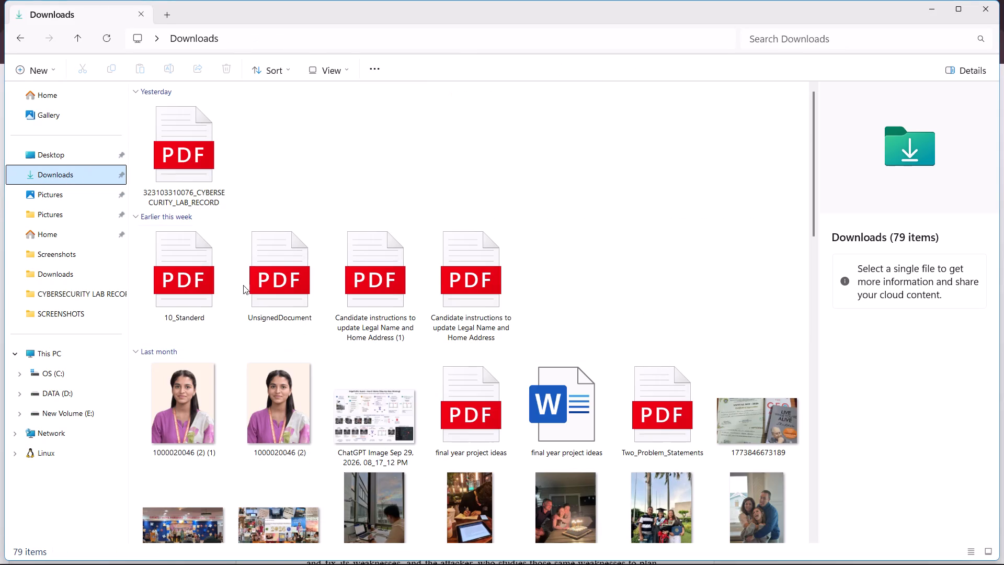
scroll(295, 450, down, 4)
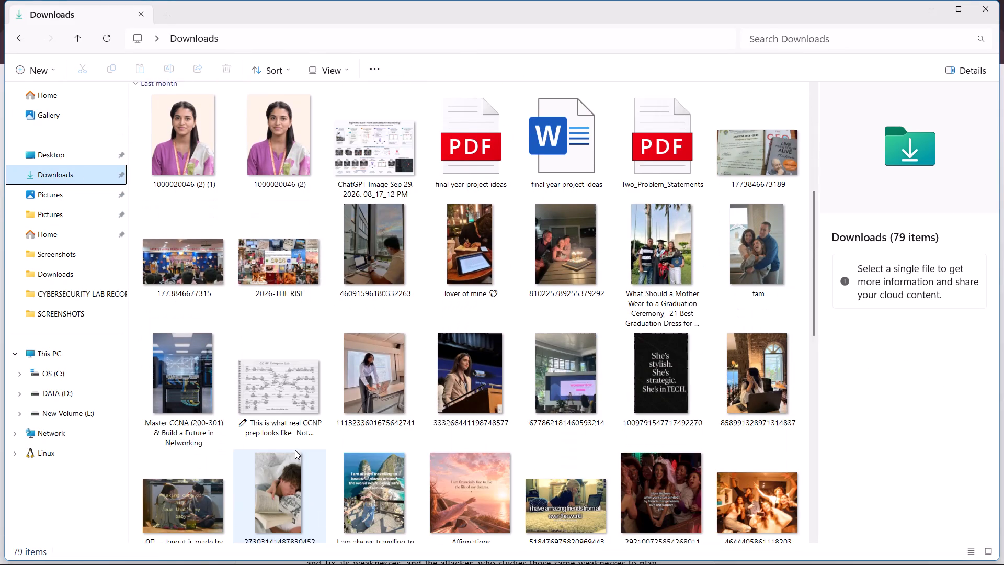
click(84, 266)
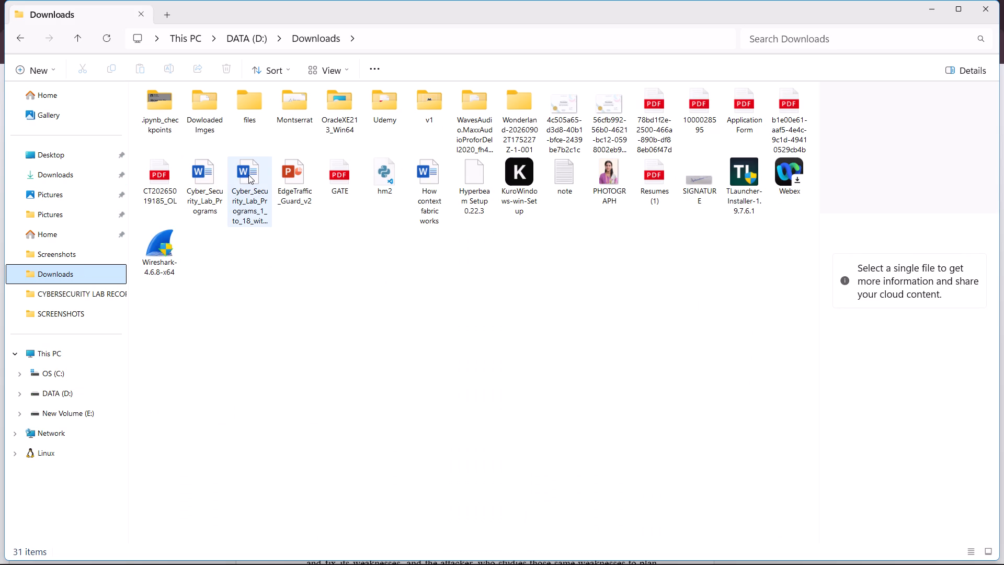
double_click(208, 182)
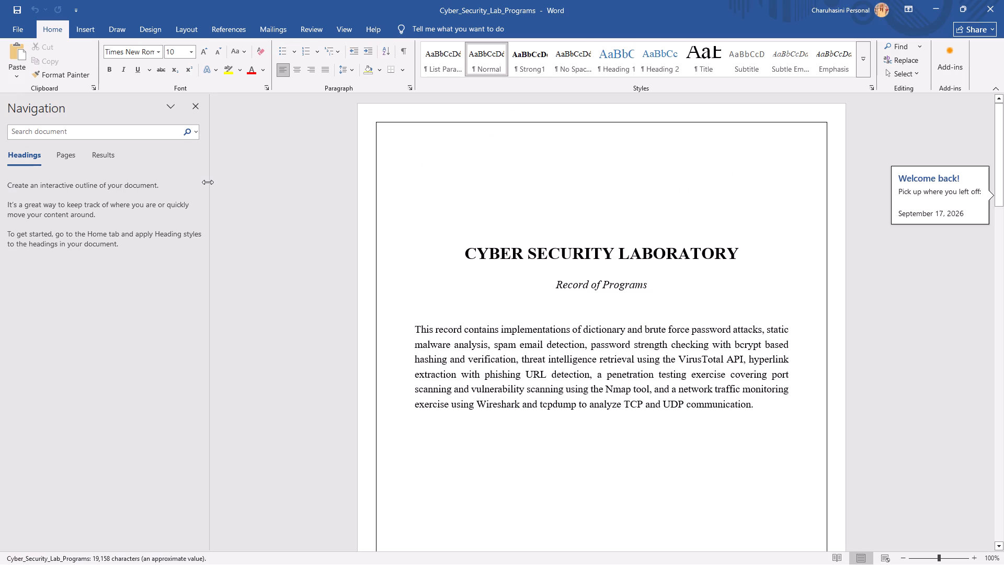
click(988, 0)
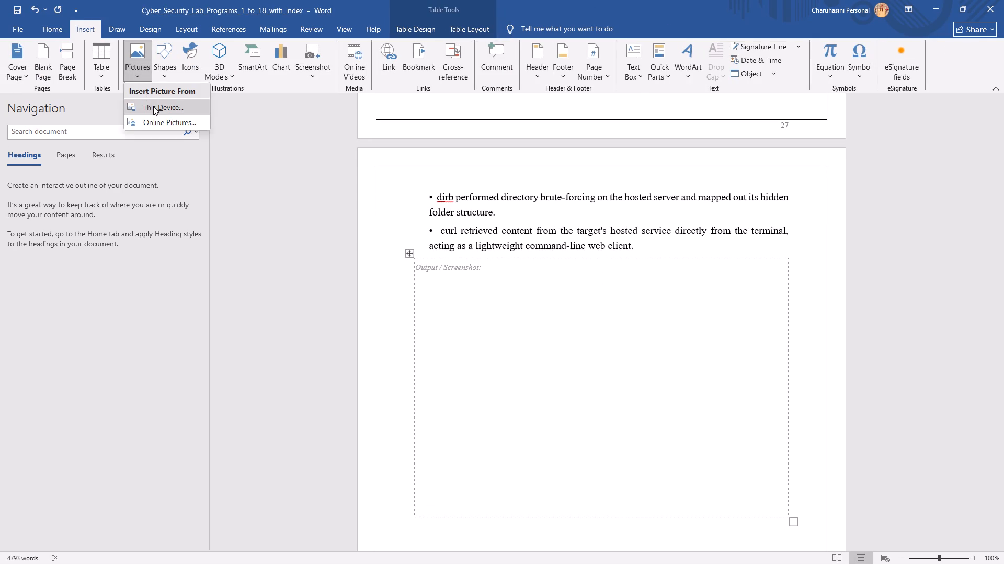
scroll(153, 106, down, 1)
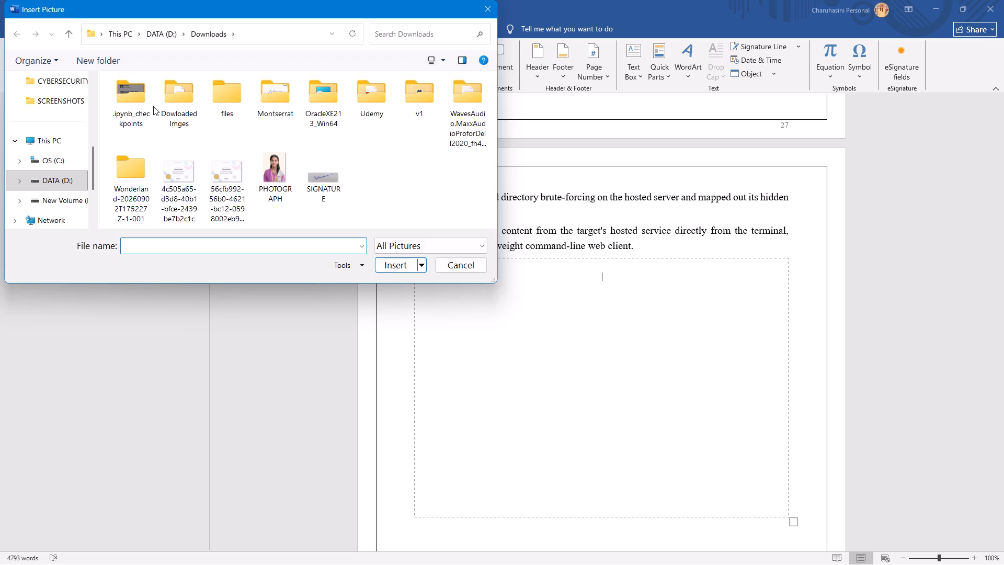
scroll(45, 197, down, 1)
scroll(58, 124, up, 1)
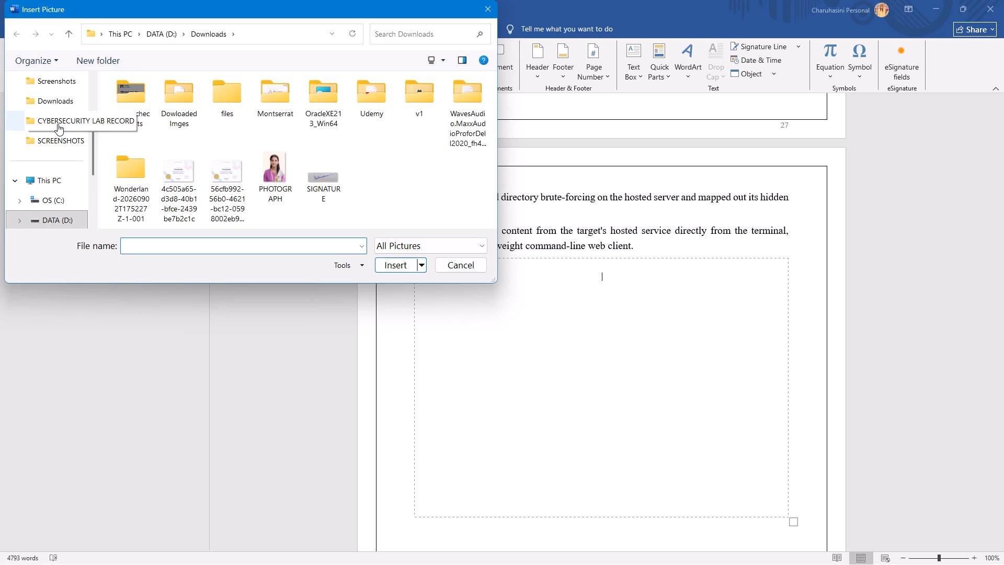
click(71, 78)
scroll(314, 188, down, 1)
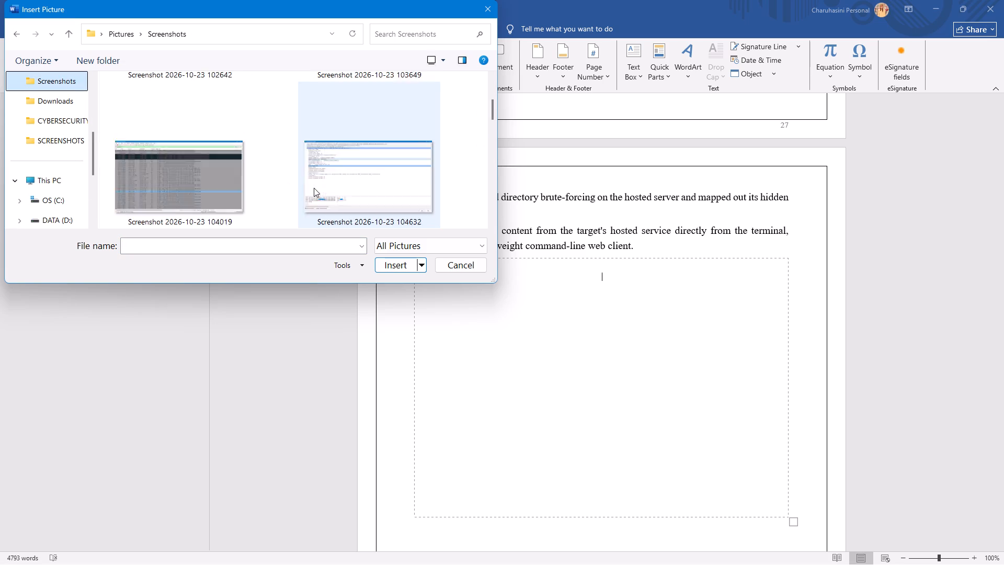
scroll(314, 188, down, 2)
scroll(314, 188, up, 1)
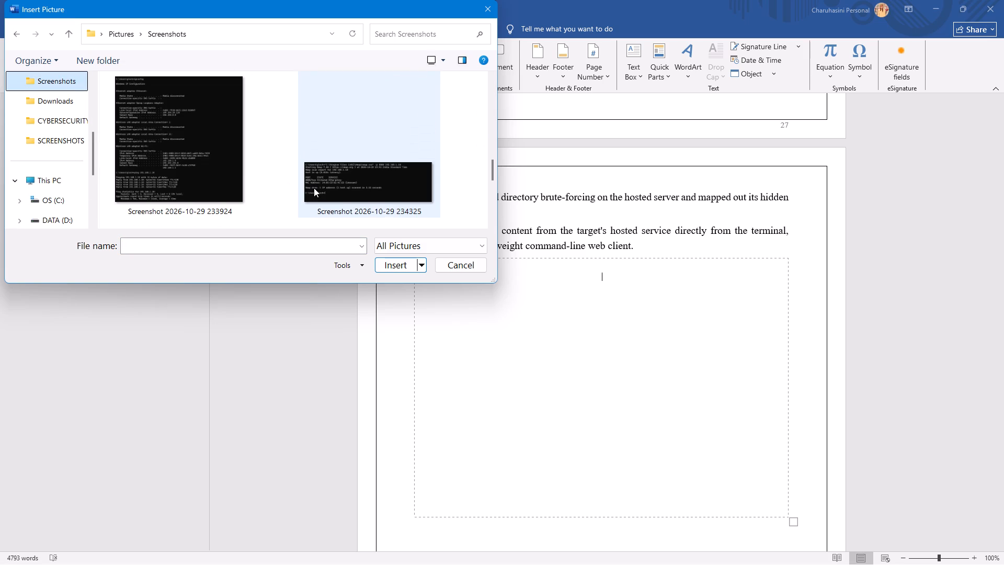
ctrl+scroll(371, 174, up, 4)
drag(495, 174, 497, 192)
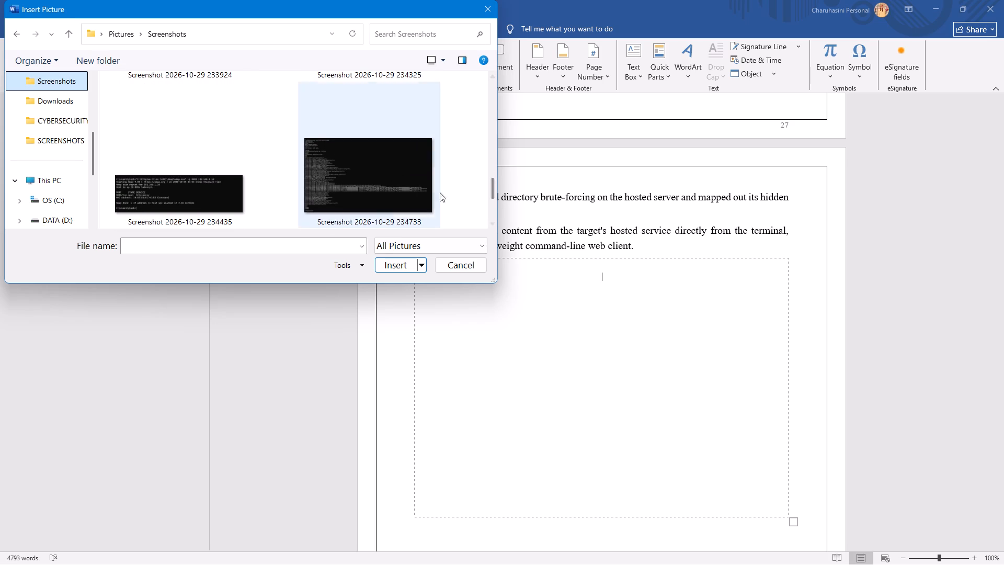
drag(497, 280, 627, 437)
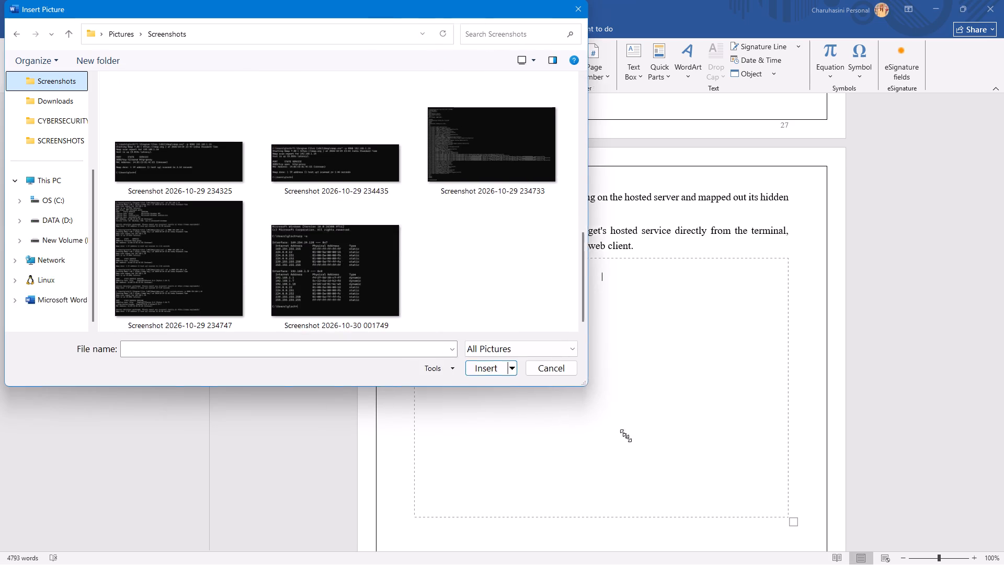
drag(627, 437, 647, 487)
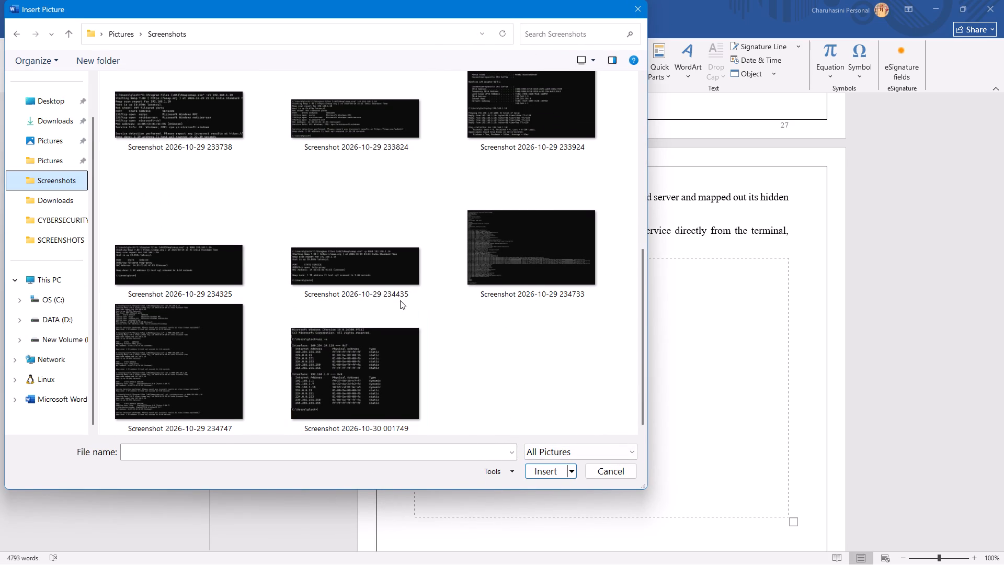
ctrl+click(161, 359)
ctrl+click(530, 261)
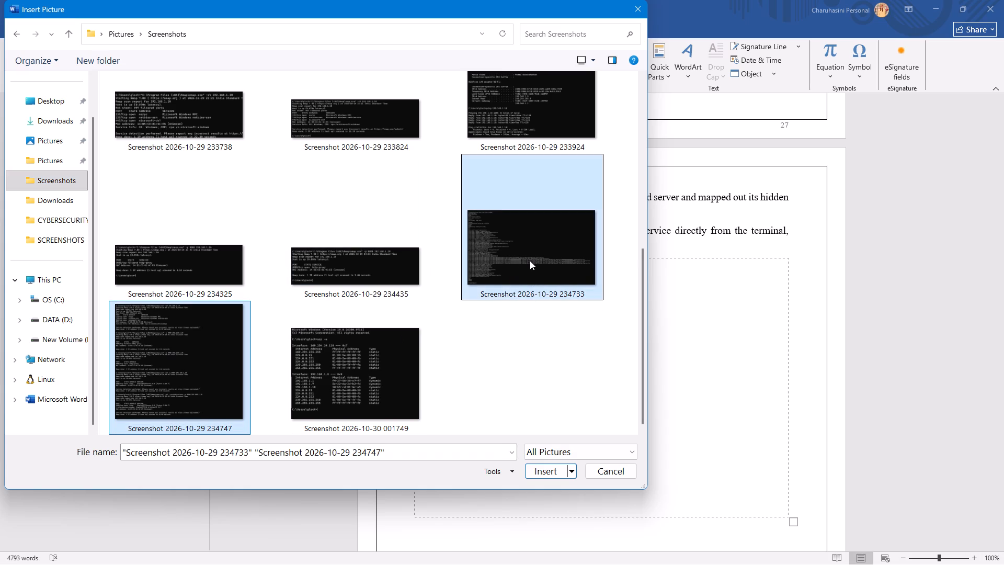
click(549, 473)
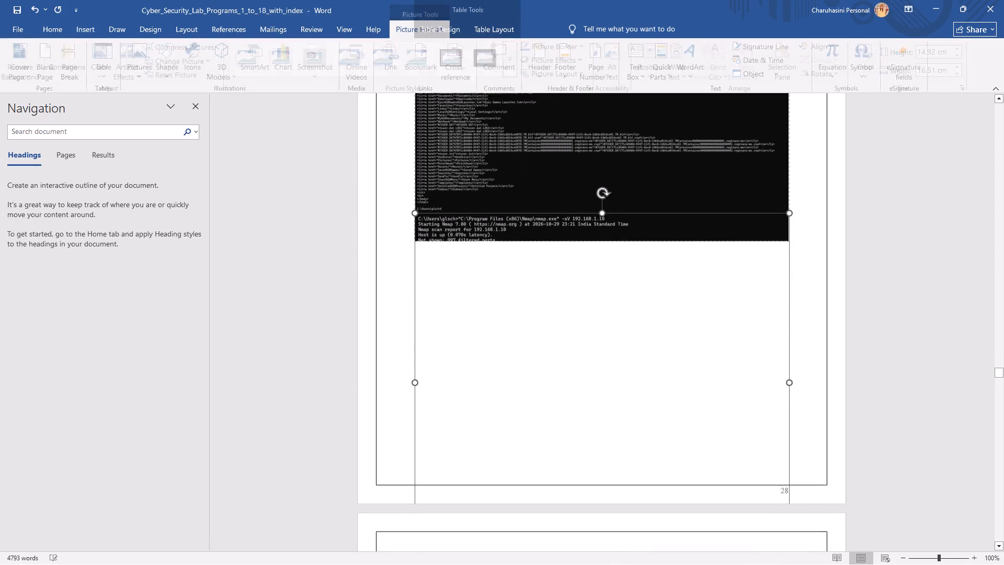
Add 19 blank lines above the WEEK - 5 heading of Program 8.
scroll(618, 387, down, 3)
scroll(618, 387, up, 4)
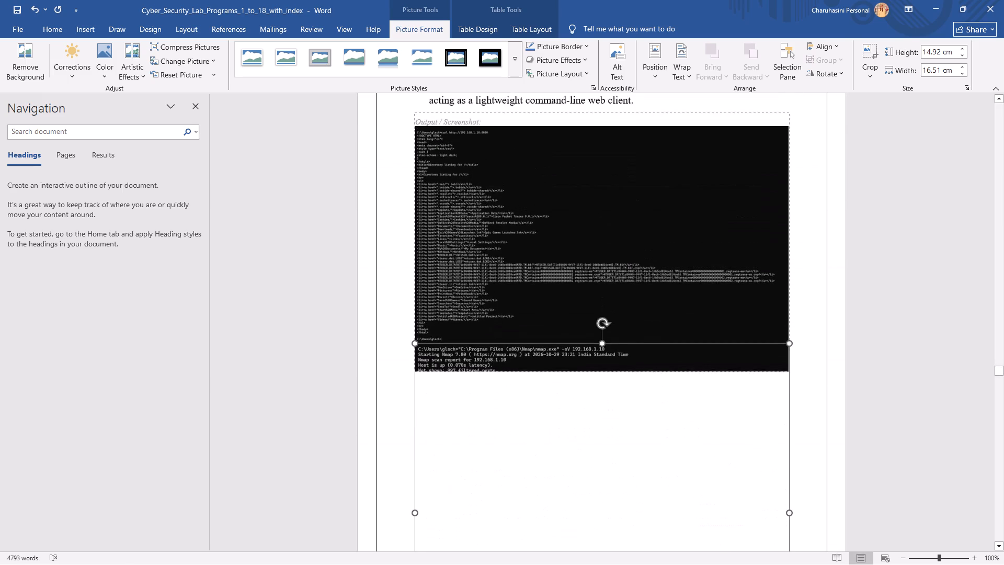
scroll(653, 491, down, 3)
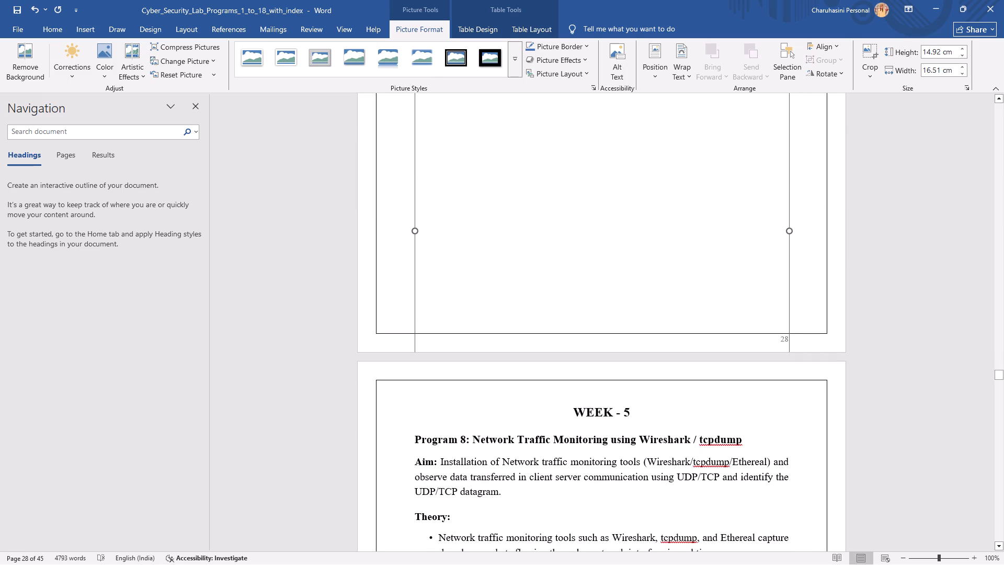
click(575, 411)
key(Return)
key(Return)
key(Return)
key(Return)
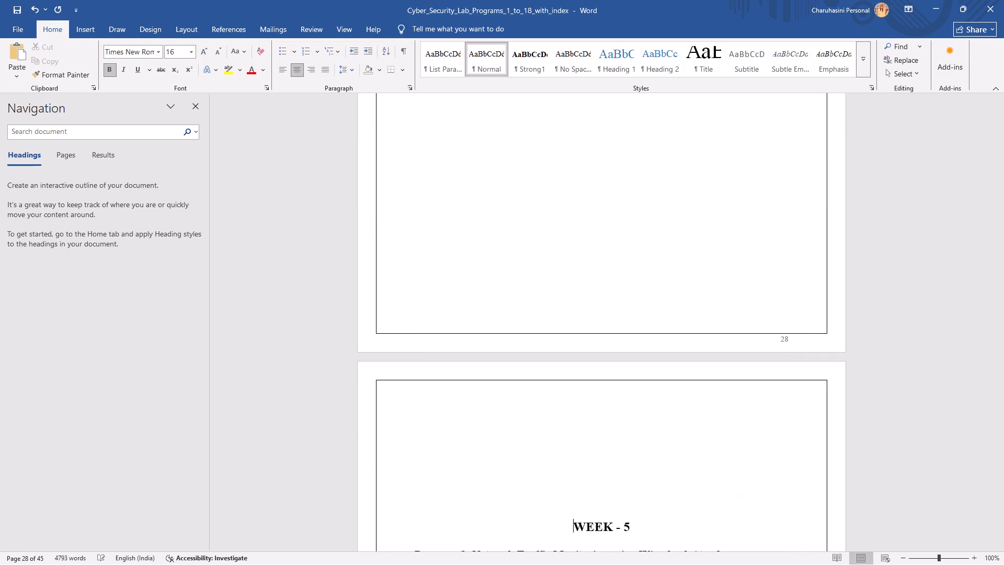
key(Return)
key(Return)
scroll(575, 411, down, 5)
key(Return)
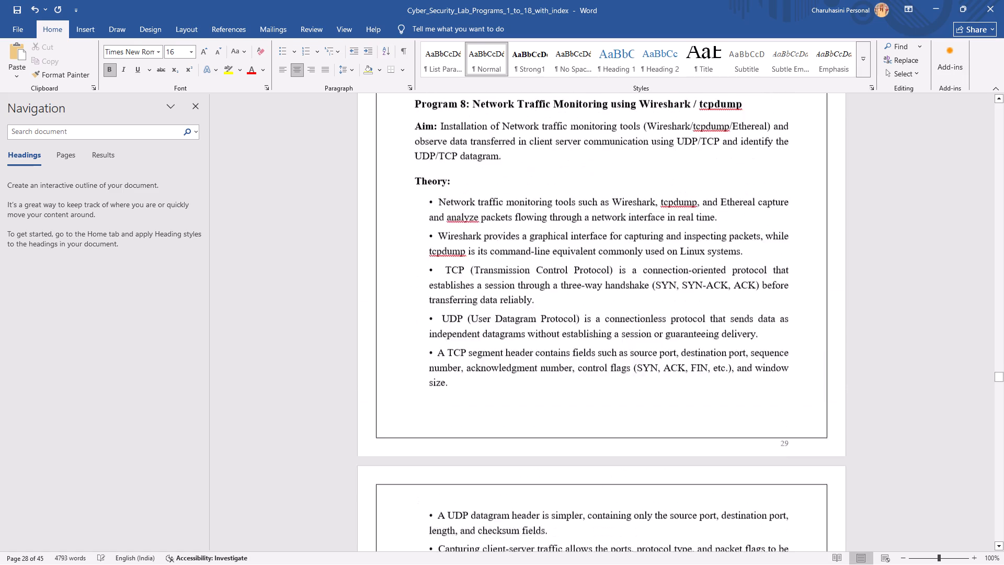
key(Return)
key(Return)
key(Return)
key(Return)
key(Return)
key(Return)
key(Return)
key(Return)
key(Return)
key(Return)
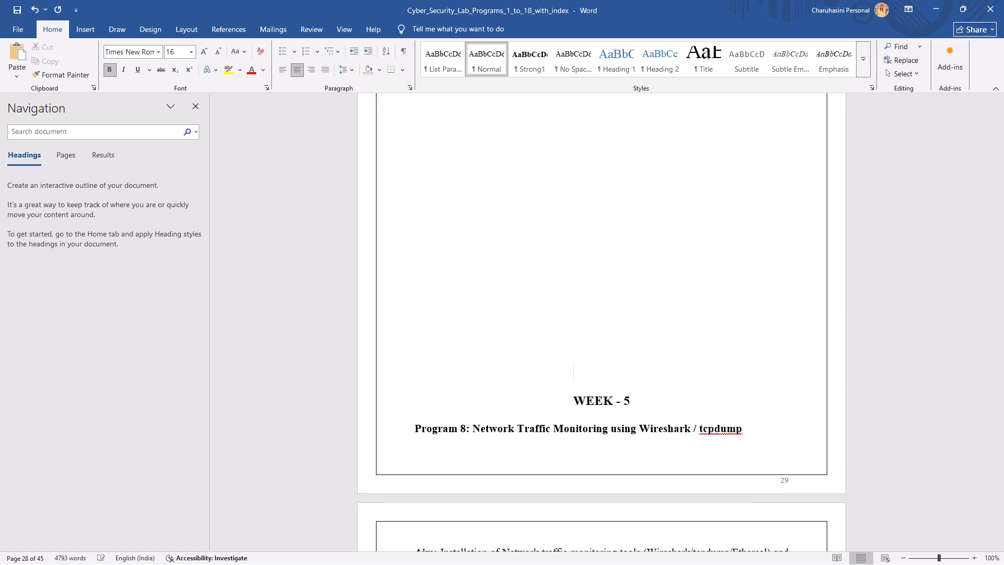
key(Return)
key(Return)
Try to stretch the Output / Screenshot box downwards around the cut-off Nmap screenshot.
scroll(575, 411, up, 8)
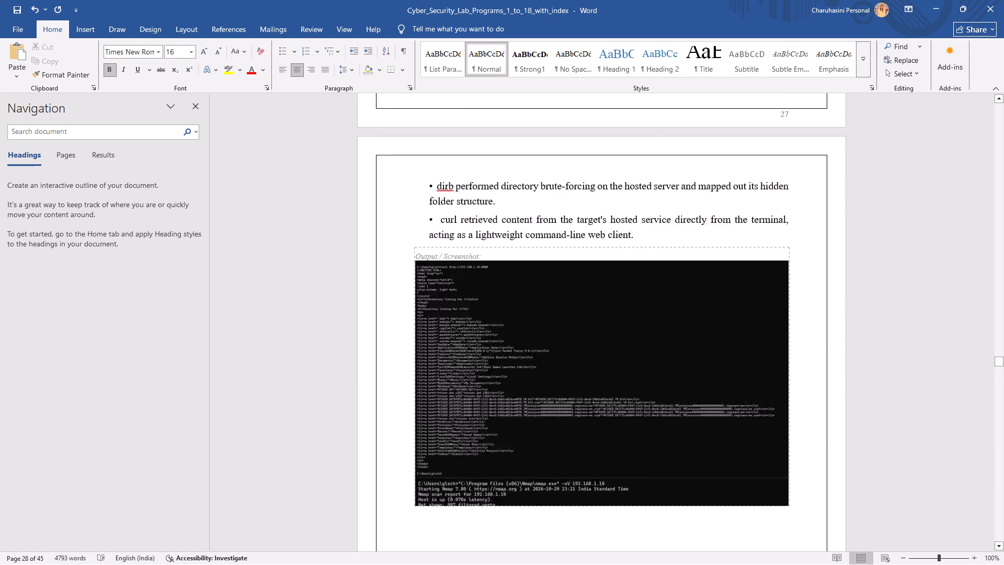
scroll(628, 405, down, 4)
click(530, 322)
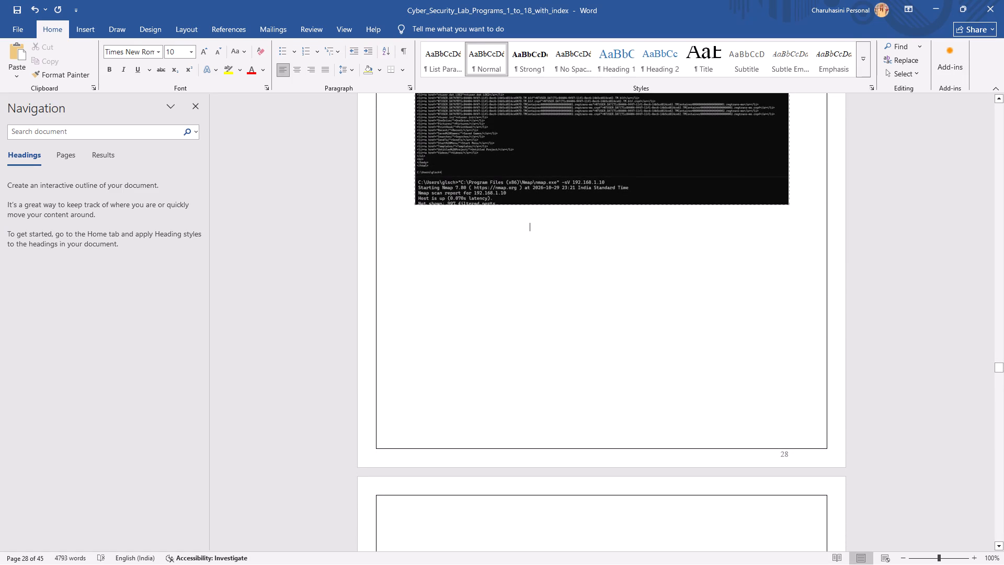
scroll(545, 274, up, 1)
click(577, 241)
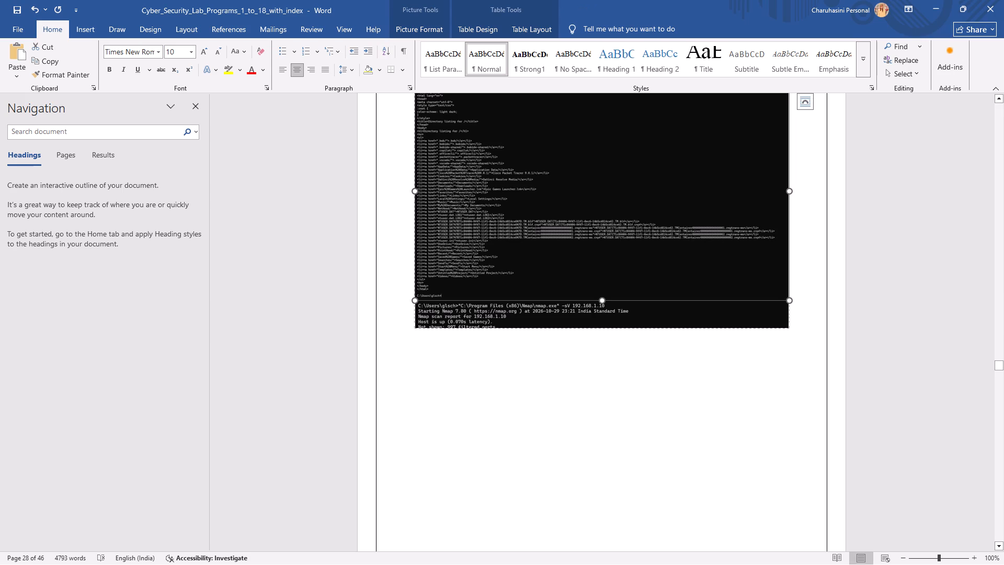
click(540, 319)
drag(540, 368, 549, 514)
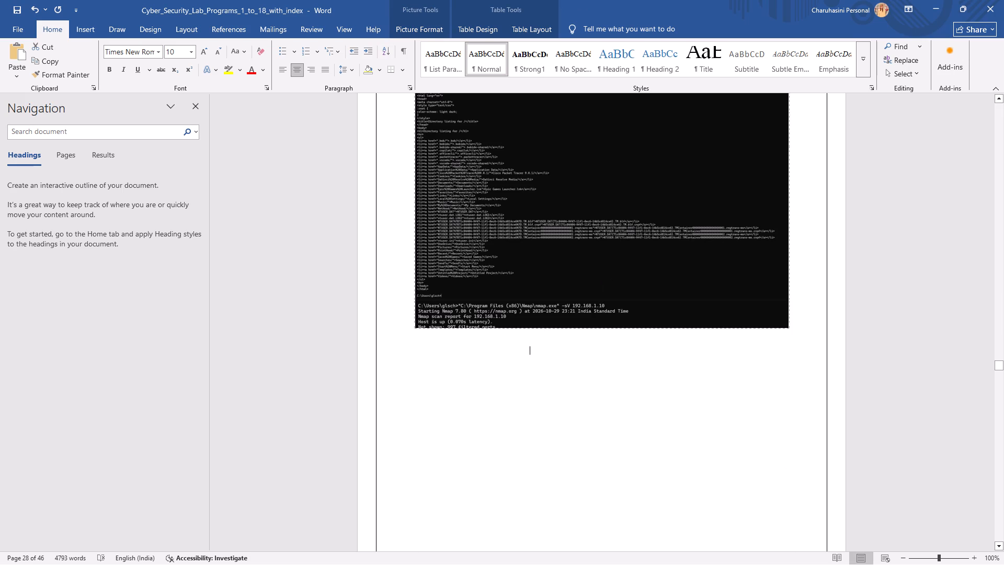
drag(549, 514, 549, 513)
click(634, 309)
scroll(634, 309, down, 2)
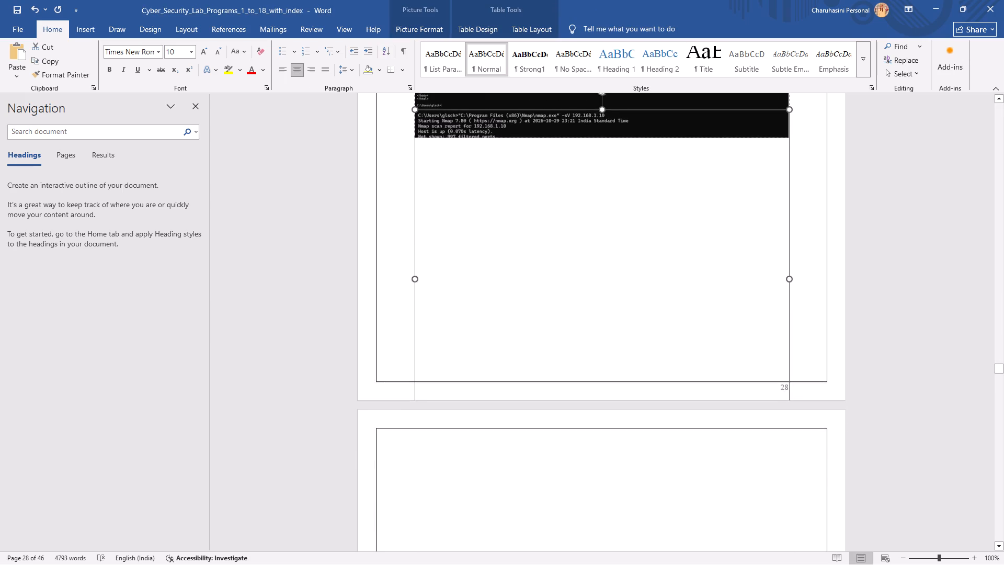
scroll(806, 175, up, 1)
Extend the Output / Screenshot table below the two inserted pictures by adding four line breaks after its row.
click(794, 171)
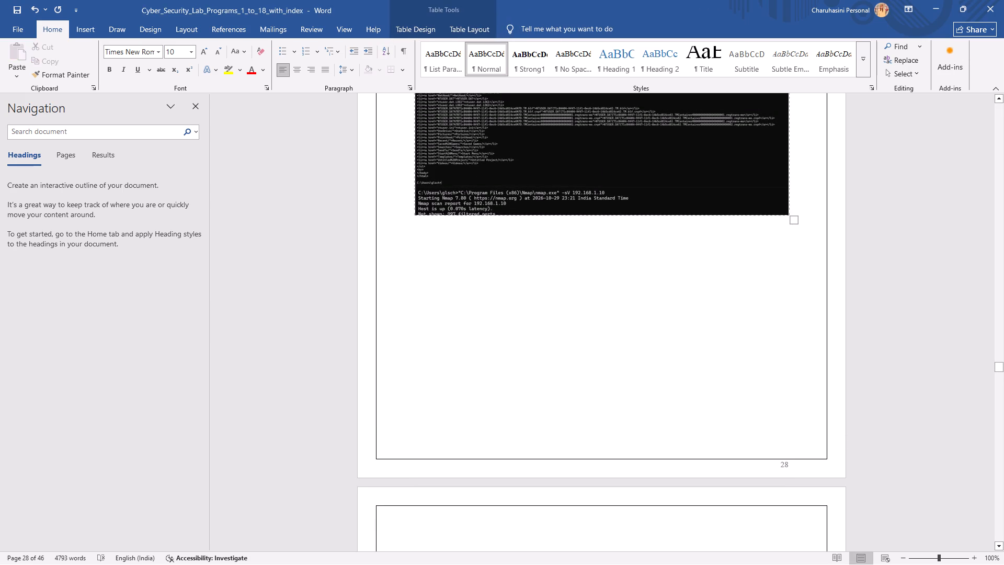
key(Return)
key(Return)
key(Return)
key(Return)
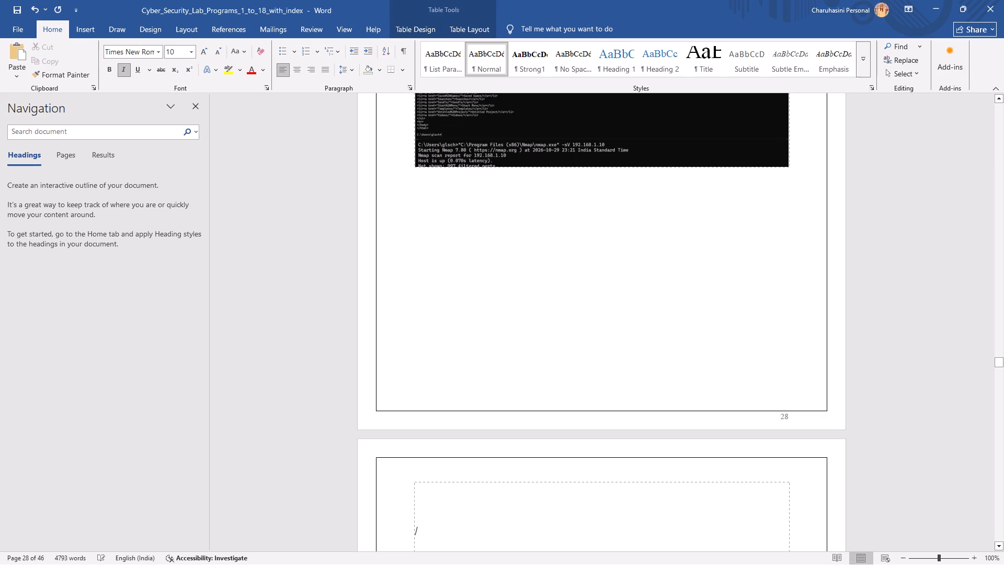
Stretch the curl output screenshot slightly taller by its lower edge, keeping its full width in the Output / Screenshot box.
scroll(814, 131, down, 2)
scroll(854, 103, up, 4)
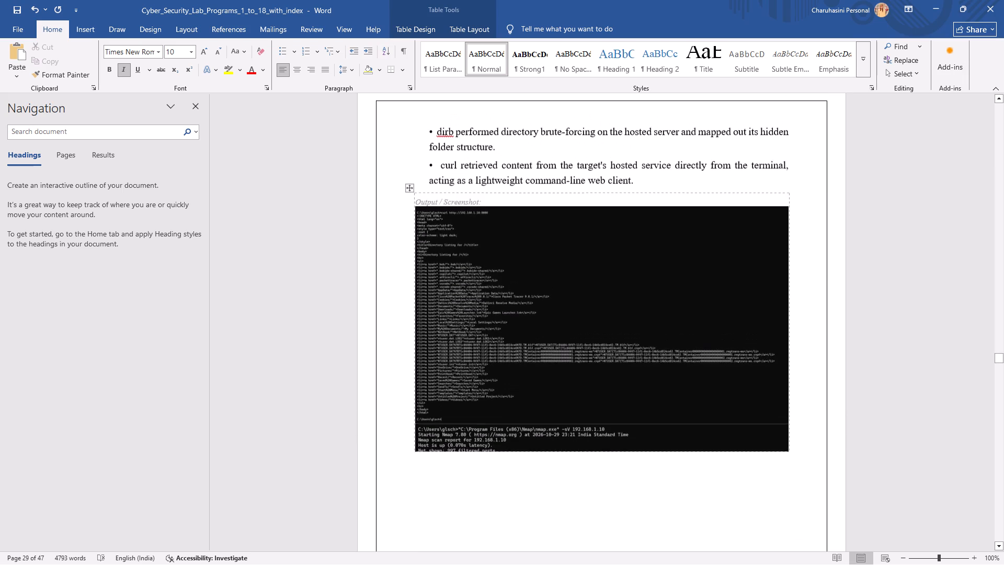
click(638, 235)
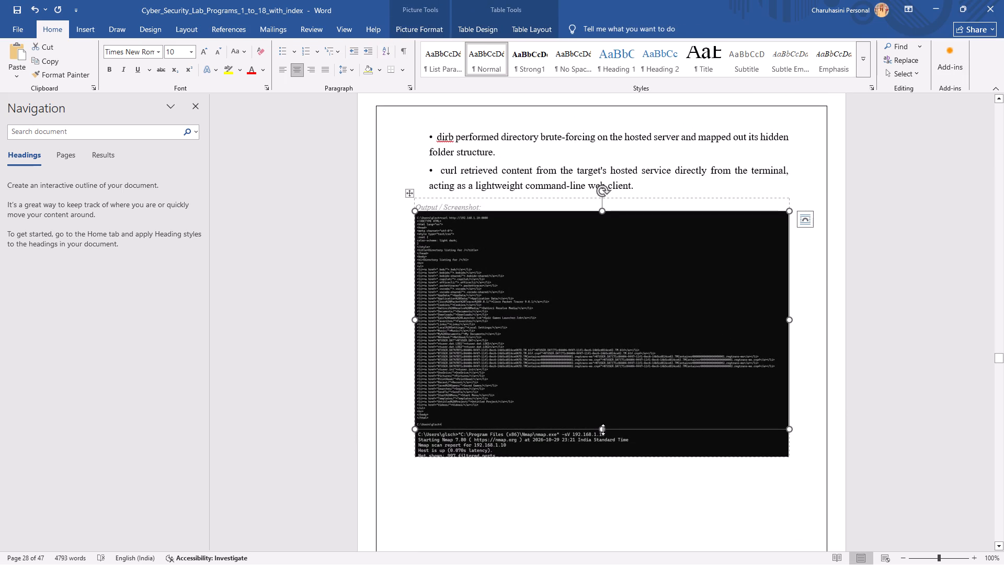
drag(603, 430, 608, 446)
click(599, 455)
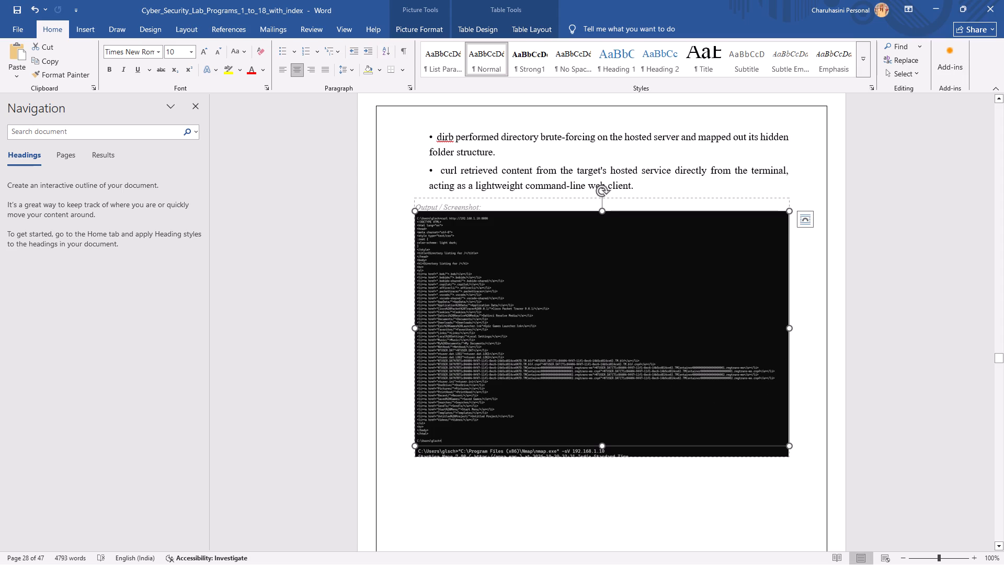
Delete the cut-off Nmap screenshot below the curl output screenshot in Program 7's Output / Screenshot box.
scroll(595, 471, down, 2)
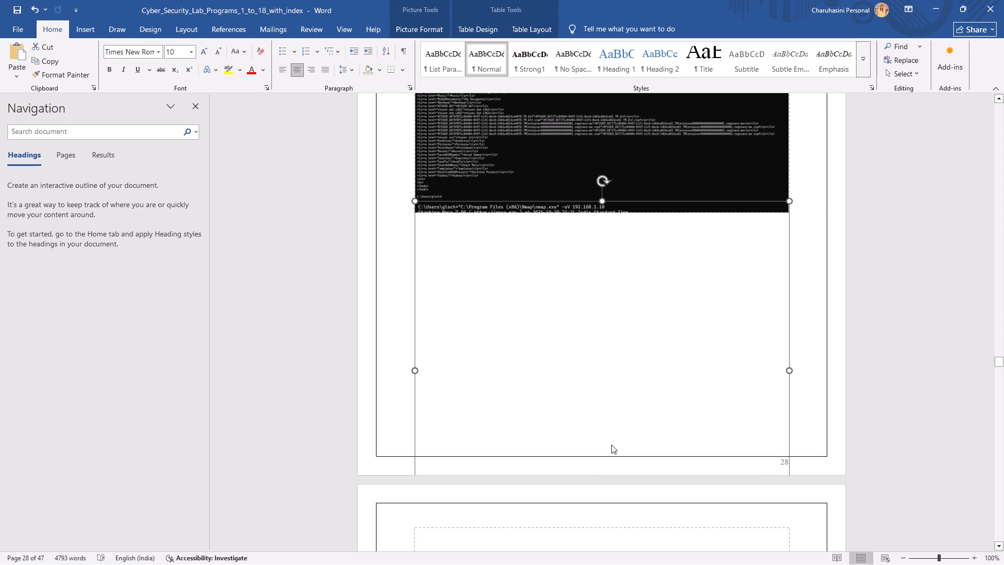
key(Delete)
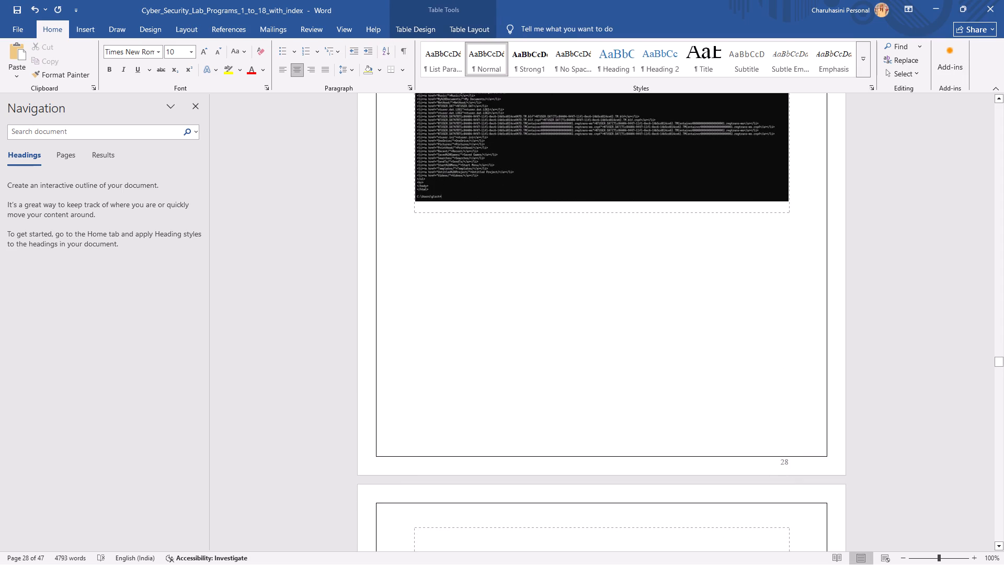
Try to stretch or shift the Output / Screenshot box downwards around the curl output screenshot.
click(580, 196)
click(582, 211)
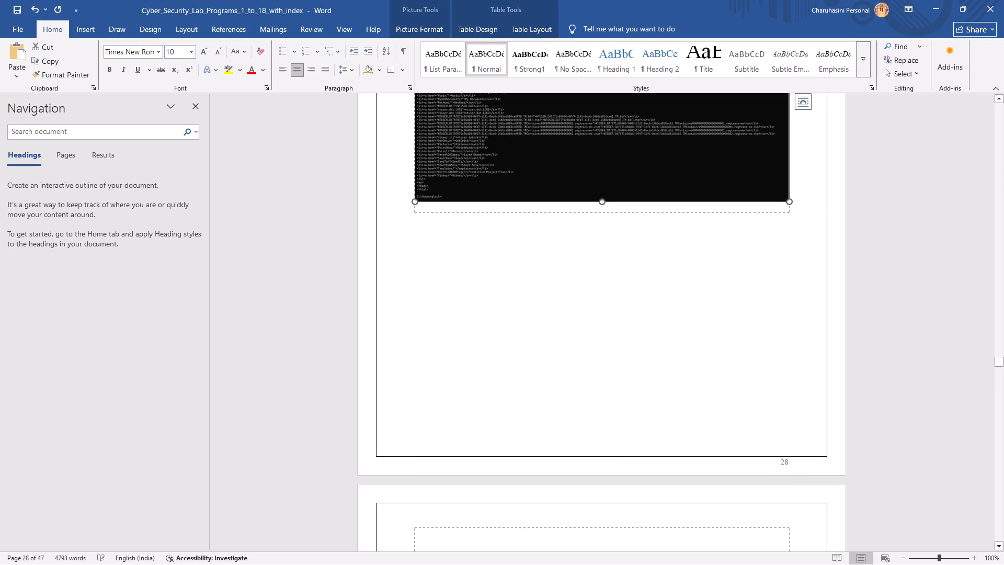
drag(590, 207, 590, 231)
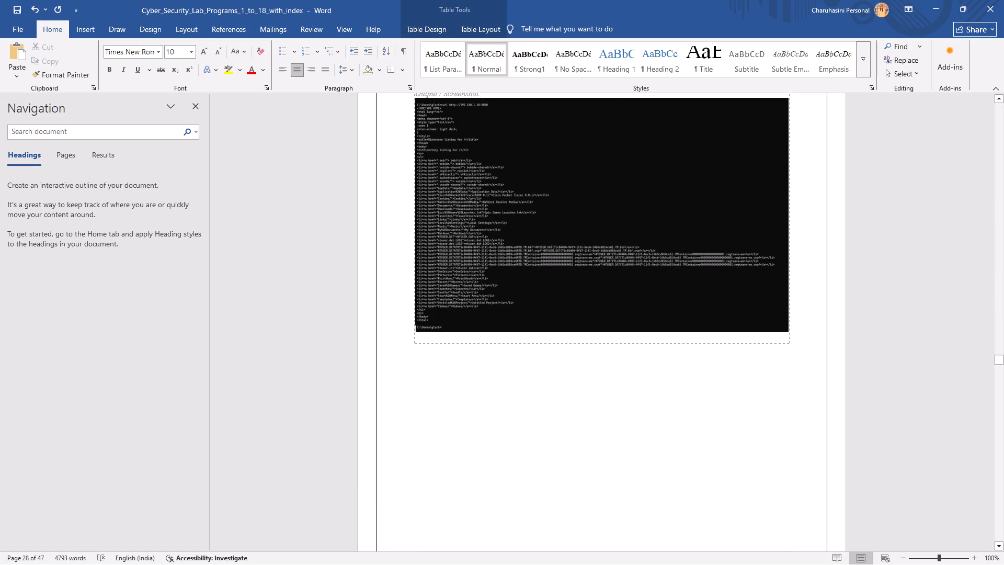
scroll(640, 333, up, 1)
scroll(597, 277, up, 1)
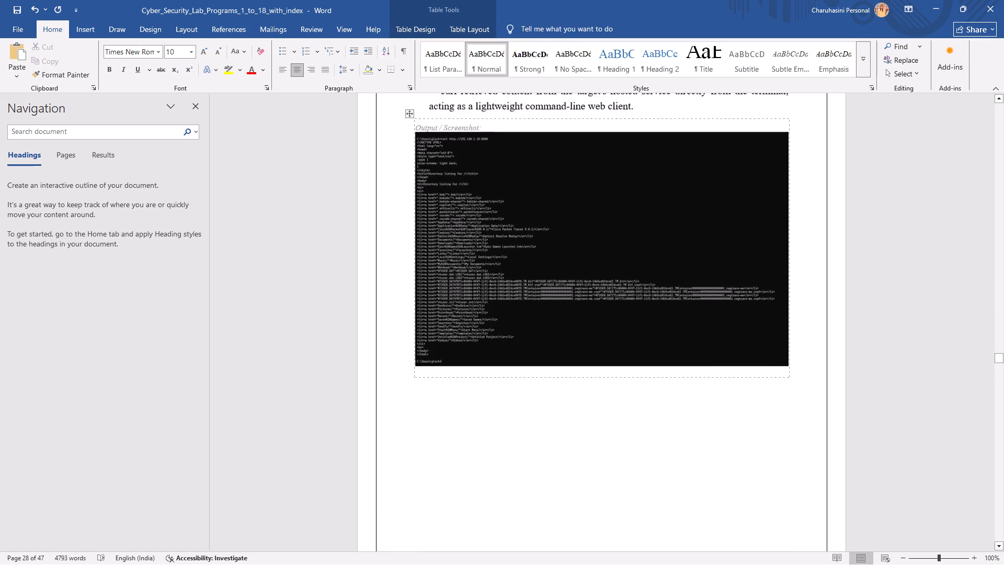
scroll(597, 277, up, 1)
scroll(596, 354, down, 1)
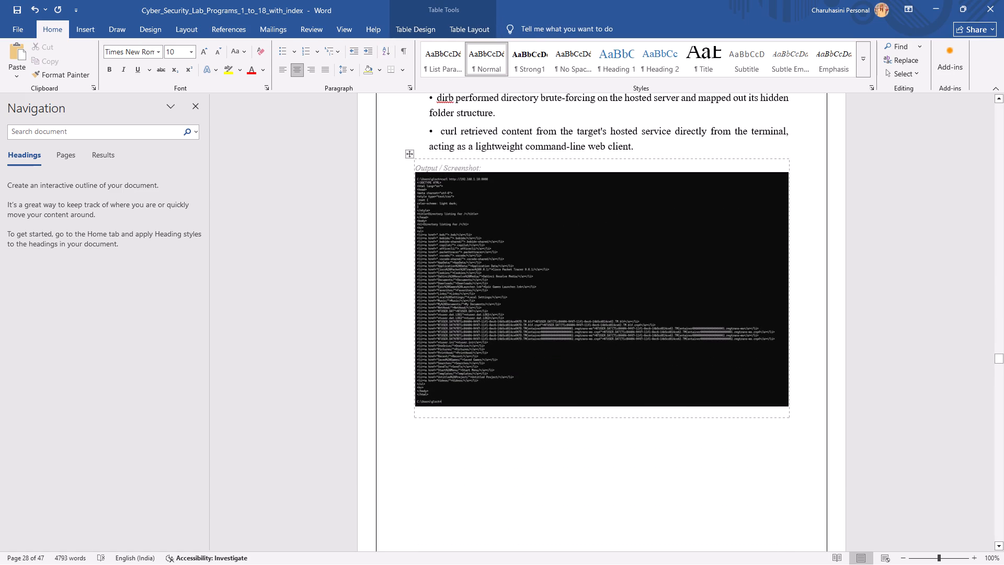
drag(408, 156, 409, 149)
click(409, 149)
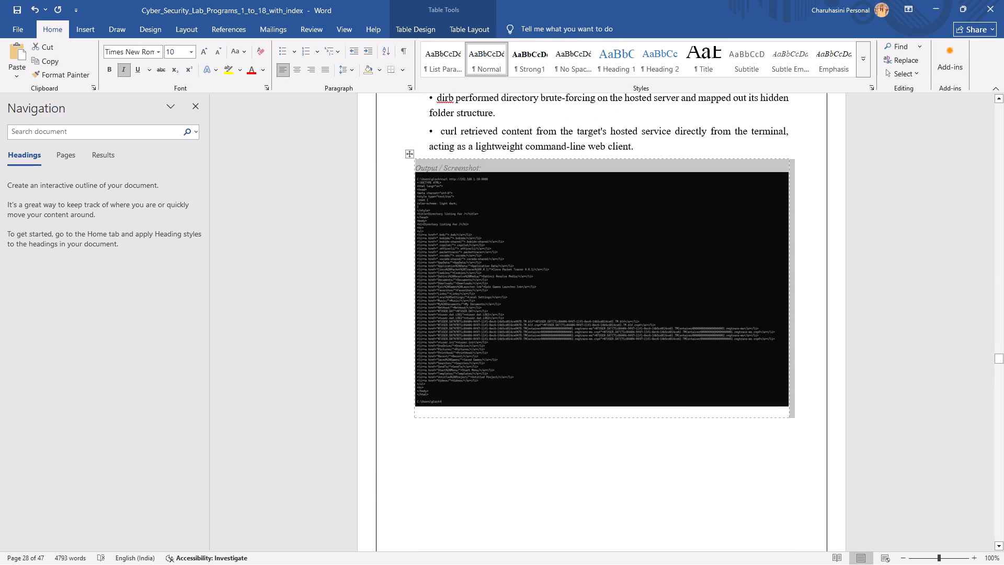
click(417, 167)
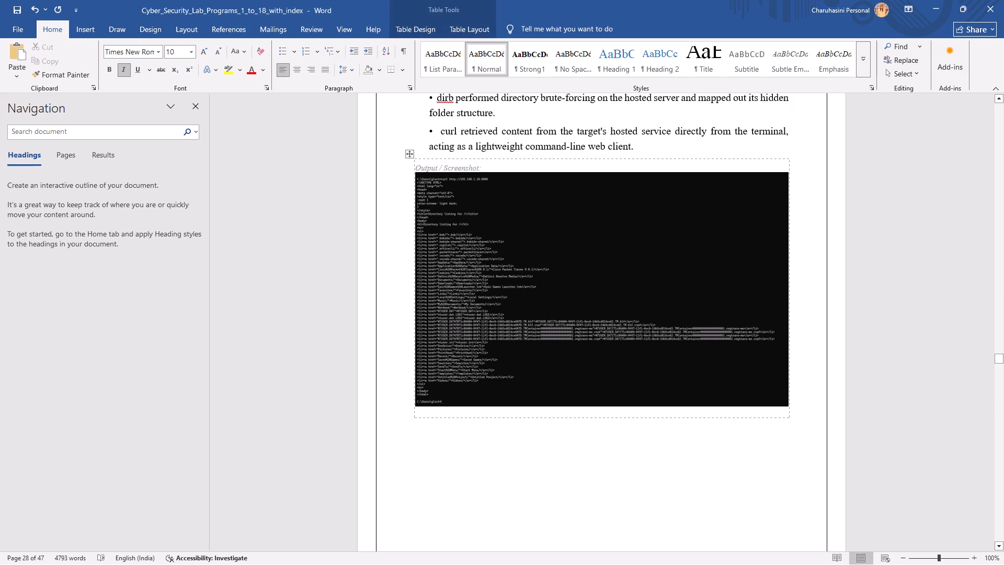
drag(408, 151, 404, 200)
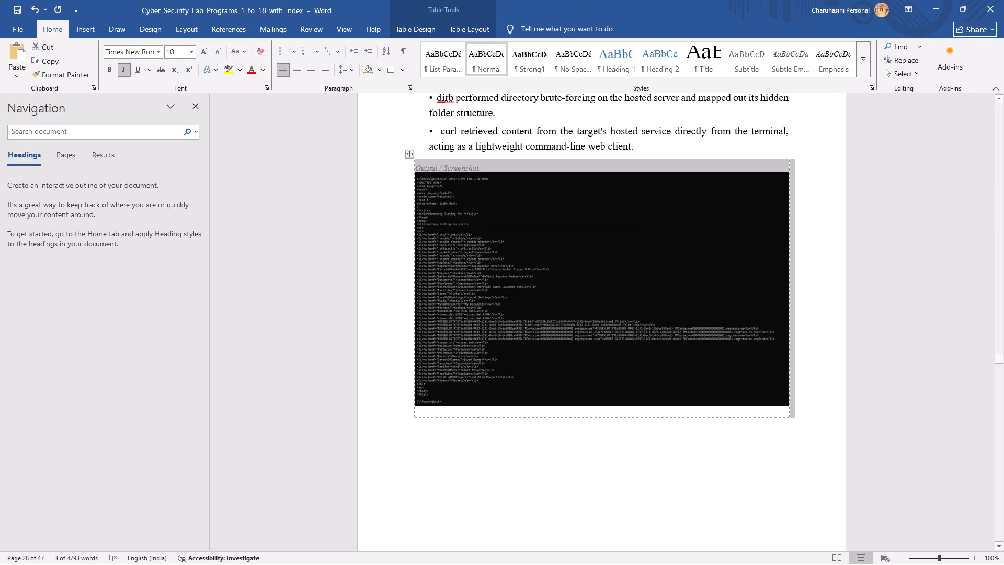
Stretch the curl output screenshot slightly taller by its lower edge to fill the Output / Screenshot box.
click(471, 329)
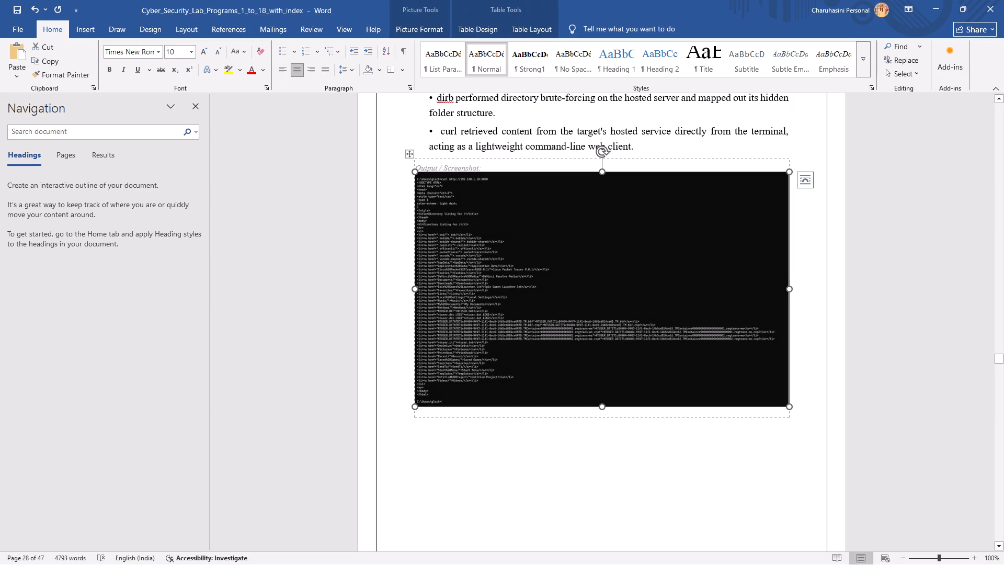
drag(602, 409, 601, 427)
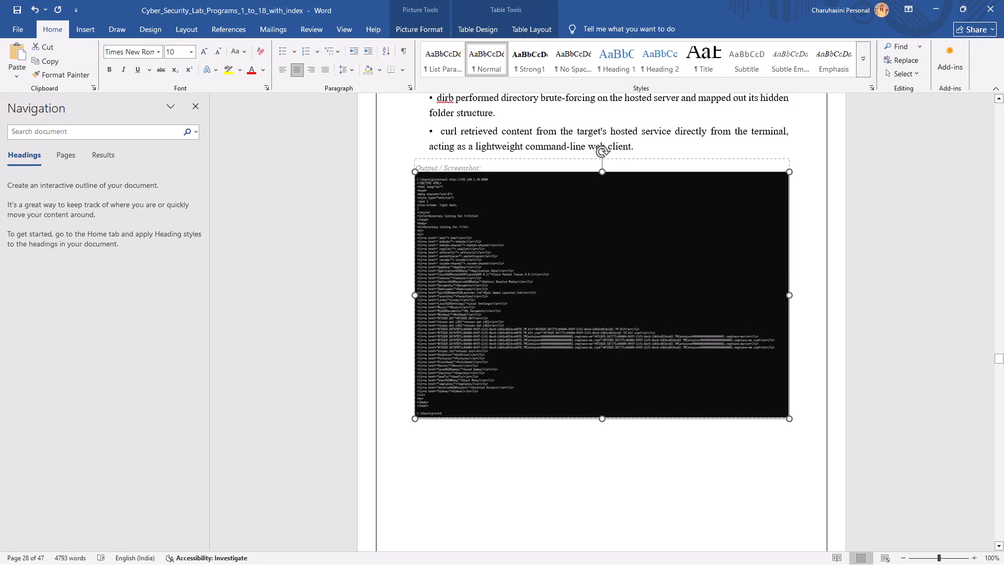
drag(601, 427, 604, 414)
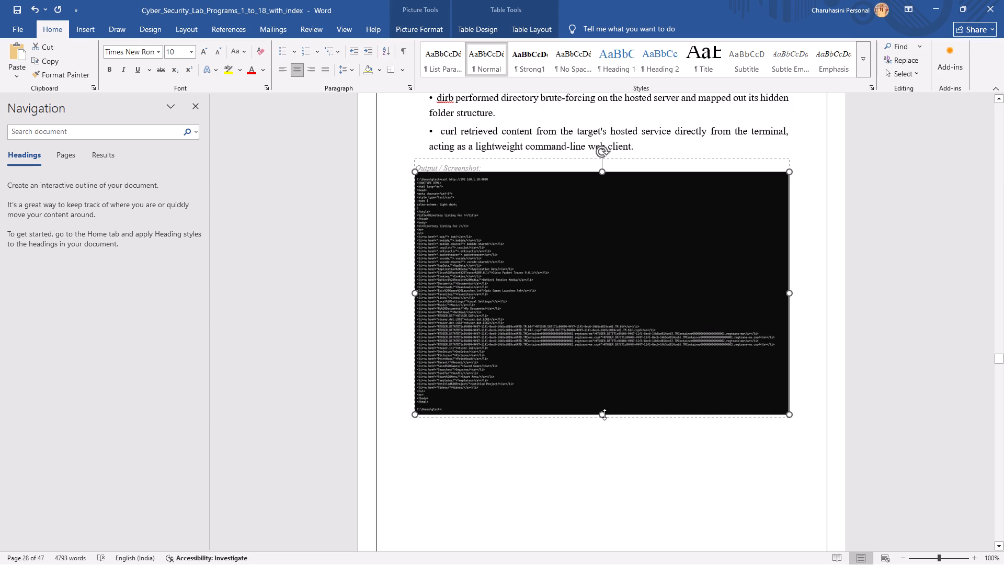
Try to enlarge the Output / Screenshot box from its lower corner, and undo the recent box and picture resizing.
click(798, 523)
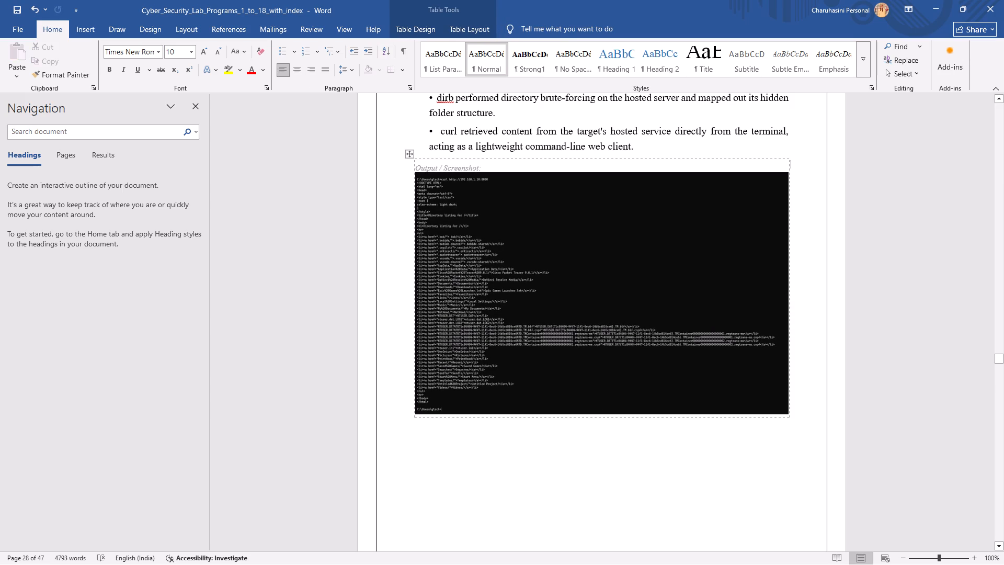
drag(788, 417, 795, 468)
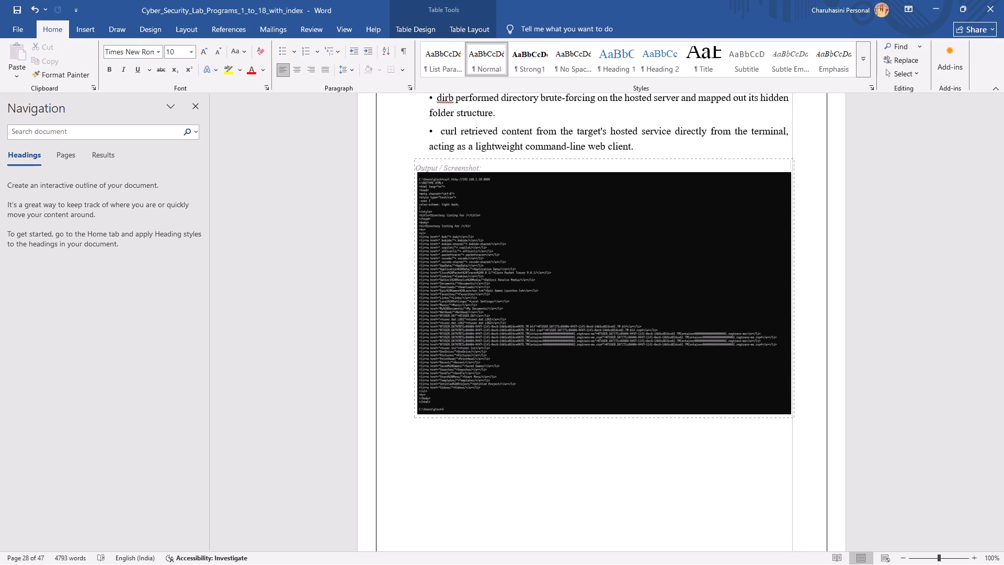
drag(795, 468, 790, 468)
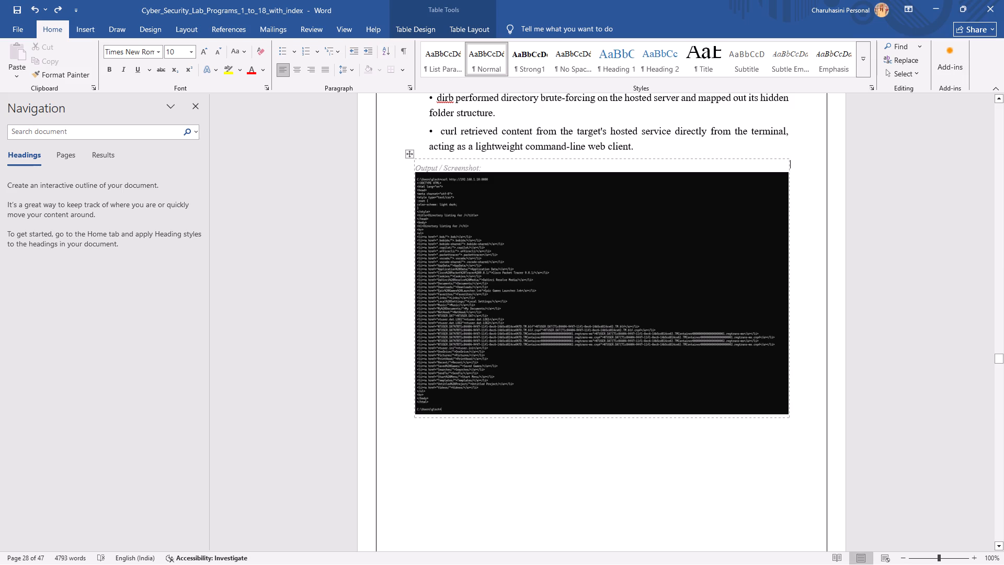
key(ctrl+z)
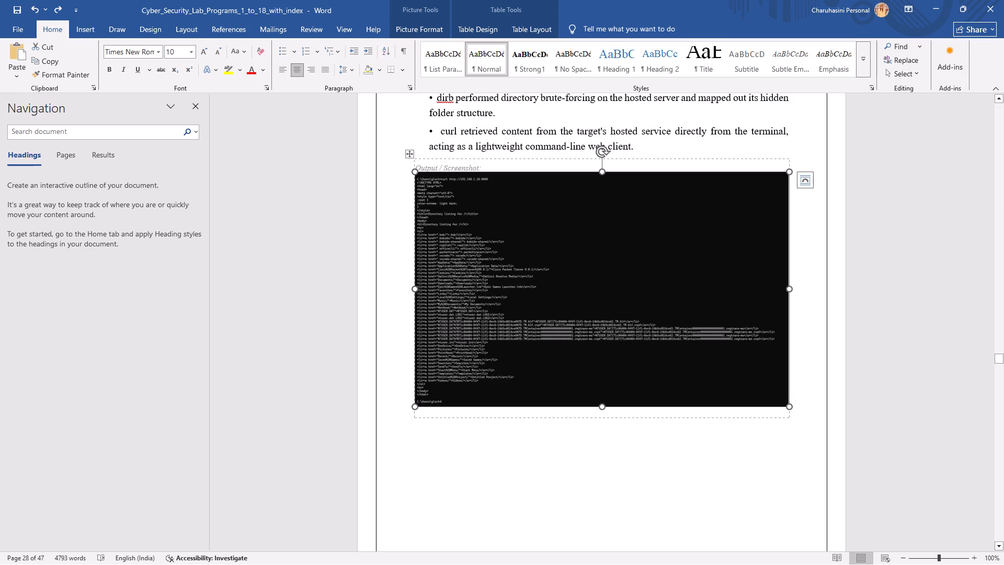
Delete the curl output screenshot from the Output / Screenshot box on page 28.
drag(410, 153, 415, 267)
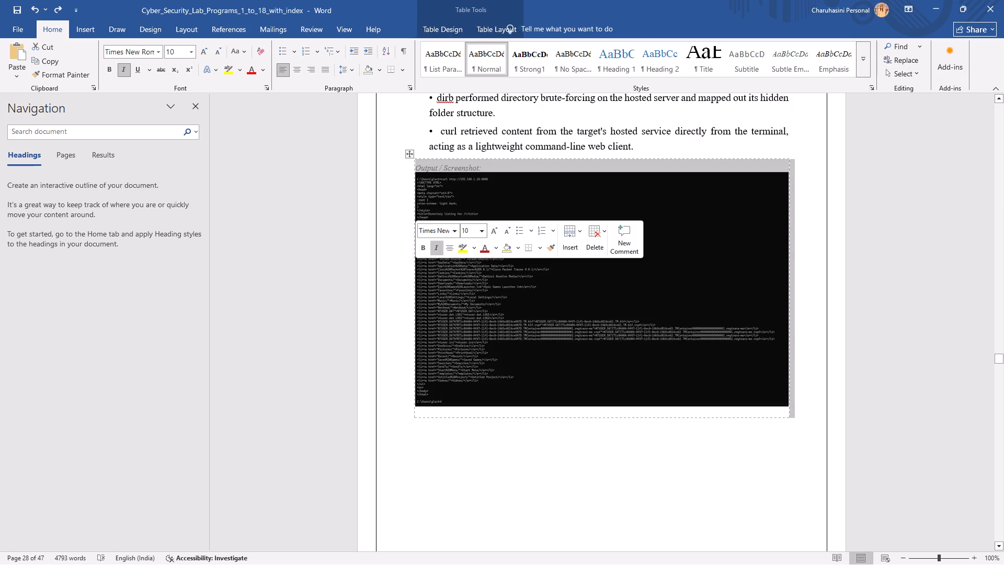
click(522, 414)
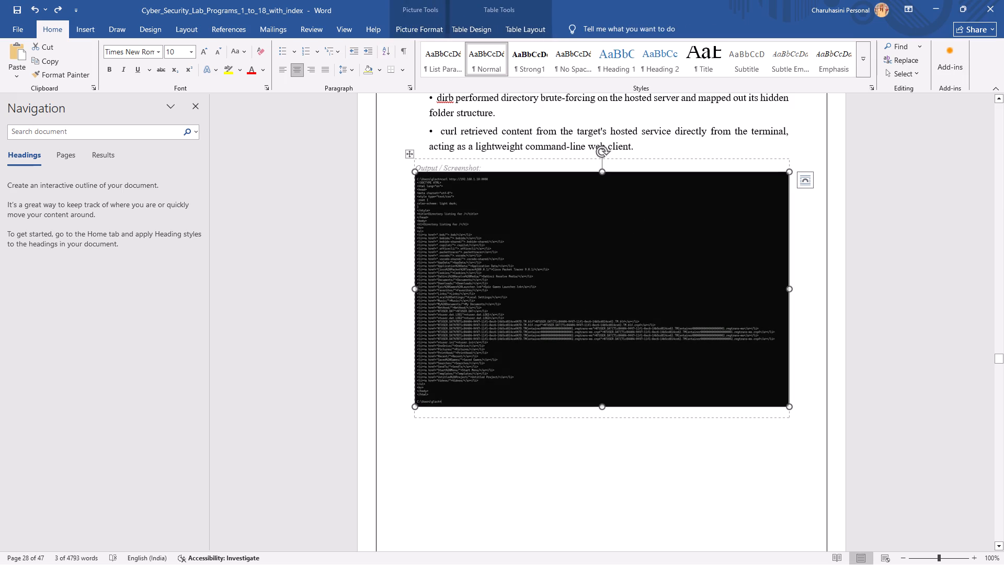
scroll(575, 475, down, 5)
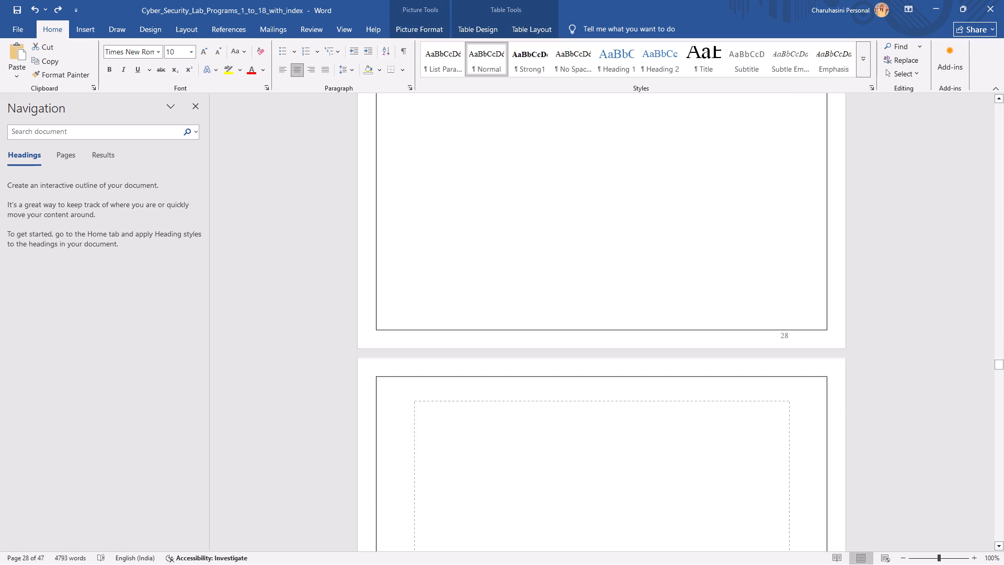
scroll(575, 475, up, 3)
key(Delete)
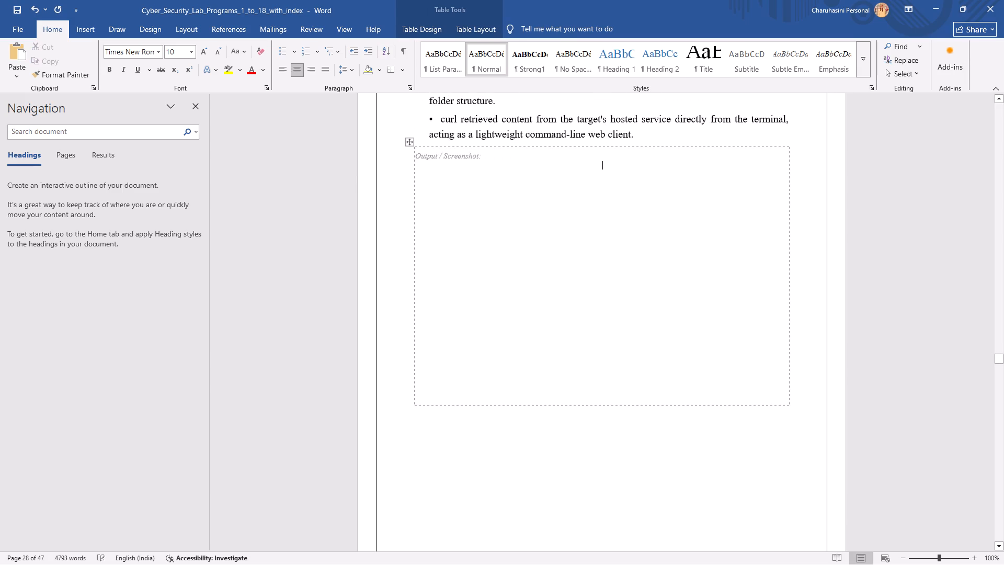
Enlarge the emptied Output / Screenshot table downwards and slightly wider from its lower corner on page 29.
scroll(638, 479, down, 5)
click(602, 331)
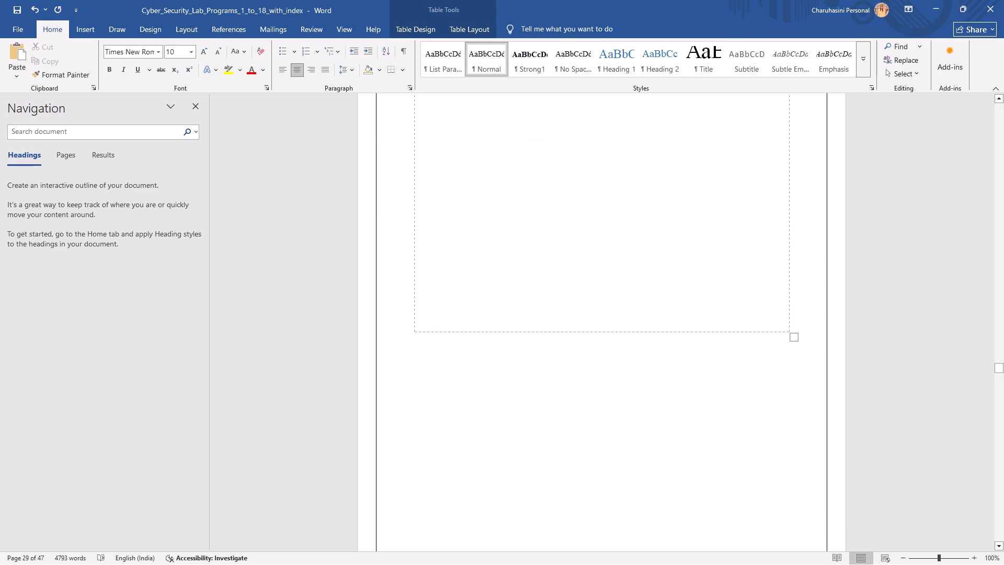
drag(794, 336, 790, 461)
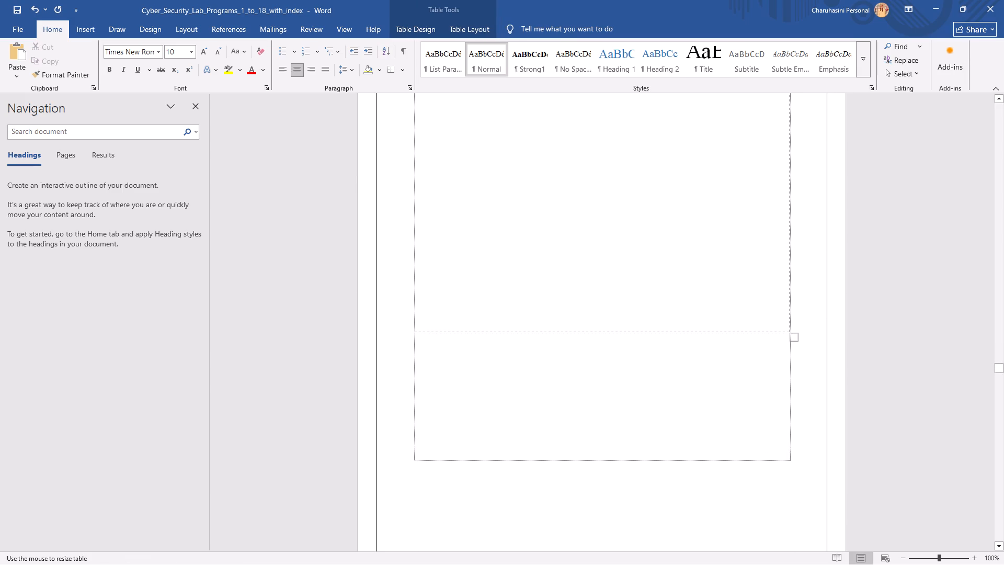
drag(790, 461, 797, 533)
scroll(770, 430, up, 1)
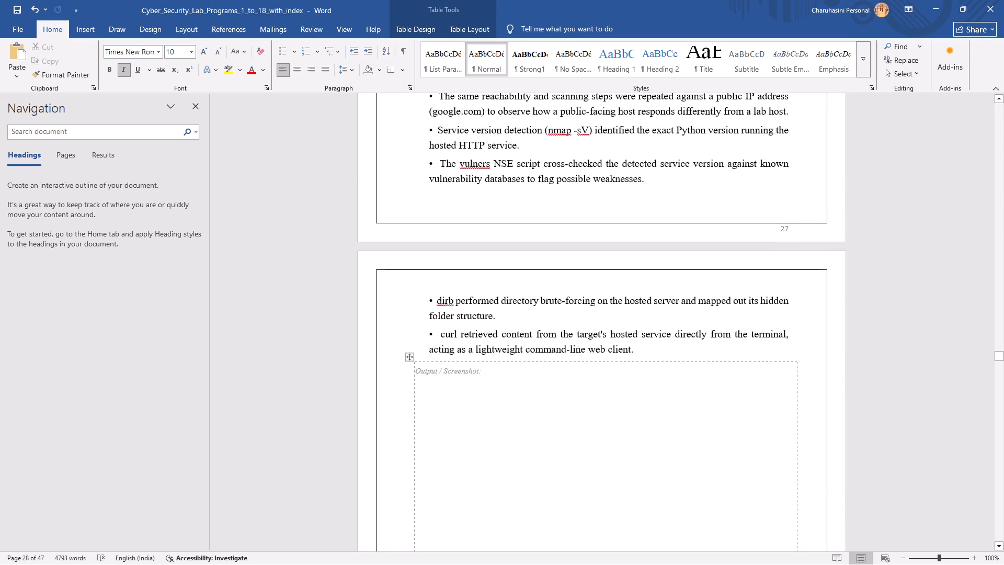
scroll(770, 430, down, 6)
scroll(770, 430, up, 4)
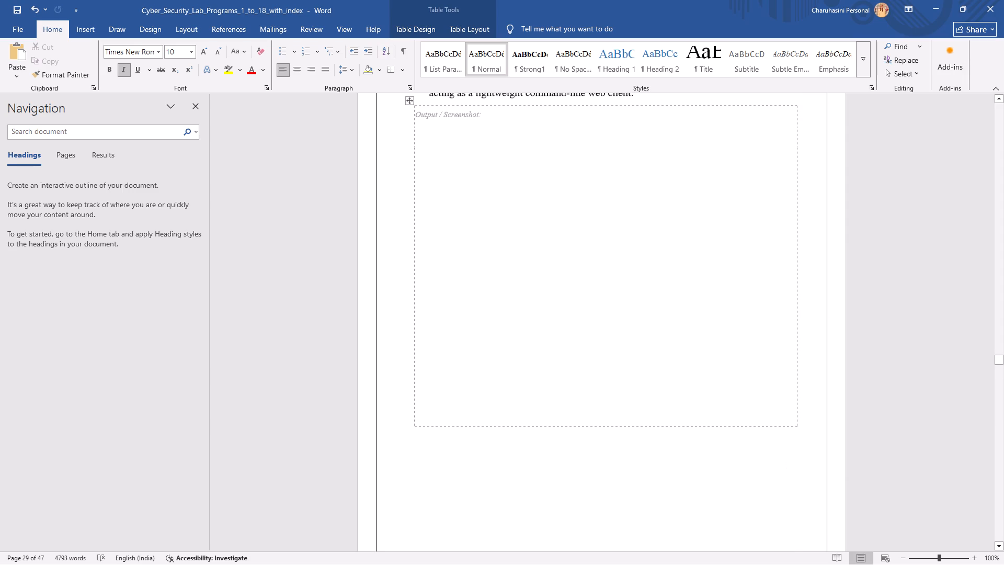
click(516, 196)
click(92, 21)
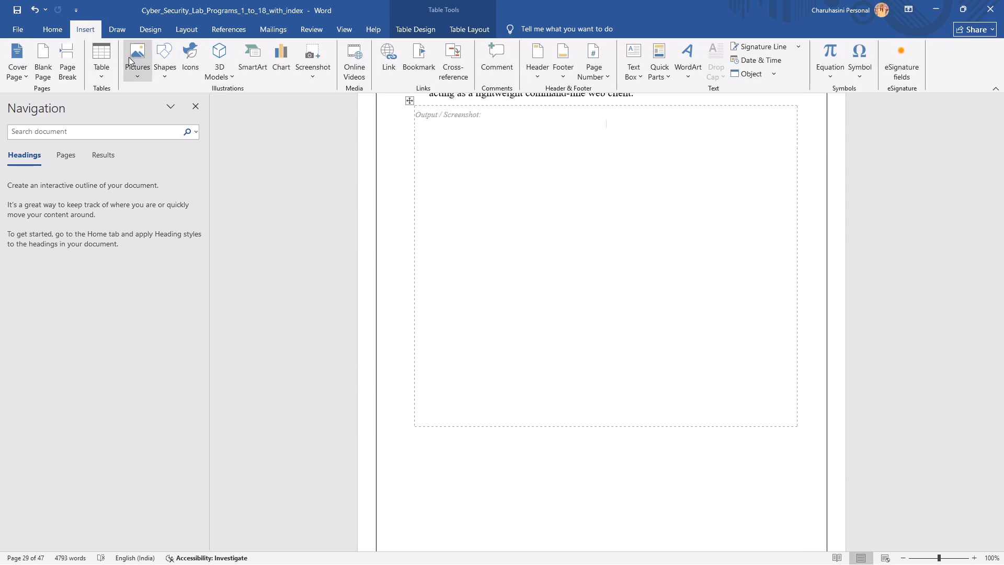
click(128, 63)
click(149, 107)
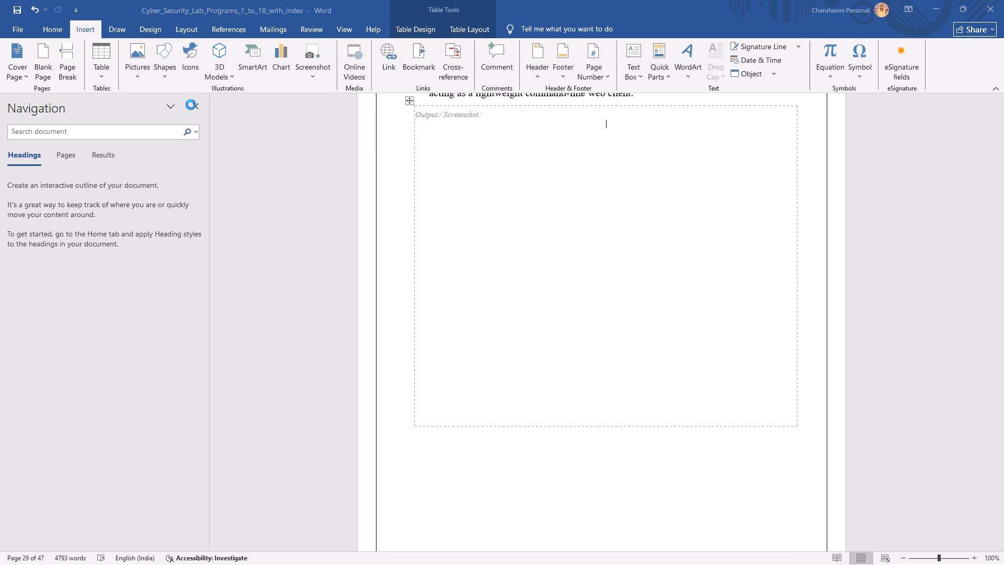
scroll(191, 105, down, 6)
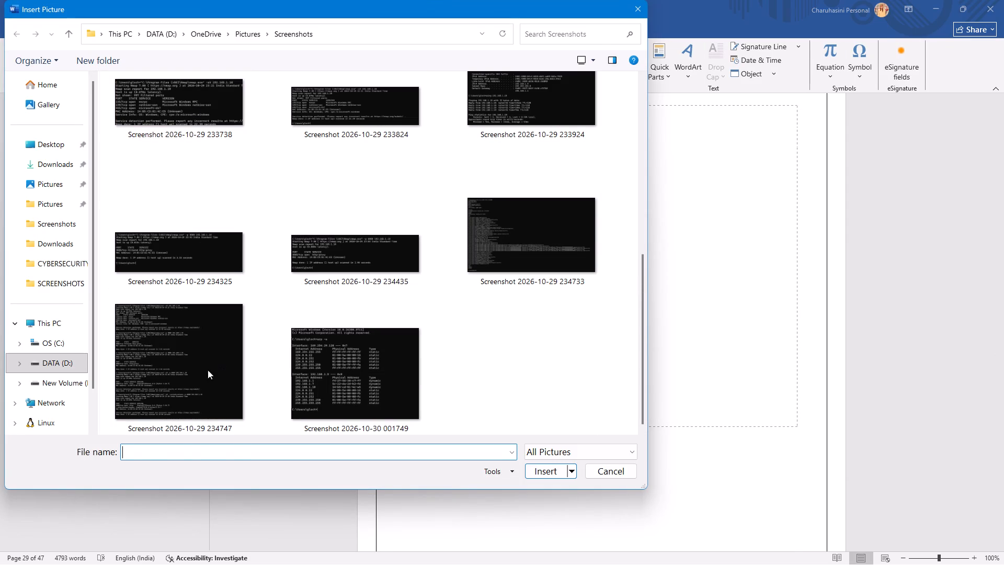
click(199, 379)
click(551, 470)
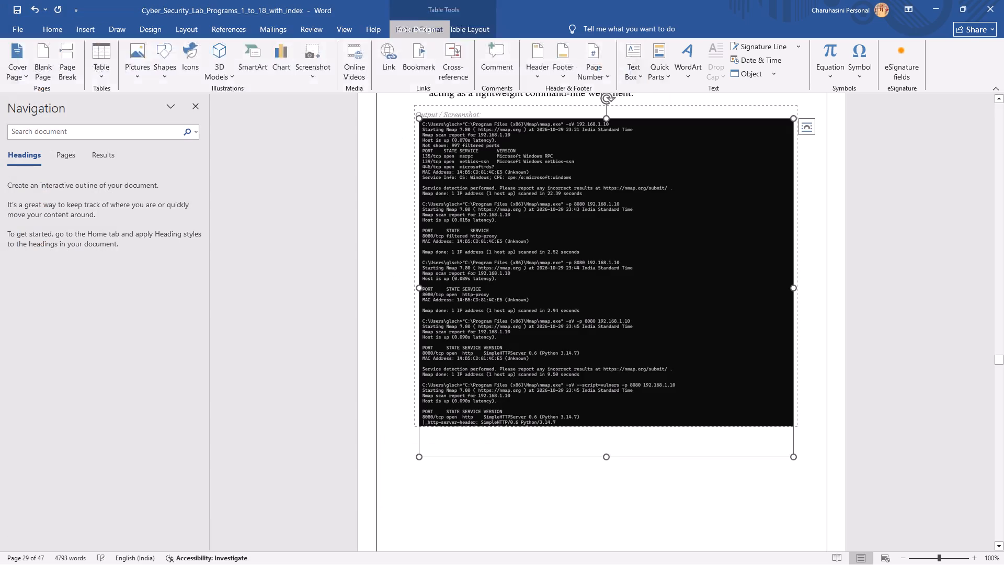
scroll(551, 470, down, 4)
click(496, 282)
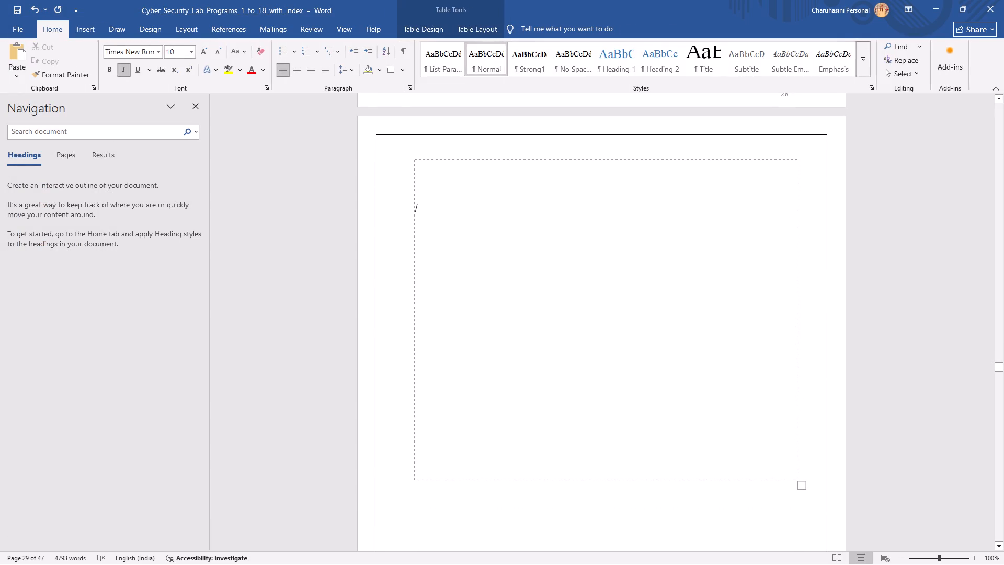
click(430, 174)
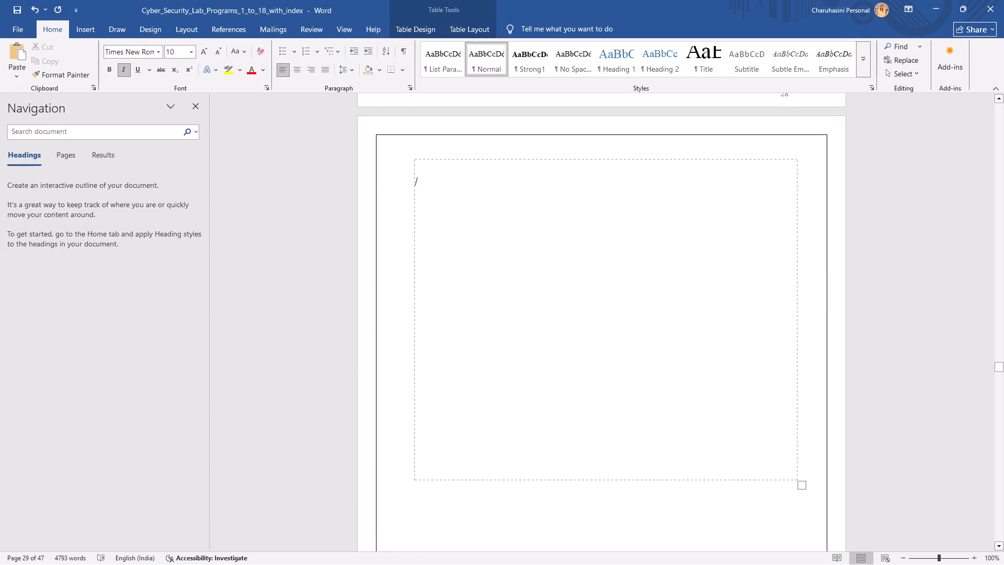
click(100, 25)
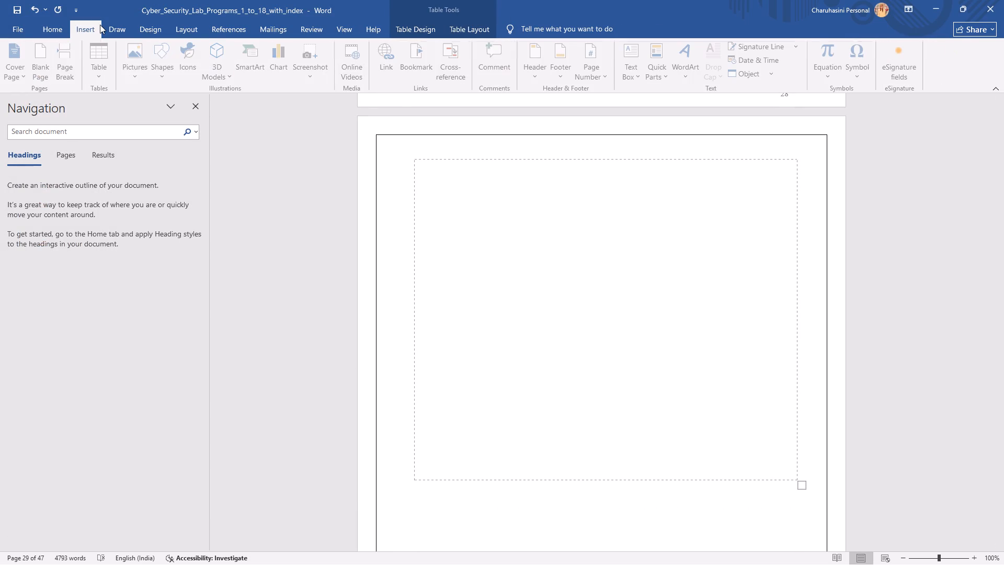
click(153, 74)
click(133, 77)
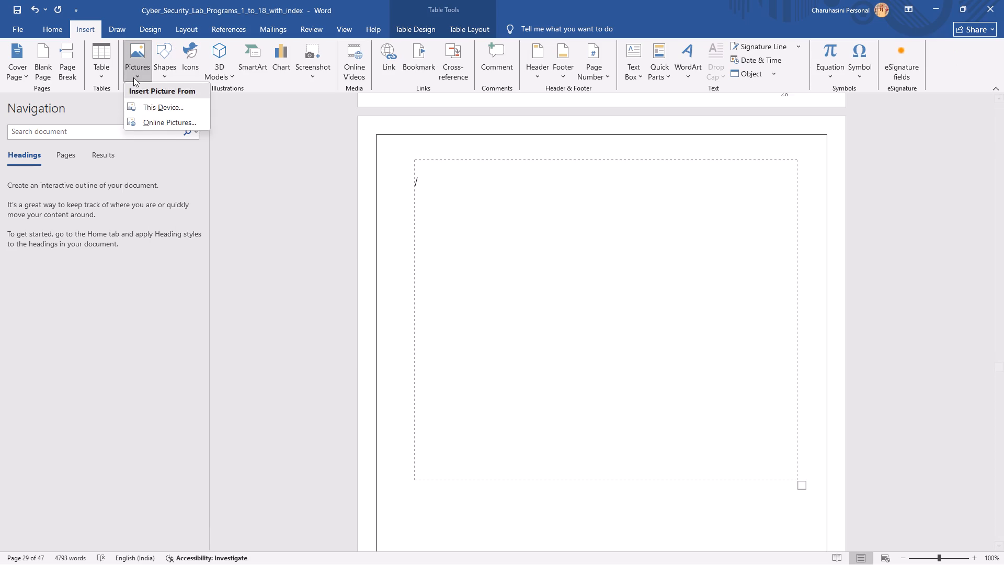
click(149, 102)
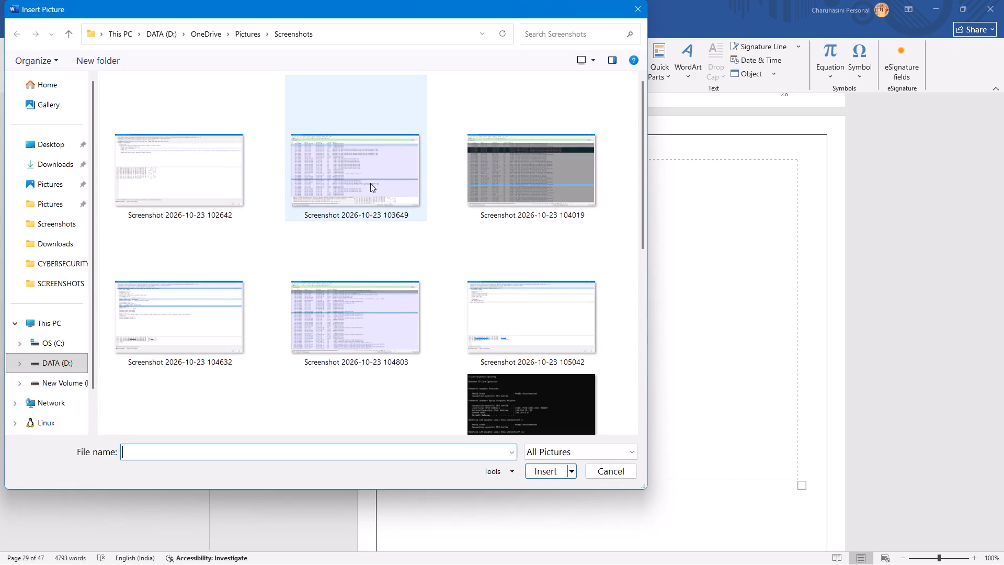
scroll(409, 211, down, 6)
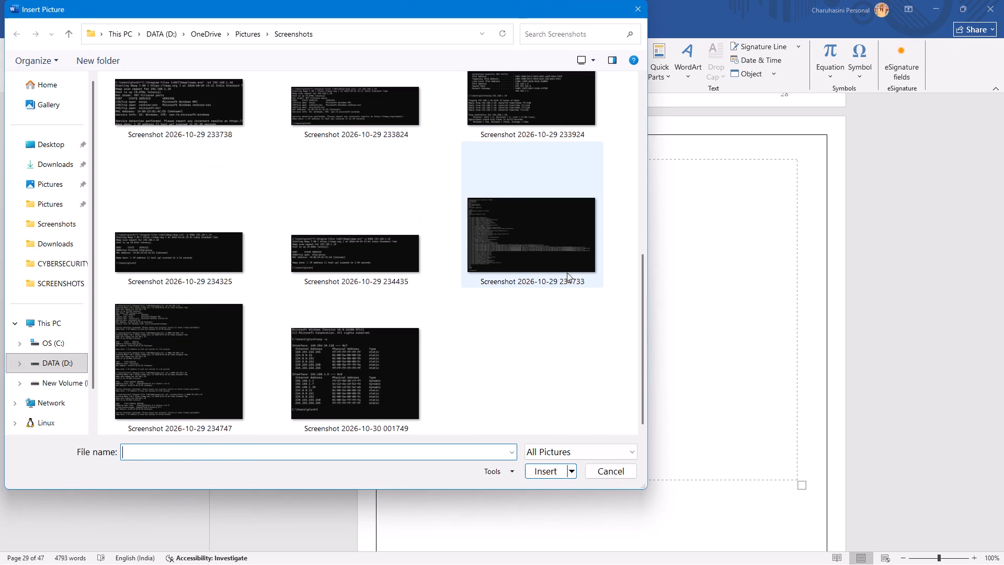
click(528, 238)
click(552, 471)
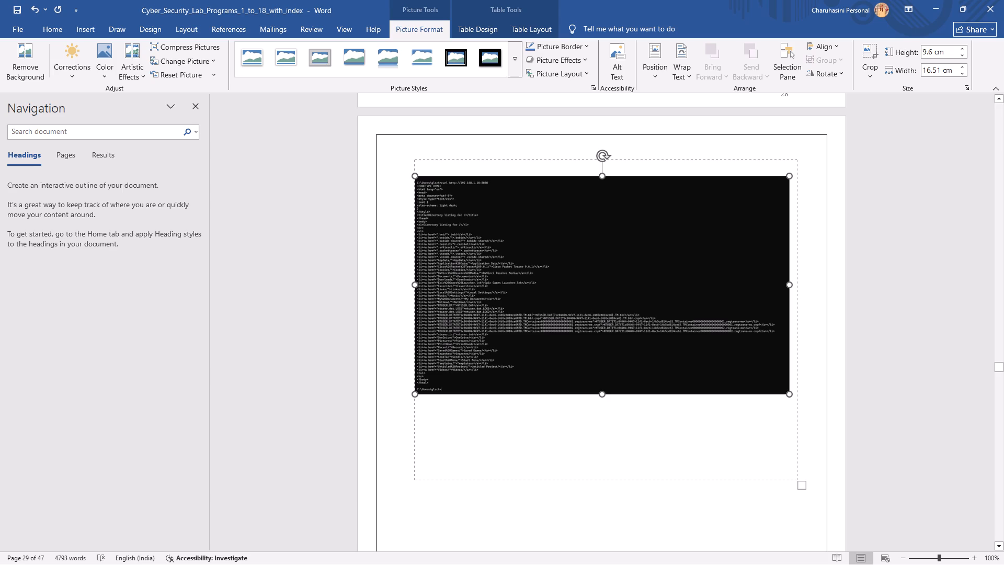
Extend the output table box on page 29 well below the curl screenshot by resizing it from its lower corner.
scroll(552, 471, down, 1)
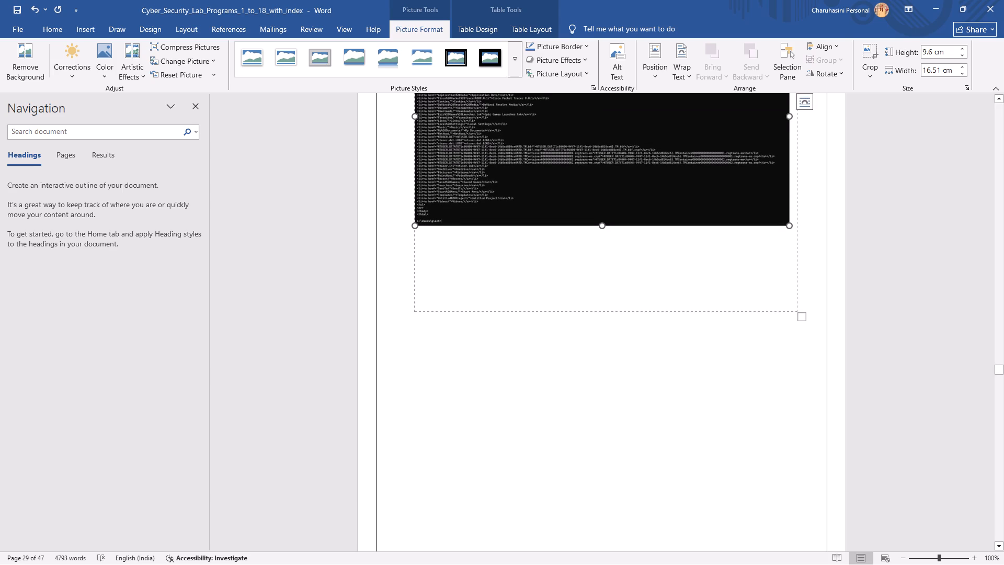
drag(800, 317, 795, 504)
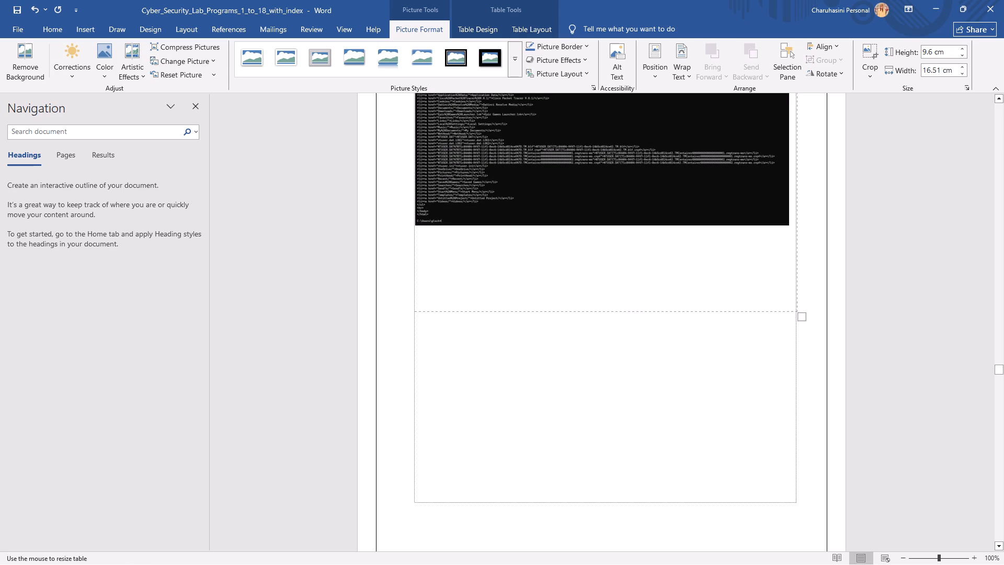
drag(795, 504, 795, 506)
Review the layout of the Program 7 text, output boxes and screenshots across pages 27 to 29.
scroll(698, 365, down, 5)
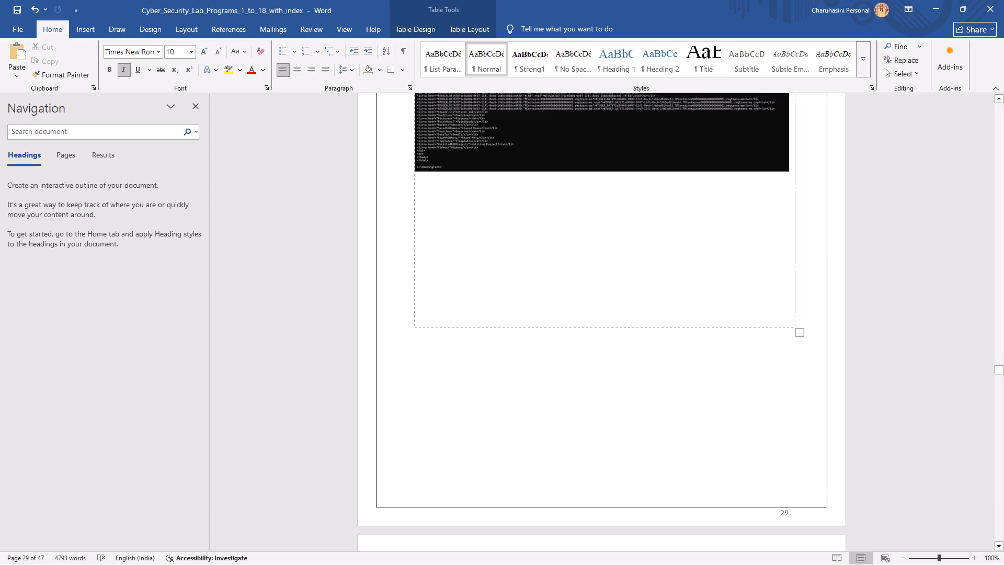
scroll(698, 365, down, 4)
scroll(698, 365, up, 7)
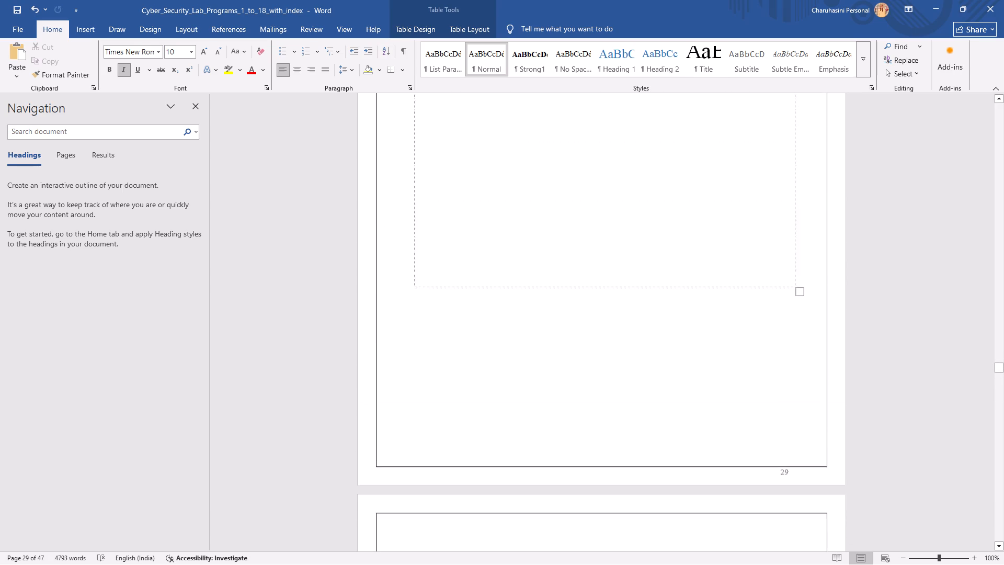
scroll(698, 365, up, 3)
scroll(698, 365, down, 4)
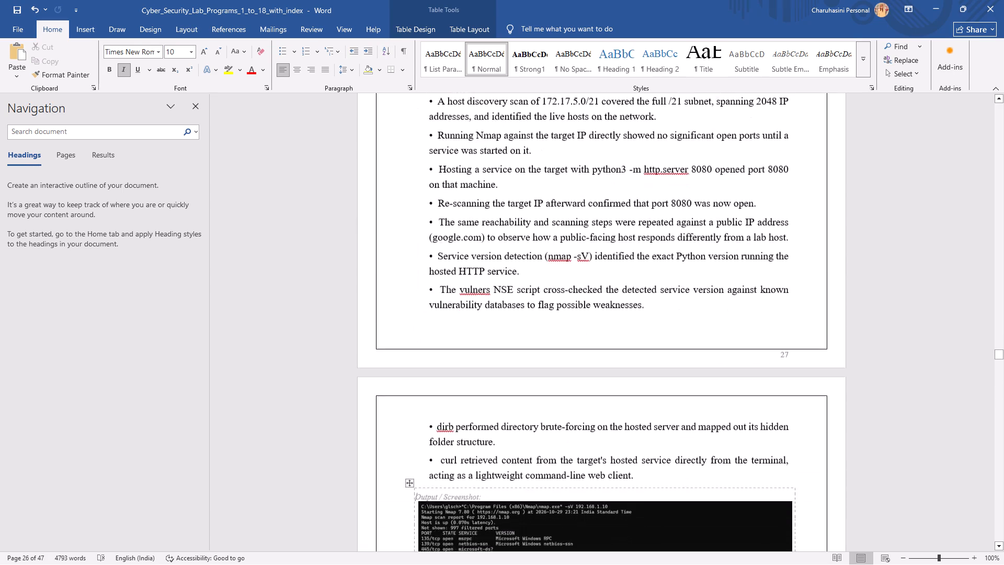
scroll(698, 365, down, 4)
scroll(698, 365, up, 3)
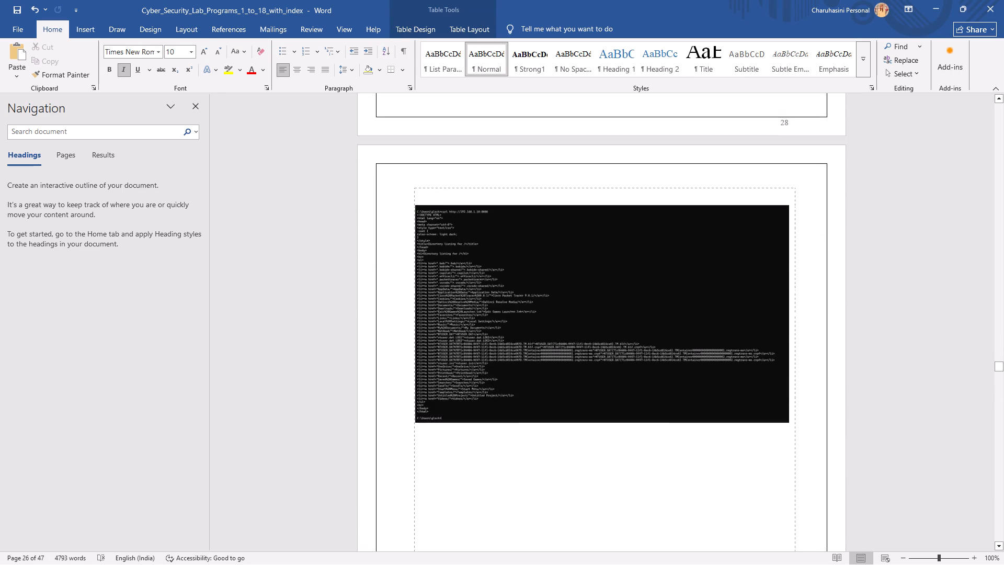
scroll(698, 365, up, 2)
Stretch the curl screenshot on page 29 vertically so it reaches the bottom edge of its table box.
click(667, 345)
scroll(646, 359, down, 2)
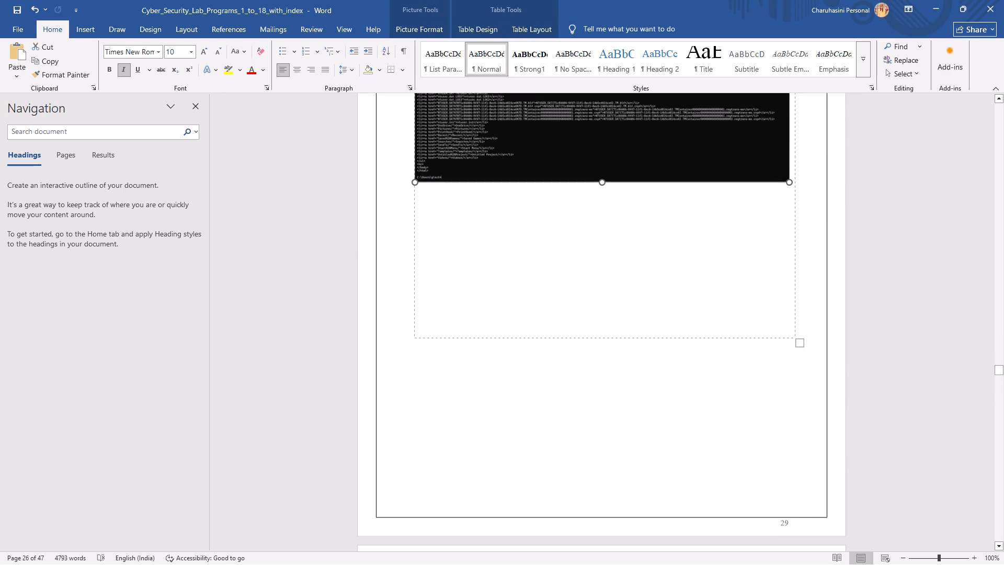
drag(602, 172, 619, 284)
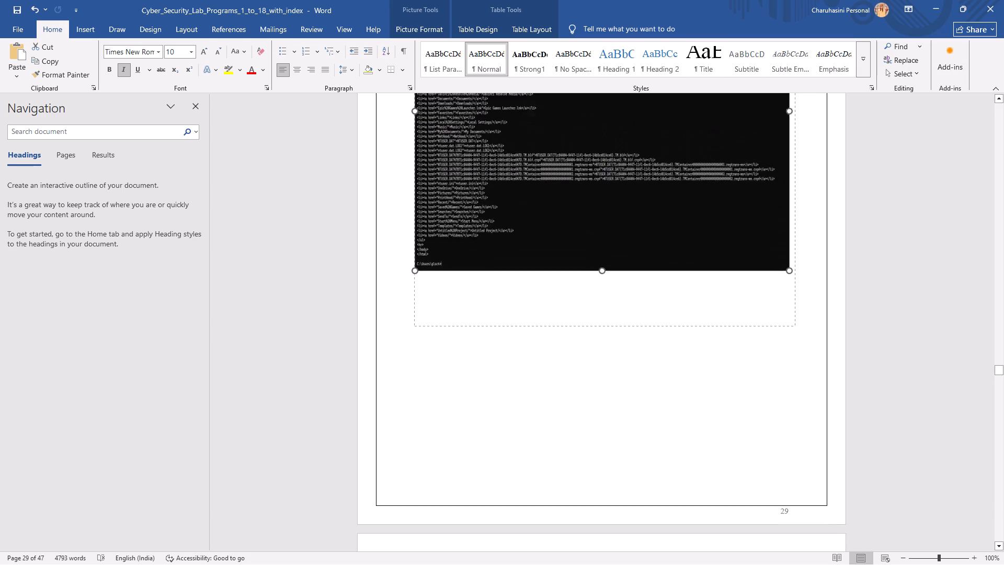
drag(619, 284, 622, 323)
scroll(622, 323, up, 1)
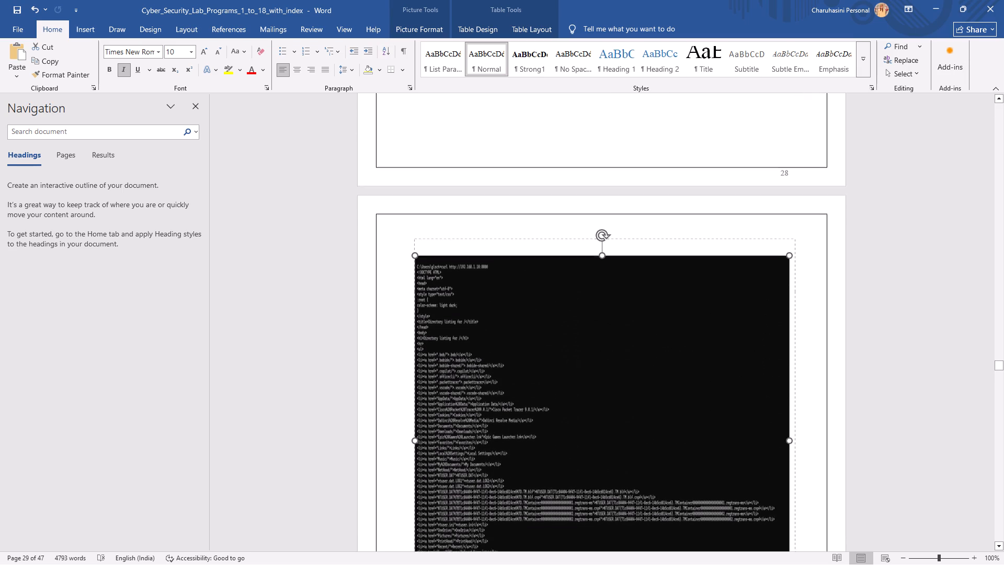
scroll(622, 323, up, 1)
drag(602, 278, 602, 269)
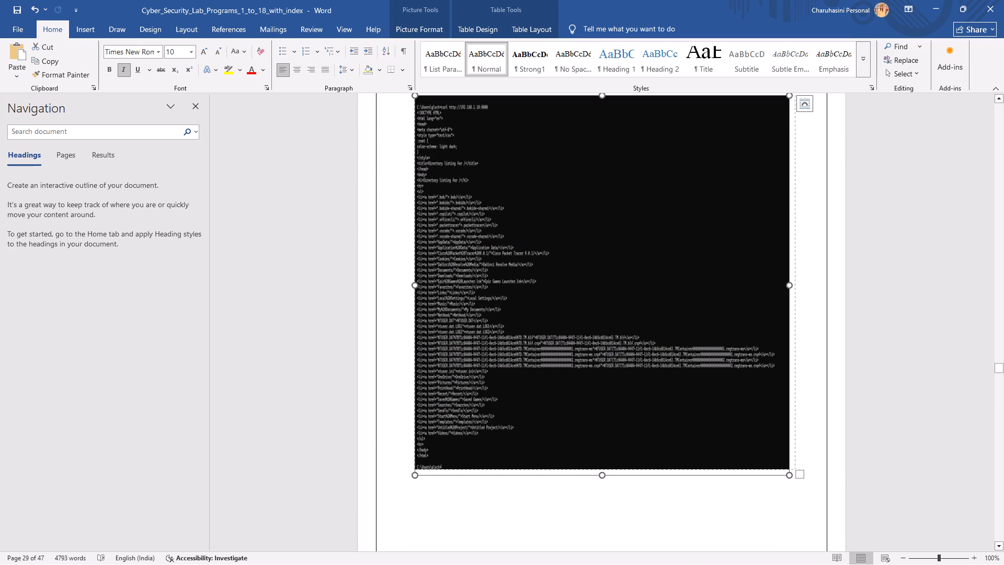
Lengthen the page 29 output table box further downwards and narrow it slightly from its lower corner.
scroll(750, 476, down, 2)
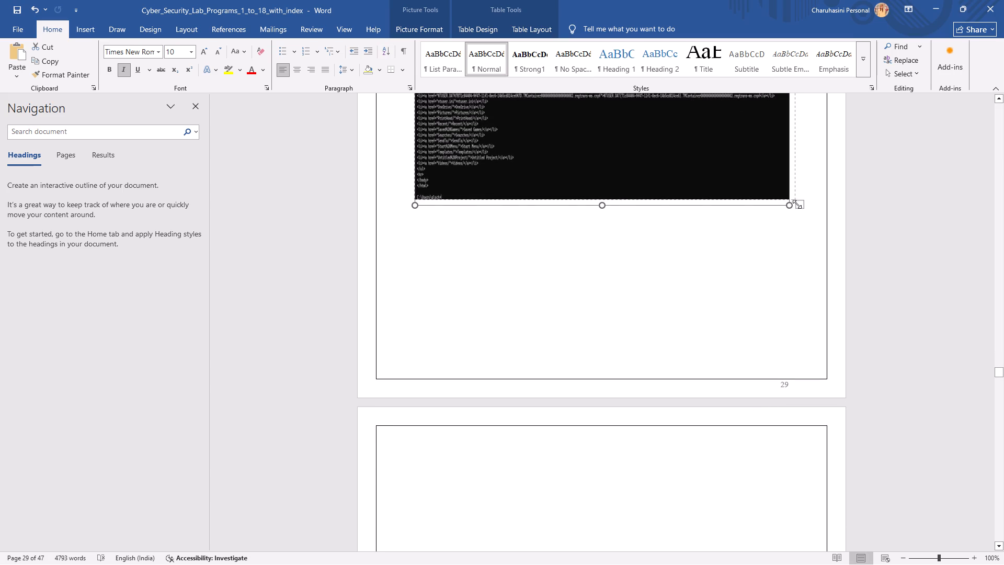
drag(797, 204, 790, 356)
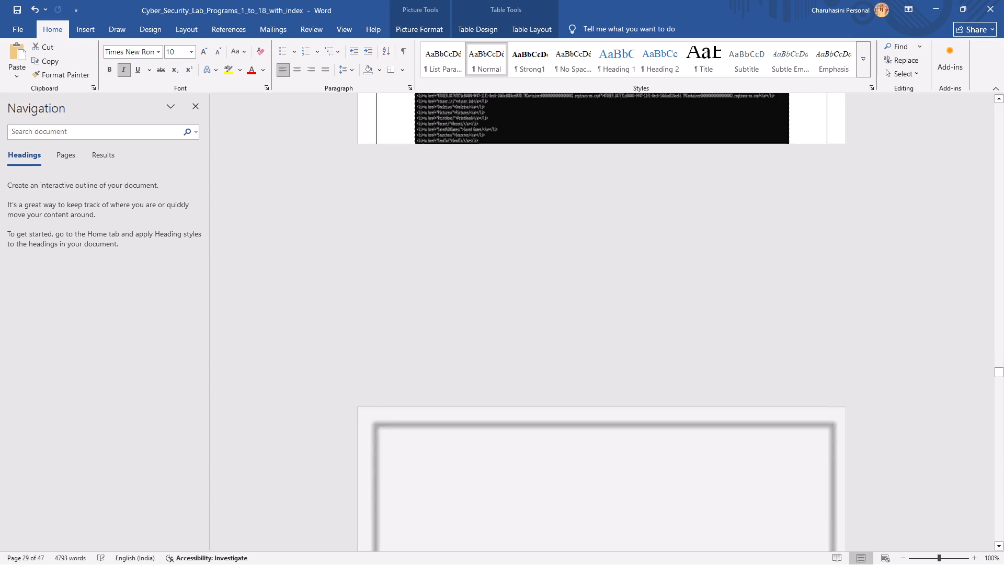
scroll(723, 344, down, 7)
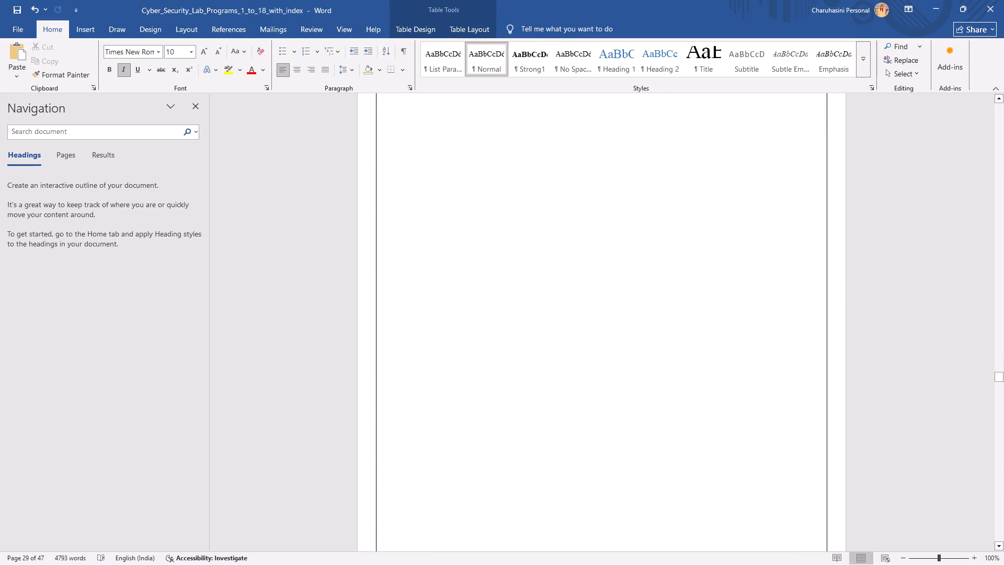
scroll(724, 301, up, 2)
Stretch the curl screenshot's bottom edge down to fill the lengthened table box on page 29.
click(700, 151)
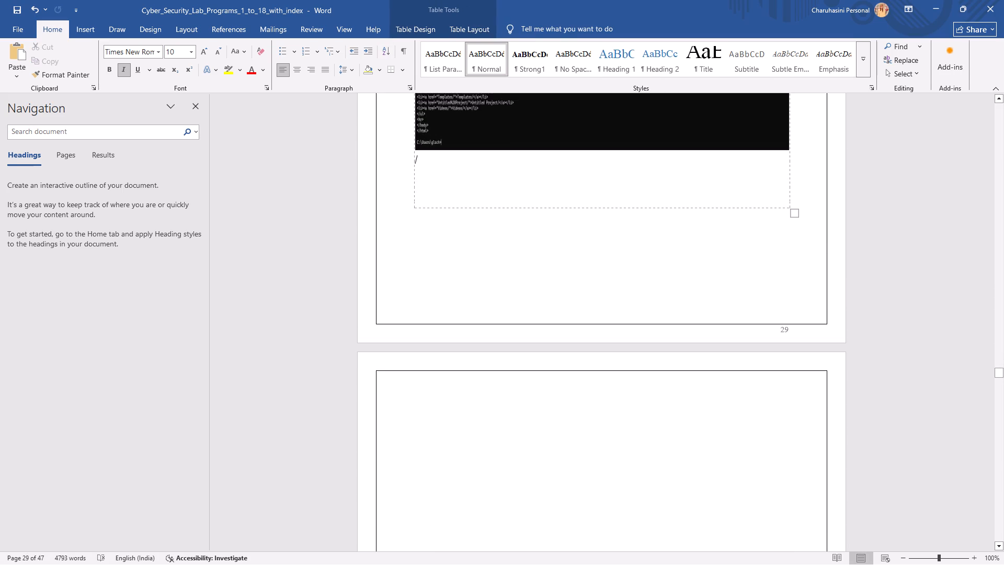
click(697, 143)
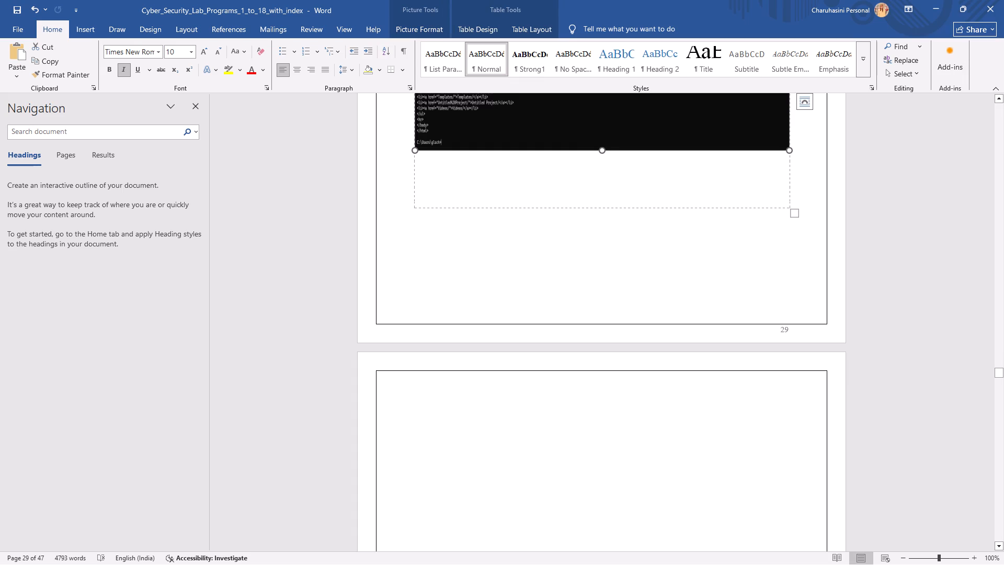
drag(602, 154, 606, 206)
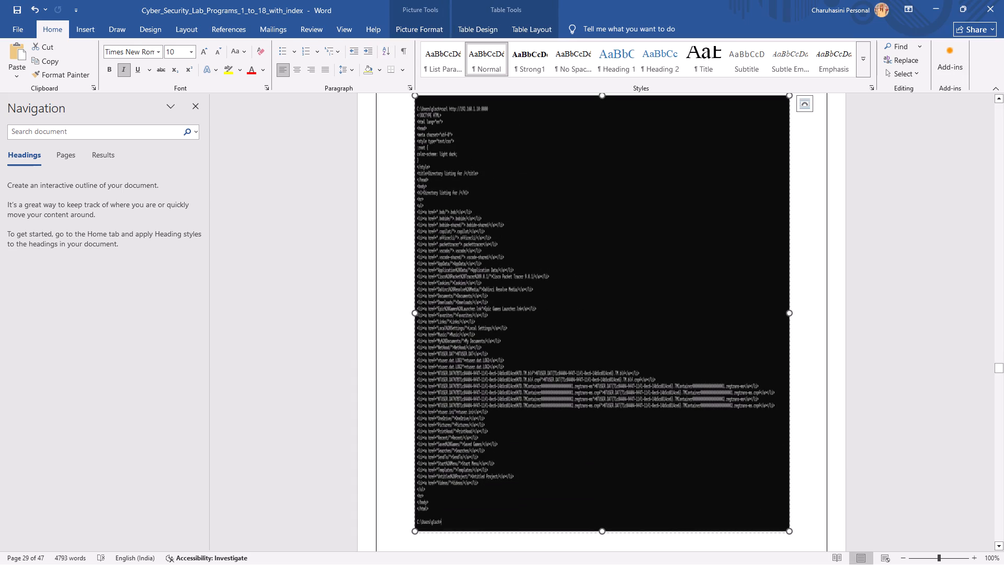
click(642, 388)
Add the label "Outout 2" on the empty line above the curl screenshot on page 29.
scroll(586, 308, up, 2)
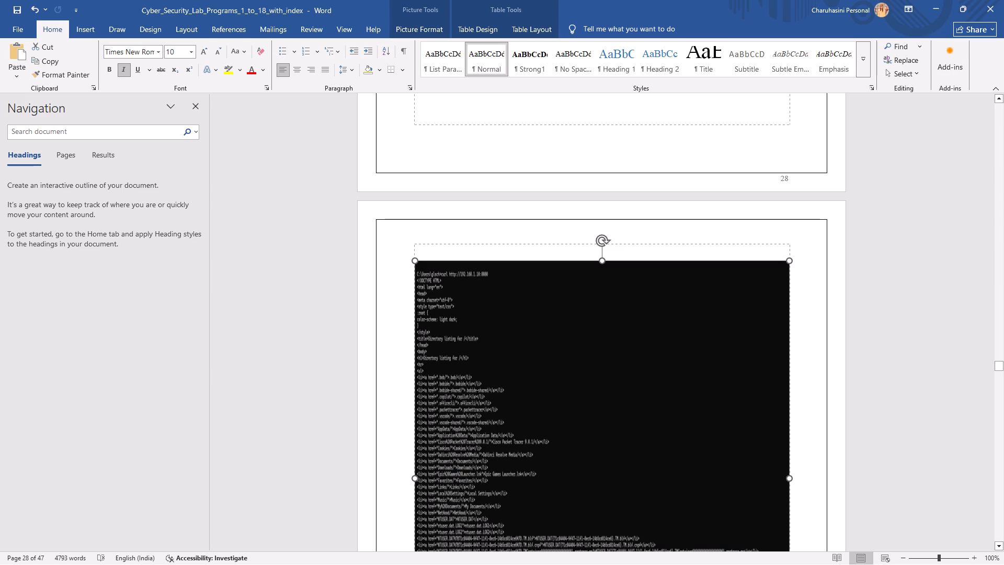
click(488, 252)
text(ou)
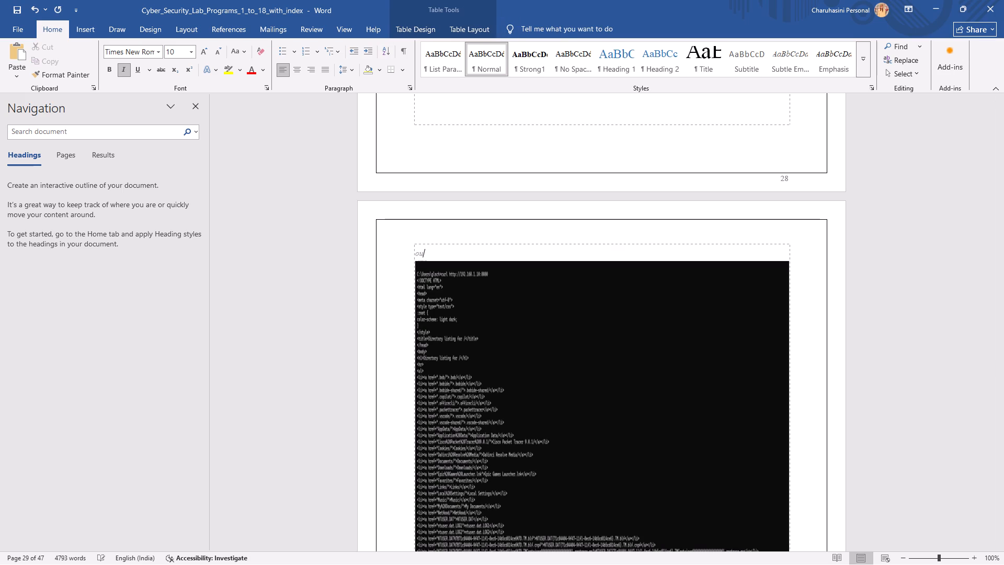
text(tout)
key(space)
key(2)
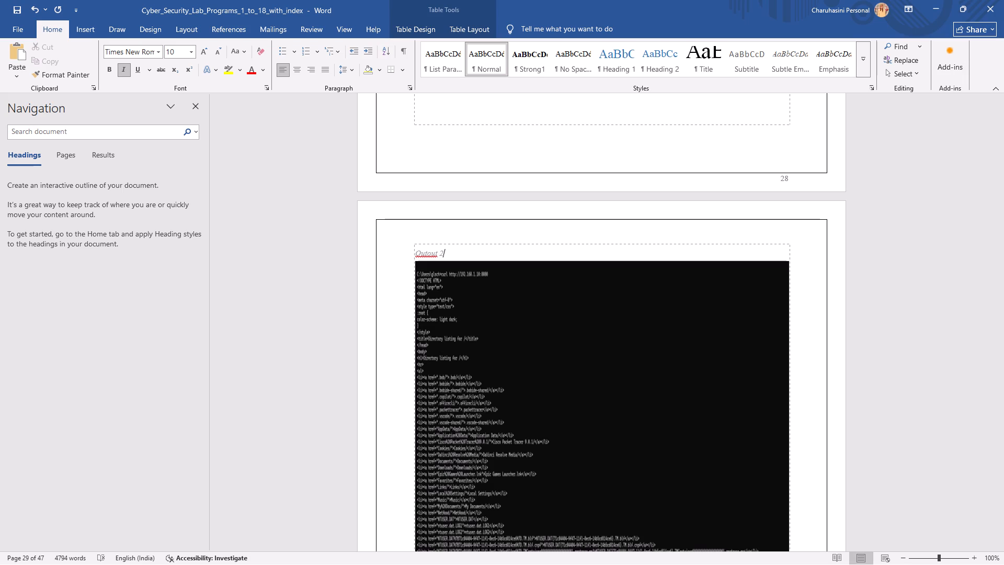
Widen the curl screenshot on page 29 slightly beyond its current width using its left edge.
scroll(488, 252, down, 2)
scroll(551, 386, down, 4)
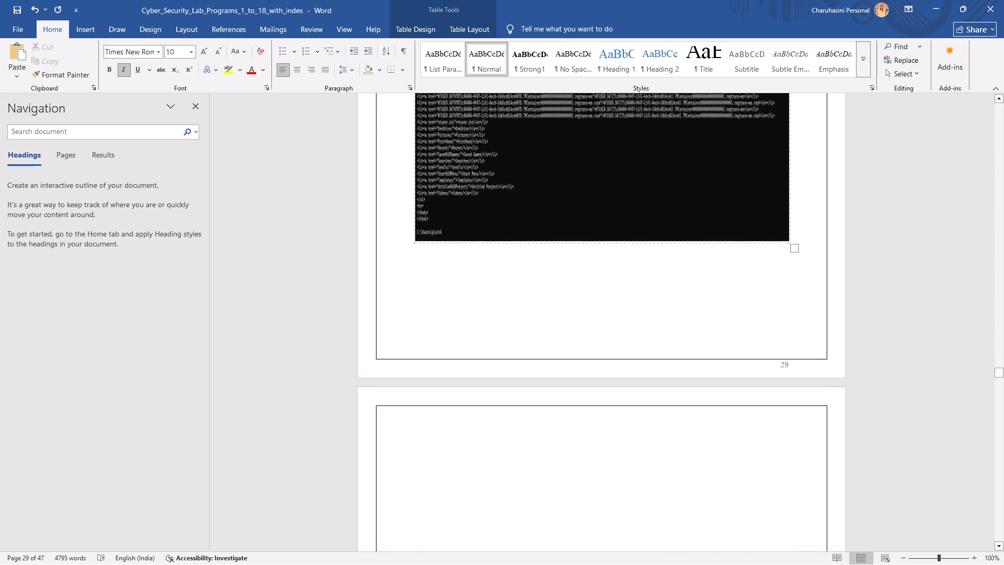
scroll(450, 244, up, 2)
click(480, 279)
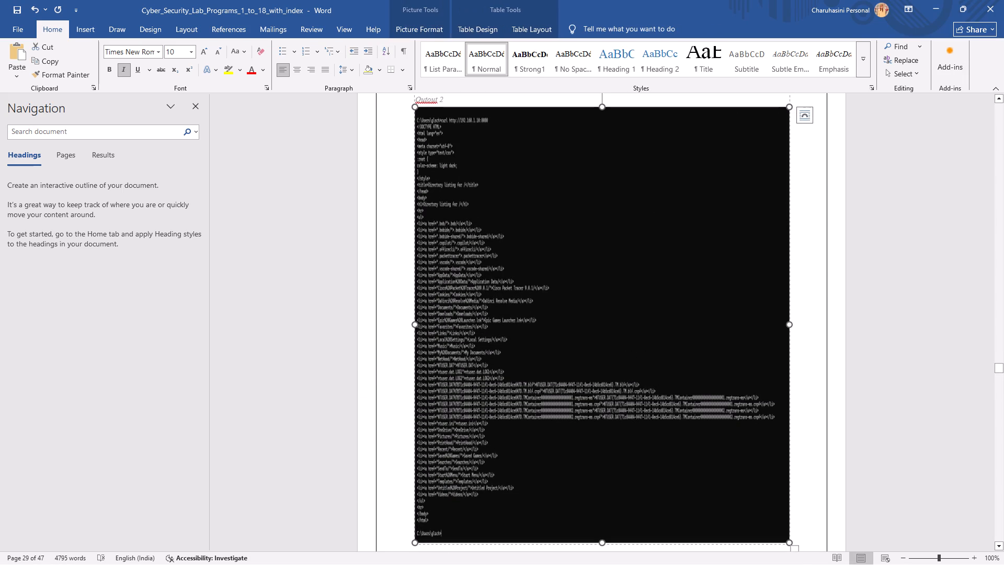
drag(413, 325, 398, 327)
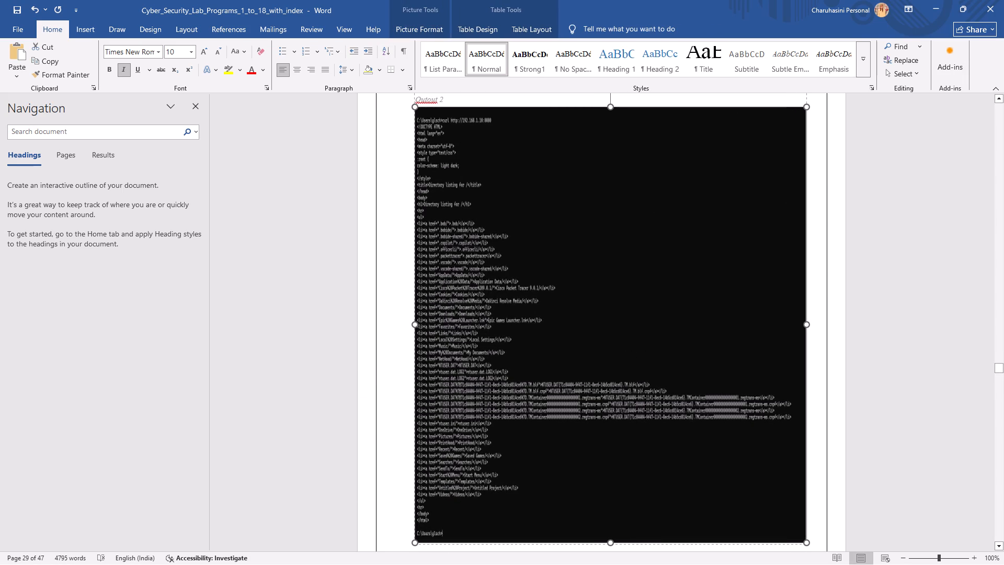
drag(398, 327, 395, 329)
Shift the output table's left border slightly outward towards the page border, carrying the label and screenshots with it.
scroll(453, 152, up, 1)
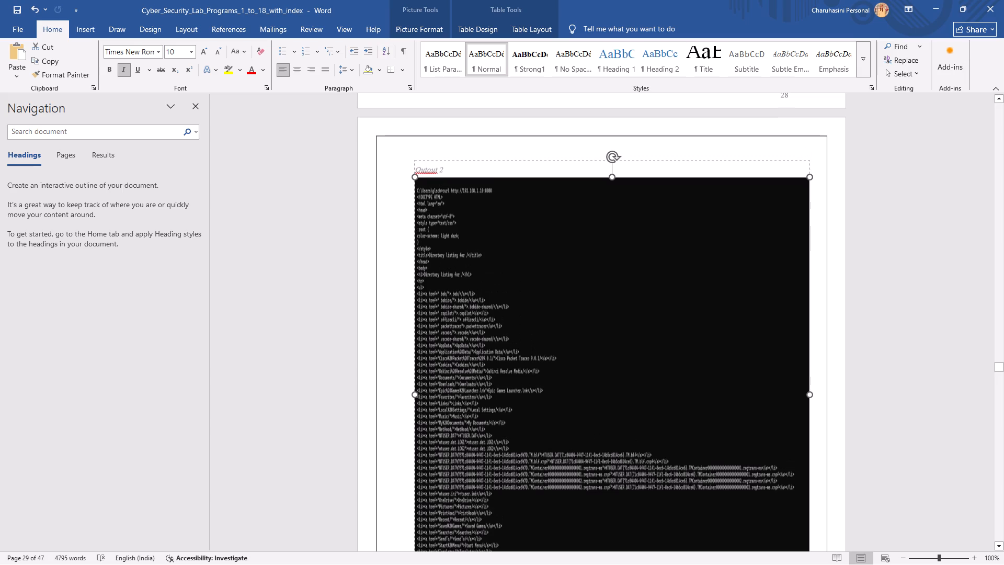
drag(468, 231, 439, 235)
scroll(439, 235, down, 1)
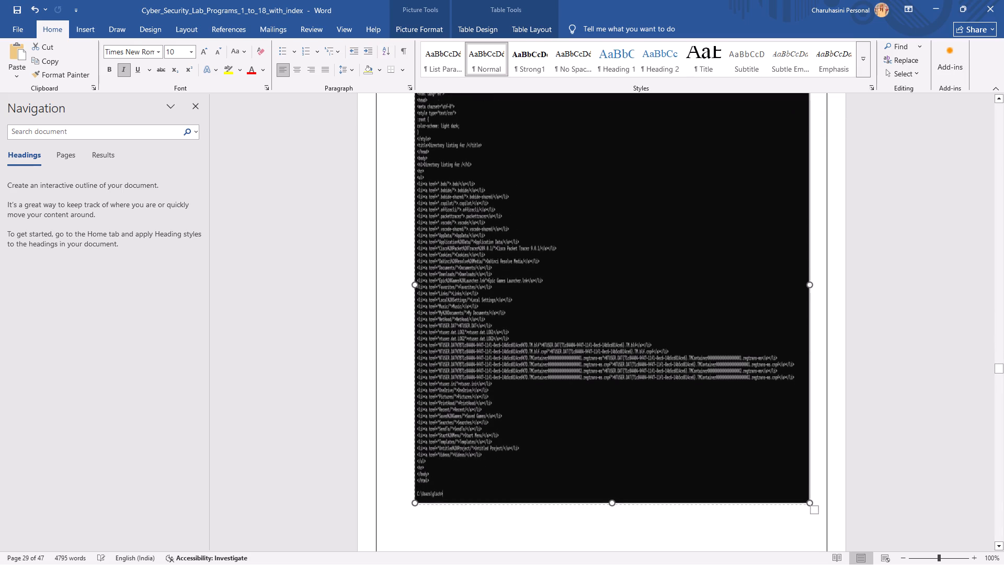
scroll(431, 278, up, 2)
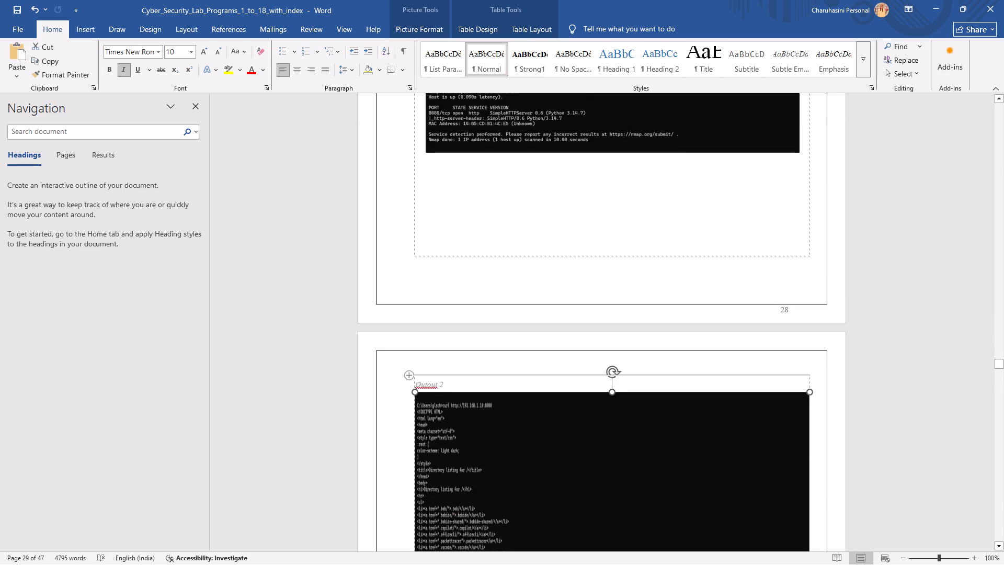
drag(409, 376, 395, 376)
drag(414, 383, 406, 383)
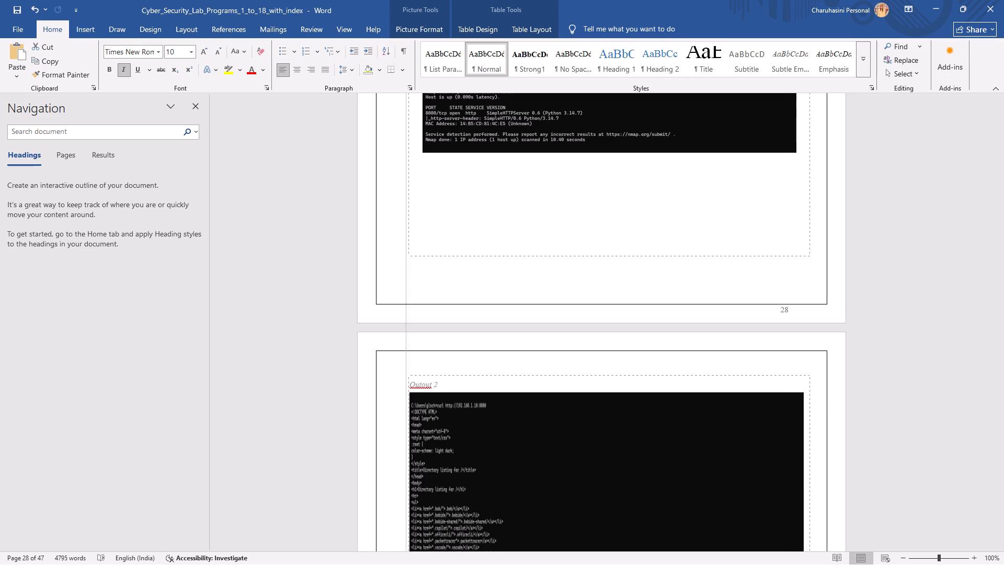
drag(406, 383, 406, 384)
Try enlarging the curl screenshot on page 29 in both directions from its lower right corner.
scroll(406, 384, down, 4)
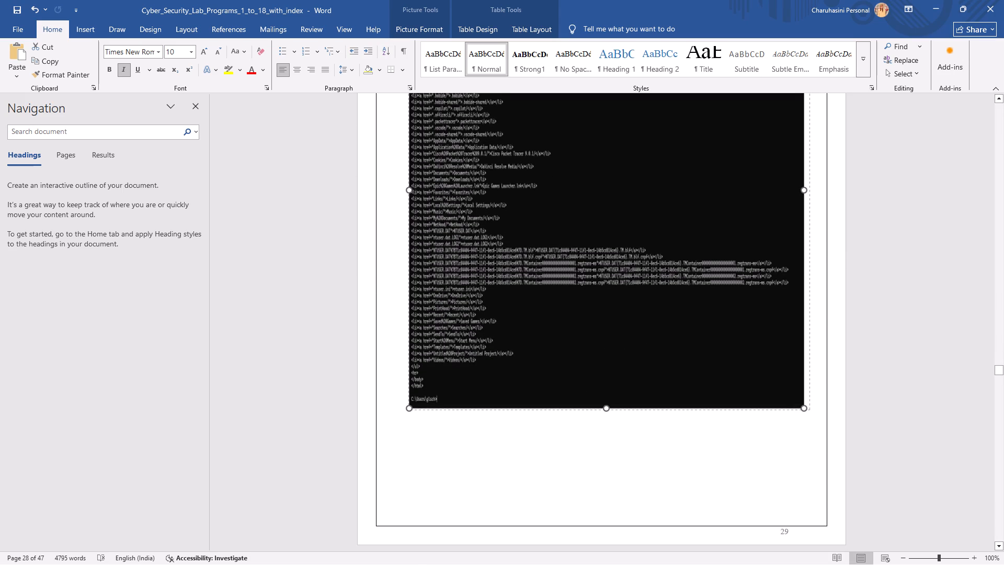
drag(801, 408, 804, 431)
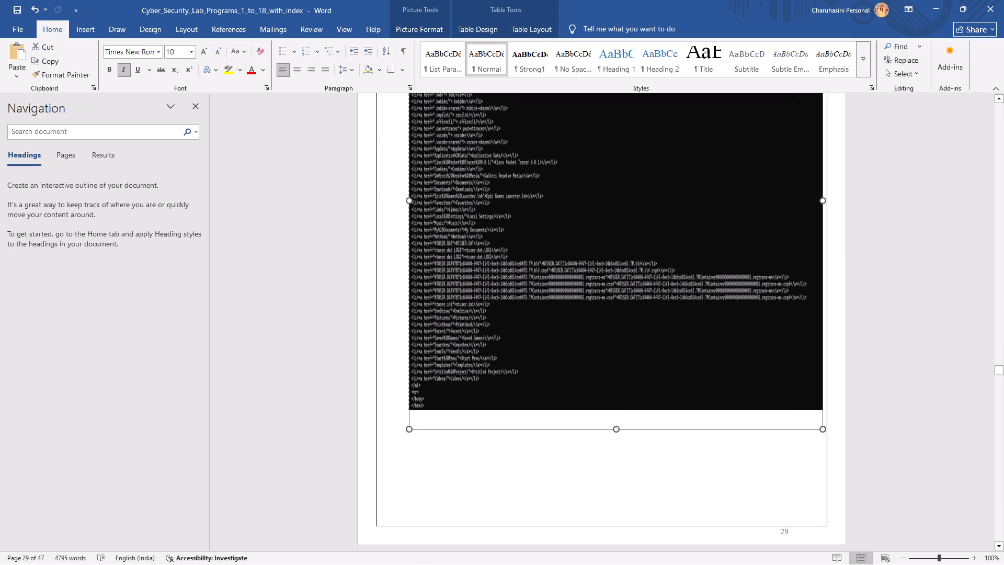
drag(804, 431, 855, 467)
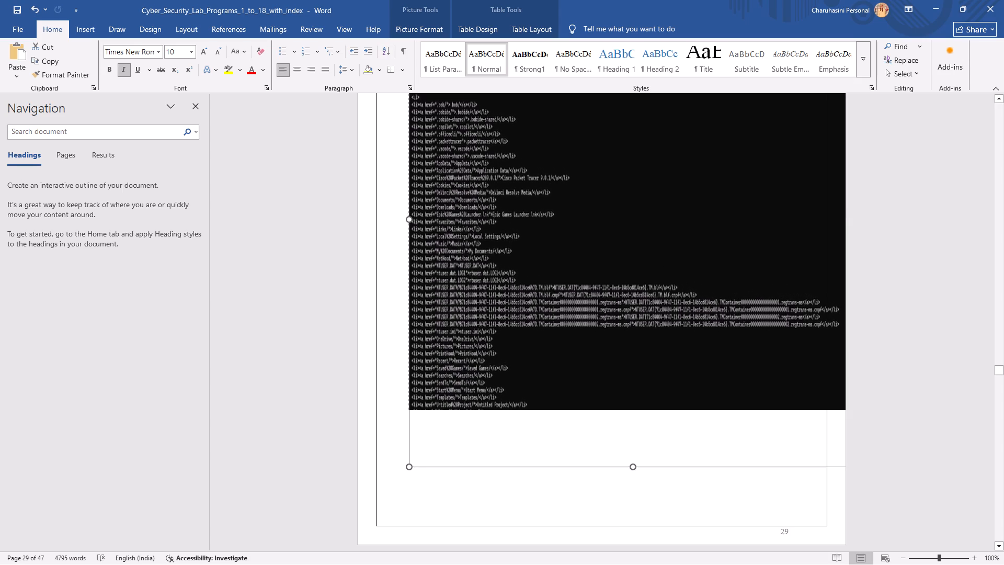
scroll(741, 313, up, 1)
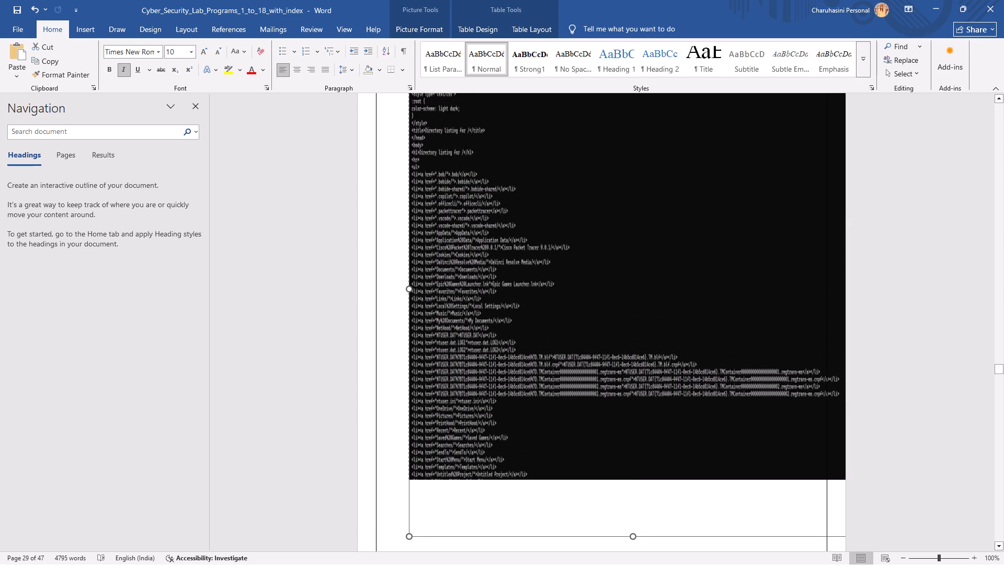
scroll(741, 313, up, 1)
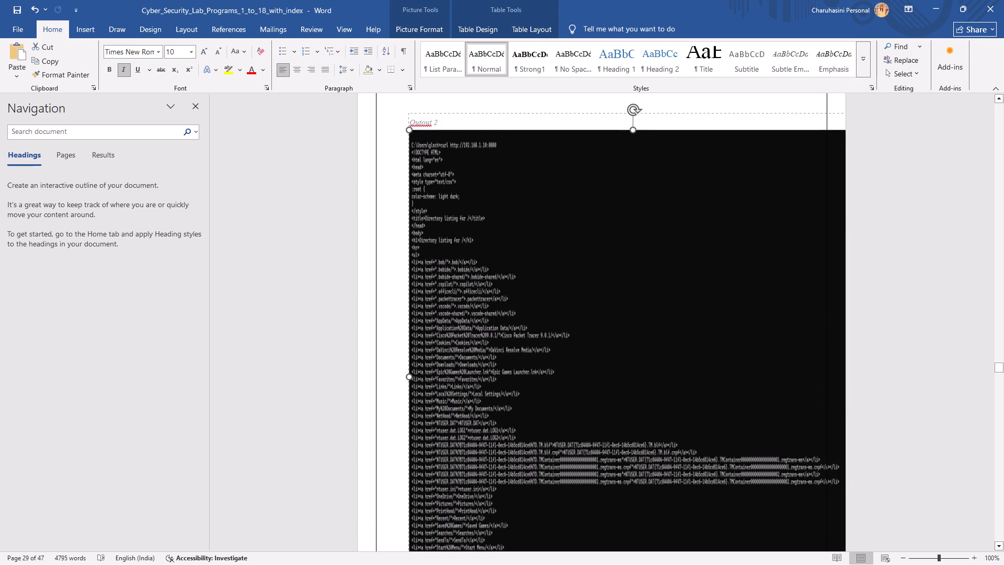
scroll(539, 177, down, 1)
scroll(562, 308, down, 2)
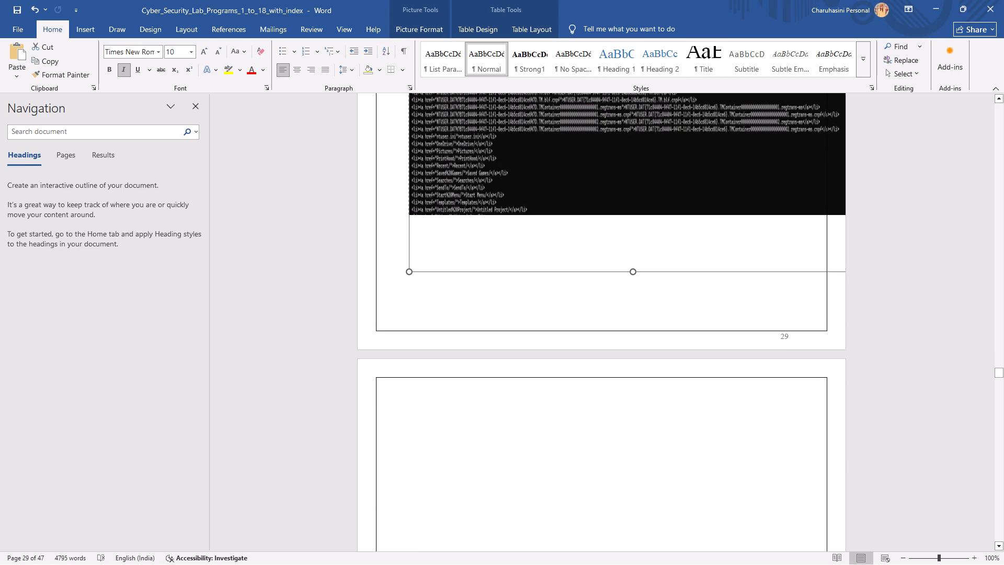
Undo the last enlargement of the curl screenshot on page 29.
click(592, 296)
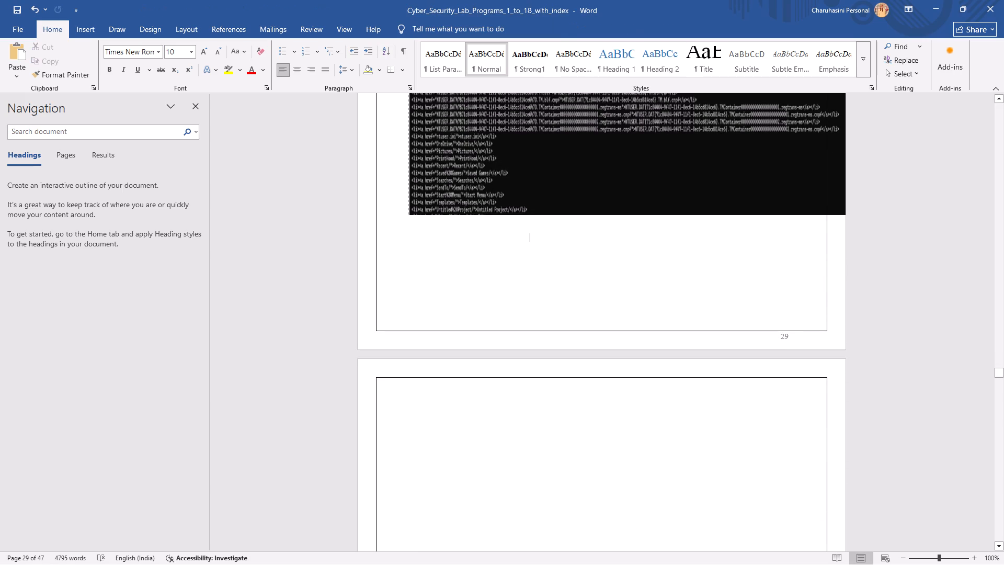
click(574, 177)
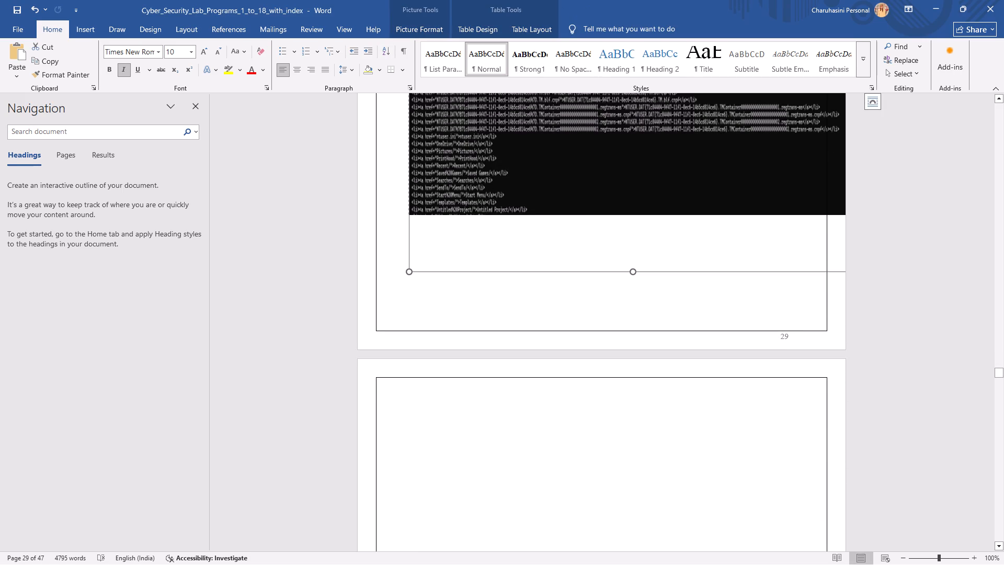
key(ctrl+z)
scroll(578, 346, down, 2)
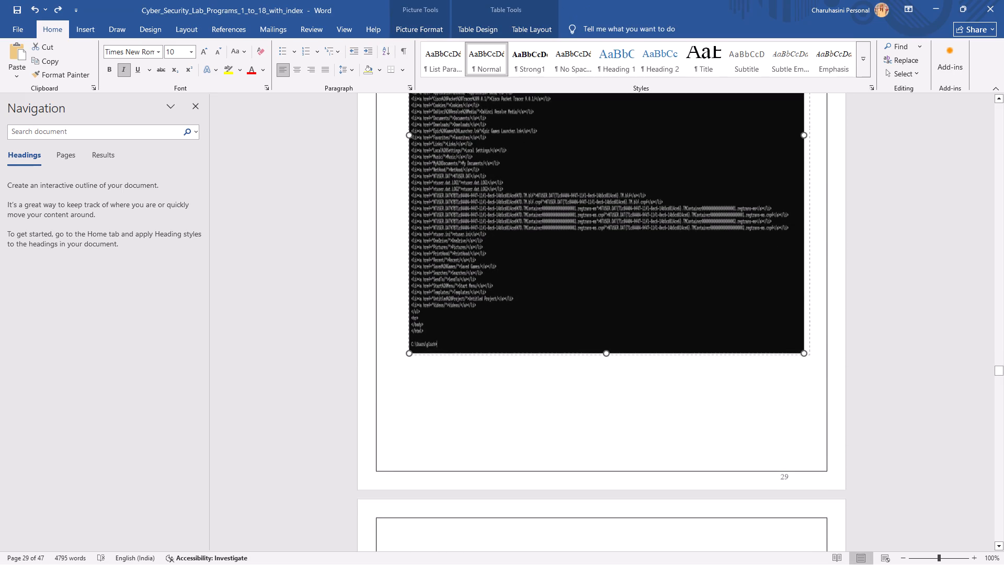
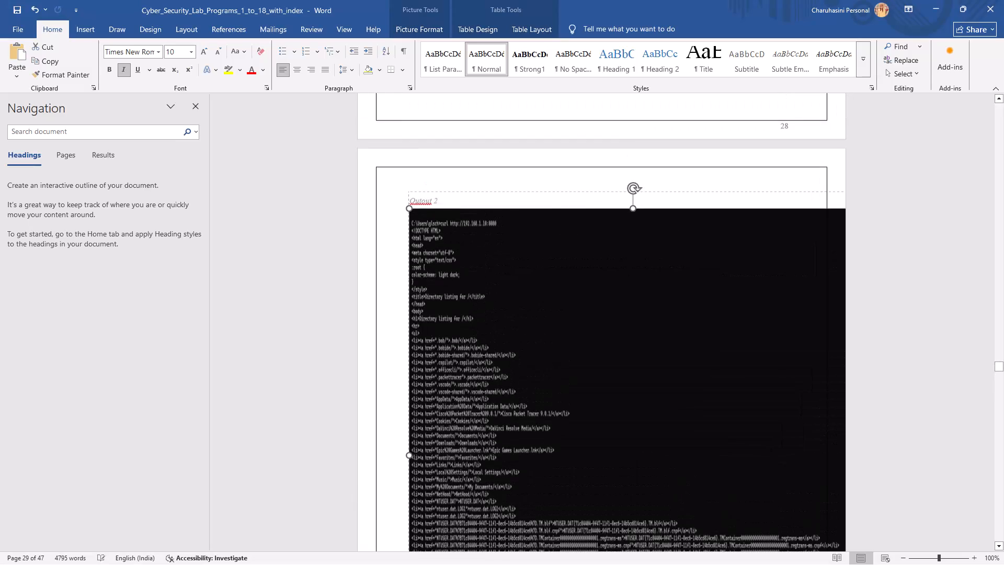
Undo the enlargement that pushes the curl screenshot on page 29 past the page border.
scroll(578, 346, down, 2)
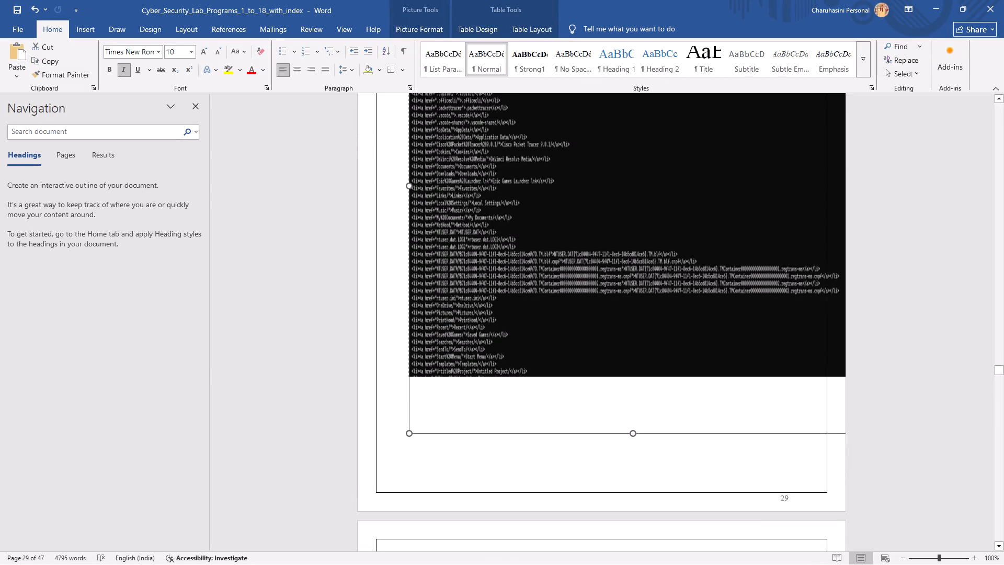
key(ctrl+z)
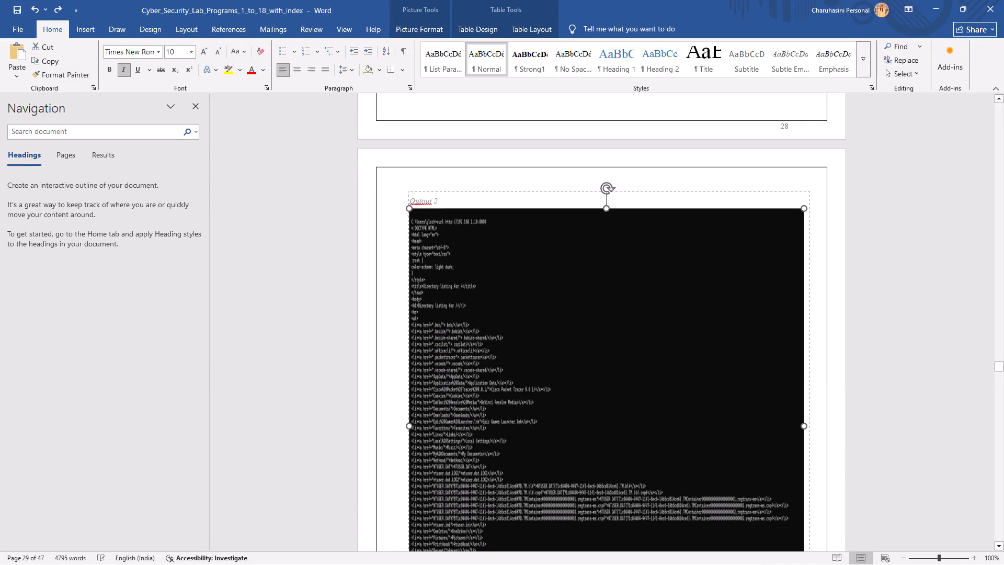
Stretch the output table well beyond the curl screenshot by extending its lower right corner downward.
scroll(667, 401, down, 5)
scroll(765, 288, up, 1)
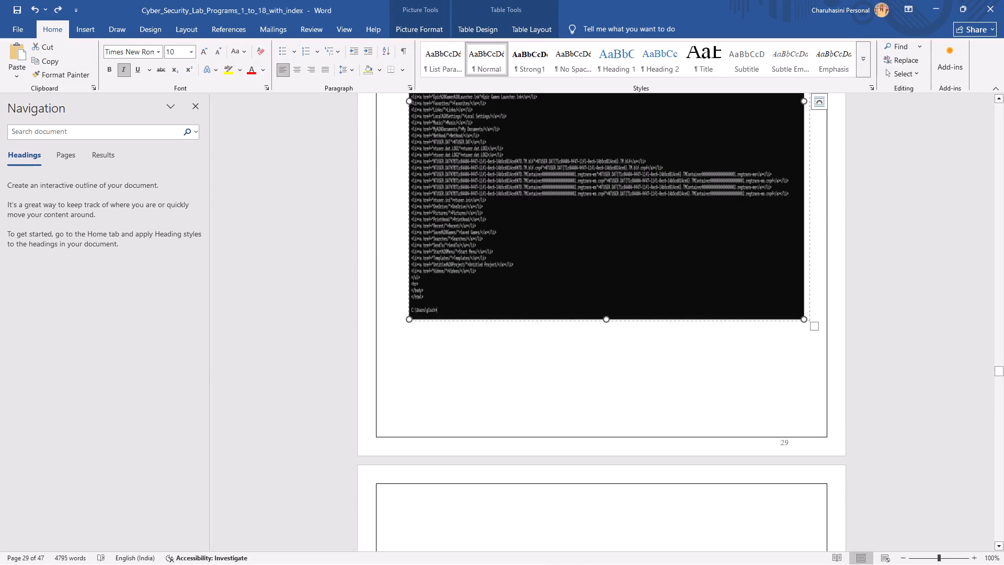
drag(814, 327, 809, 510)
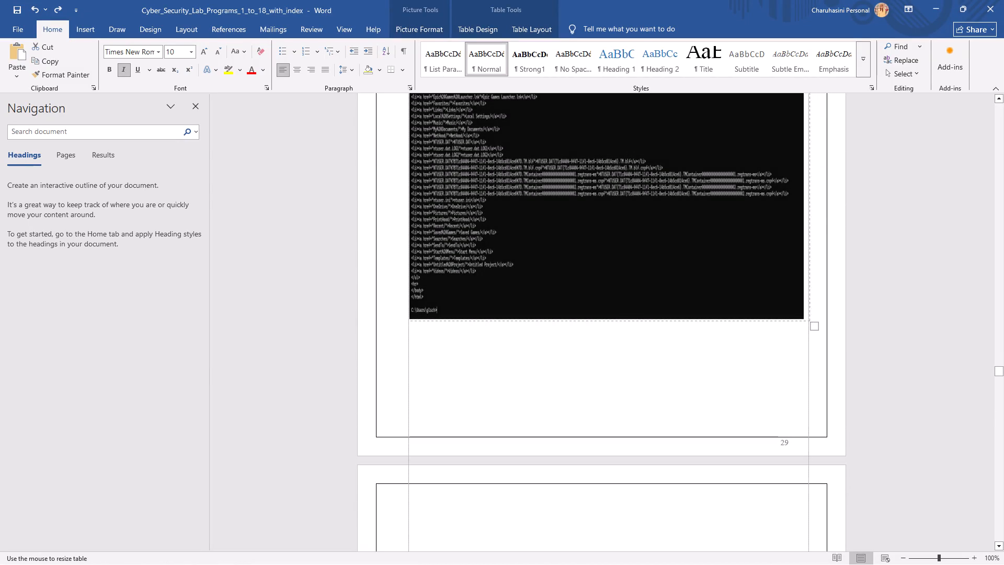
drag(809, 510, 812, 533)
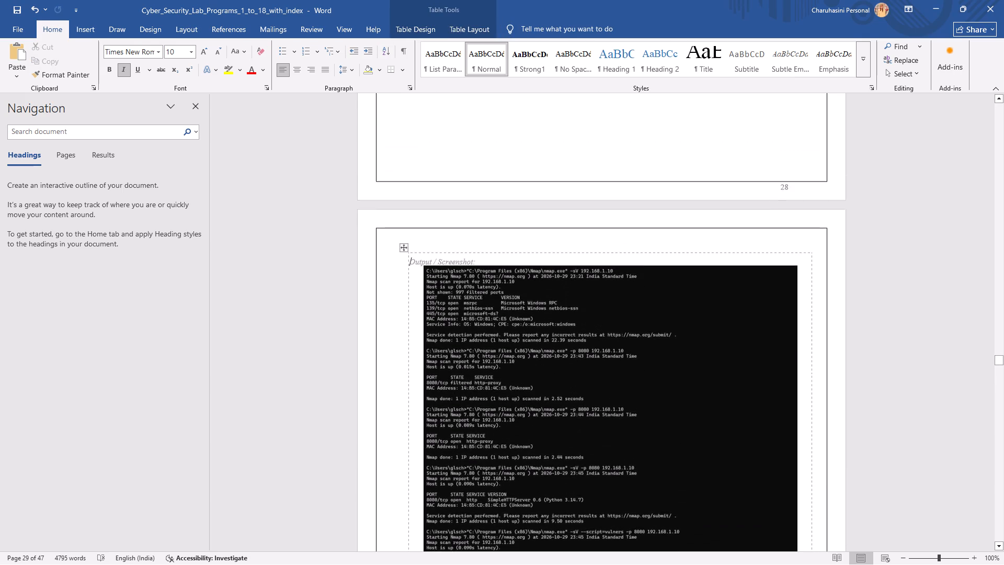
Stretch the curl screenshot on page 30 downward and to the right until it fills the enlarged output box.
scroll(766, 388, down, 4)
scroll(758, 262, up, 2)
scroll(643, 284, down, 1)
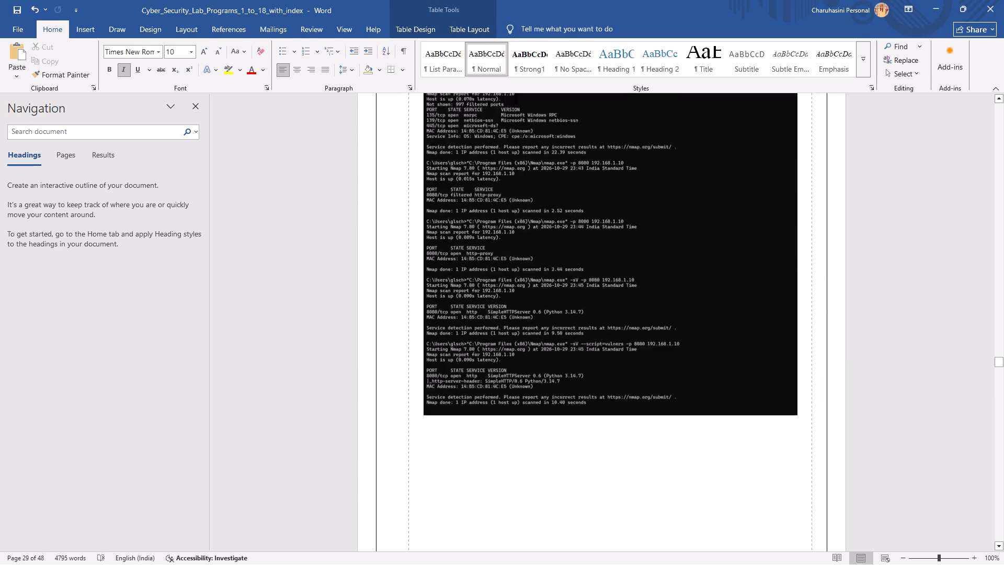
scroll(643, 284, down, 4)
scroll(643, 284, up, 1)
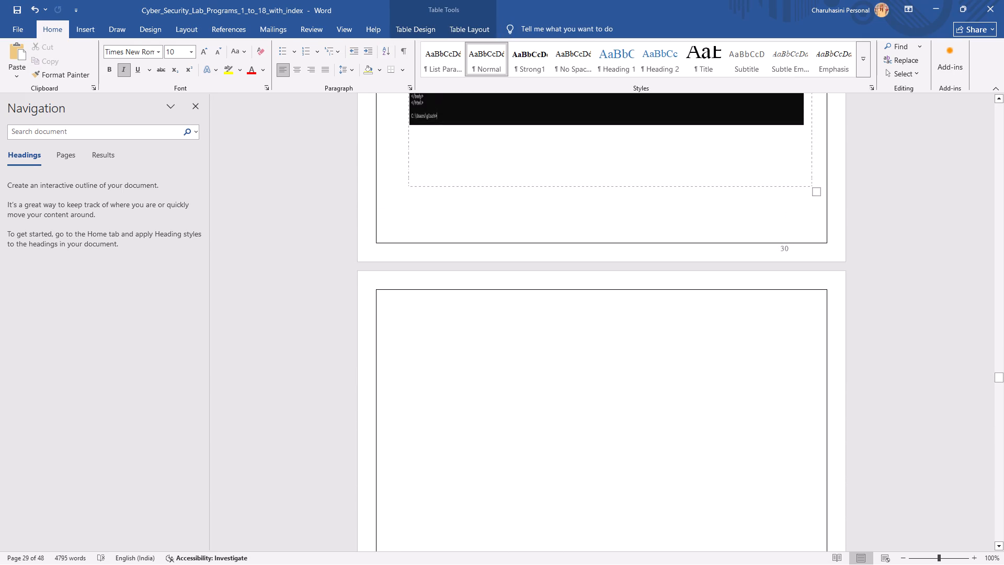
click(636, 105)
drag(605, 124, 609, 183)
scroll(609, 183, up, 2)
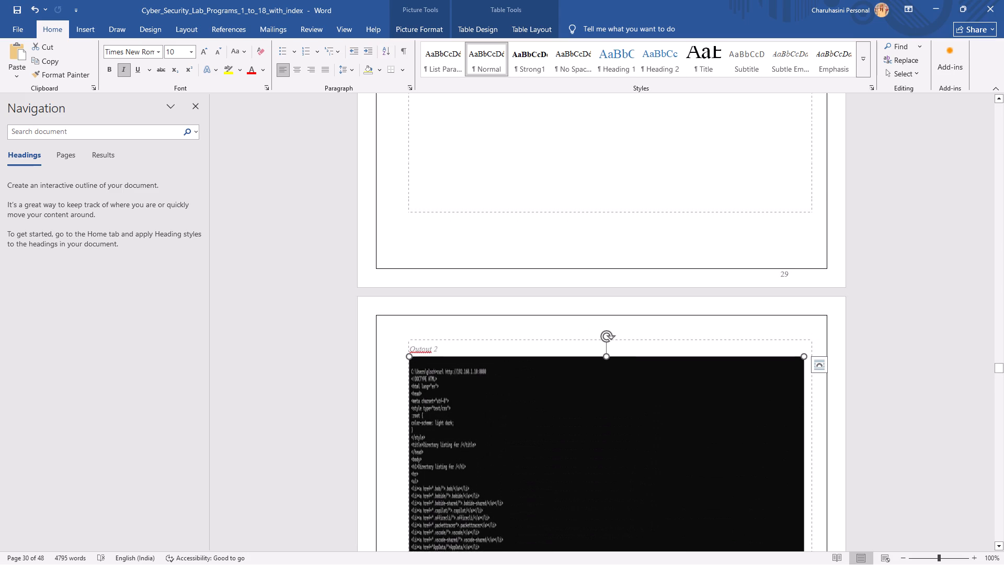
scroll(584, 326, down, 2)
scroll(733, 469, down, 1)
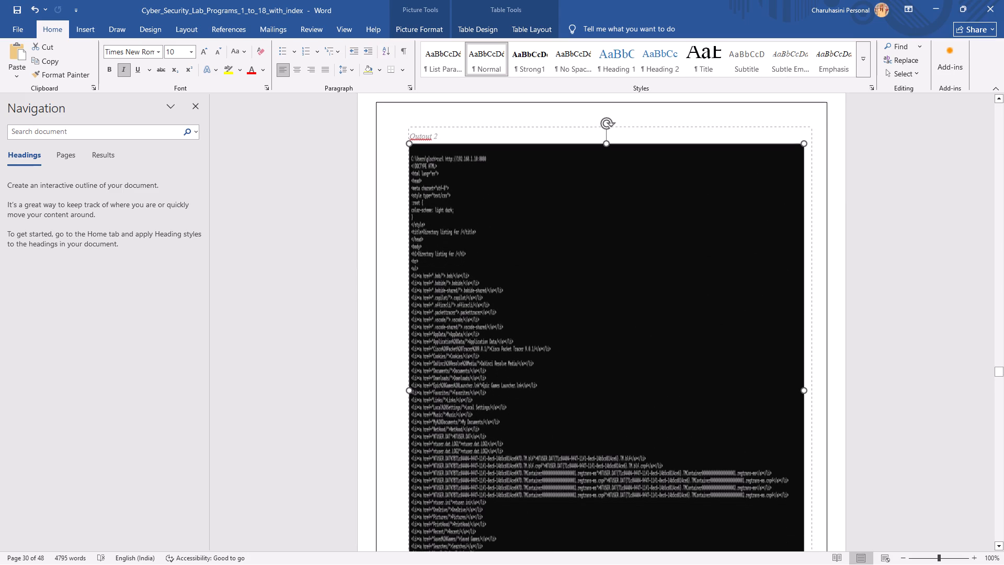
scroll(733, 469, down, 1)
drag(806, 264, 810, 264)
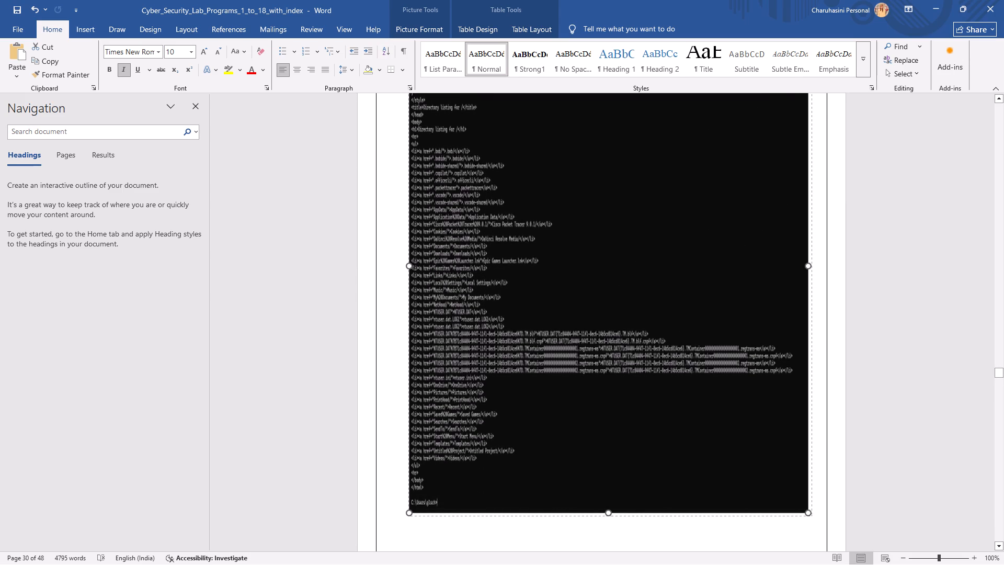
drag(810, 264, 811, 264)
Extend the "Output 2" label above the curl screenshot with the text "Curl command for html file strucutre".
scroll(632, 263, up, 3)
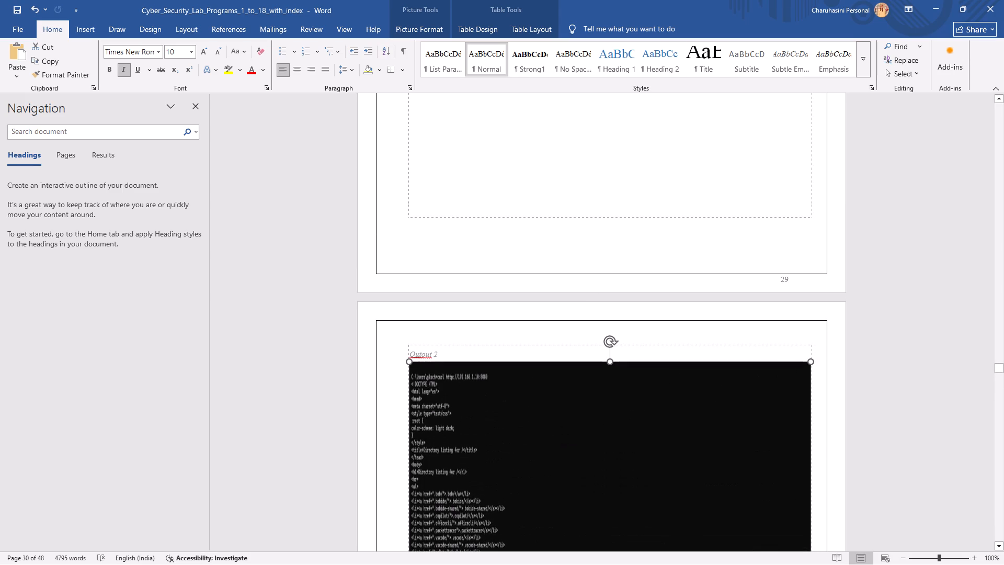
click(526, 352)
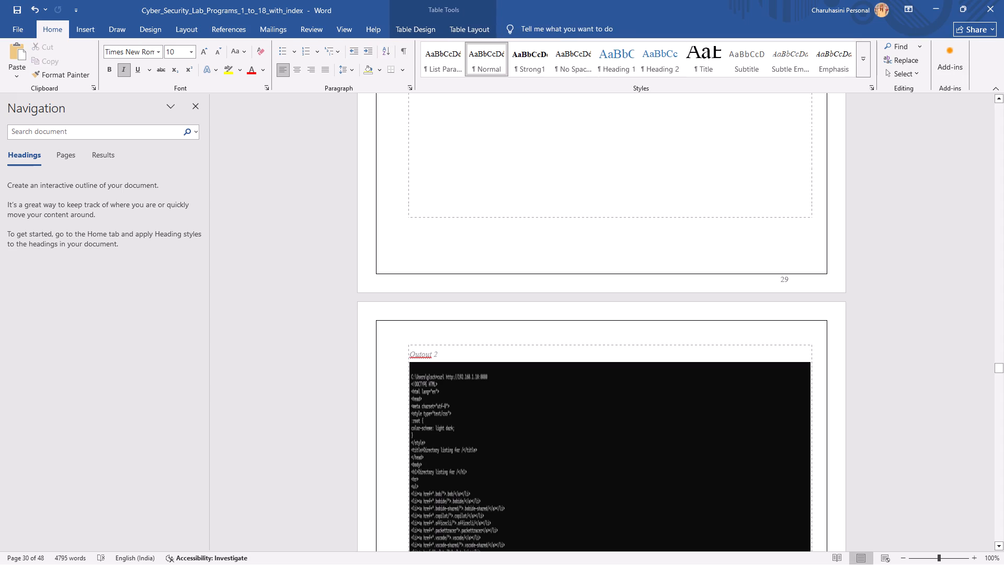
key(c)
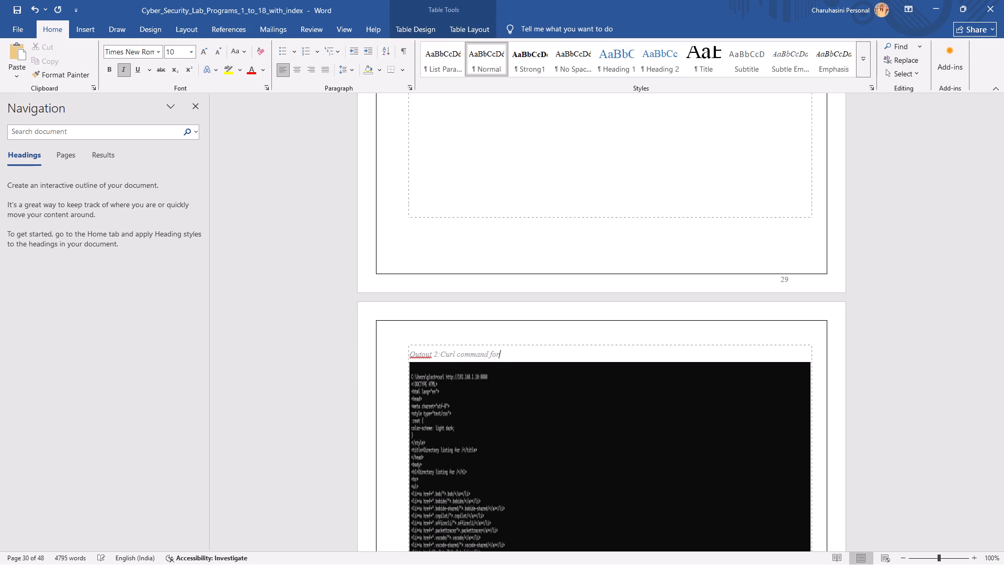
text(html d)
key(BackSpace)
text(file strucutre)
Insert a blank line between the "Output / Screenshot:" label and the Nmap screenshot on page 29.
scroll(573, 387, up, 4)
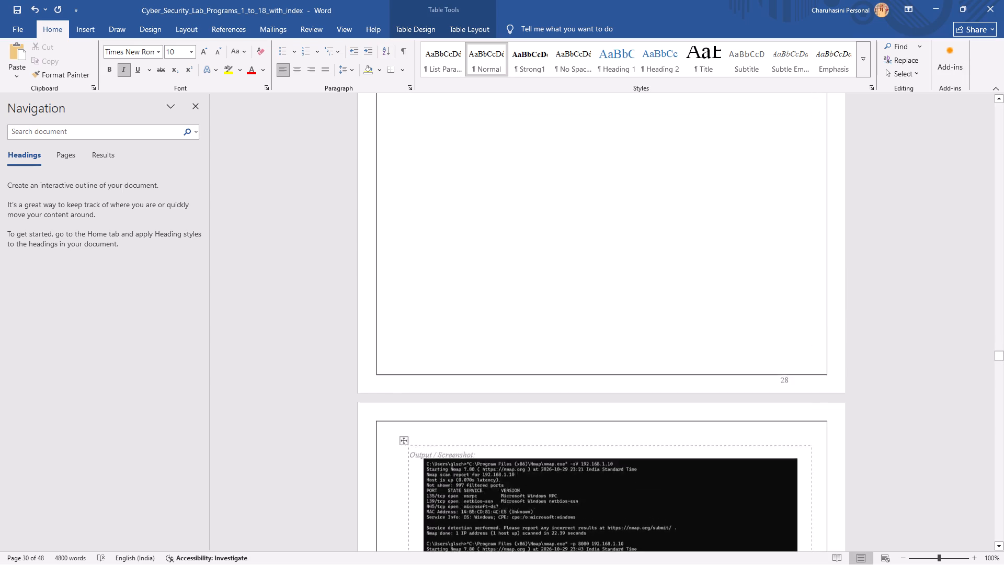
scroll(573, 387, up, 1)
scroll(573, 387, down, 1)
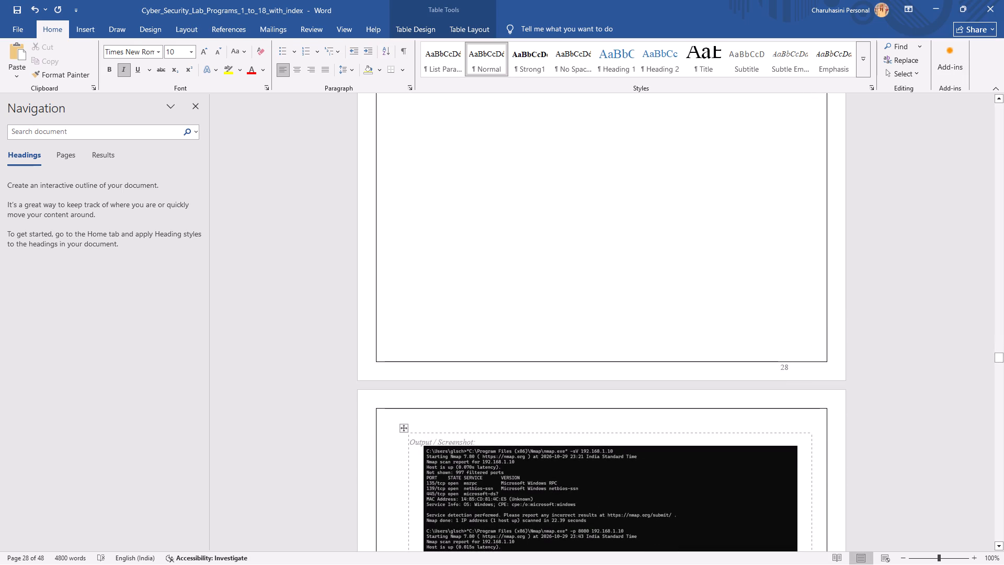
click(509, 442)
key(Return)
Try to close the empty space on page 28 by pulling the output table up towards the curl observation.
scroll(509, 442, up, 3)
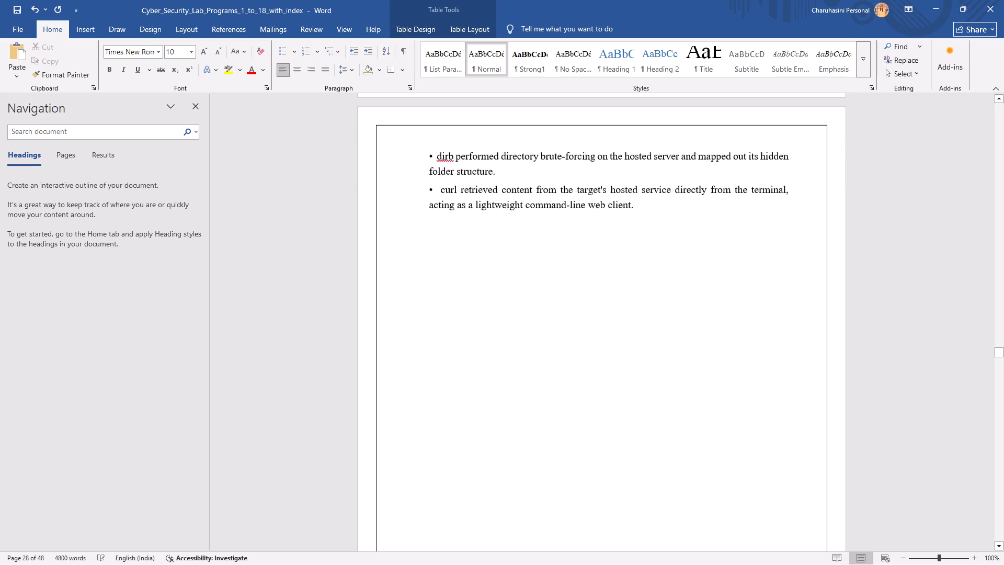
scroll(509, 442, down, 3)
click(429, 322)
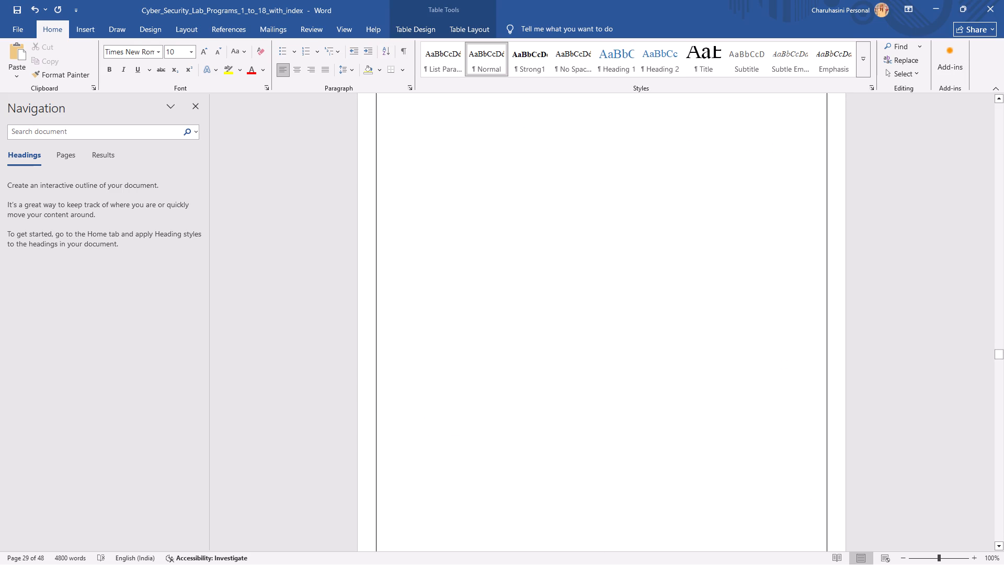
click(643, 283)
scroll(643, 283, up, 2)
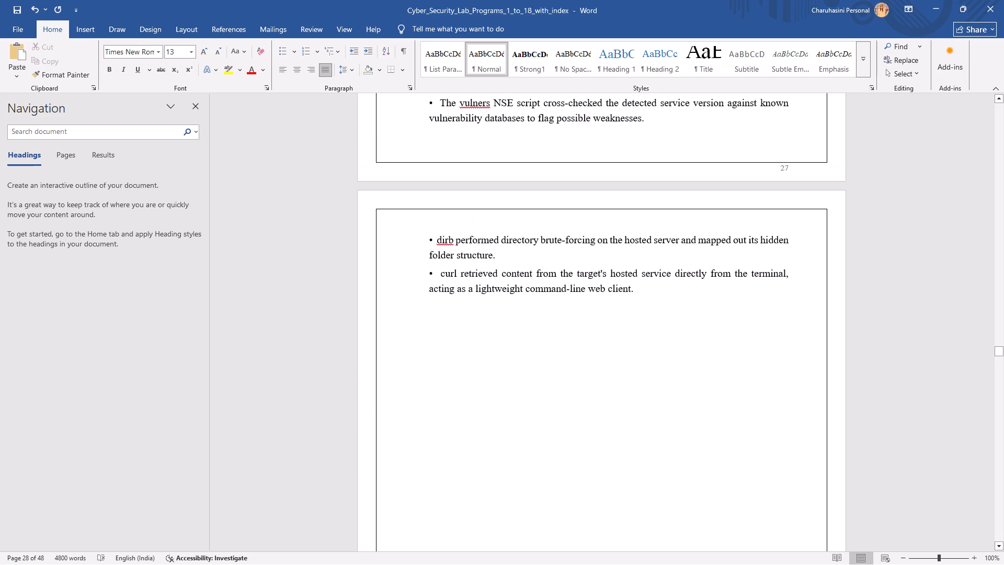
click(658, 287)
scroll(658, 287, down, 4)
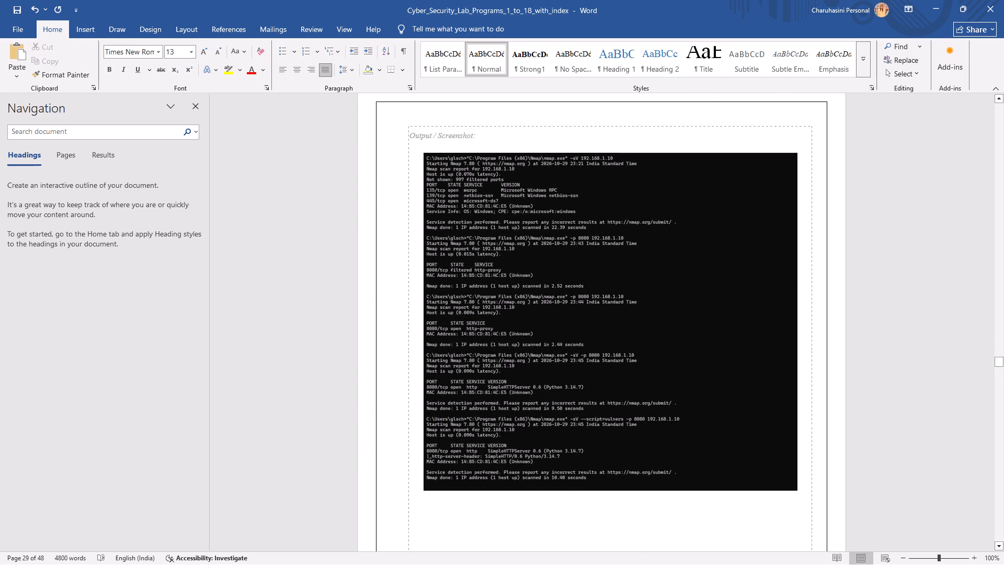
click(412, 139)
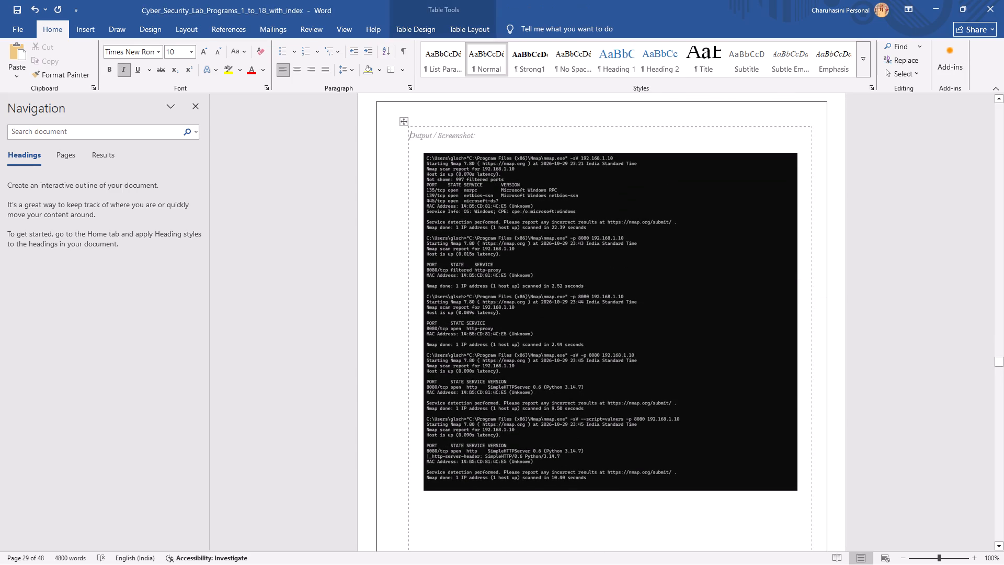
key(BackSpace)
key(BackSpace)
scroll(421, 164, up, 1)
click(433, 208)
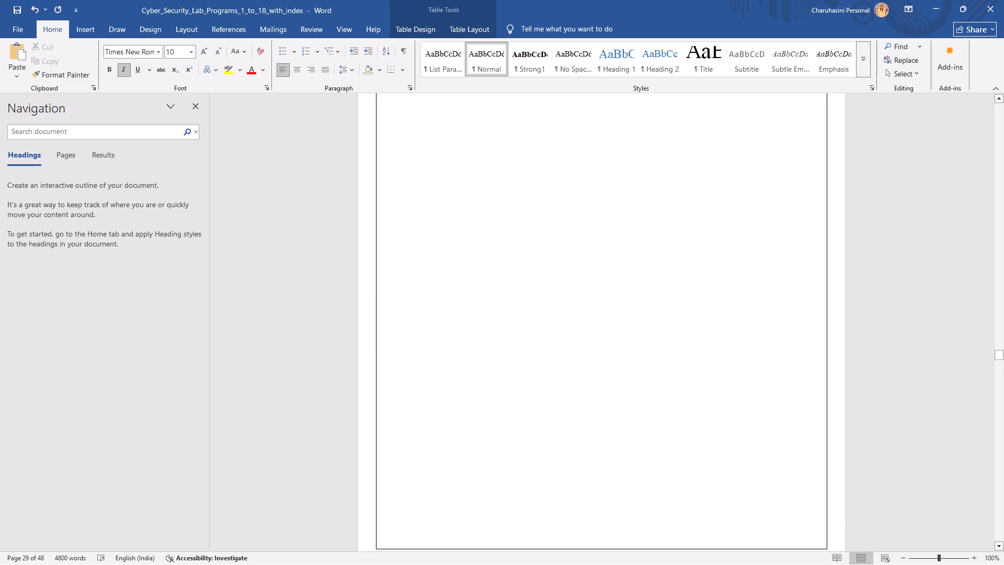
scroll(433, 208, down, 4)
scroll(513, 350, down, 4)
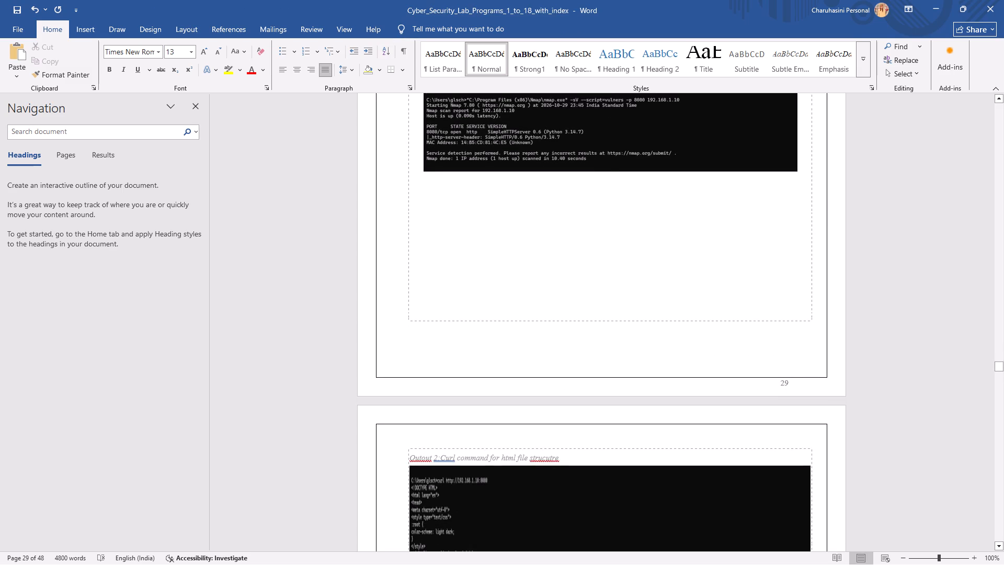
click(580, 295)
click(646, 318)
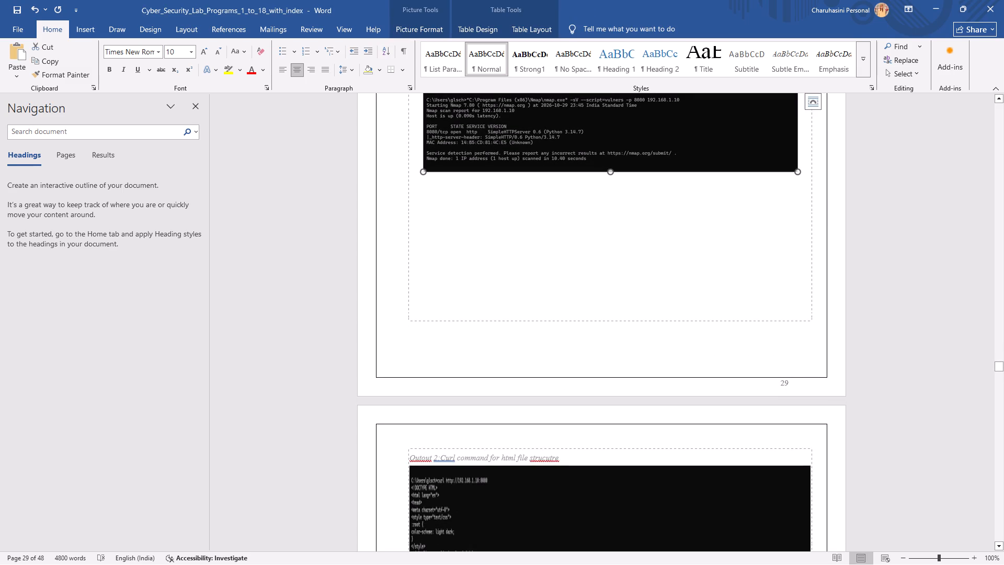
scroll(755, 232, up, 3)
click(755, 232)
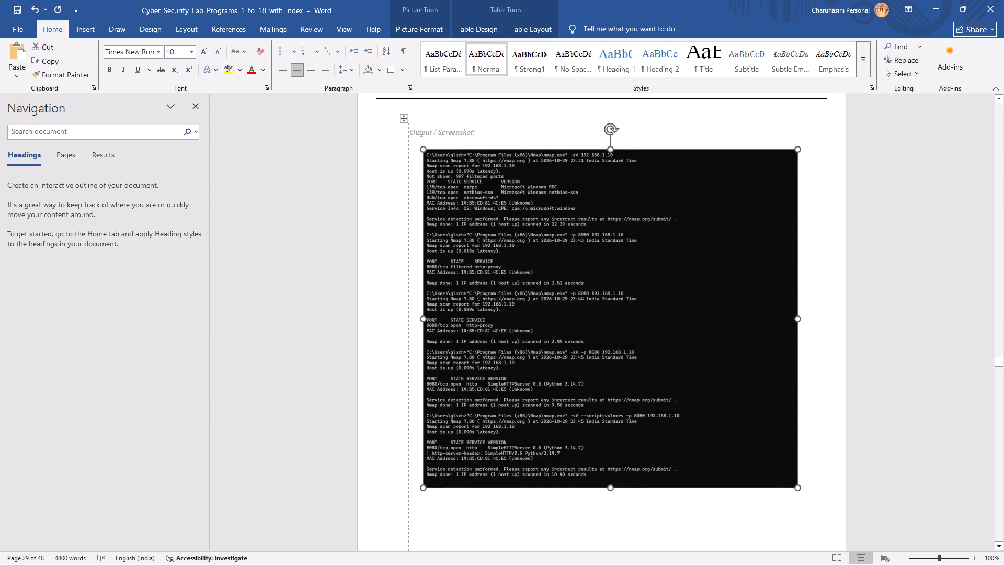
Delete the empty lines on page 31 before the "WEEK - 5" heading to remove the blank page after the curl output.
scroll(752, 210, down, 9)
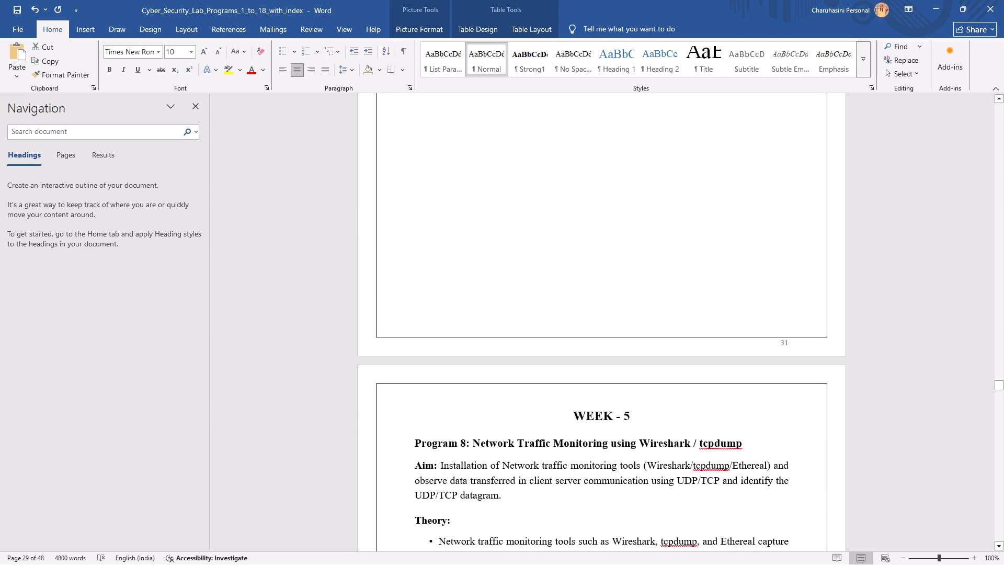
click(655, 246)
click(611, 324)
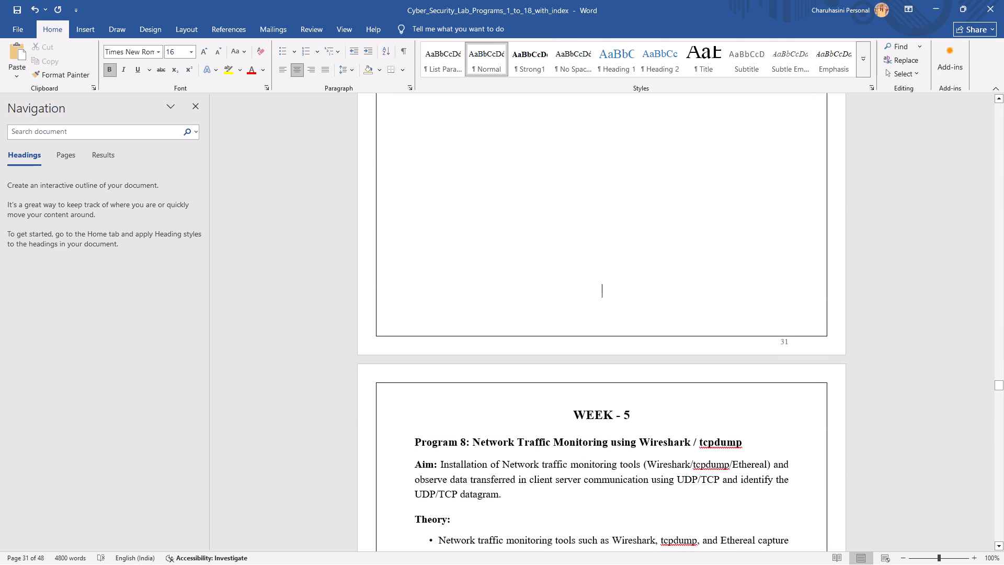
key(BackSpace)
key(BackSpace)
key(BackSpace)
key(BackSpace)
key(BackSpace)
key(BackSpace)
key(BackSpace)
key(BackSpace)
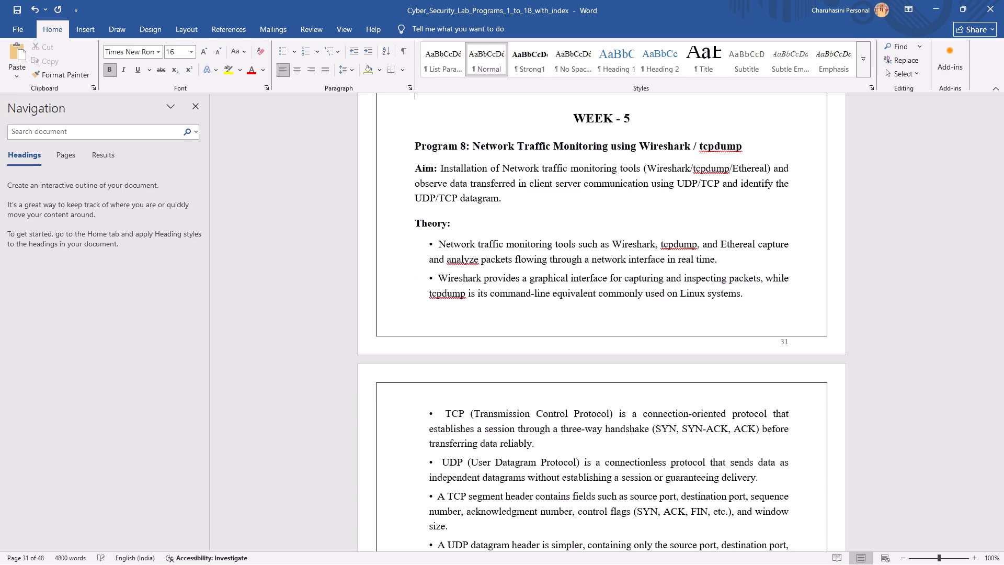
key(BackSpace)
key(BackSpace)
key(BackSpace)
key(BackSpace)
key(BackSpace)
key(BackSpace)
key(BackSpace)
key(BackSpace)
key(BackSpace)
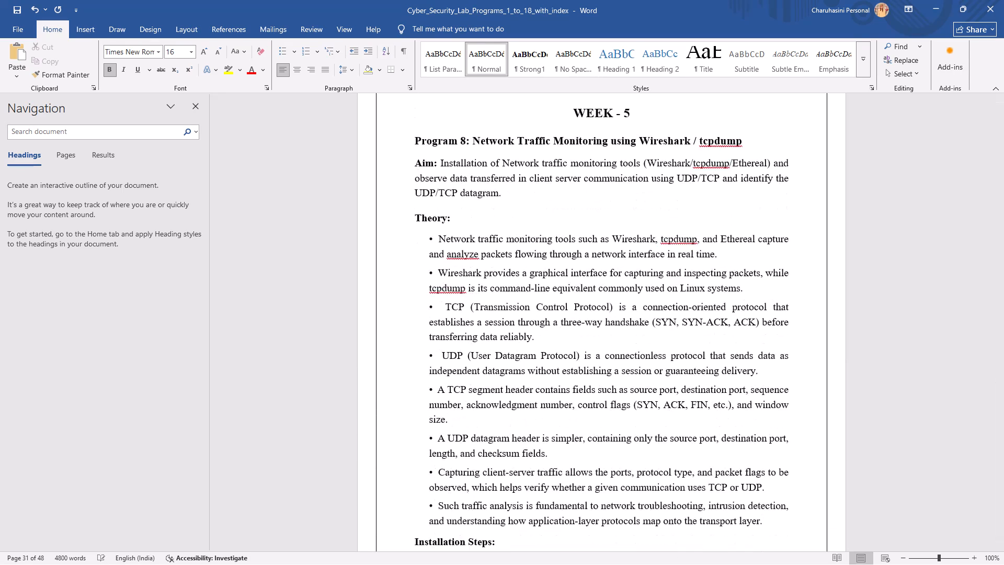
key(BackSpace)
key(BackSpace)
key(BackSpace)
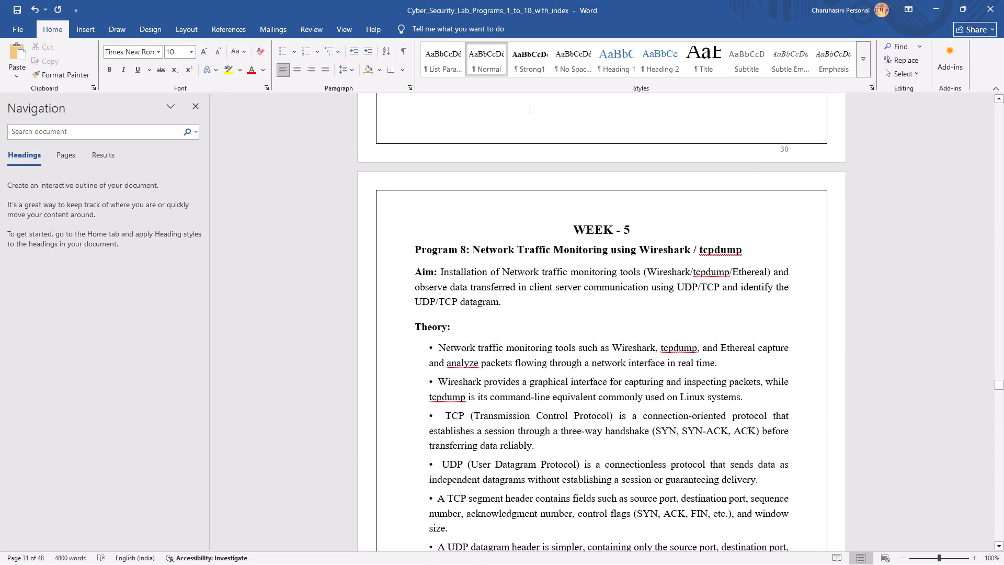
Delete Program 8's content from the "Client-Server Programs" heading through the "Procedure / Commands" block, keeping the "Observations:" heading.
scroll(611, 324, up, 2)
scroll(611, 324, down, 4)
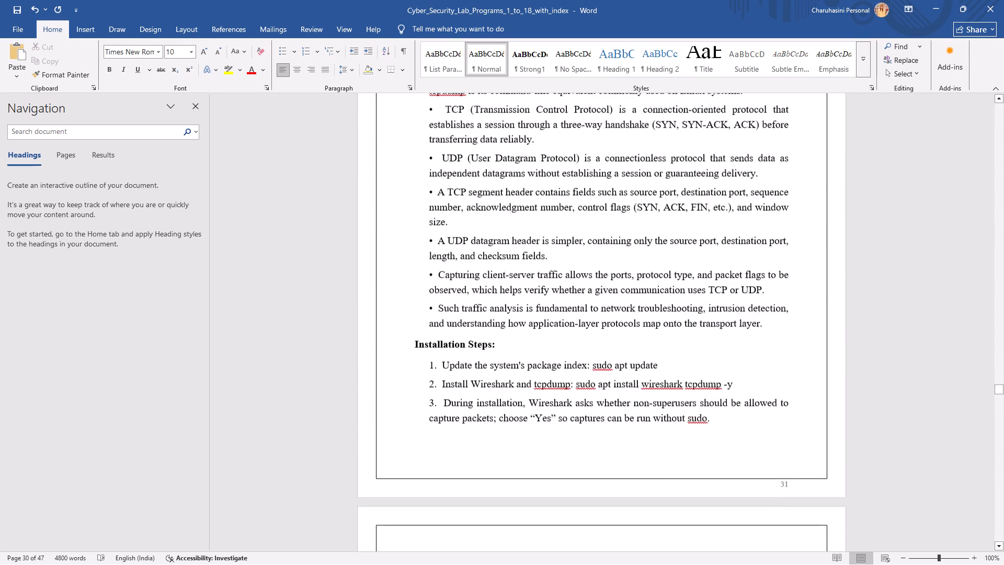
scroll(611, 324, down, 9)
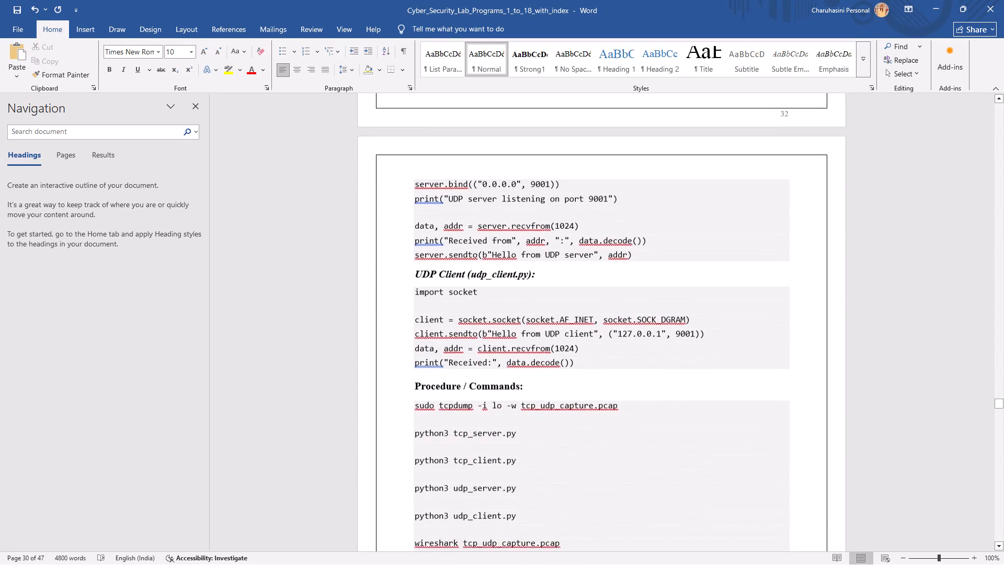
scroll(611, 324, down, 1)
scroll(562, 327, up, 6)
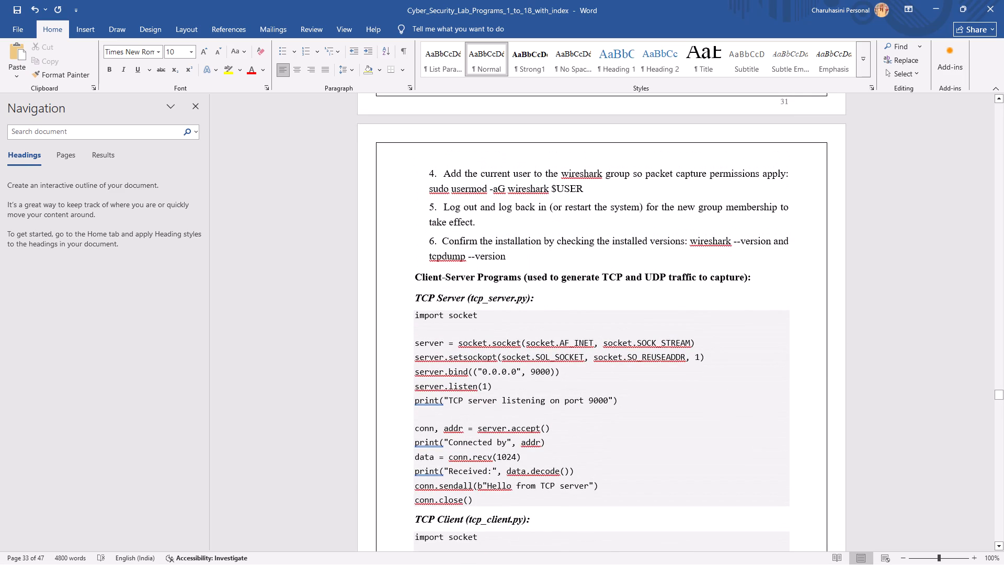
drag(414, 277, 441, 357)
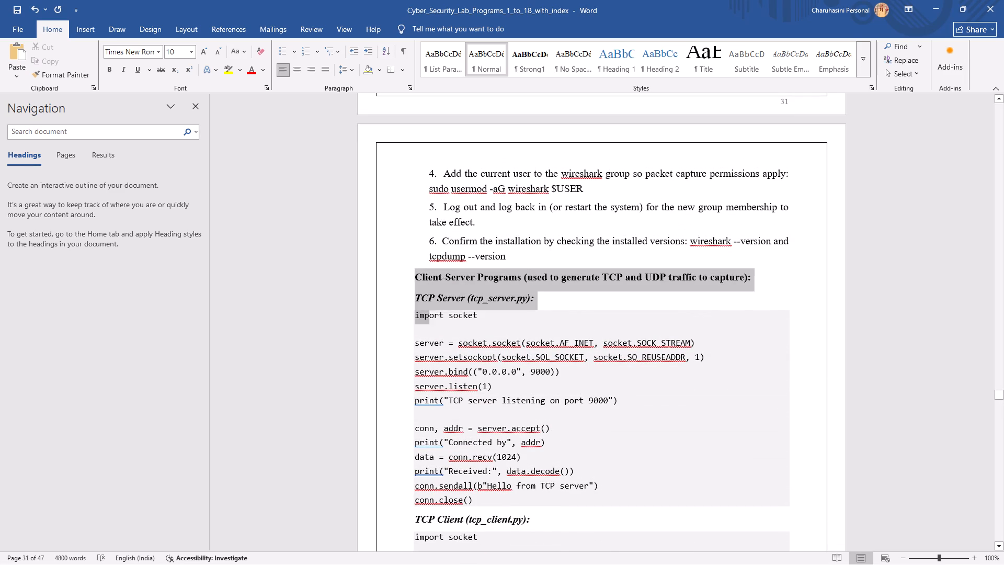
drag(441, 357, 591, 564)
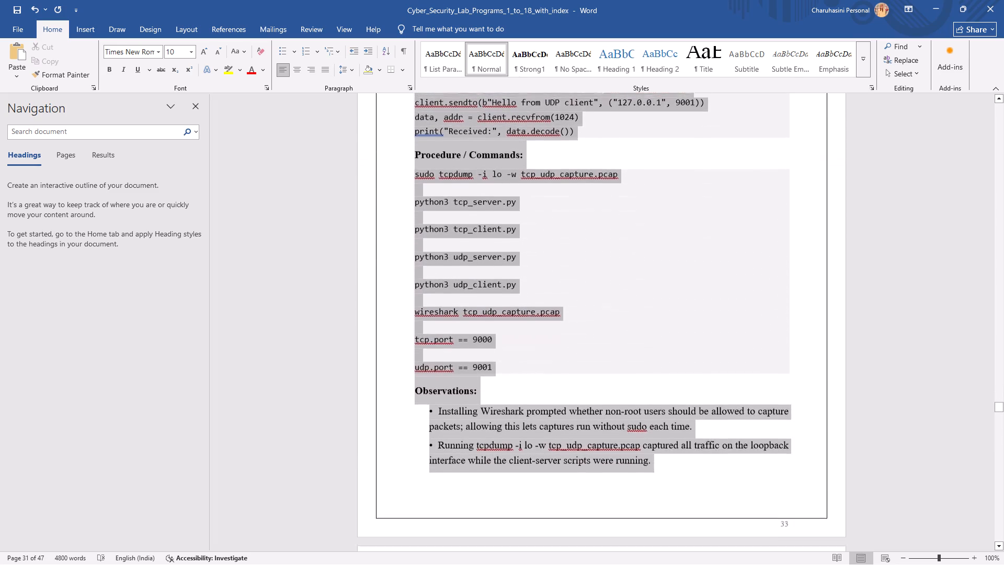
drag(591, 564, 678, 268)
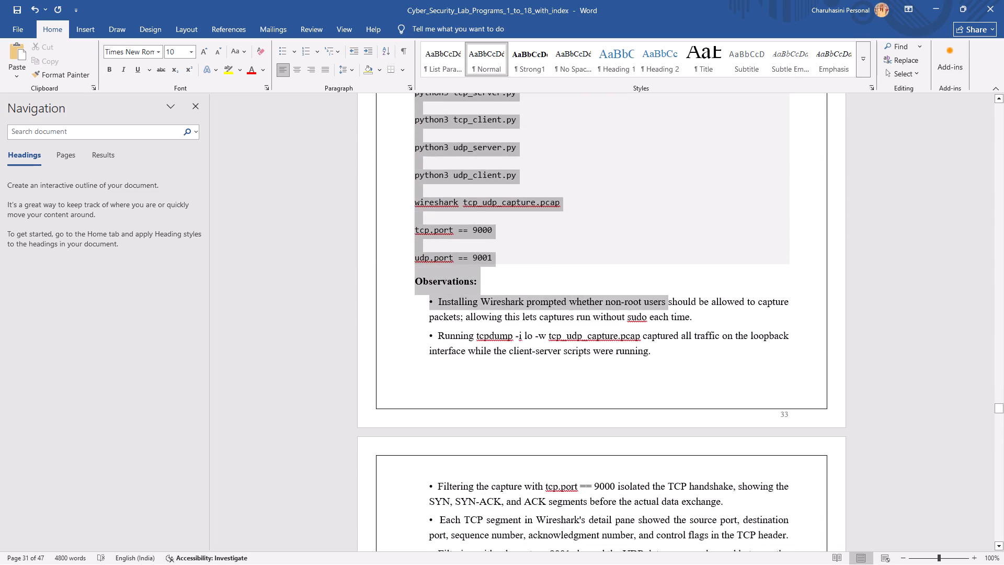
drag(678, 268, 814, 264)
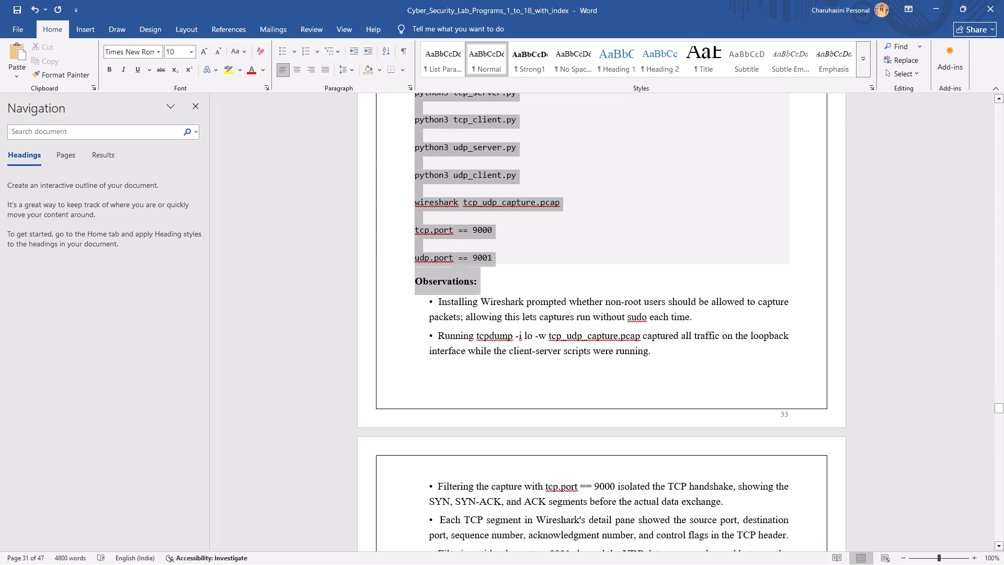
drag(814, 264, 871, 253)
key(BackSpace)
scroll(871, 253, down, 2)
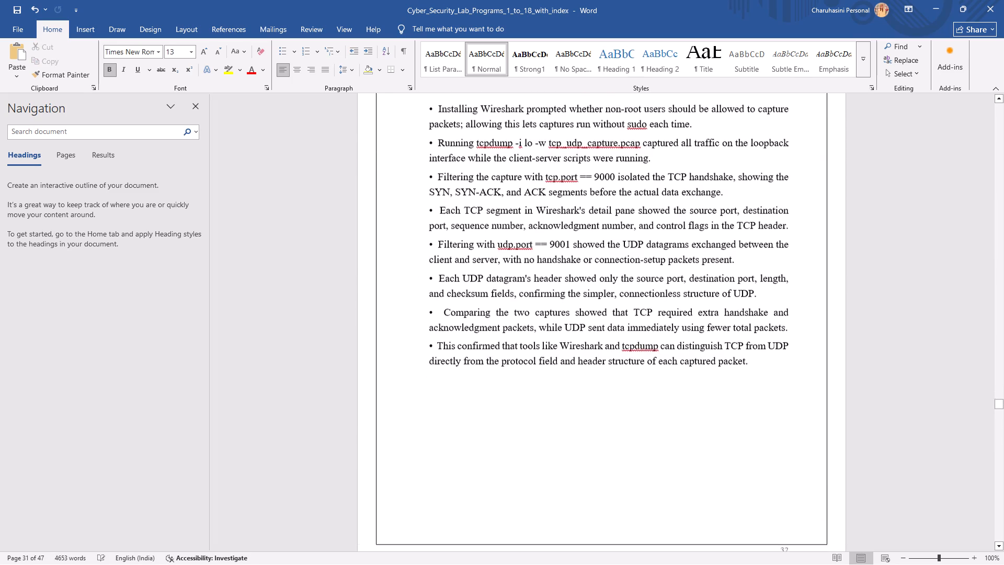
scroll(871, 253, down, 4)
scroll(769, 258, up, 5)
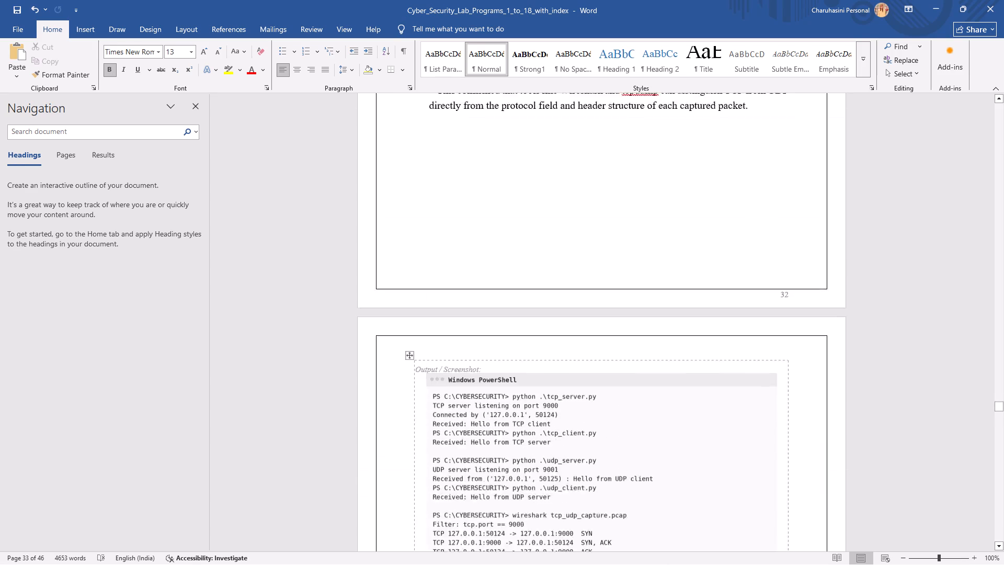
scroll(769, 258, up, 2)
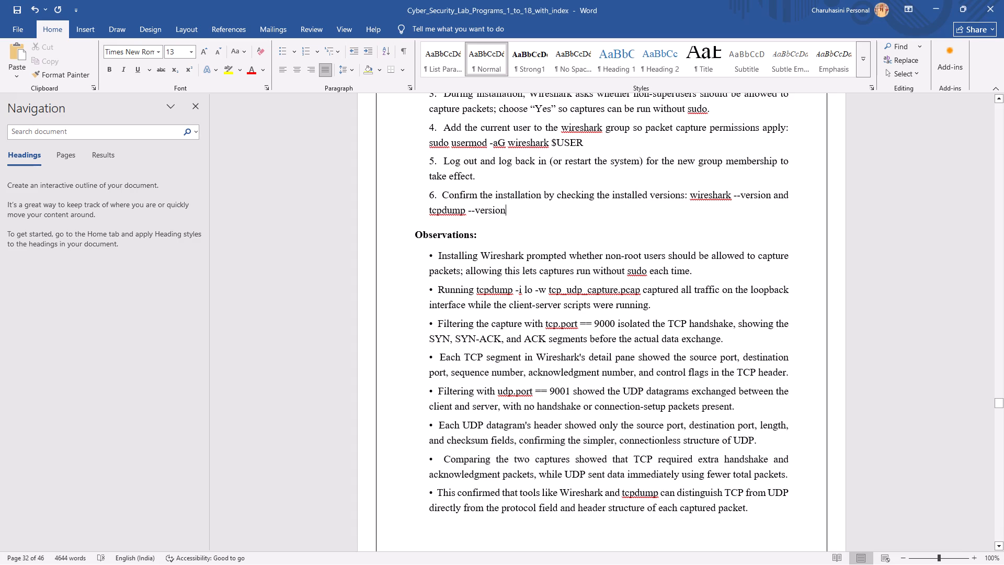
key(Return)
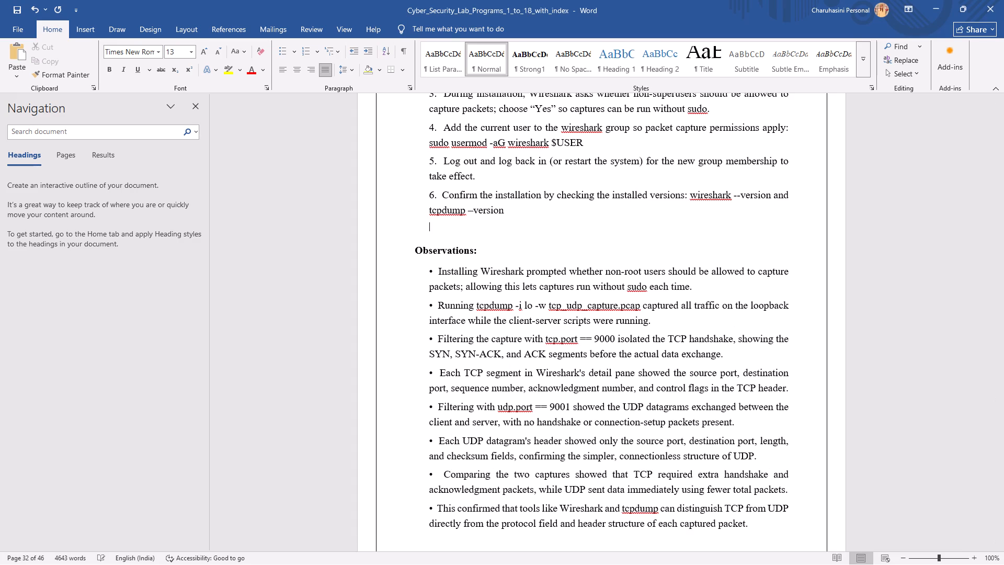
key(Return)
key(BackSpace)
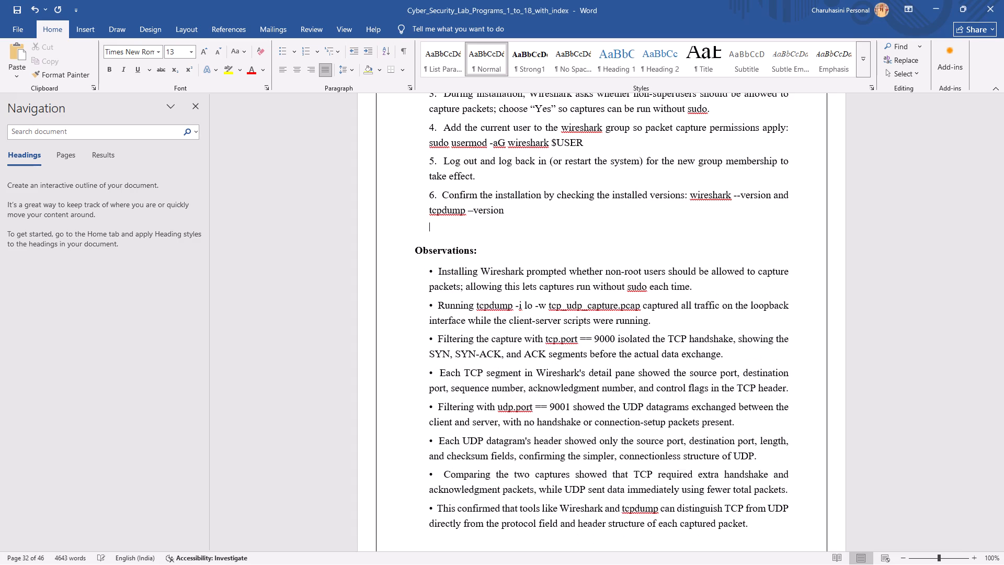
key(Return)
key(ctrl+v)
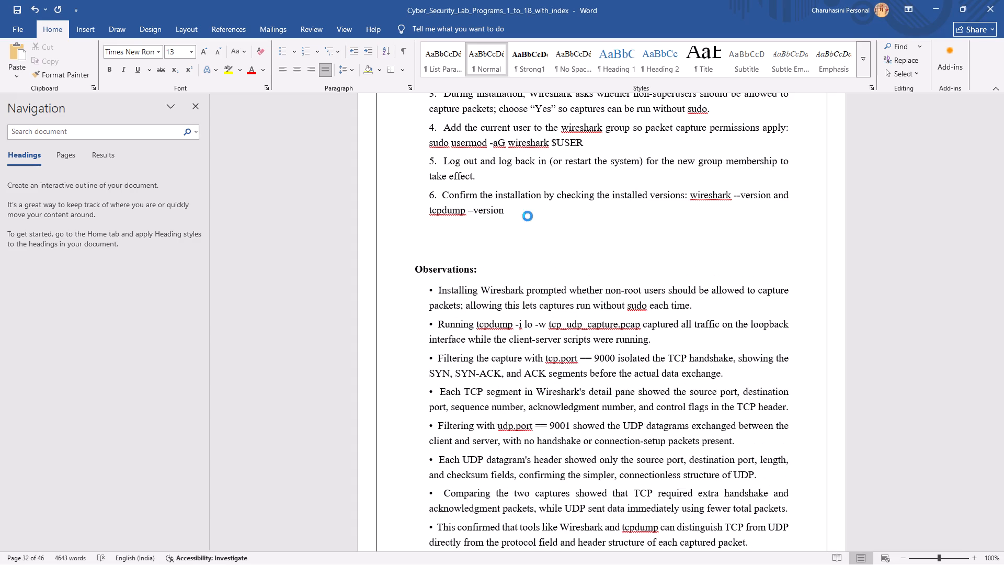
key(ctrl+z)
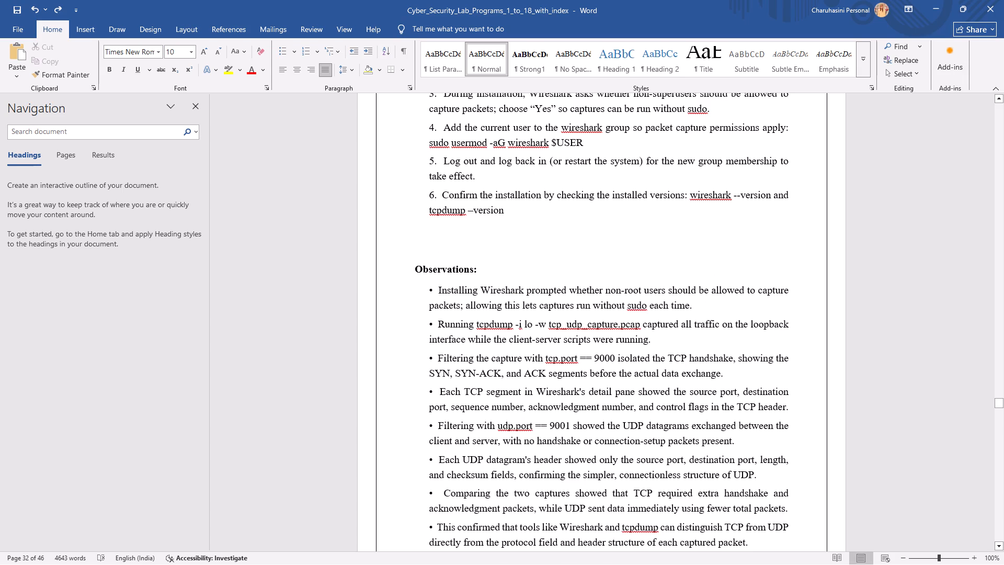
key(Left)
key(Return)
key(Return)
key(BackSpace)
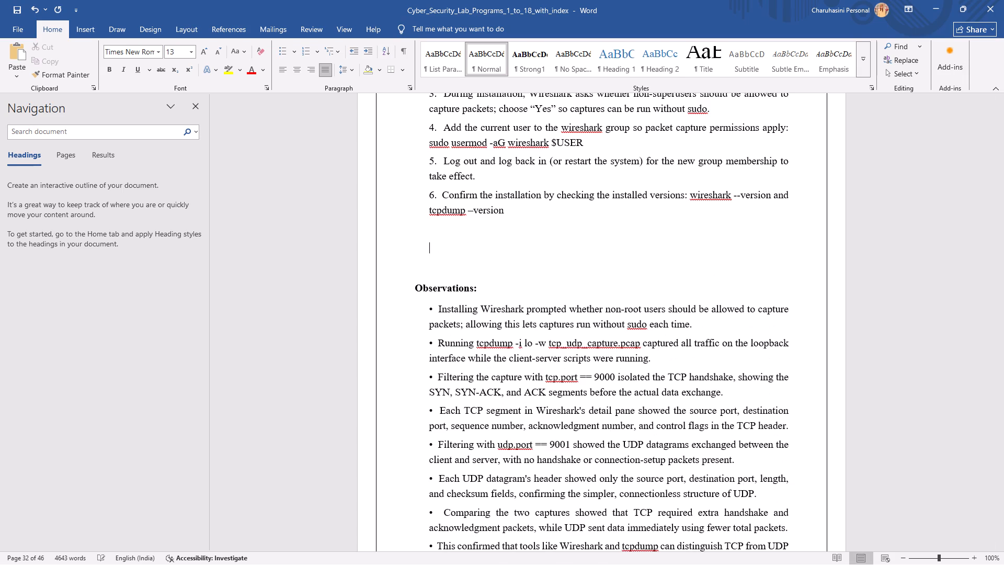
key(ctrl+v)
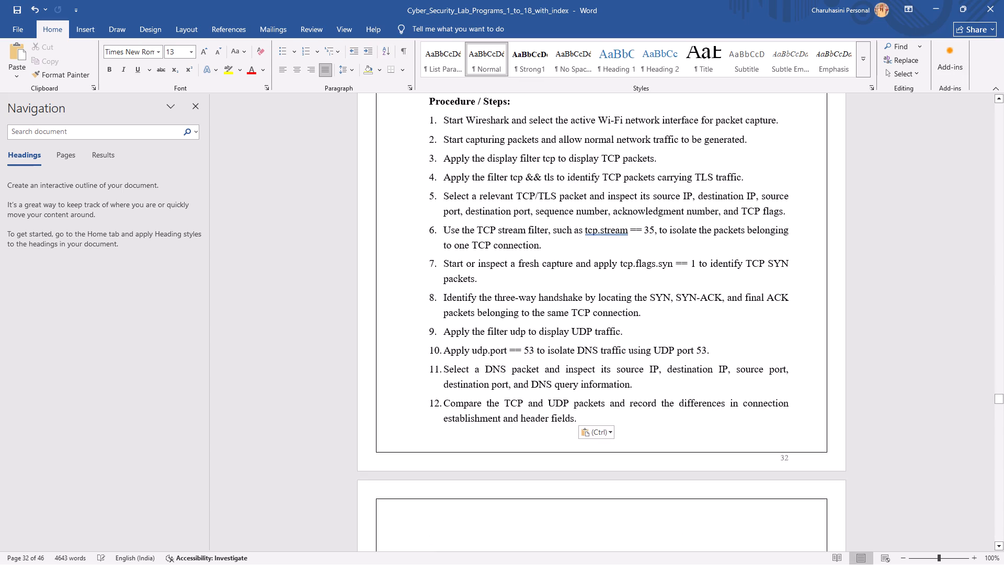
Remove the blank line between installation step 6 and the "Procedure / Steps:" heading.
scroll(480, 278, up, 3)
click(446, 333)
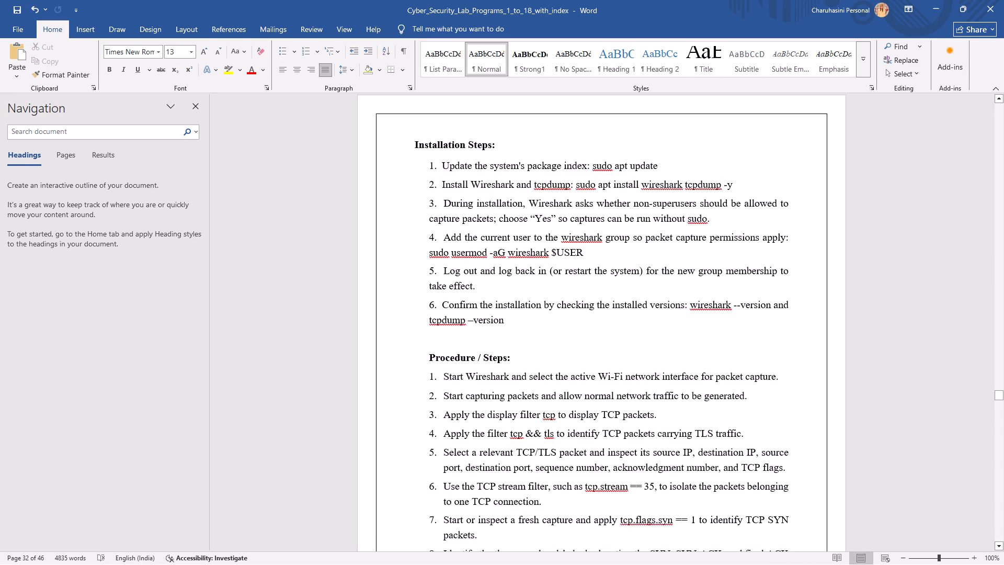
key(BackSpace)
key(BackSpace)
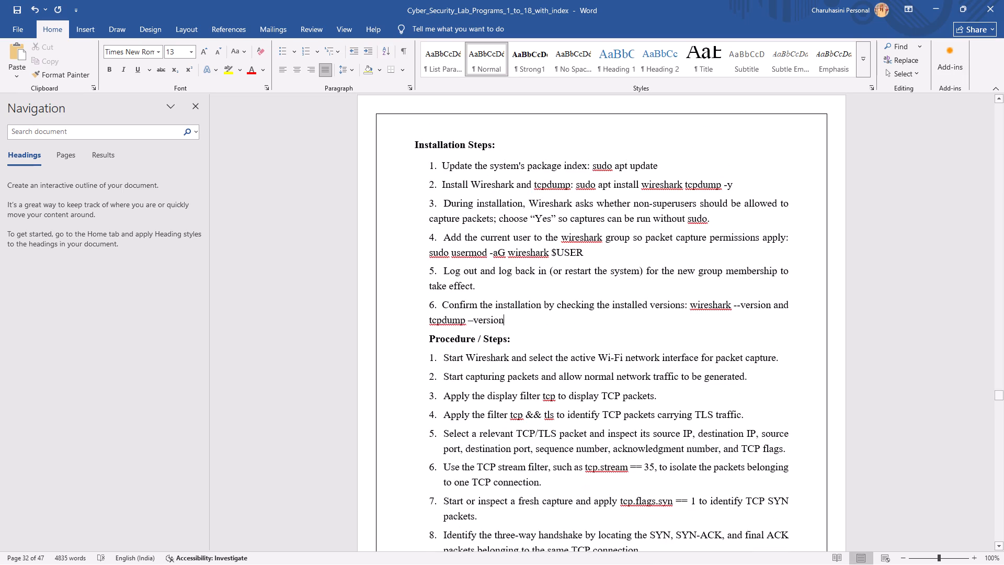
Remove the slash from the "Procedure / Steps:" heading of Program 8.
scroll(454, 403, down, 1)
click(495, 320)
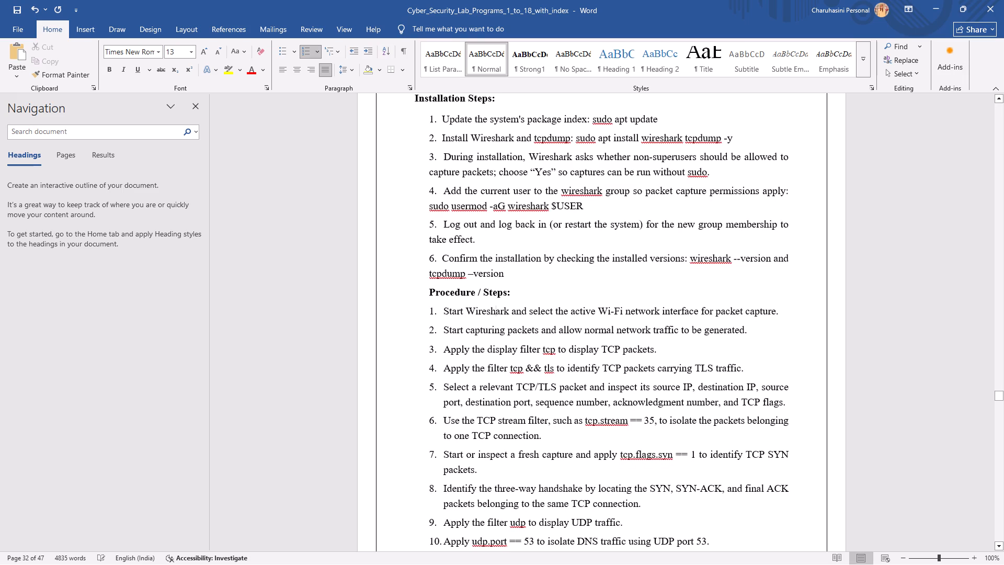
click(528, 259)
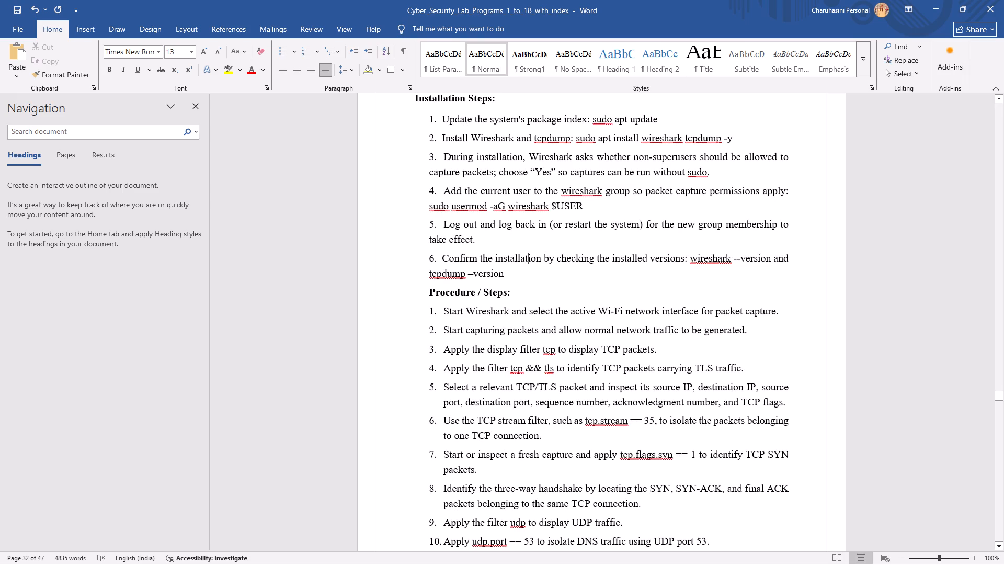
click(481, 296)
key(BackSpace)
Delete the Windows PowerShell image from Program 8's Output / Screenshot box, keeping the box and its label.
scroll(481, 296, down, 1)
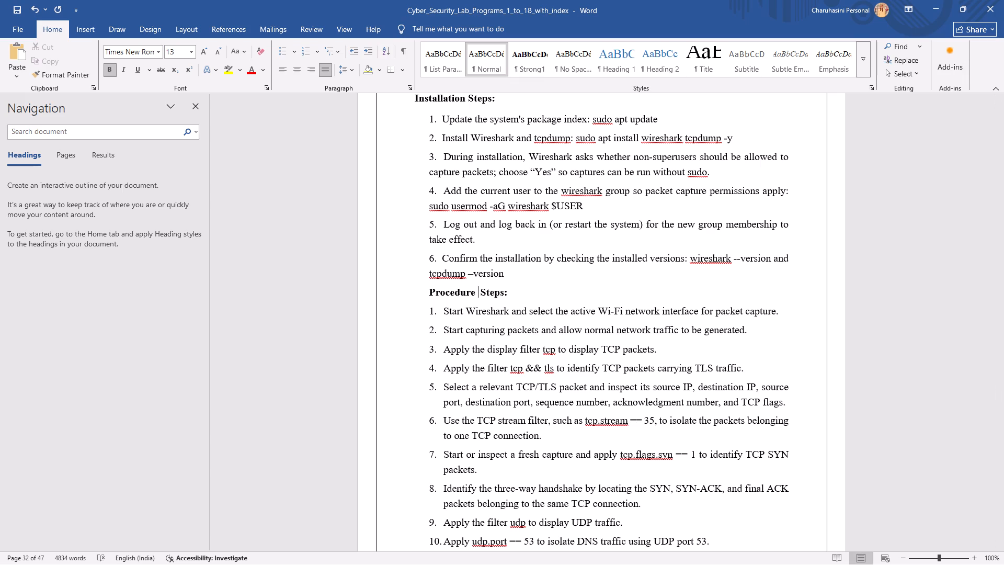
scroll(481, 296, down, 4)
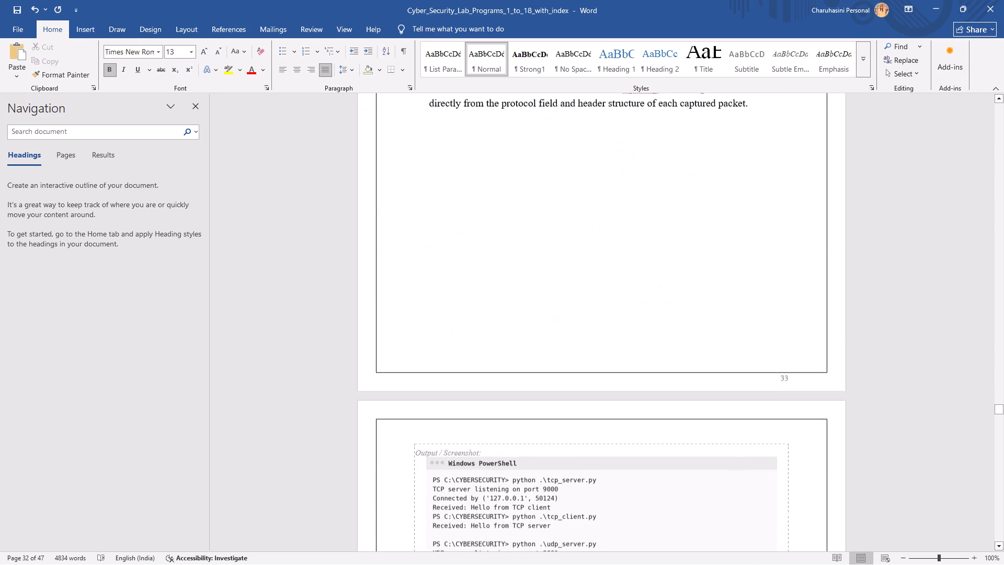
scroll(481, 296, down, 3)
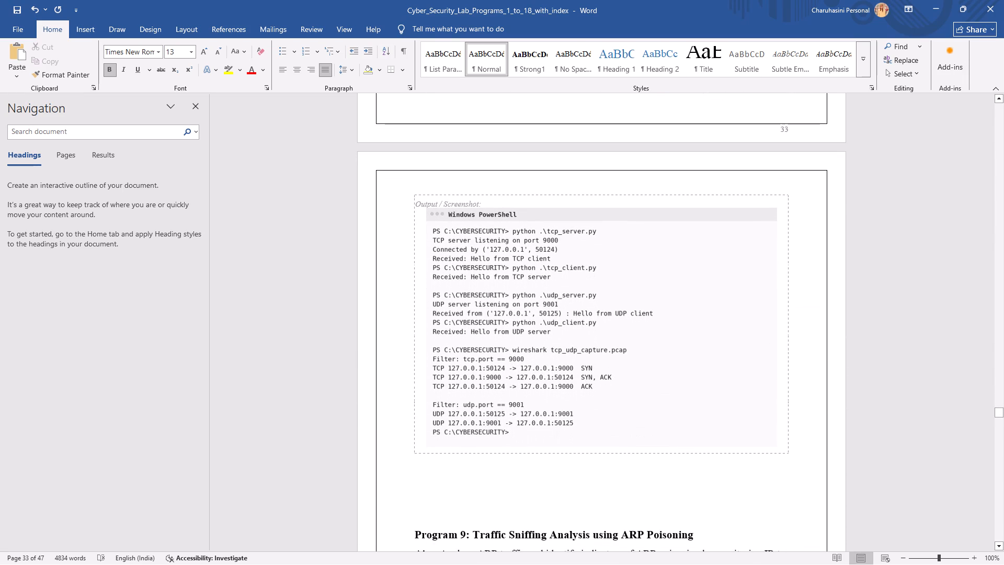
click(507, 322)
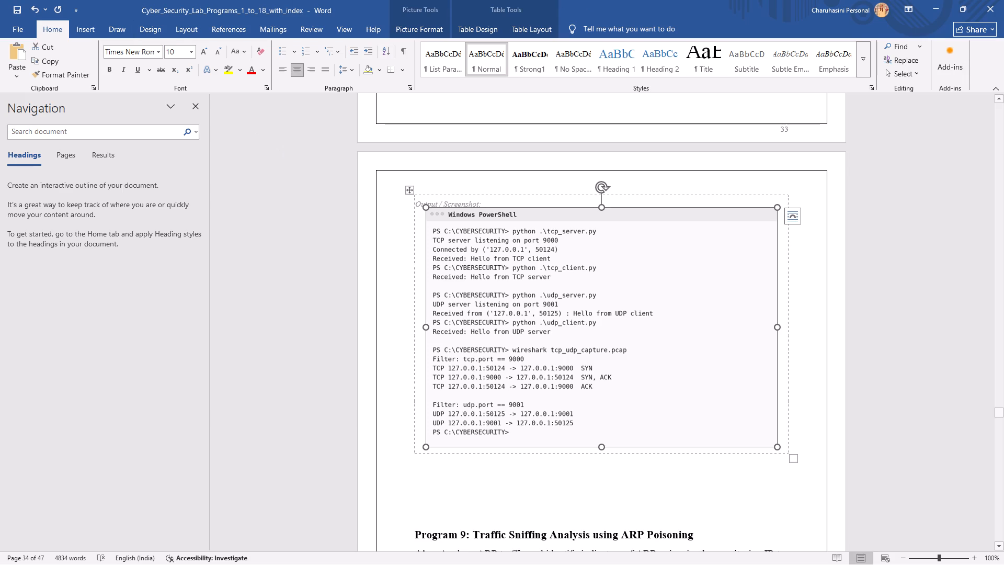
key(Delete)
key(BackSpace)
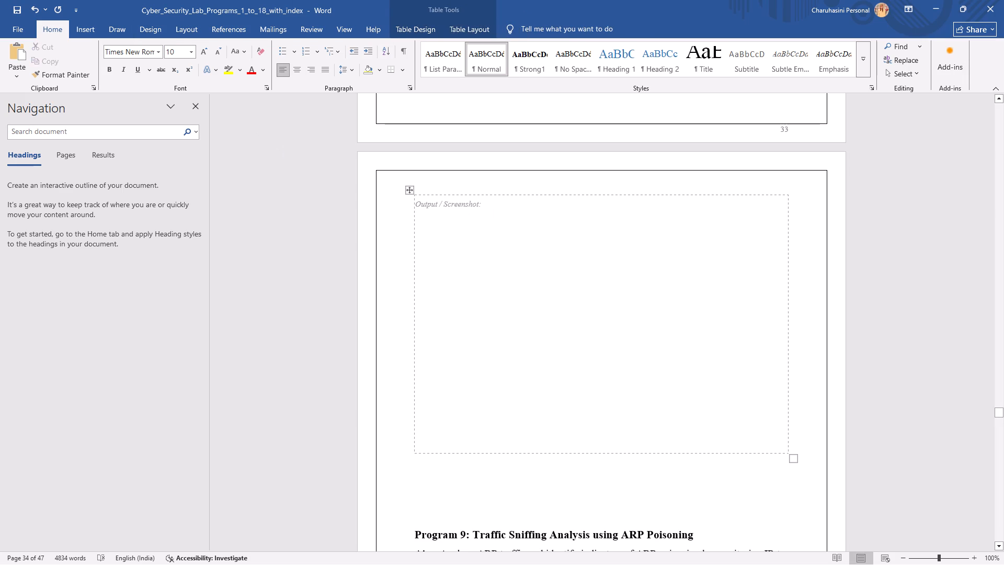
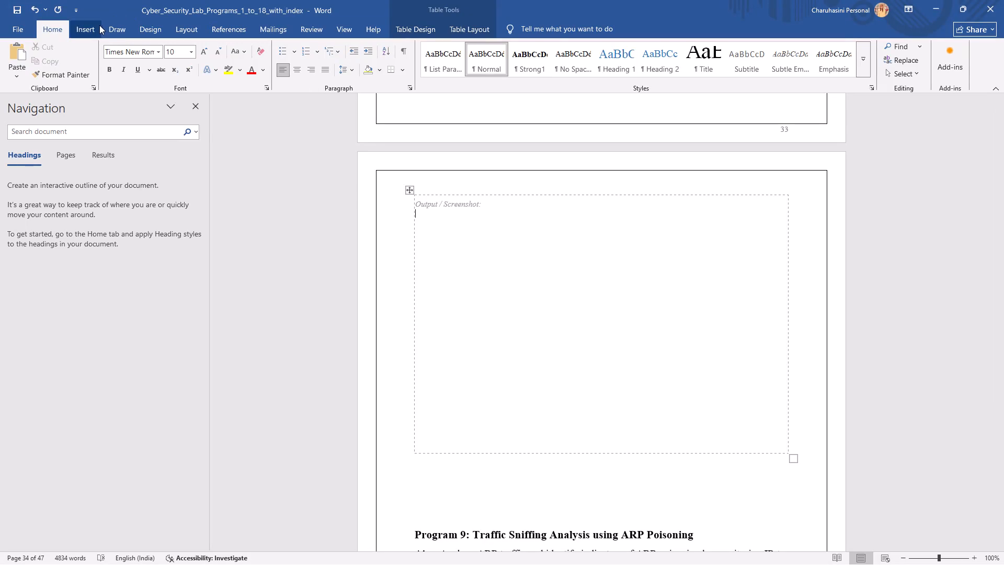
click(97, 27)
click(147, 66)
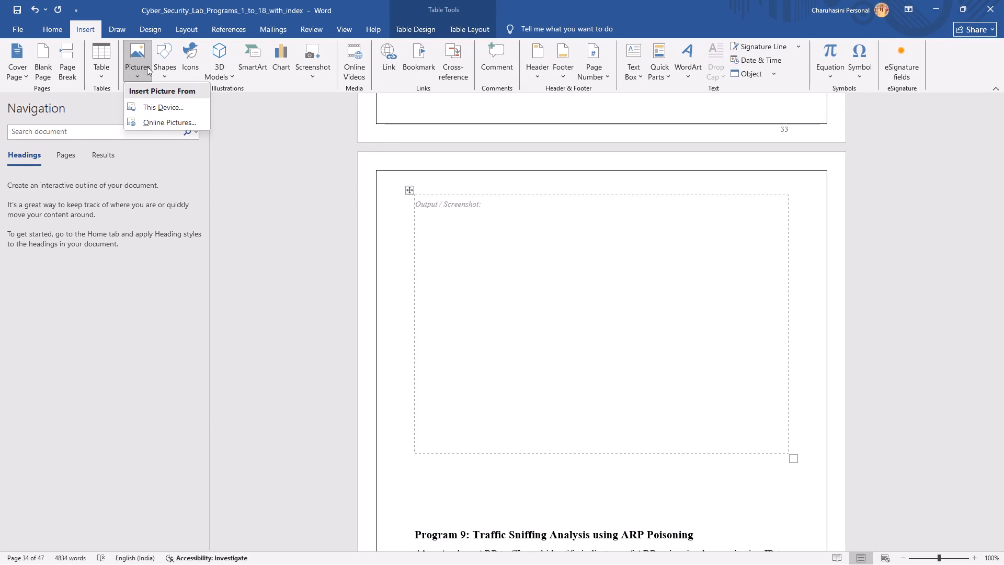
click(164, 108)
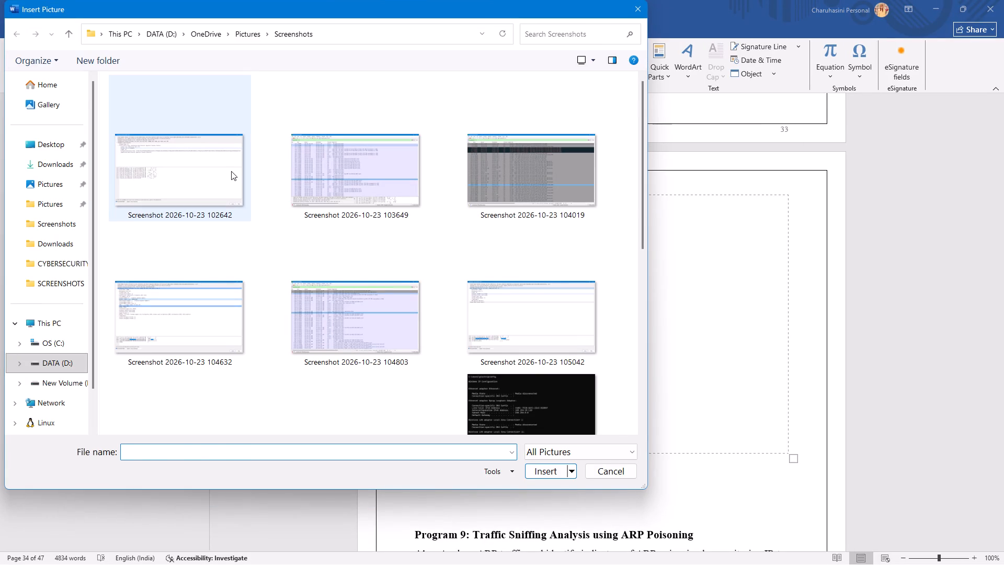
click(231, 171)
ctrl+click(355, 169)
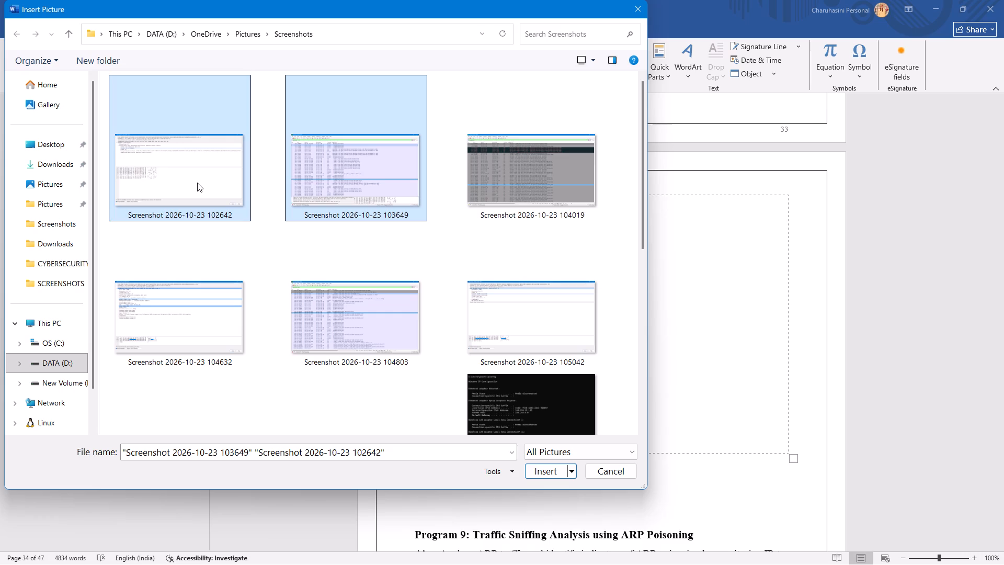
click(197, 183)
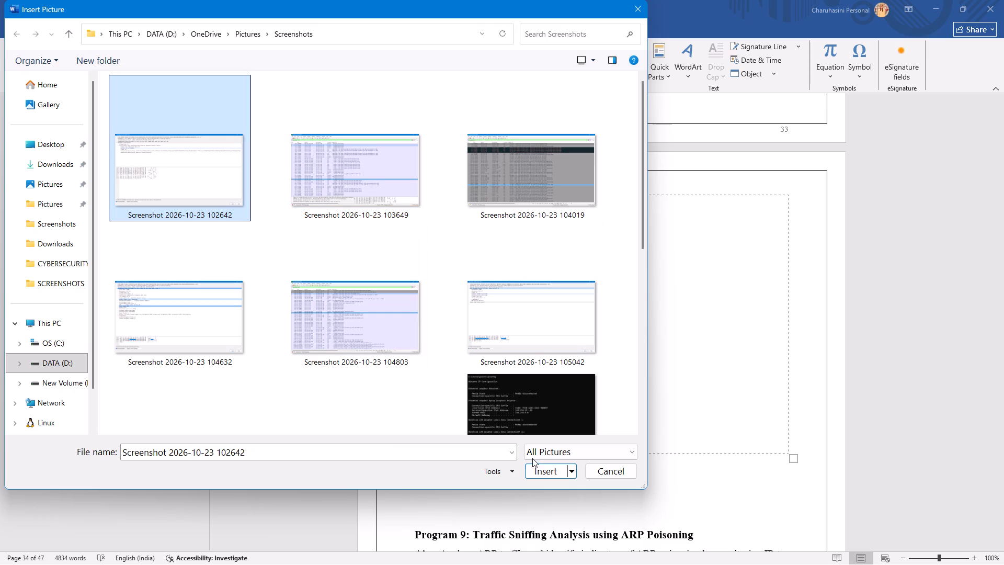
click(552, 474)
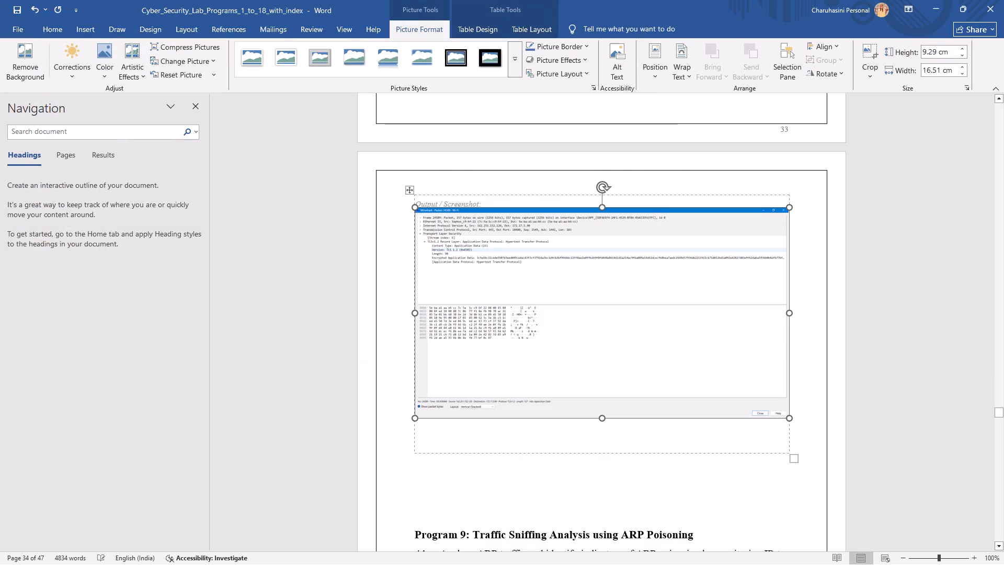
Stretch the inserted Wireshark picture vertically to a height of about 10.46 cm, keeping its width.
scroll(577, 438, down, 1)
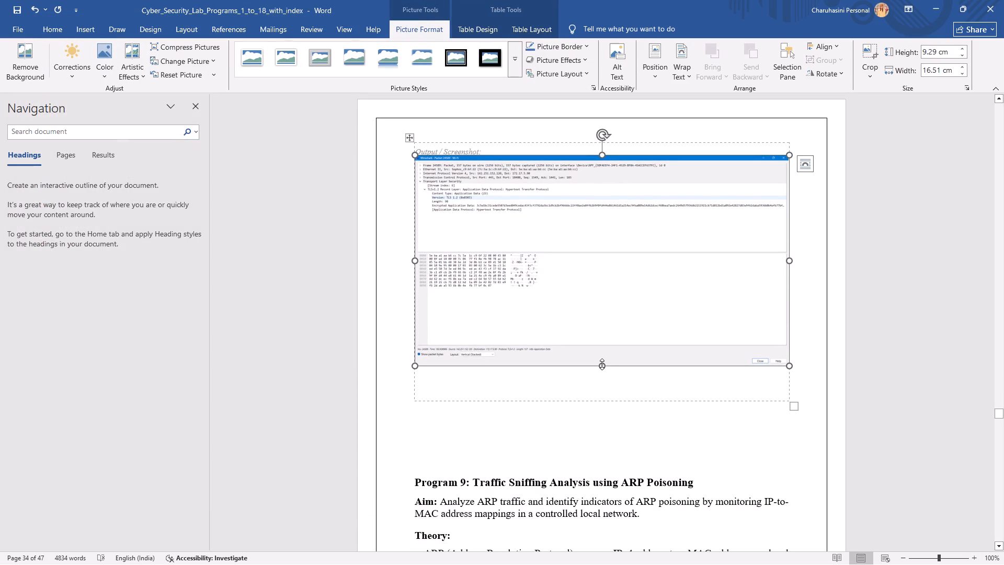
drag(602, 364, 605, 392)
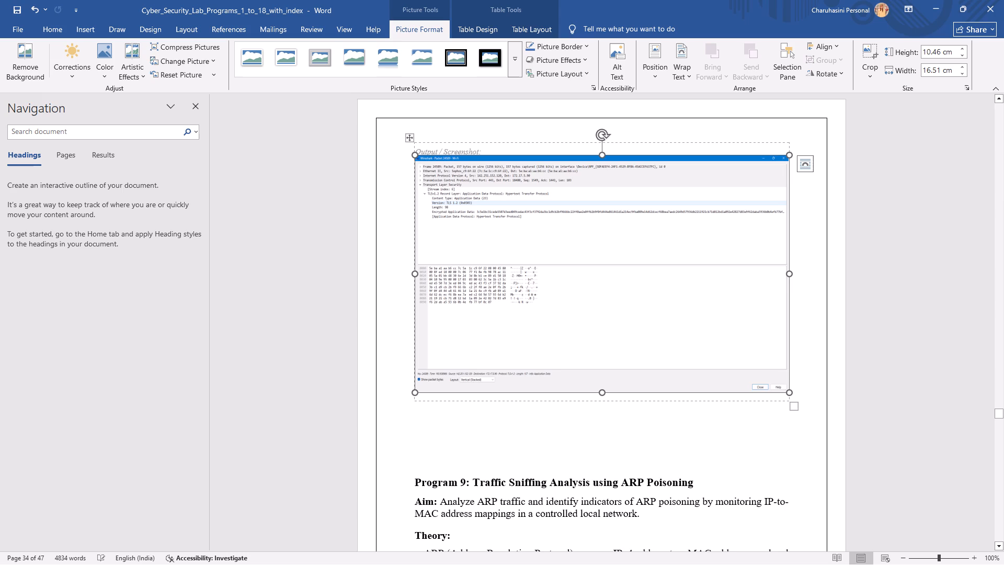
Enlarge Program 8's Output / Screenshot box, widening it slightly and extending it down to near the bottom of page 34.
drag(793, 405, 796, 467)
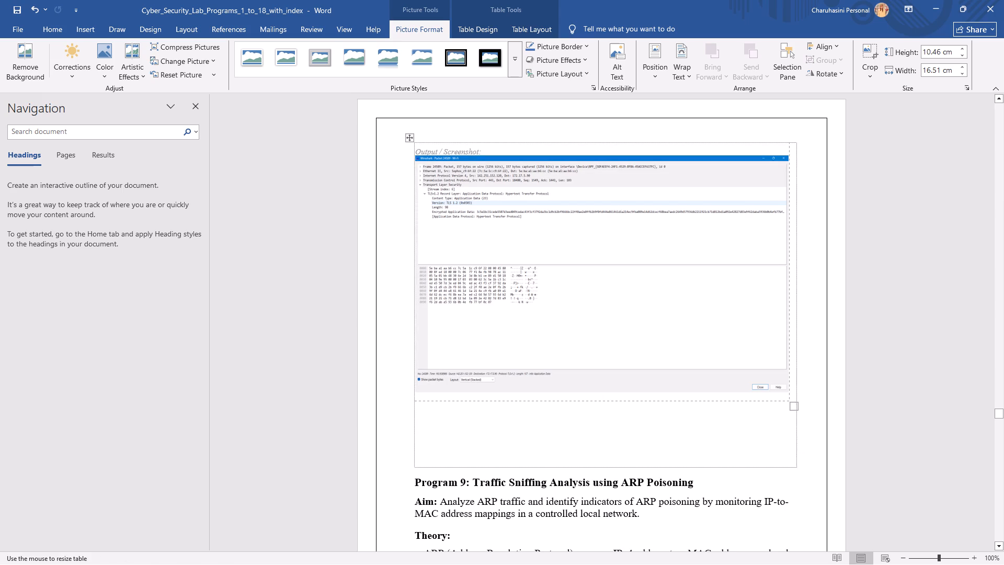
drag(796, 467, 795, 467)
scroll(795, 467, down, 2)
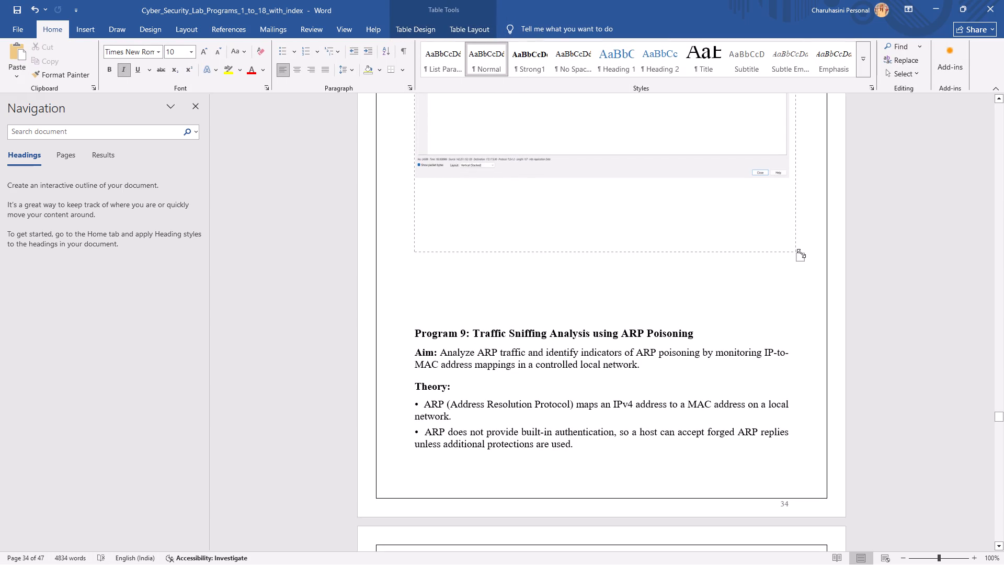
drag(800, 256, 812, 456)
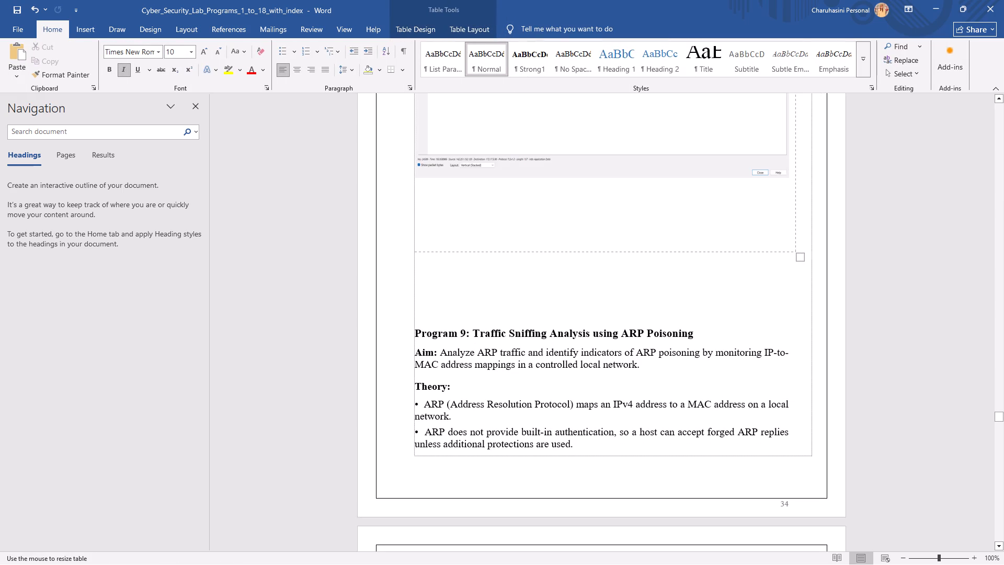
drag(812, 456, 810, 459)
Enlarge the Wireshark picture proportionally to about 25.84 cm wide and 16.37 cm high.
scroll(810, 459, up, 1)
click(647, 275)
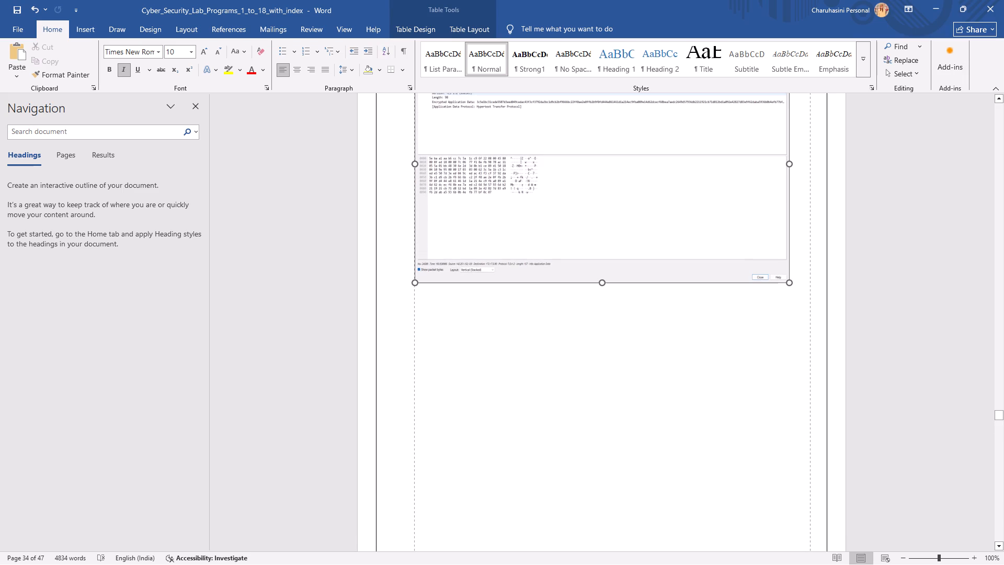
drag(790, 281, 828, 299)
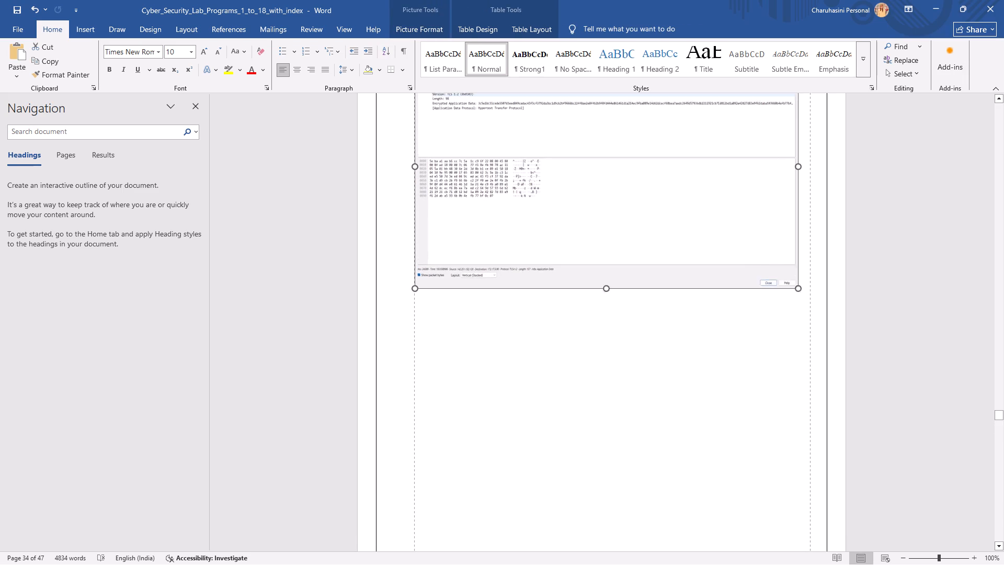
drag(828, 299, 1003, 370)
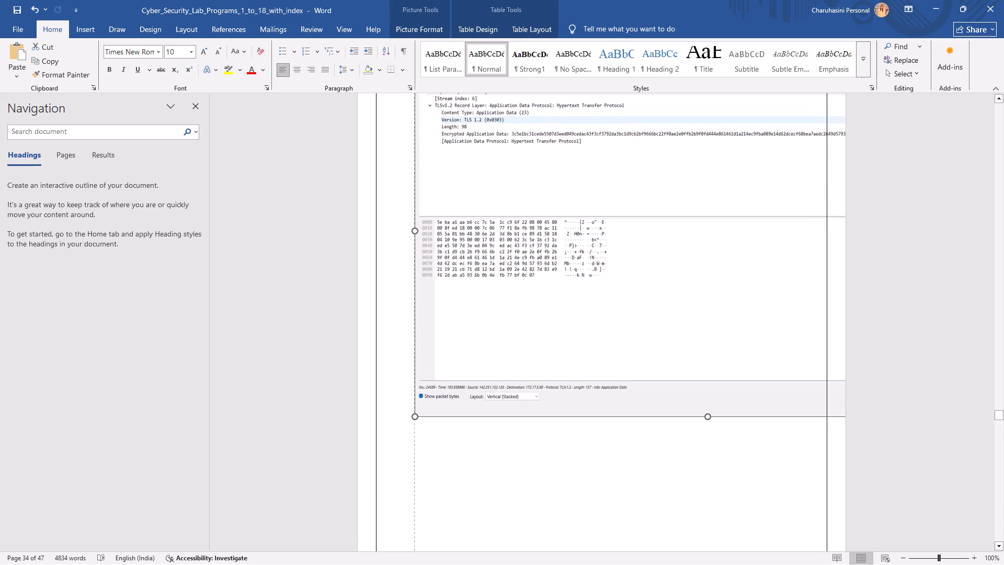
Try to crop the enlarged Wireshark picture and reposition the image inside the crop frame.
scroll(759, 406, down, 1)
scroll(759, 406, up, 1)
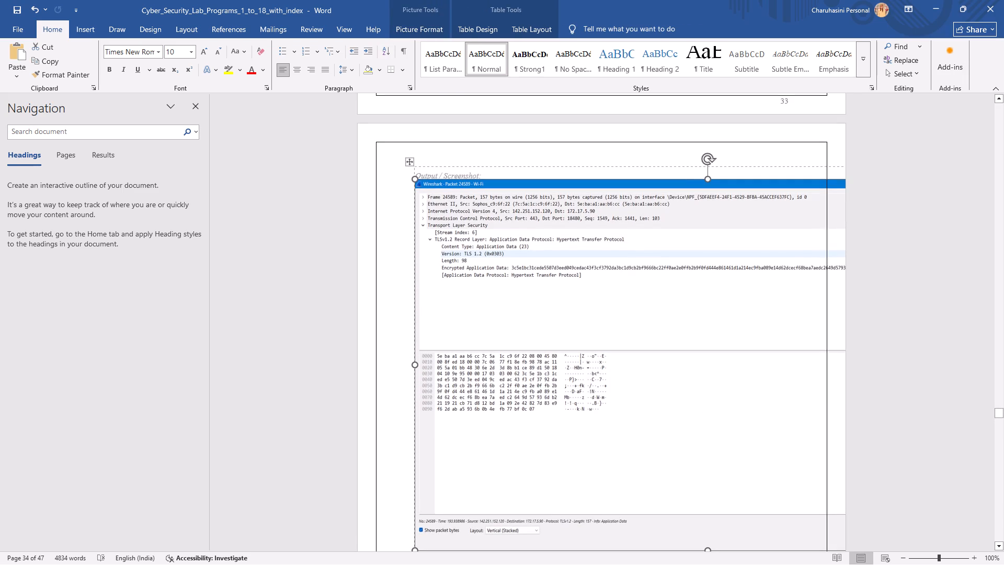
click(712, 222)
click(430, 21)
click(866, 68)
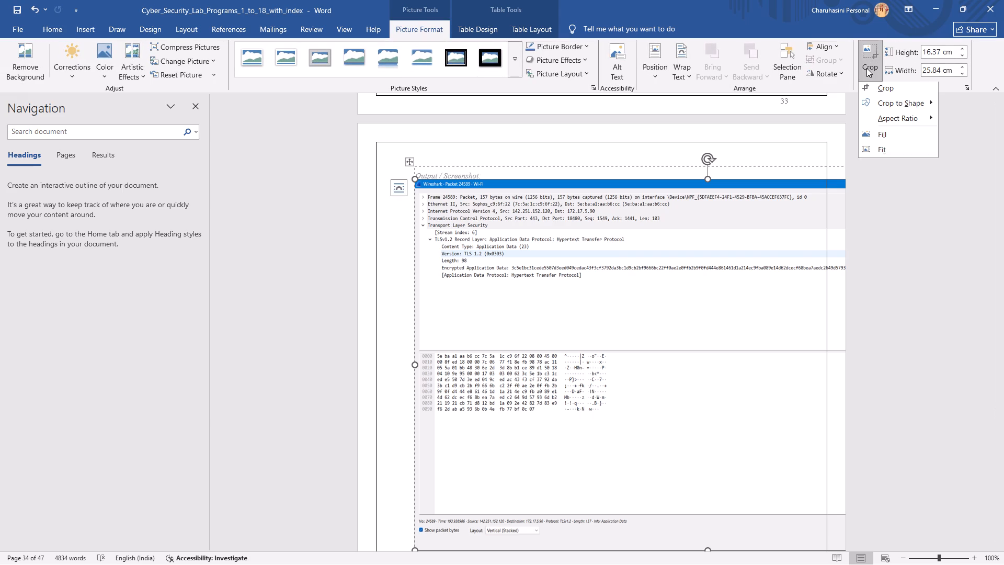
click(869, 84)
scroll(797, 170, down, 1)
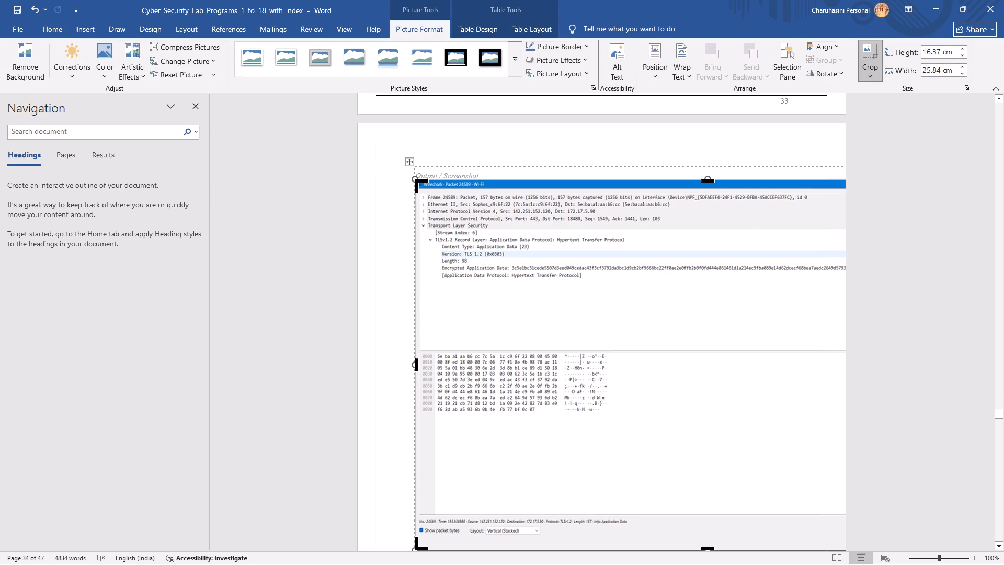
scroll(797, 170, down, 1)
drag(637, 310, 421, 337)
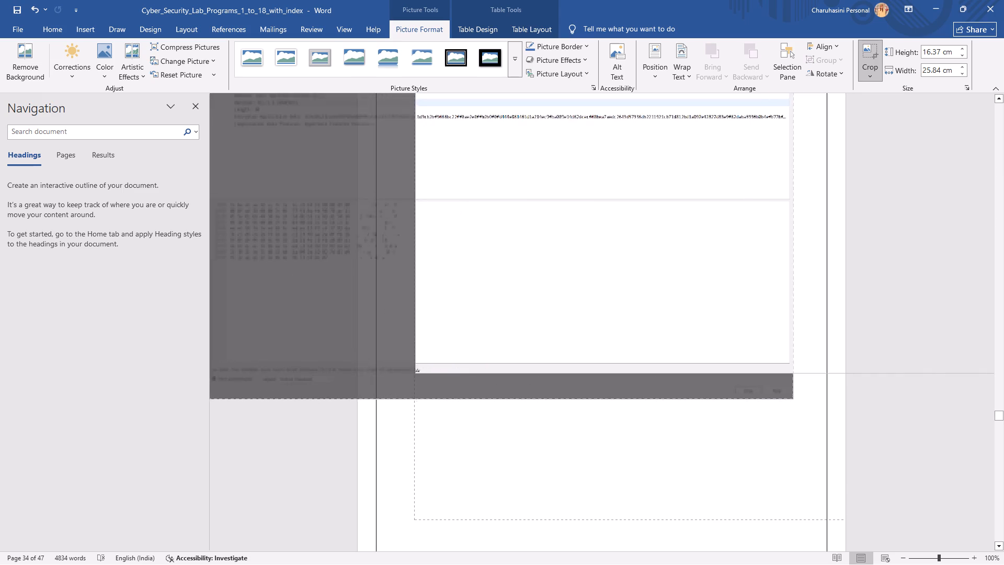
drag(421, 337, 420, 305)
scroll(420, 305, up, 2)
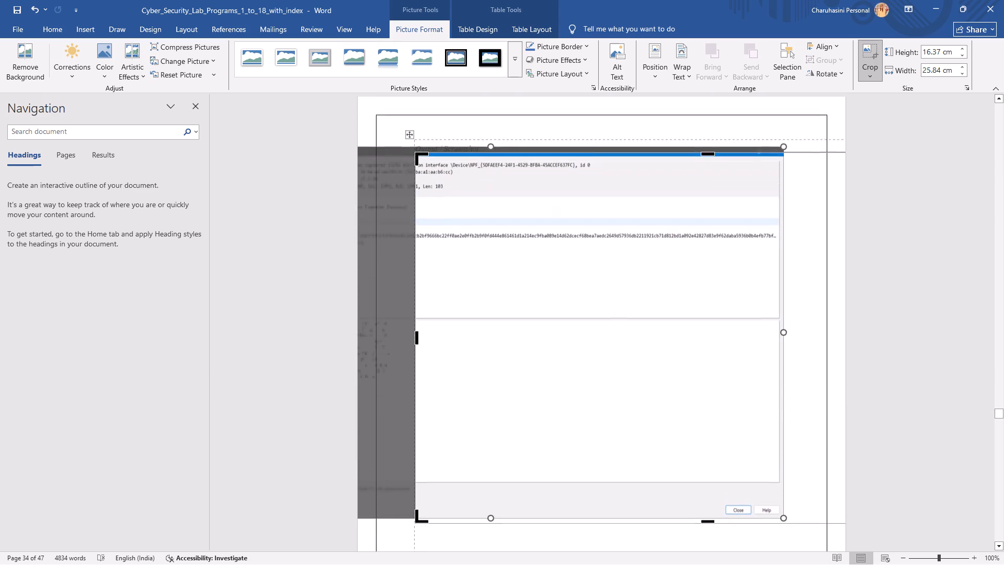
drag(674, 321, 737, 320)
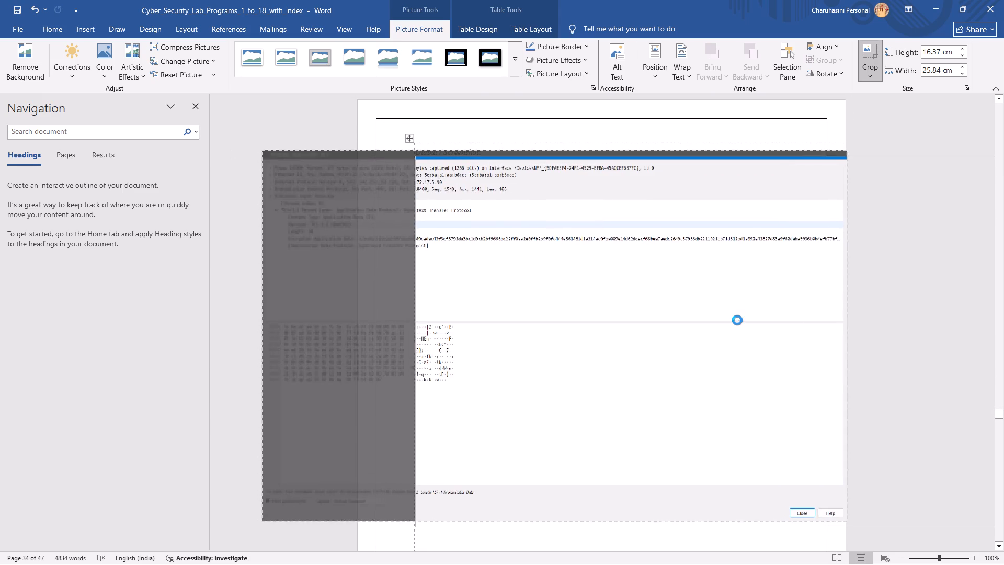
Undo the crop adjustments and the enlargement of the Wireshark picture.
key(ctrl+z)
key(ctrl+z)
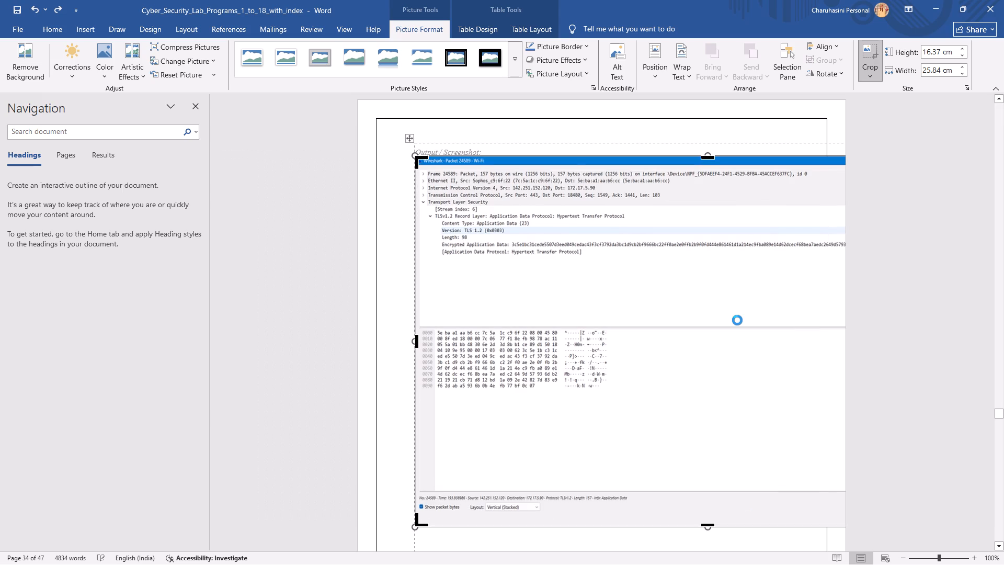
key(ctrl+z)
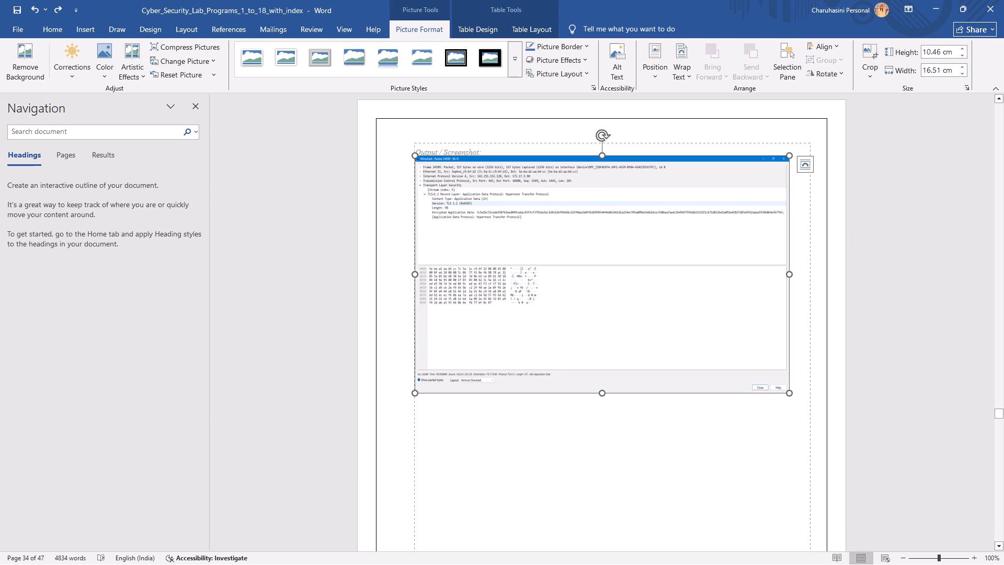
Crop the empty right side and bottom strip off the Wireshark picture, leaving about 11.57 by 8.47 cm, and add a line break above it.
click(592, 296)
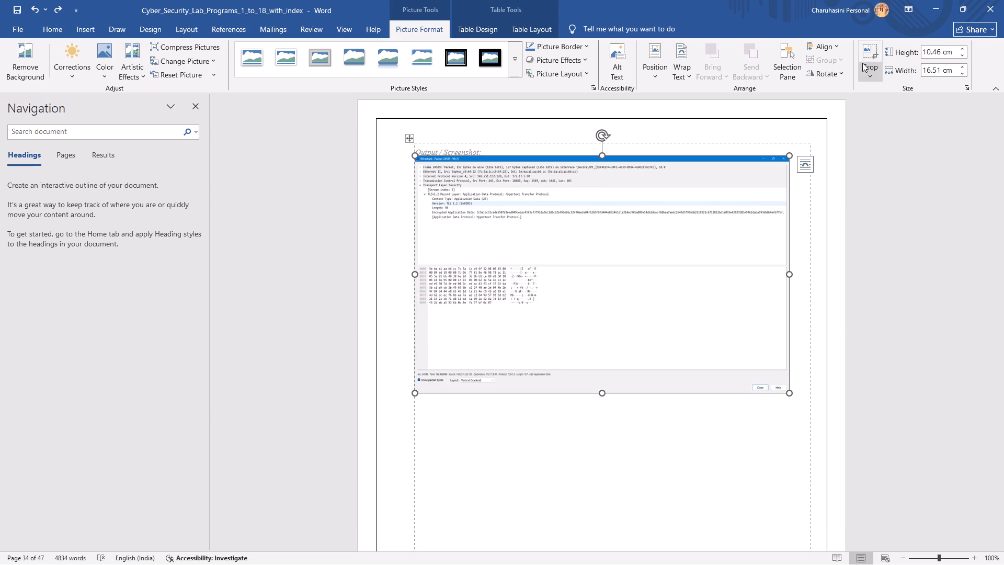
click(868, 52)
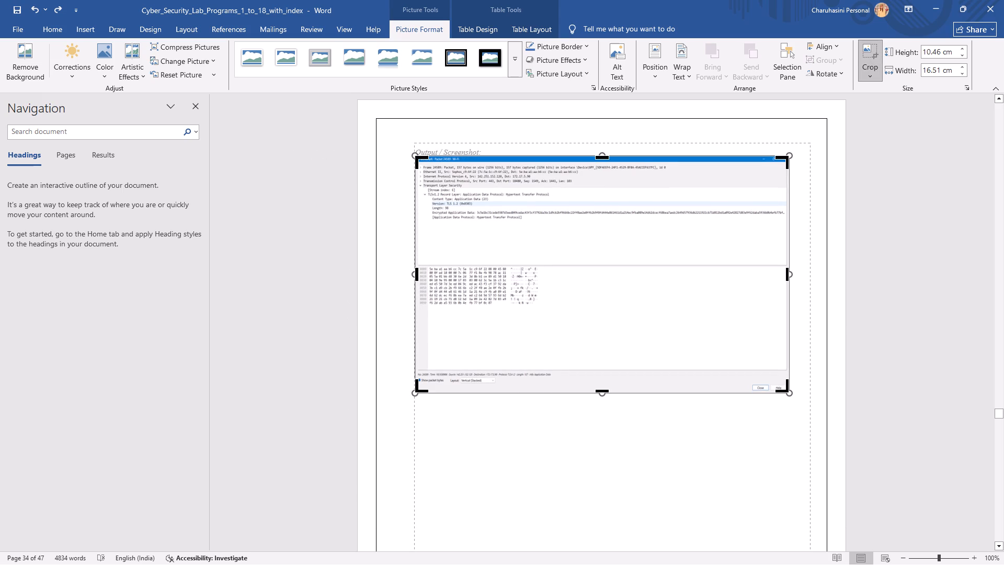
drag(789, 276, 687, 296)
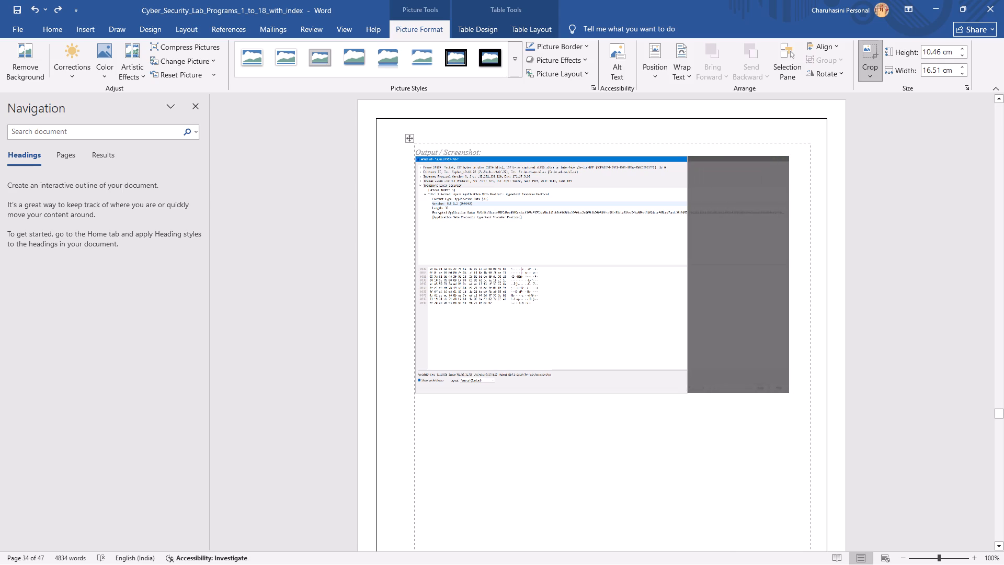
drag(687, 296, 677, 304)
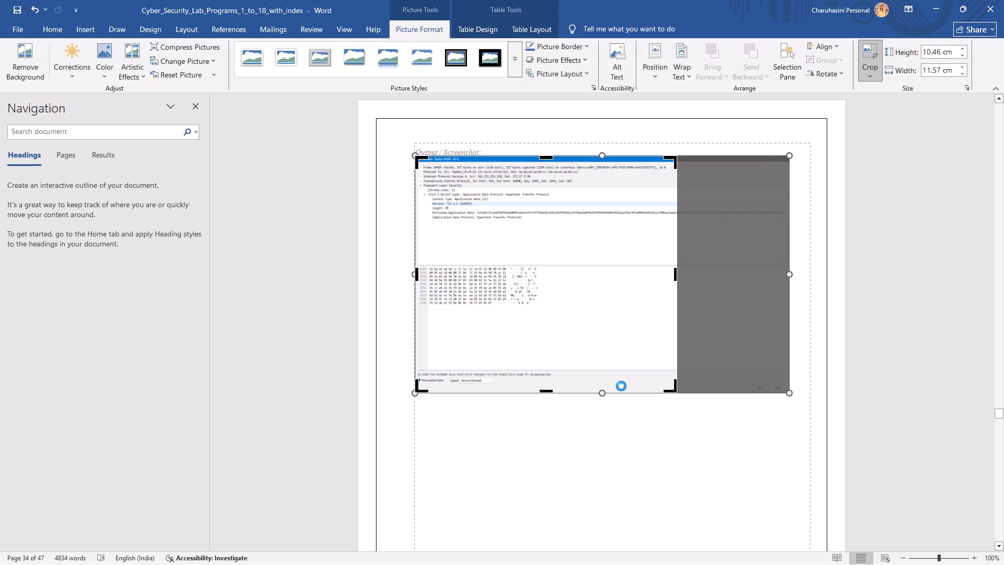
drag(603, 395, 610, 351)
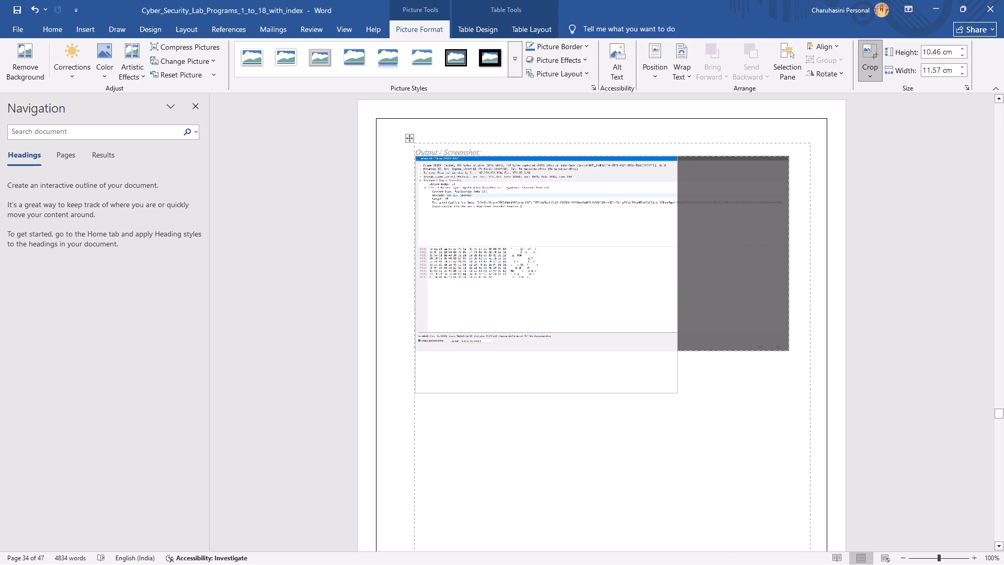
drag(610, 351, 615, 397)
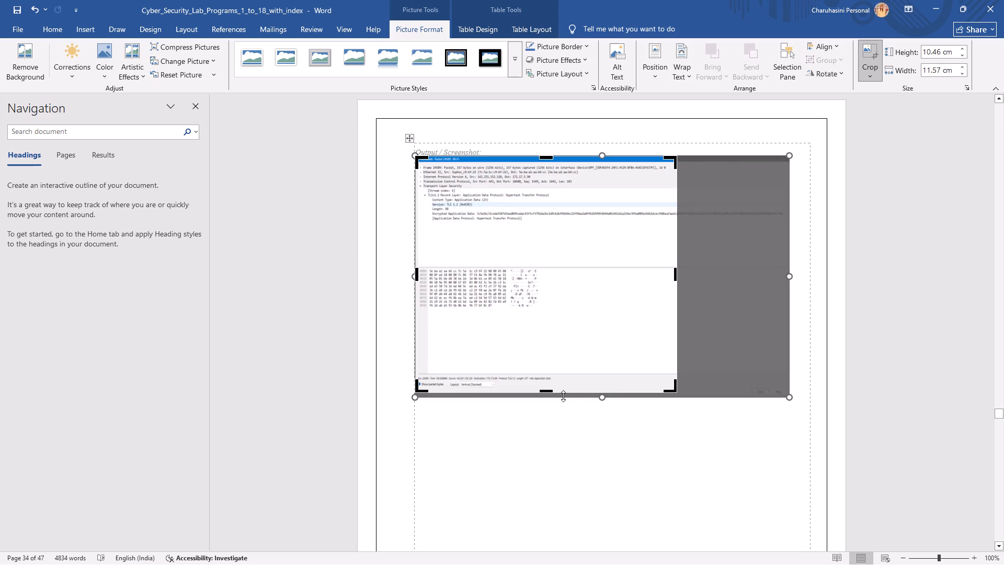
drag(552, 390, 558, 348)
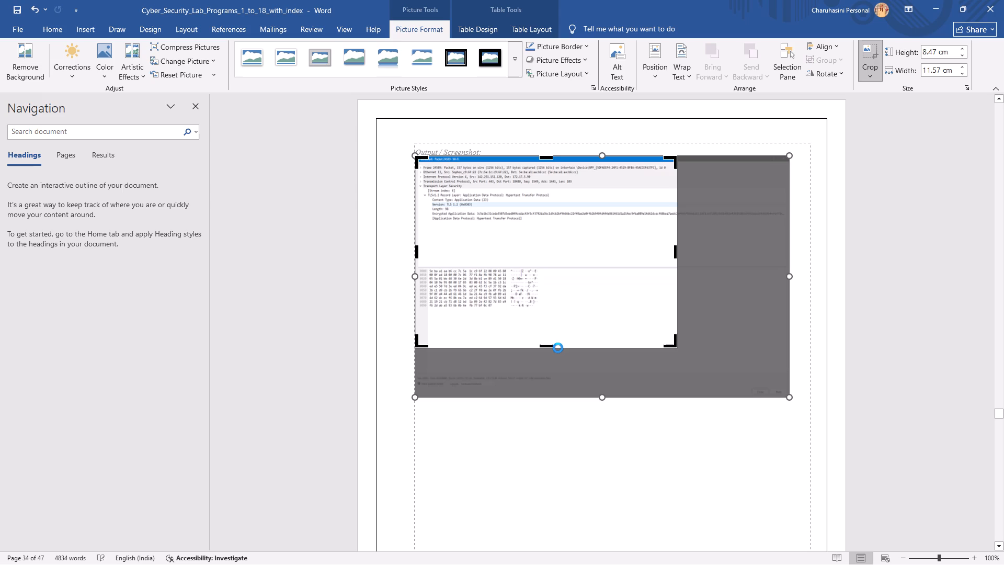
key(Return)
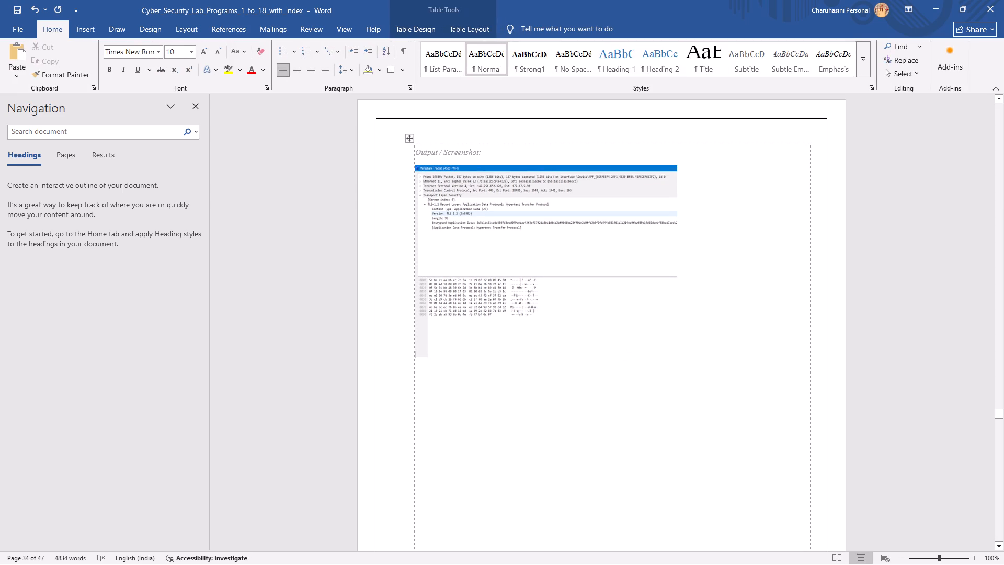
Enlarge the cropped Wireshark picture proportionally until it spans almost the full width of the Output / Screenshot box.
click(636, 284)
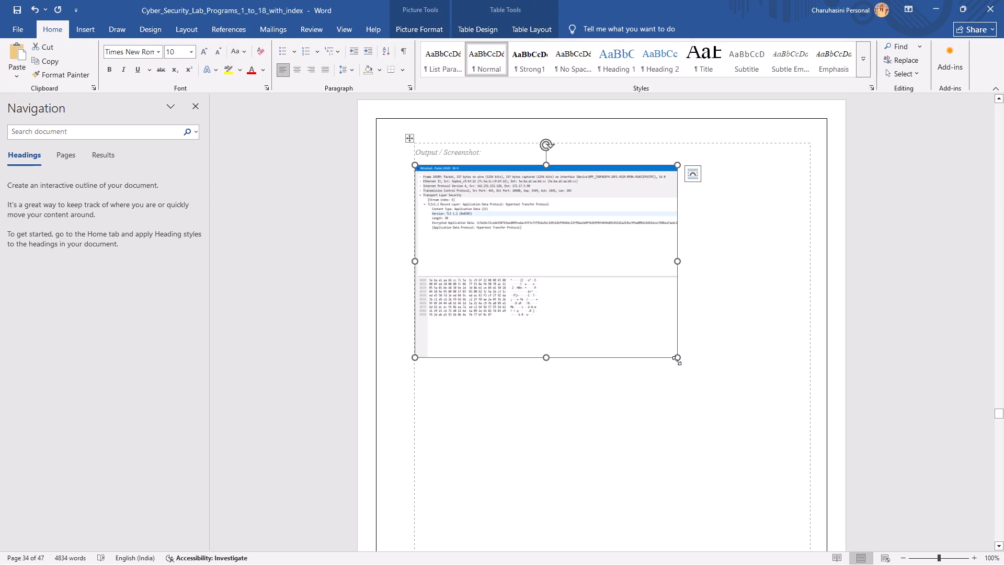
drag(677, 360, 804, 422)
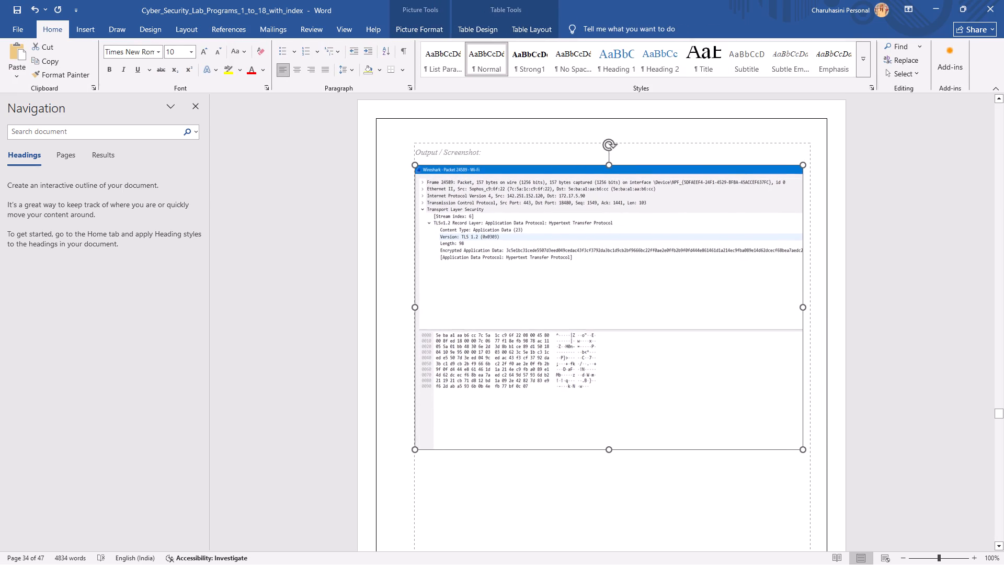
drag(804, 422, 806, 422)
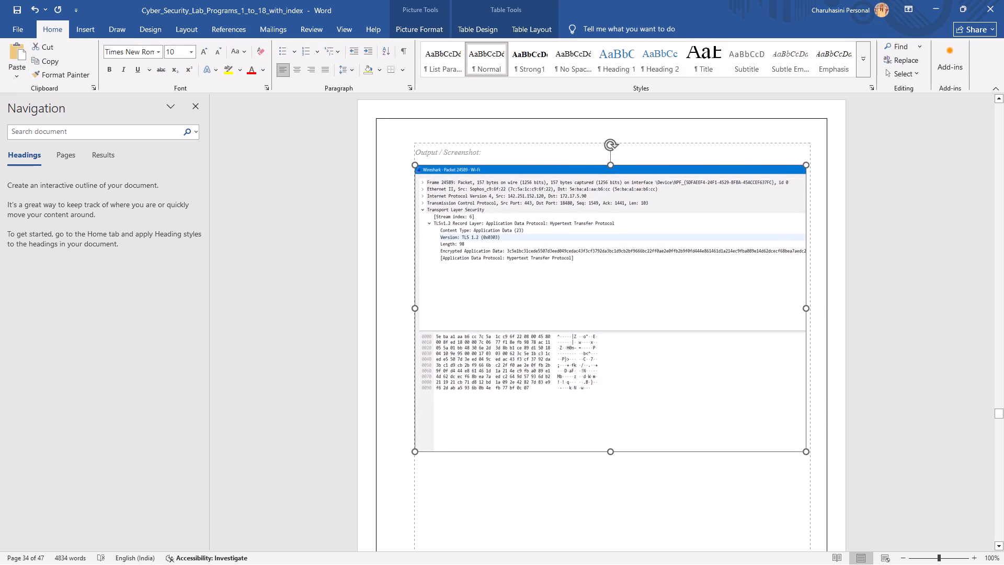
Add the label "Output 2:" on its own line below the Program 8 Wireshark picture, leaving an empty line above and a new line under it.
scroll(743, 464, down, 2)
click(558, 331)
scroll(558, 331, down, 2)
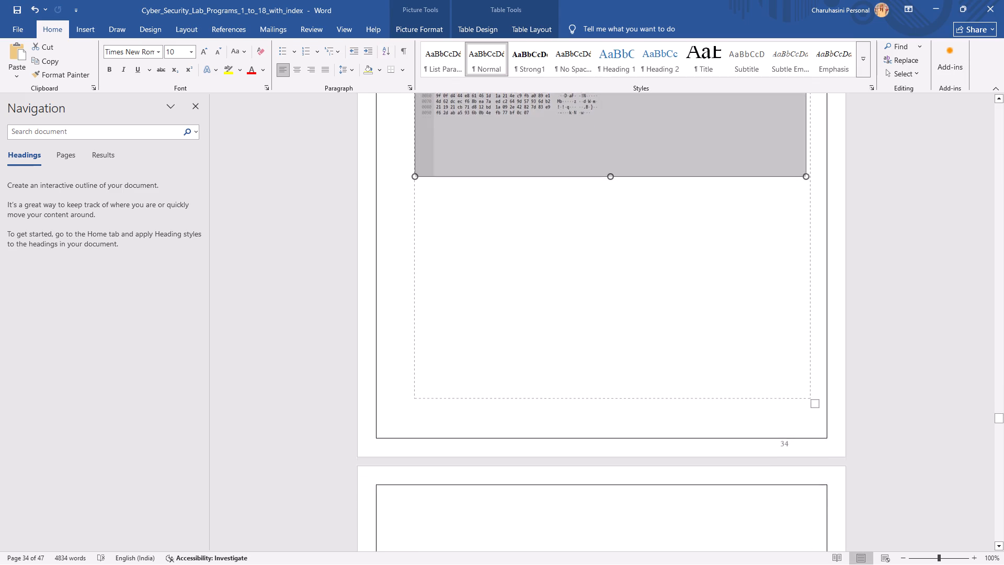
scroll(558, 331, down, 1)
scroll(527, 158, up, 1)
click(488, 179)
scroll(488, 179, up, 1)
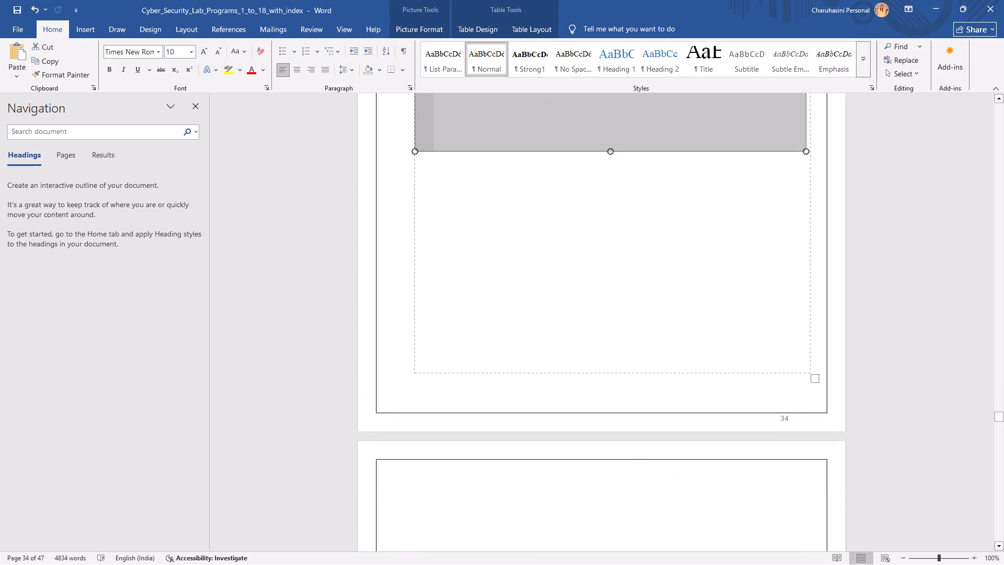
scroll(488, 179, up, 1)
click(484, 325)
click(473, 293)
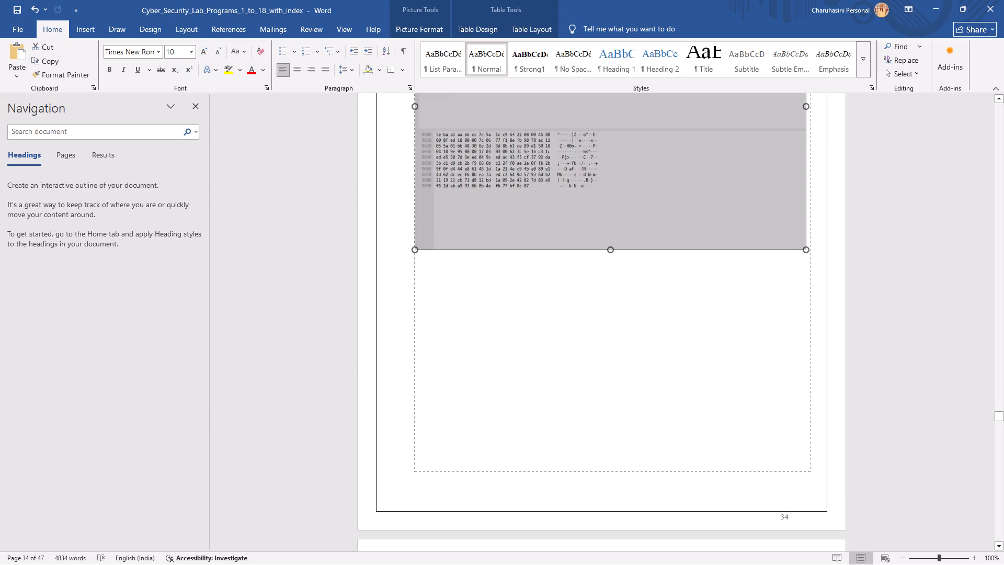
click(845, 319)
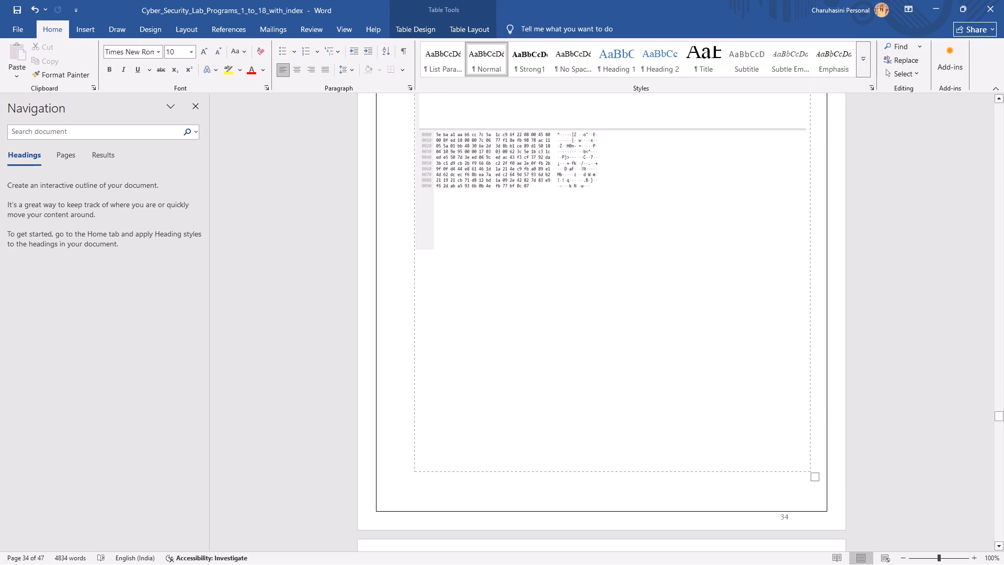
click(807, 255)
key(Return)
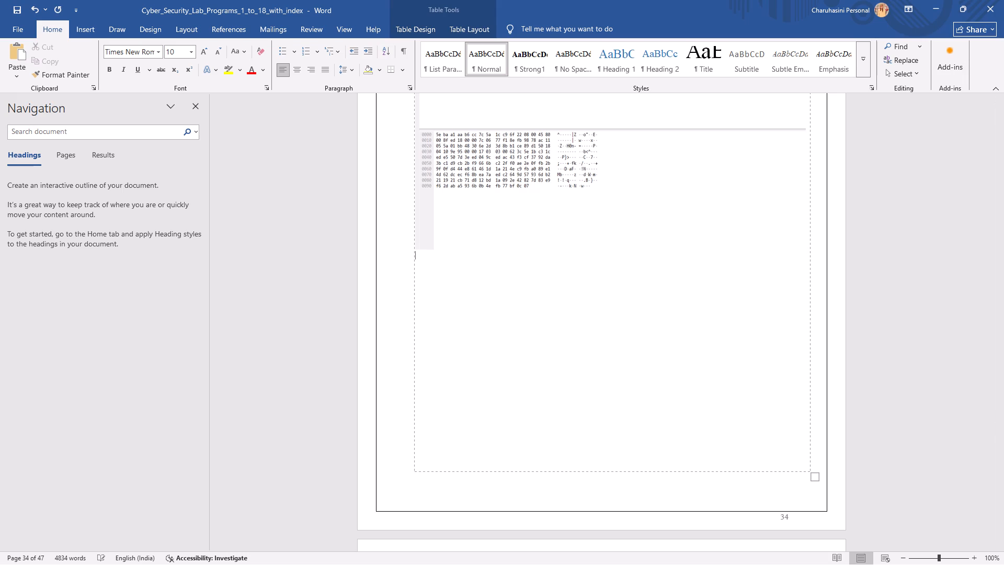
key(Return)
key(u)
text(t 2:)
key(Return)
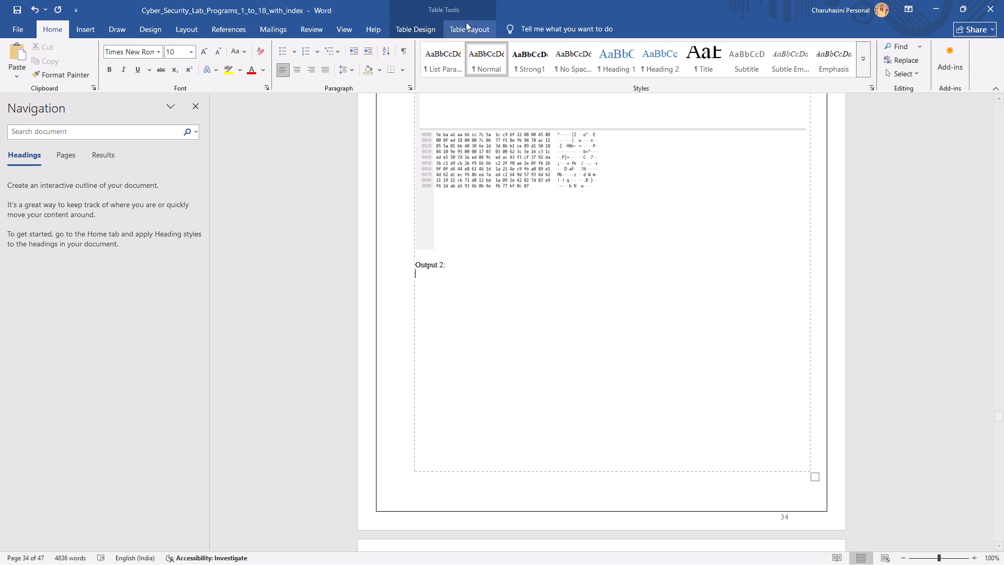
click(79, 31)
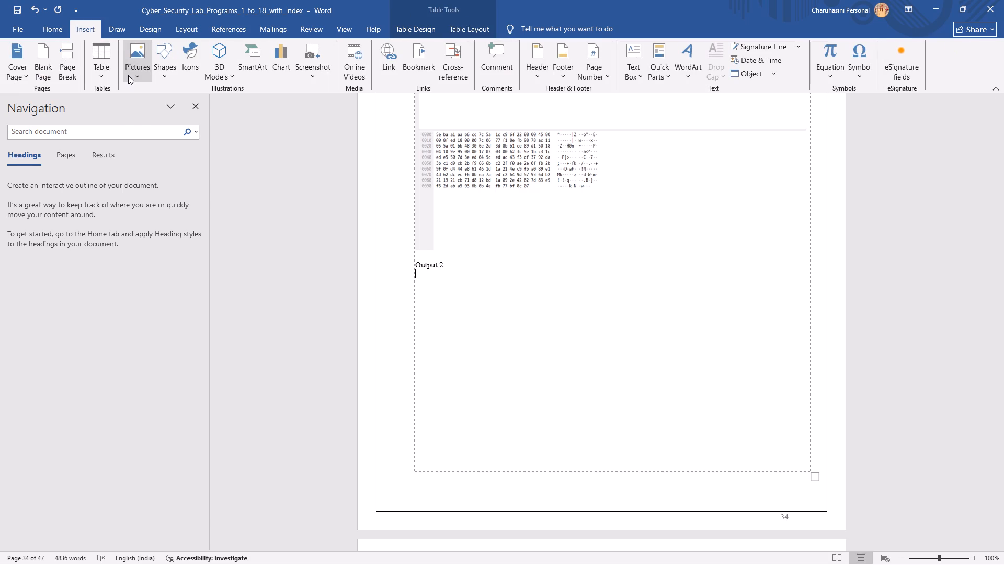
click(128, 75)
click(146, 106)
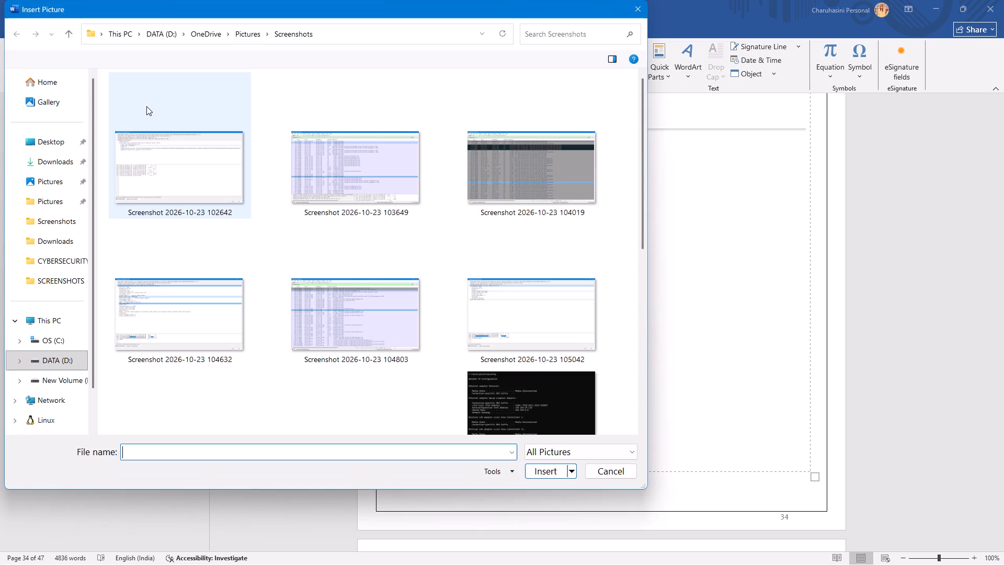
scroll(406, 158, down, 1)
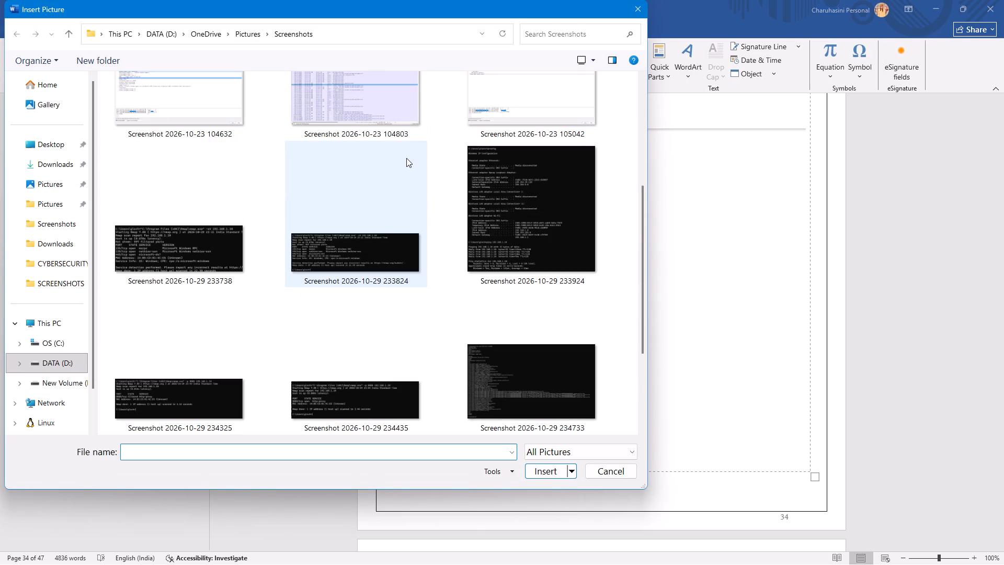
scroll(406, 158, up, 2)
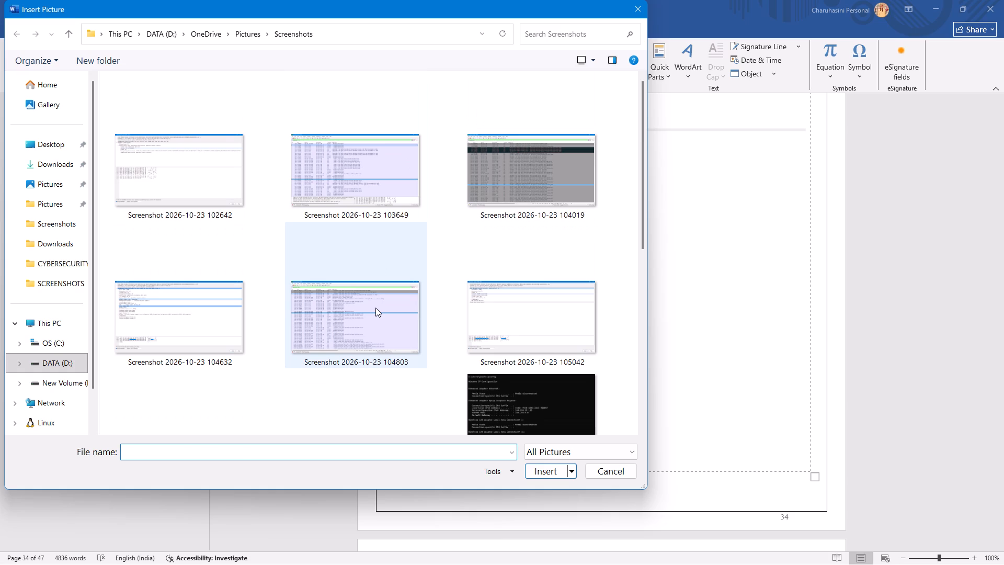
click(375, 308)
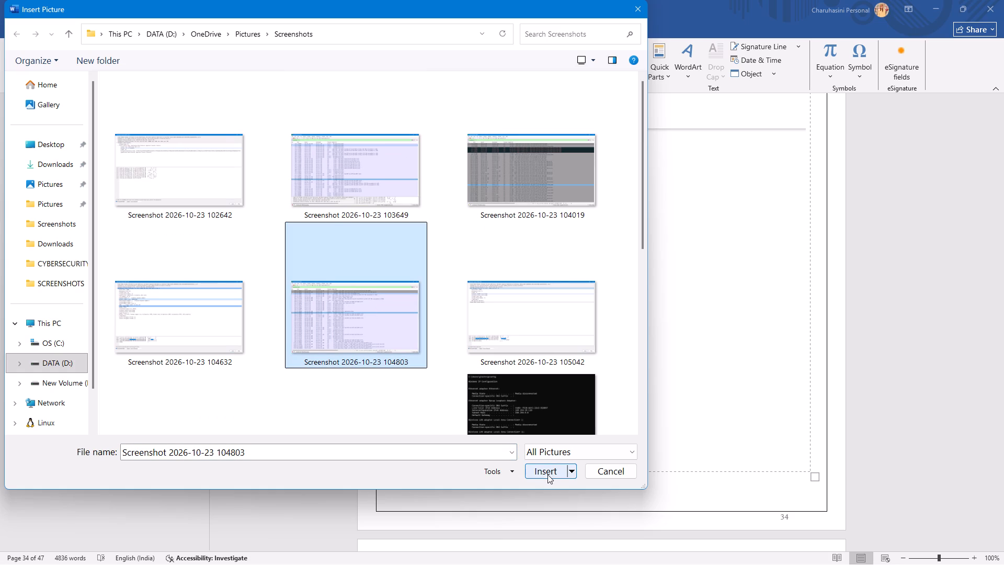
click(307, 179)
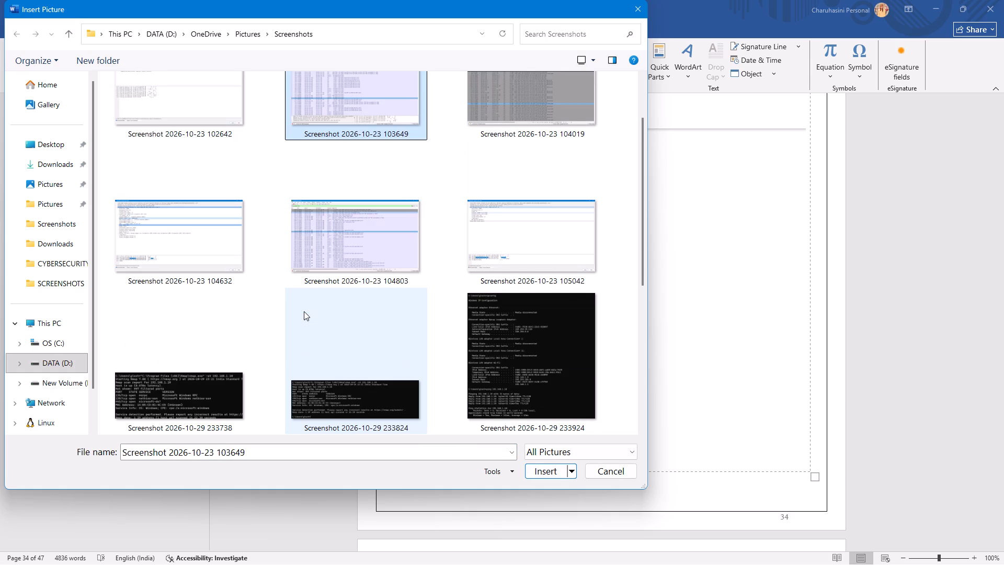
click(557, 473)
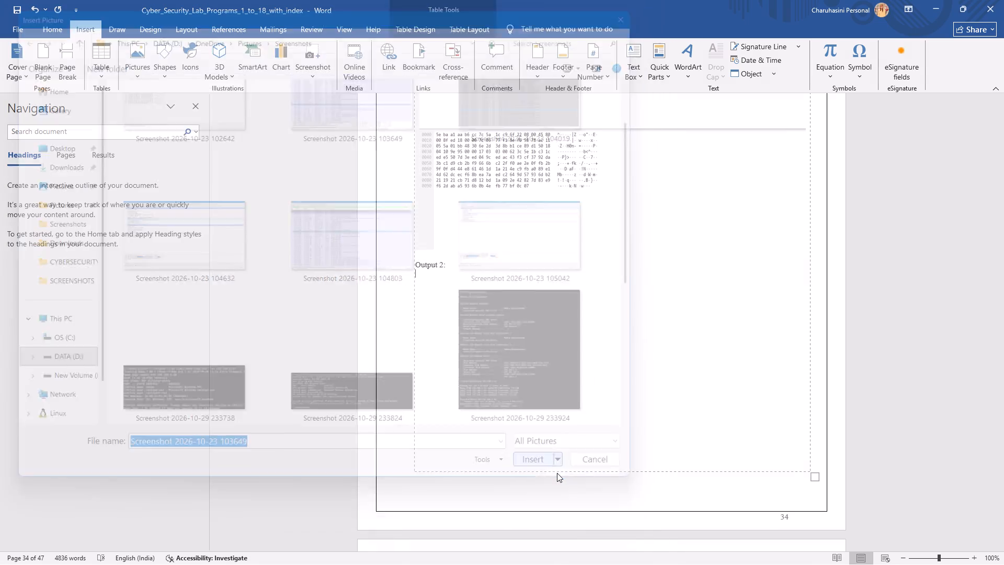
Enlarge the Output 2 picture proportionally to about 17.48 cm wide by 9.83 cm high.
scroll(589, 436, down, 1)
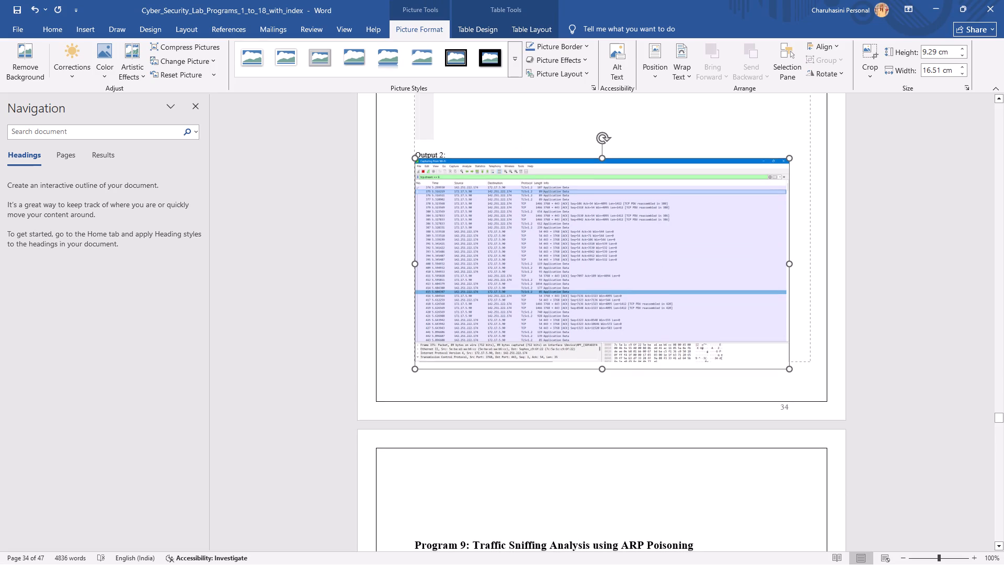
drag(791, 368, 812, 374)
Delete two of the empty lines above the "Program 9: Traffic Sniffing Analysis using ARP Poisoning" heading.
scroll(632, 321, down, 2)
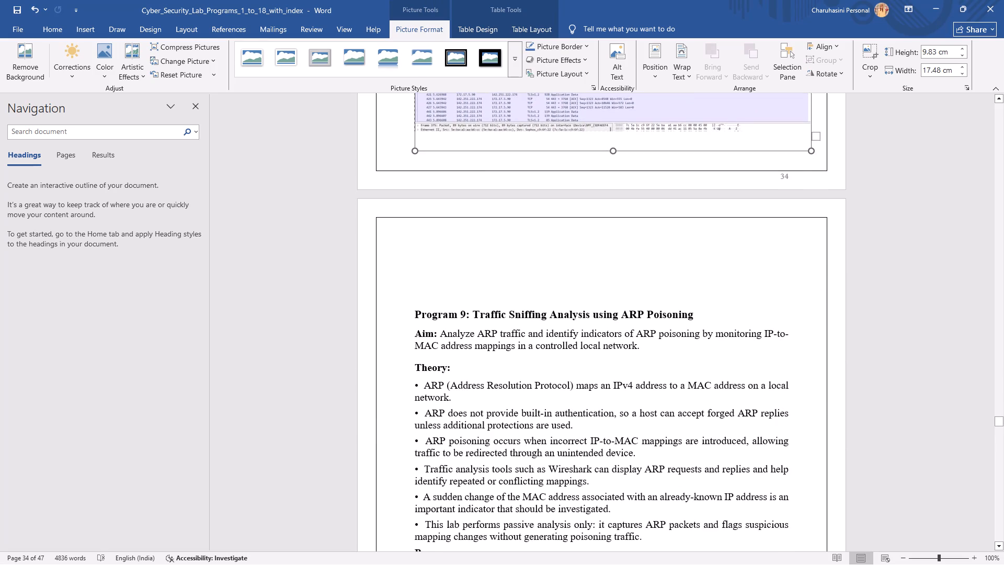
click(483, 293)
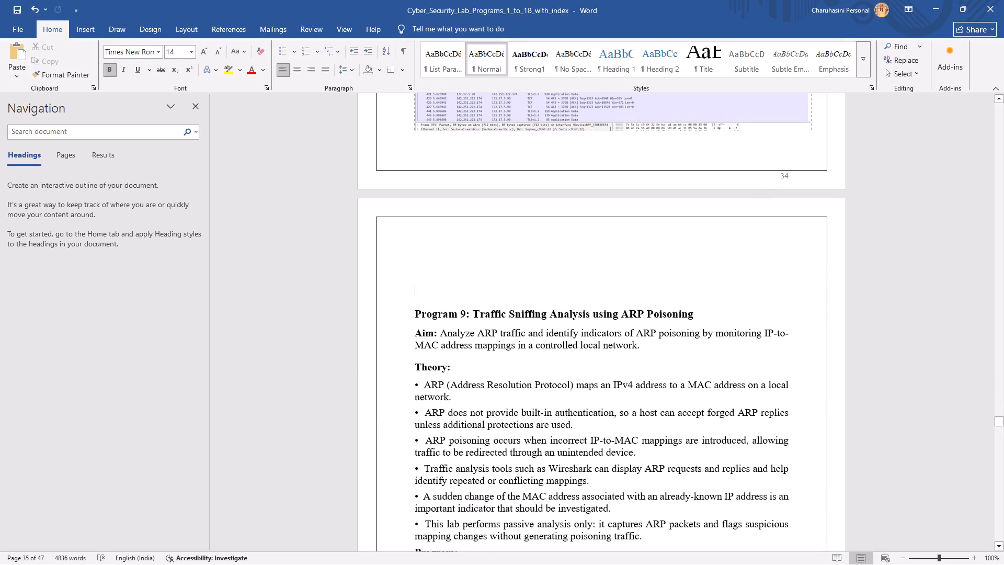
key(BackSpace)
key(BackSpace)
Look through the Program 9 pages up to the start of Program 10 to check the layout and page flow.
scroll(483, 293, down, 6)
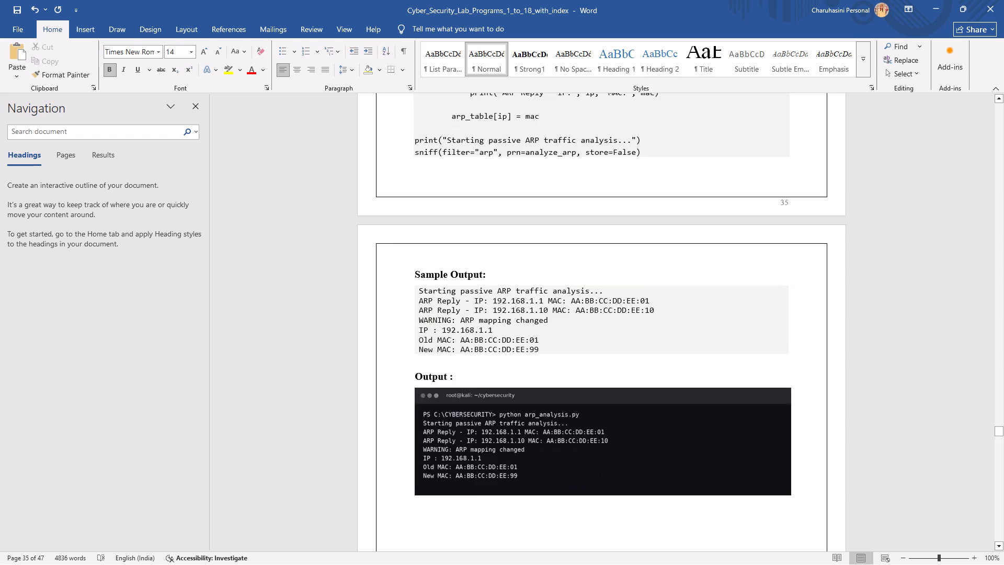
scroll(483, 293, down, 4)
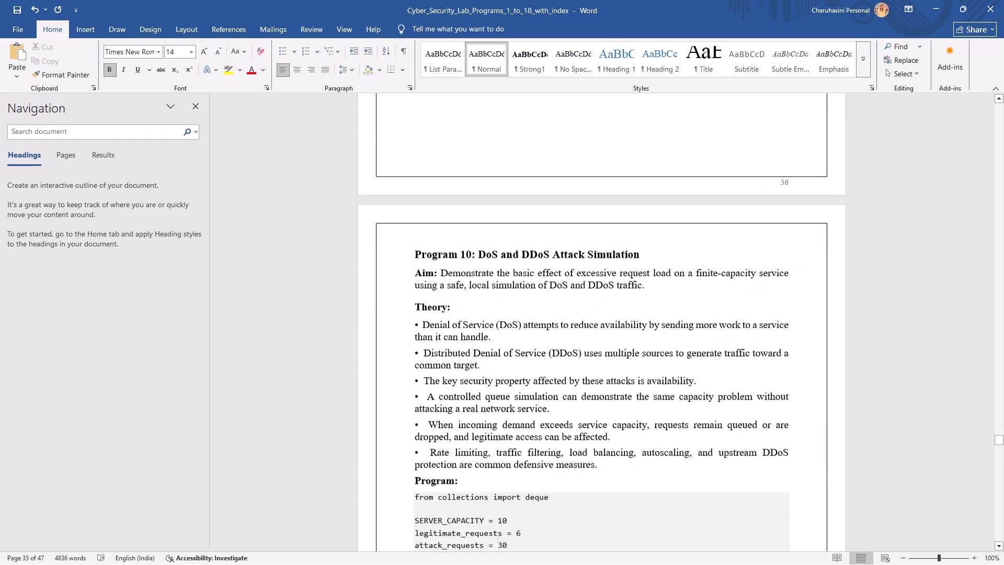
scroll(483, 293, up, 6)
scroll(443, 264, down, 4)
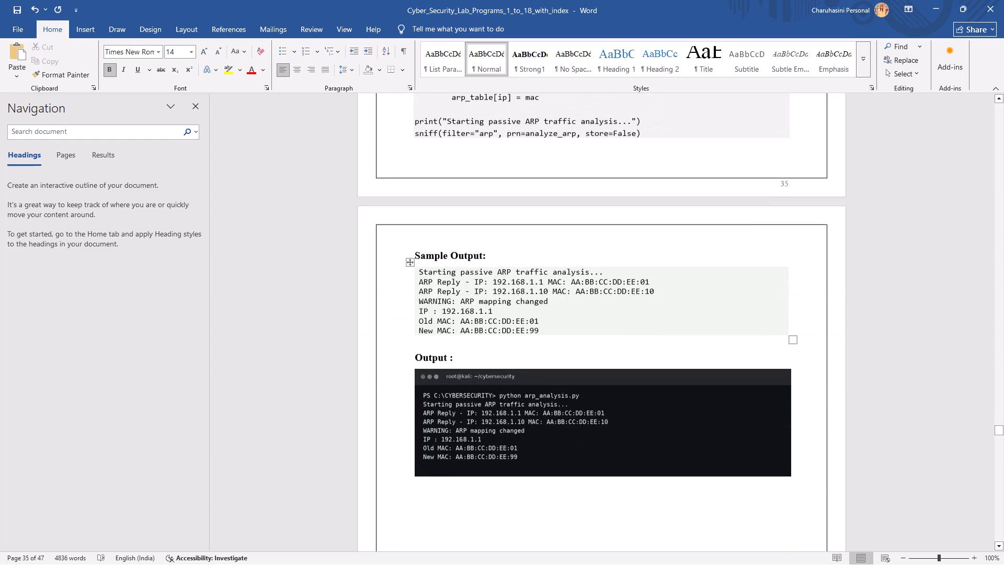
scroll(411, 323, down, 2)
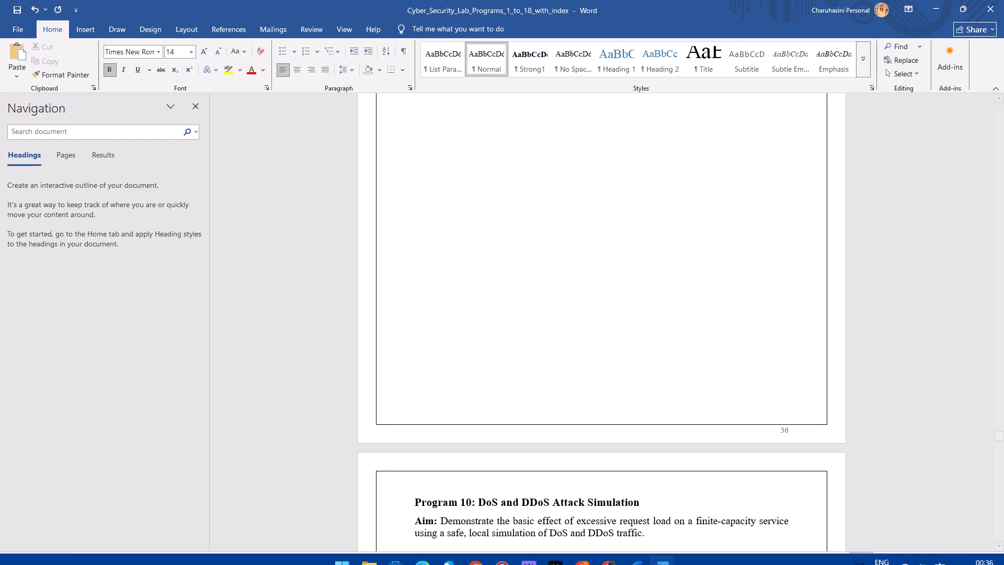
scroll(621, 361, up, 4)
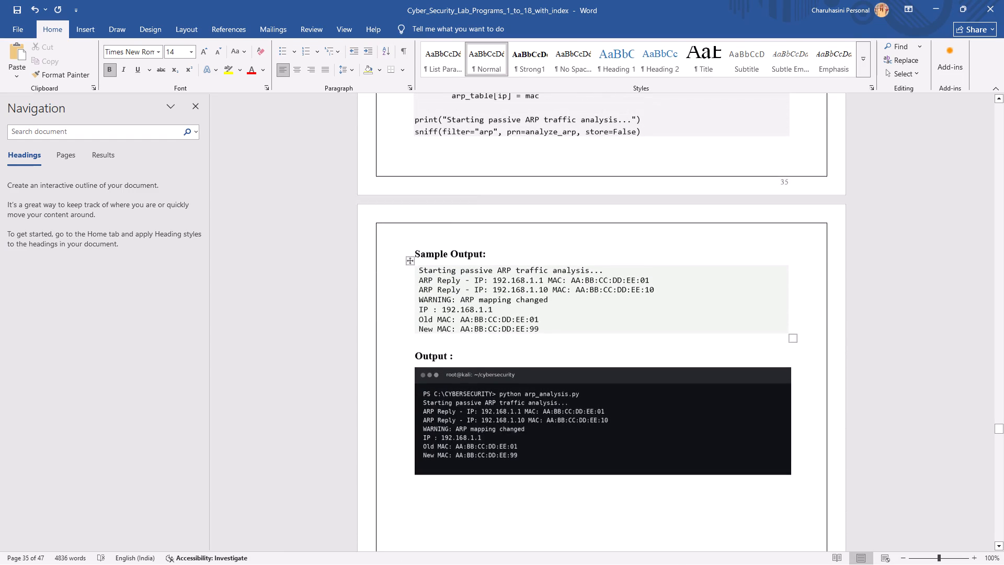
scroll(621, 361, up, 3)
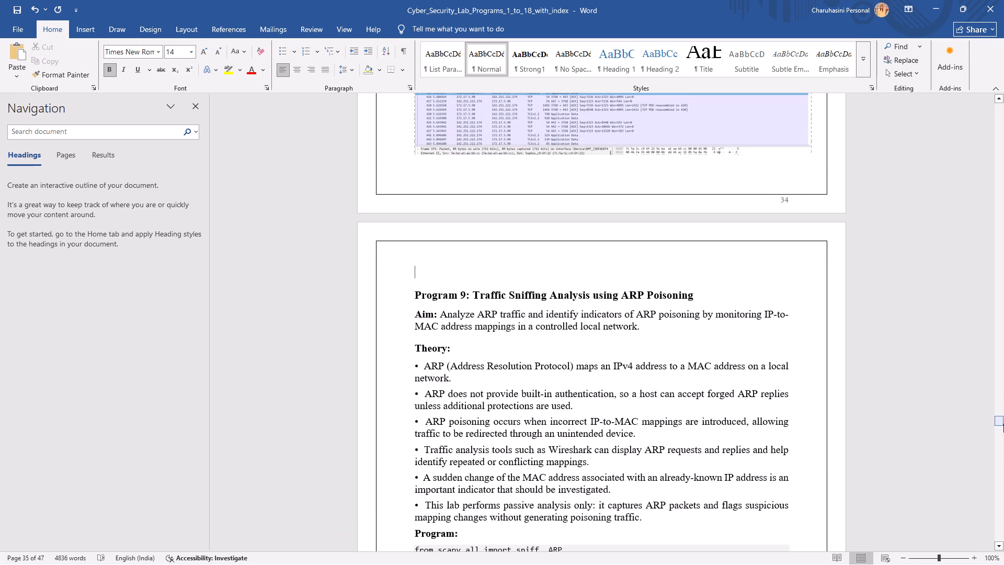
Return to the front of the lab record and examine the index table's topics and page numbers.
drag(1003, 424, 971, 84)
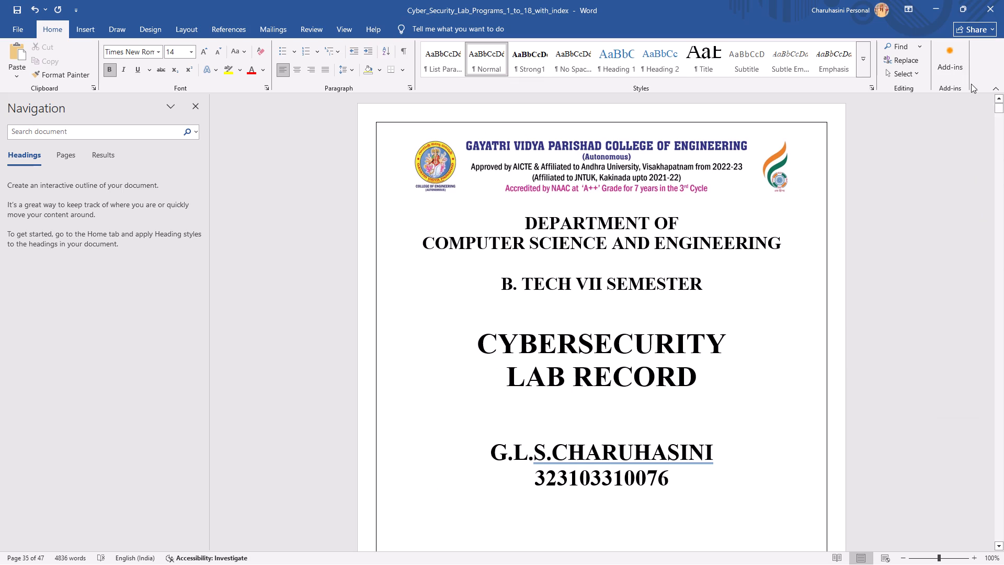
scroll(808, 337, down, 11)
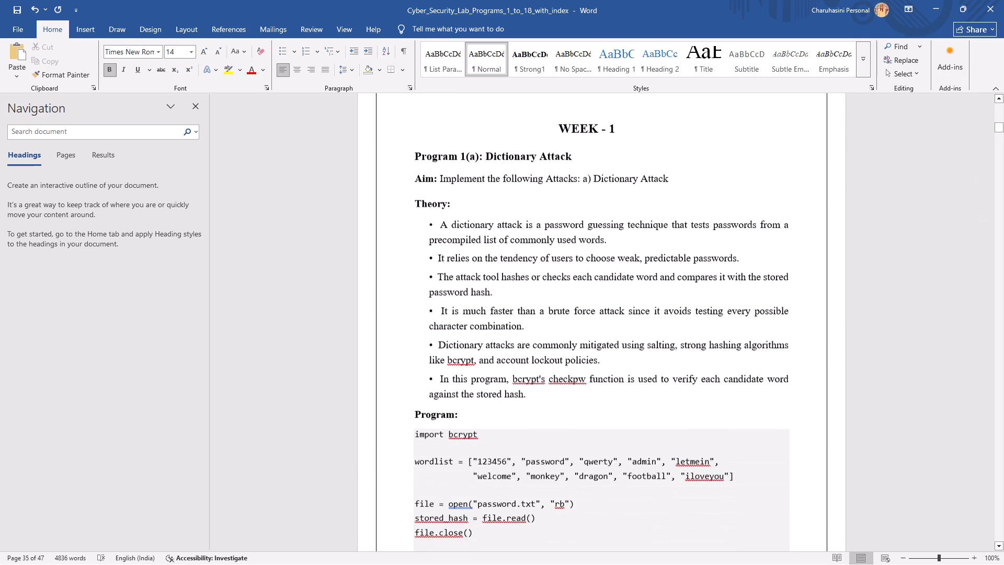
scroll(808, 337, up, 5)
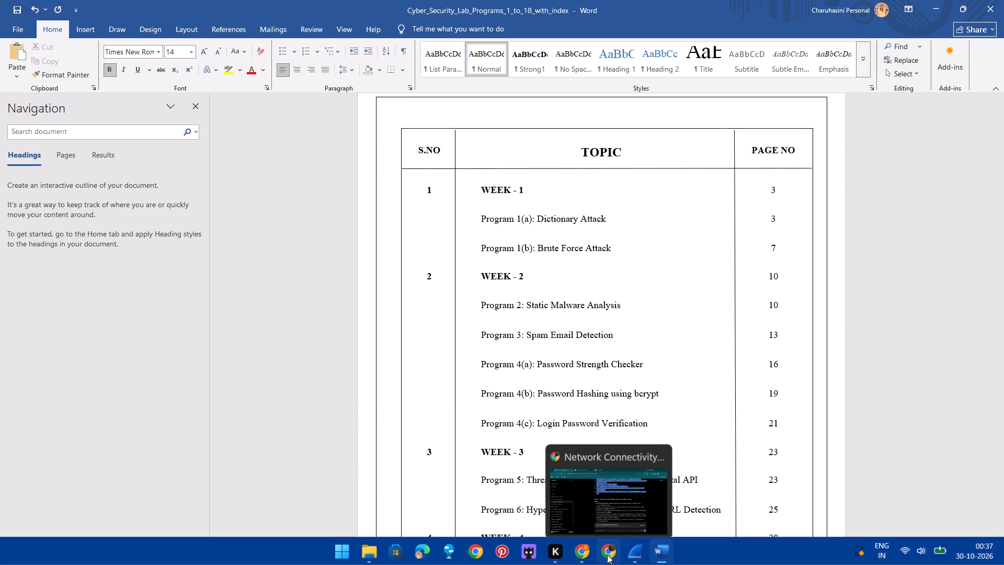
Switch to Chrome and view the cybersecurity lab record PDF in Google Drive from its first page.
click(592, 552)
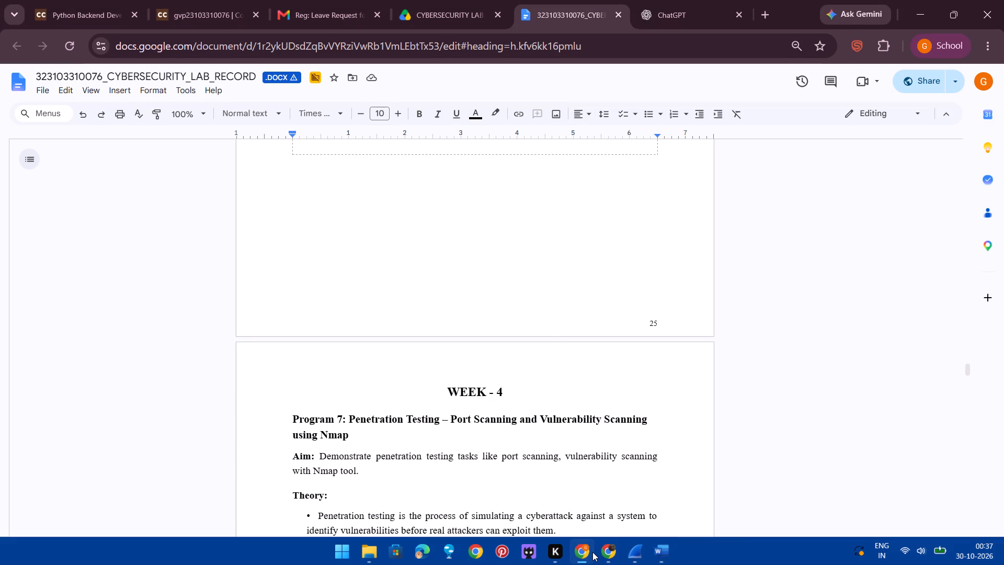
click(449, 0)
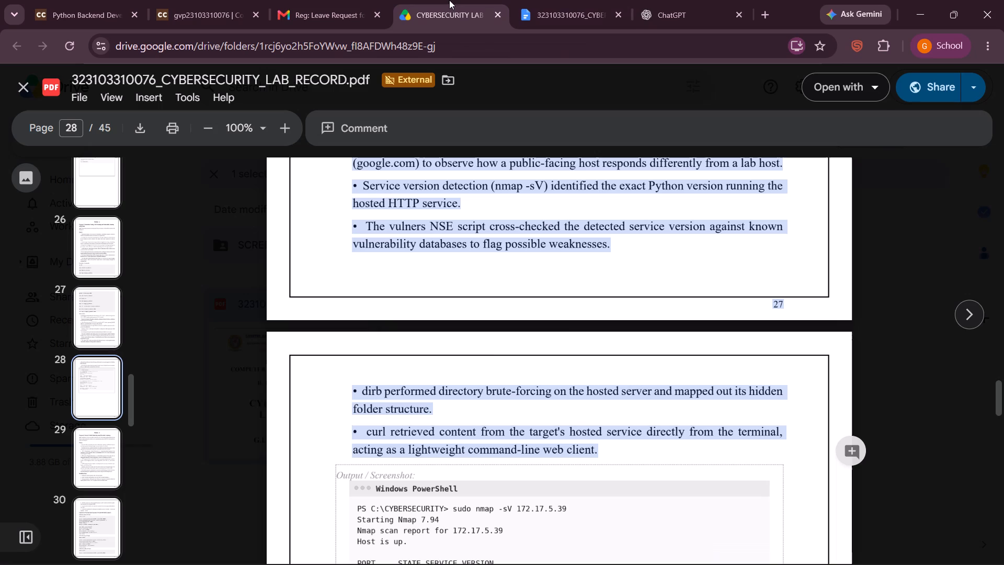
click(1000, 407)
drag(999, 383, 1003, 5)
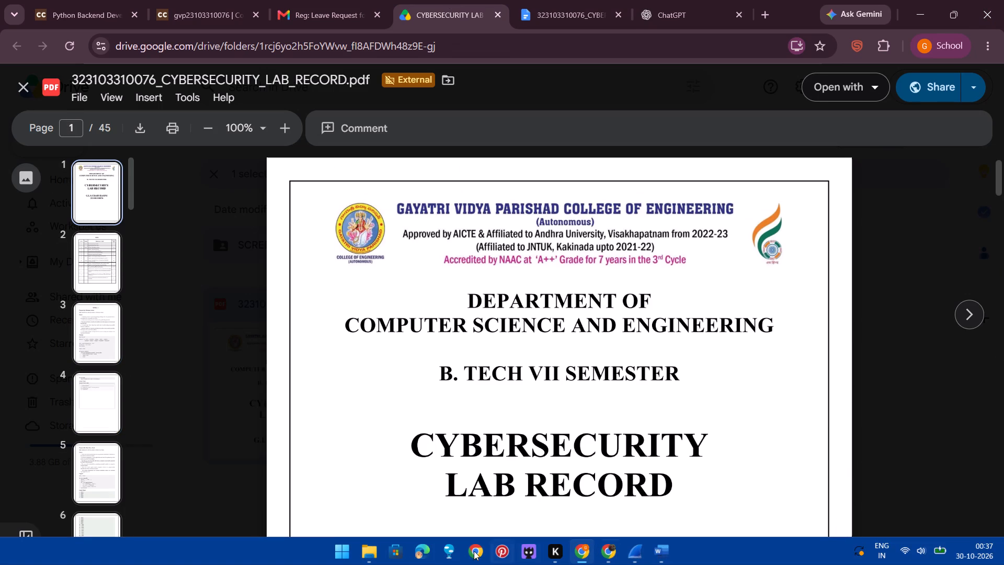
Switch to File Explorer and look through the Downloads folder in quick access for the lab record files.
click(365, 548)
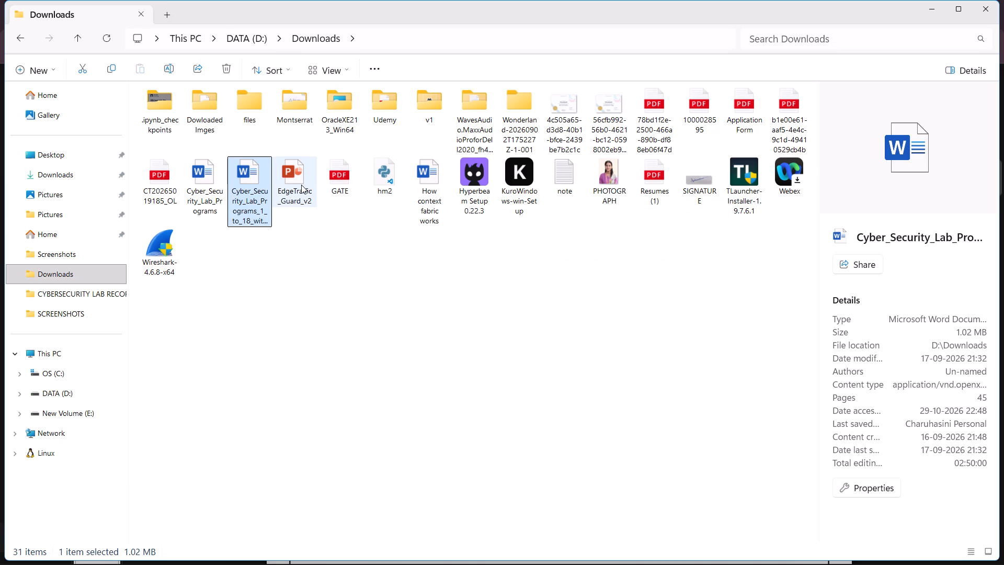
click(77, 179)
scroll(219, 318, down, 1)
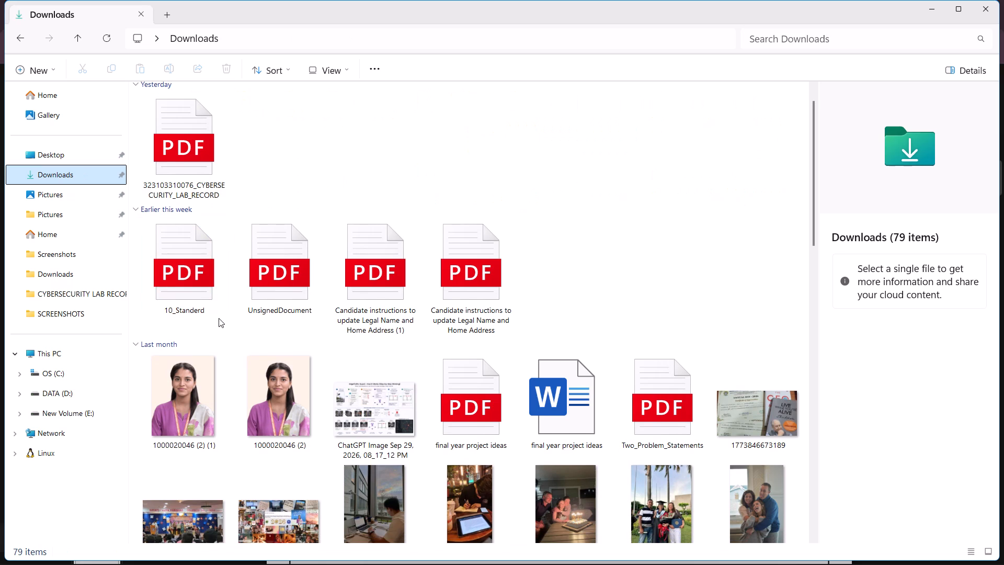
scroll(219, 318, down, 1)
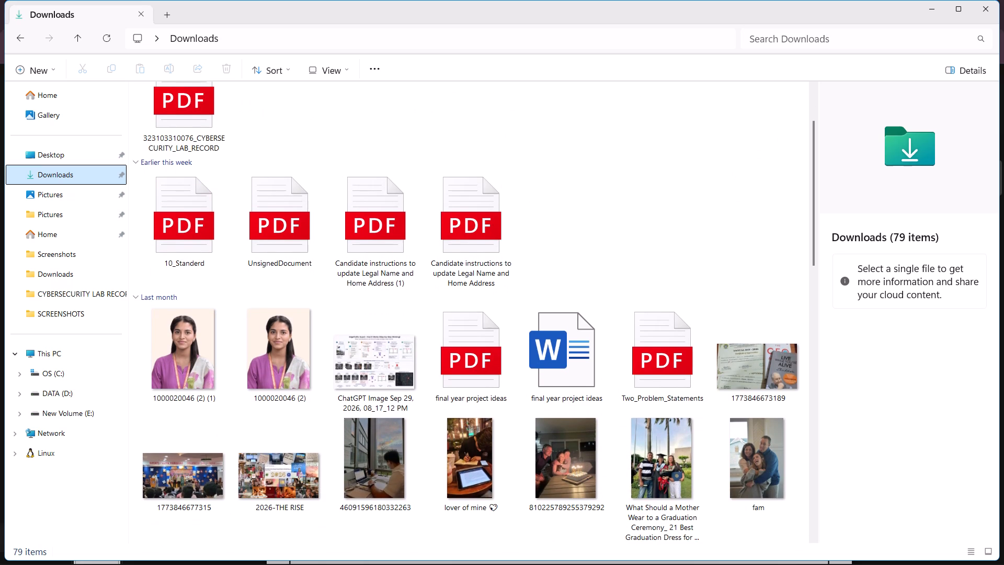
Switch to Chrome, search the web for "pdf to word" in a new tab, and open iLovePDF's PDF to Word converter.
click(587, 552)
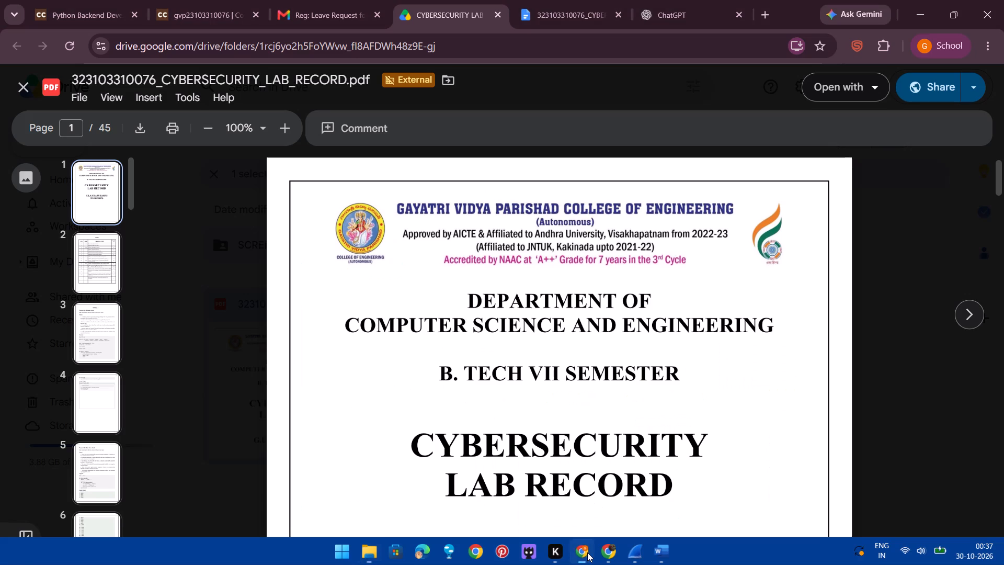
click(769, 1)
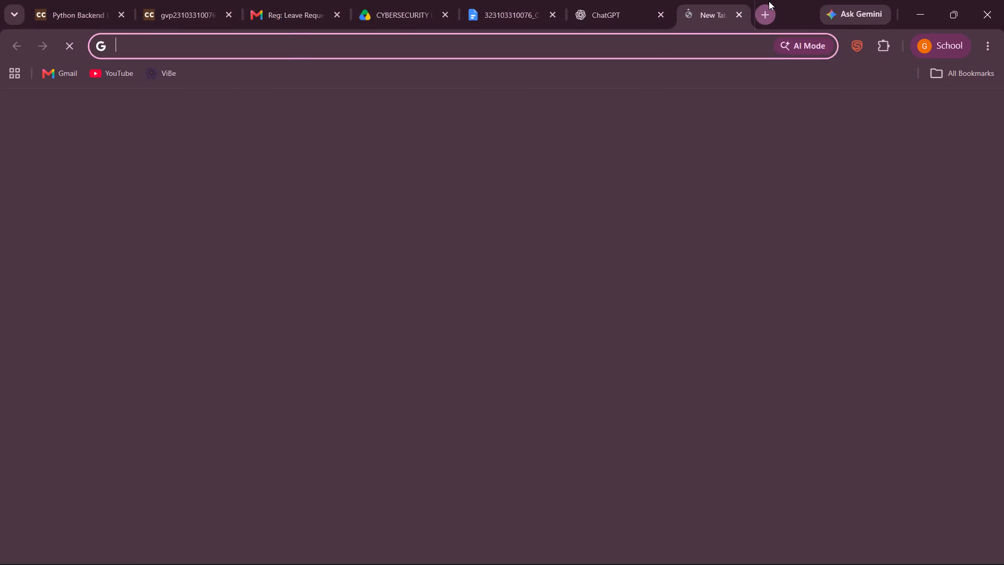
text(pdf to)
key(space)
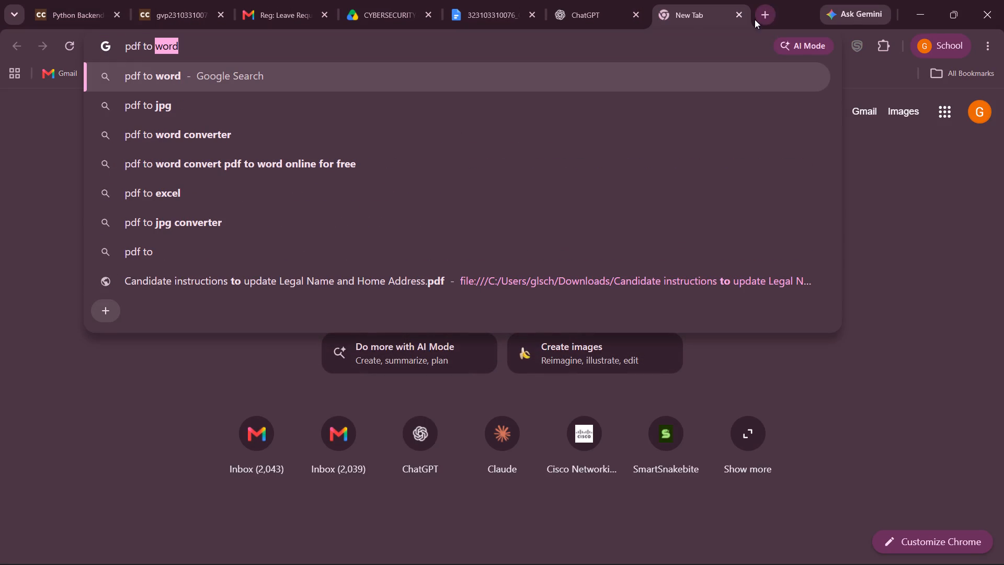
click(676, 90)
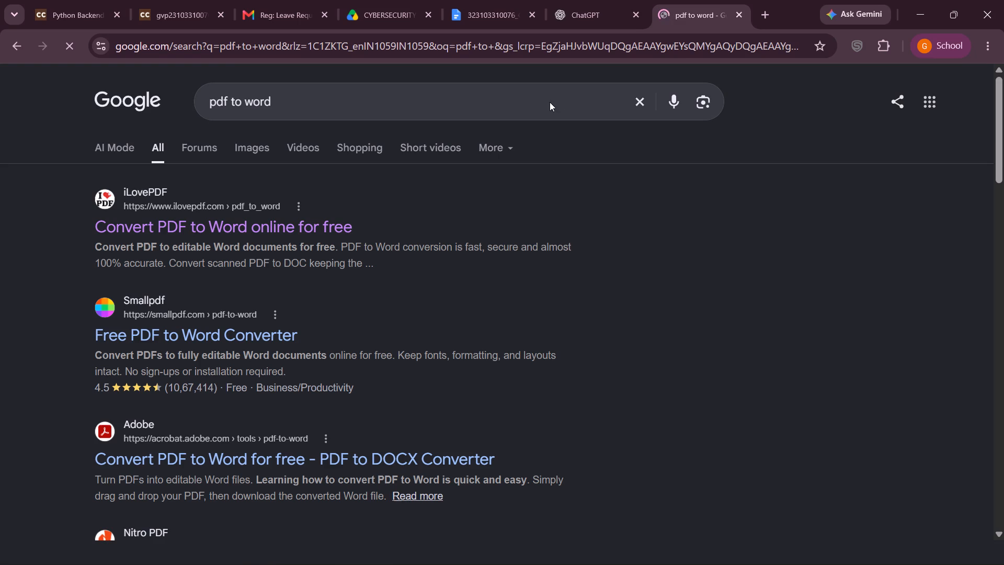
click(272, 233)
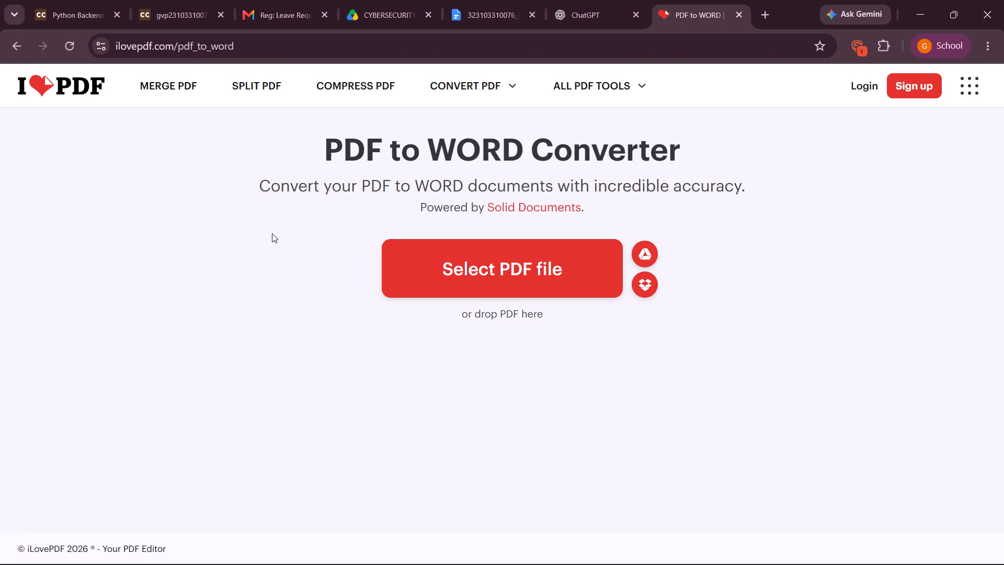
Convert the cybersecurity lab record PDF from Downloads to Word without OCR and download the converted document.
click(469, 245)
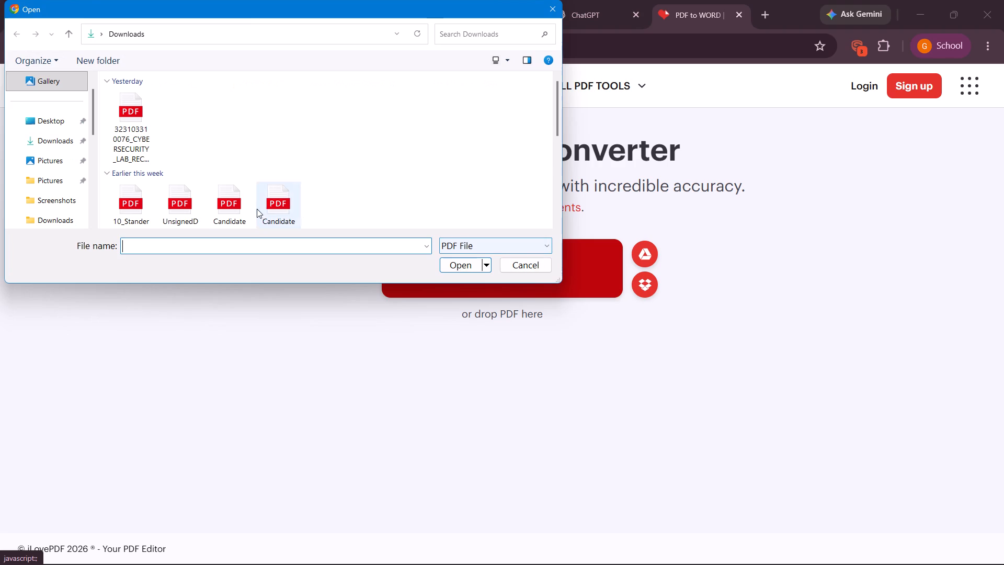
click(129, 143)
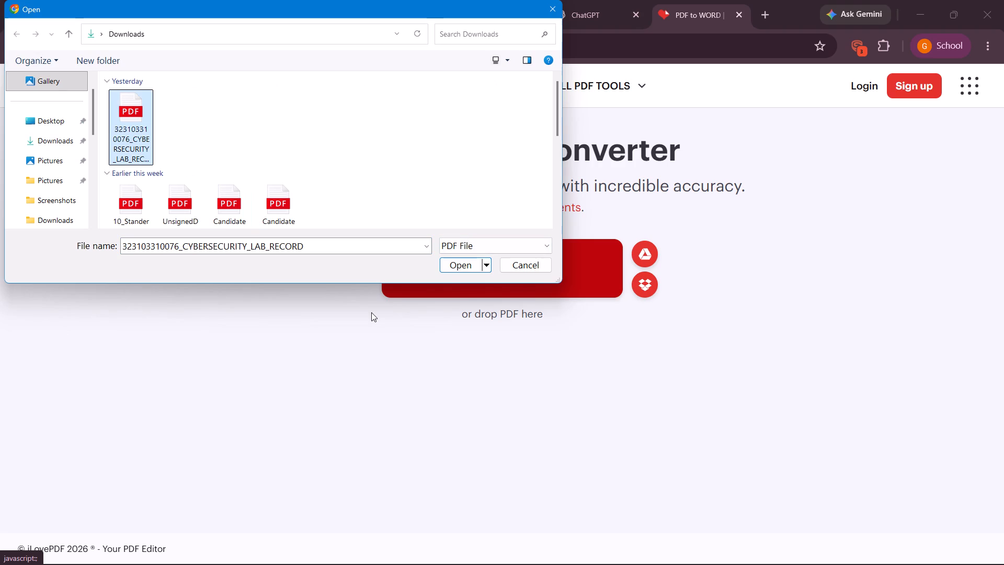
click(456, 268)
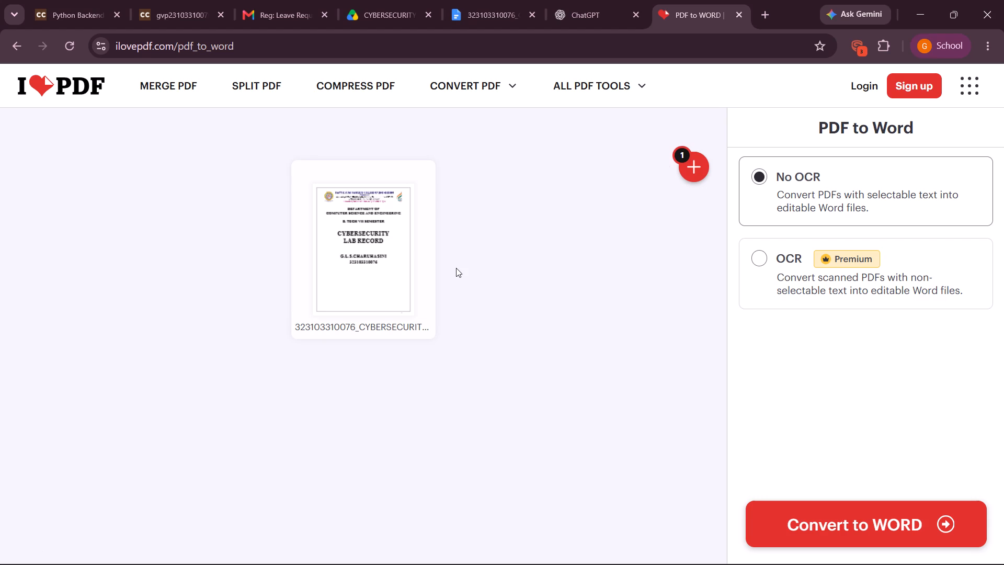
click(797, 524)
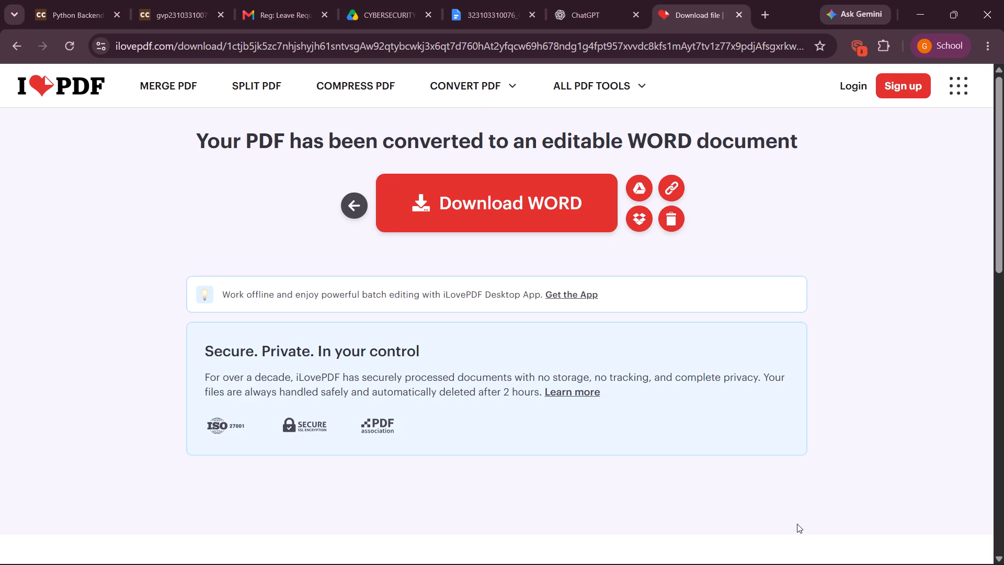
click(551, 206)
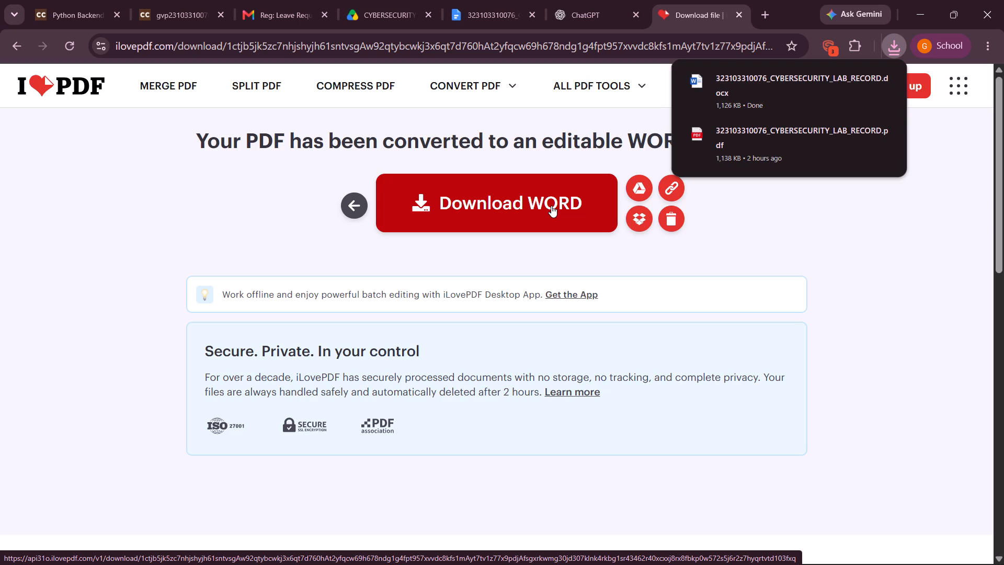
Open the downloaded lab record document in Word and enable editing.
double_click(773, 82)
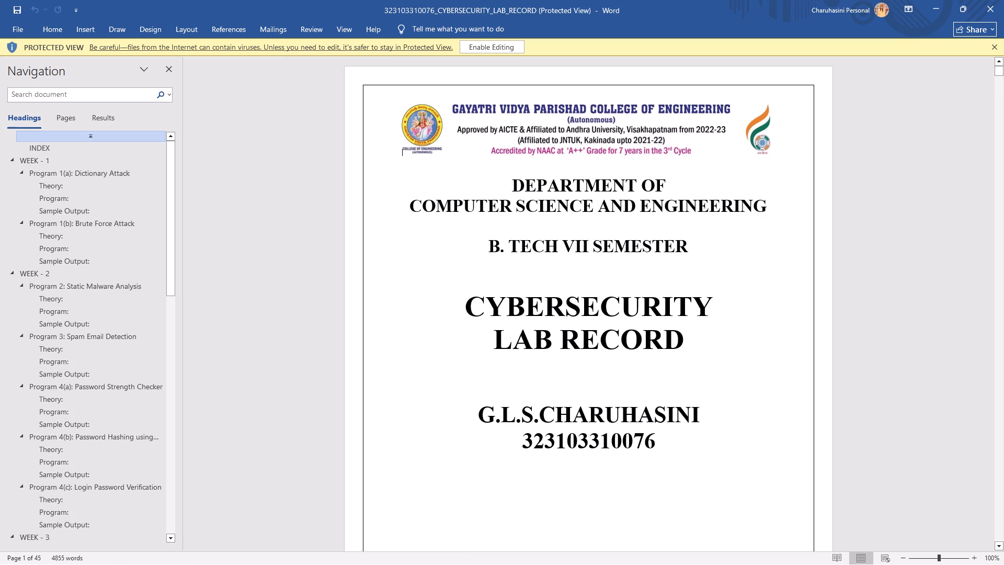
scroll(677, 156, down, 1)
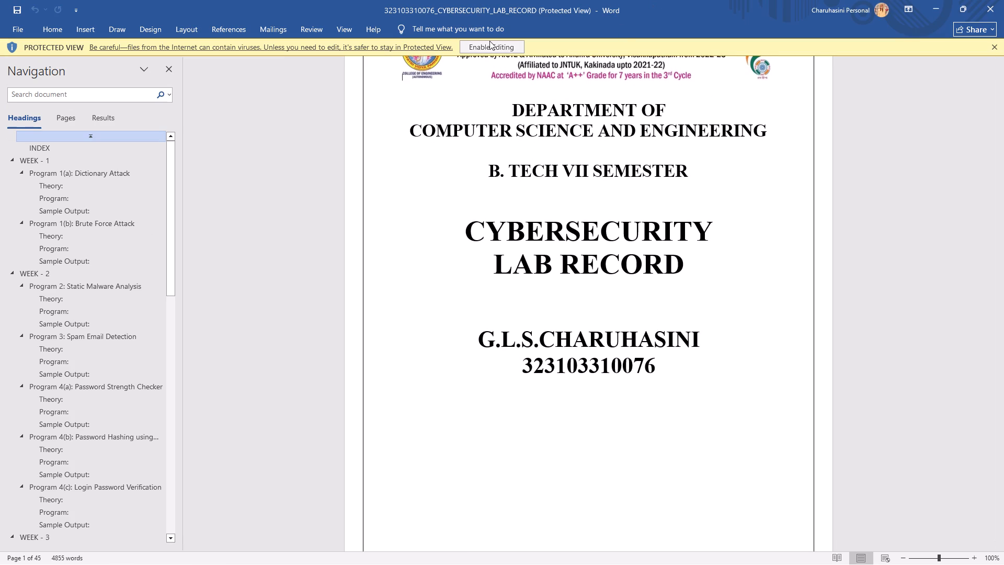
click(489, 41)
In the index table, centre the week cell of the Program 9 row and enter "Week 6".
scroll(556, 172, down, 17)
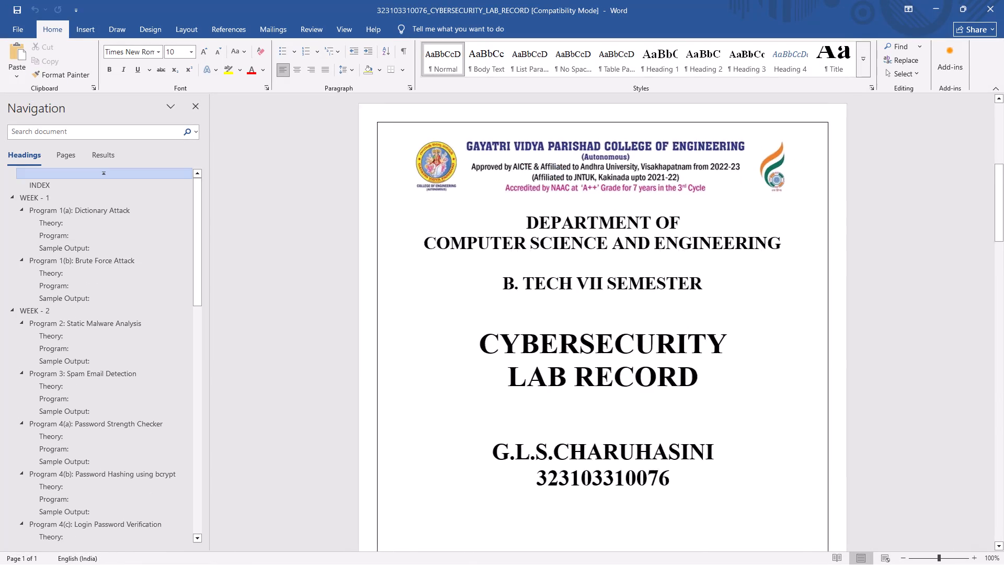
scroll(556, 172, down, 20)
scroll(556, 172, down, 1)
scroll(556, 172, up, 1)
scroll(556, 172, down, 1)
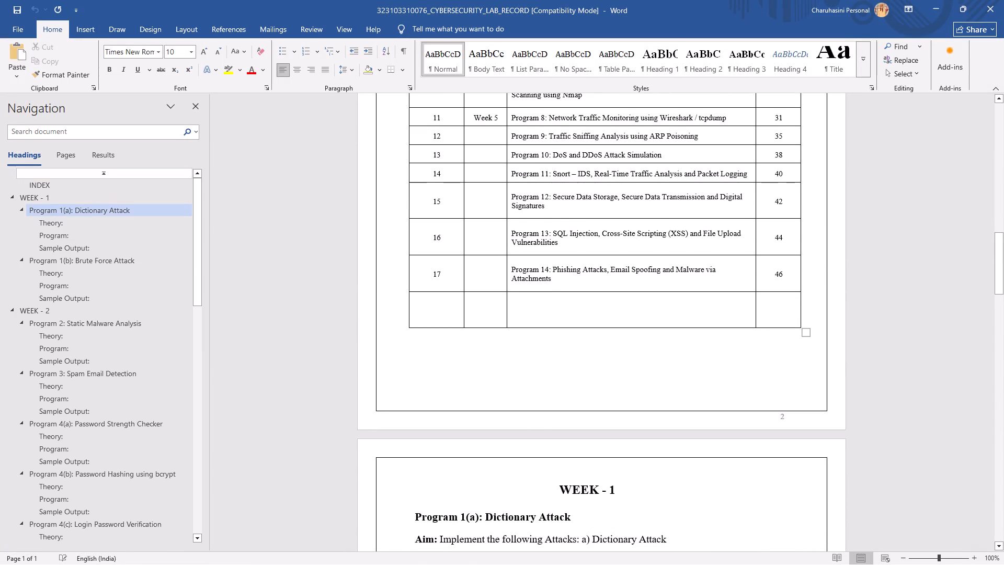
scroll(556, 172, up, 1)
click(474, 190)
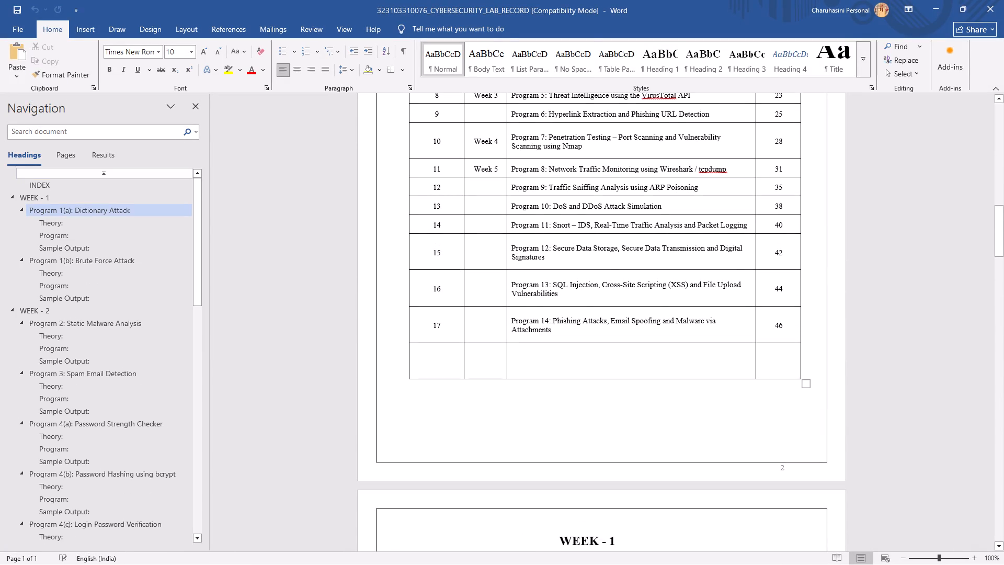
key(space)
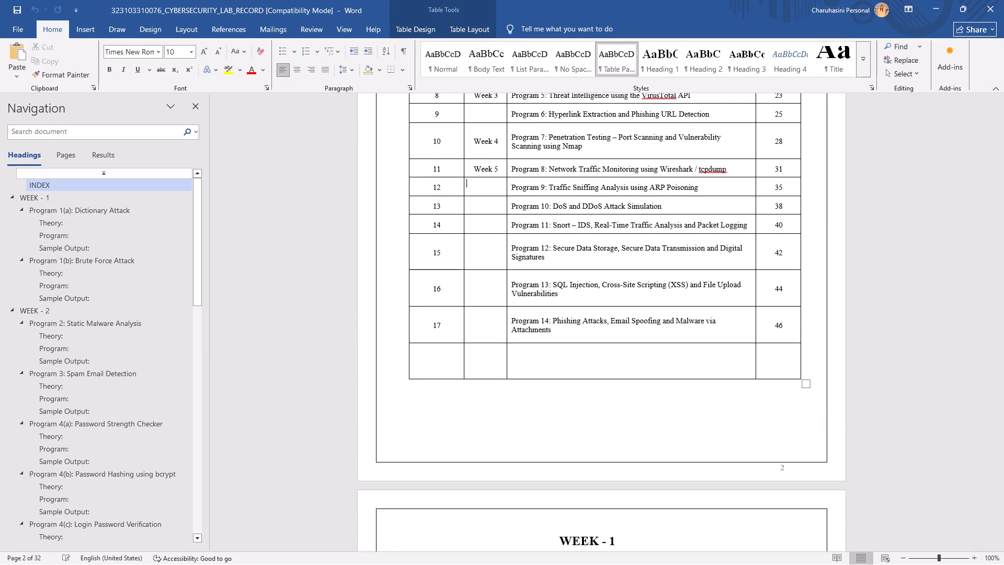
key(space)
key(space)
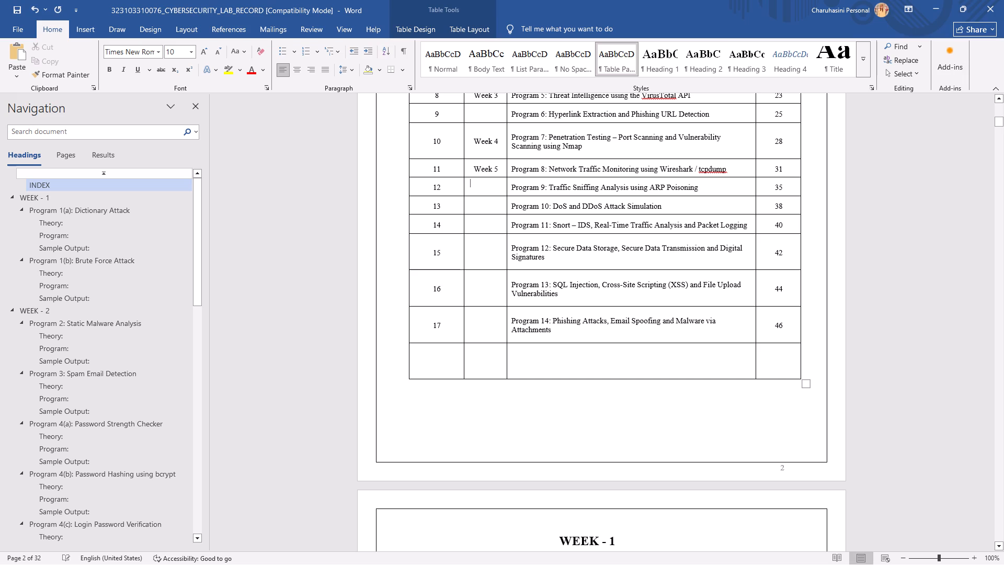
click(492, 169)
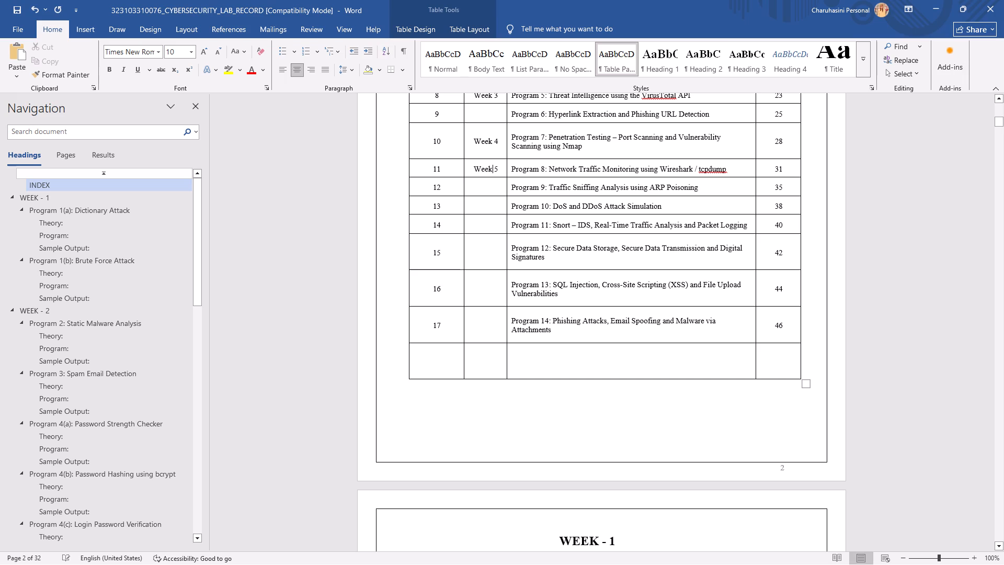
click(481, 190)
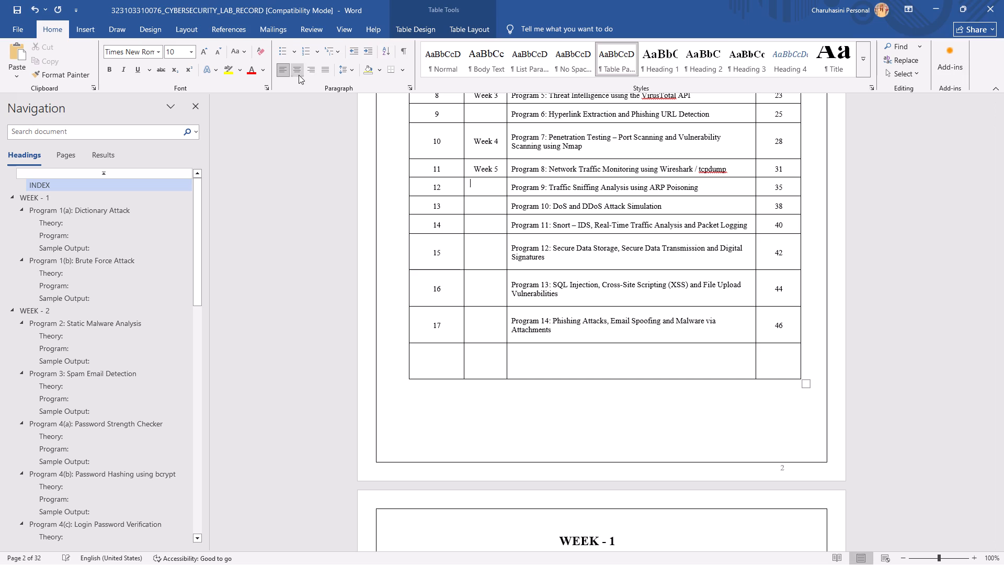
click(299, 75)
text(eek 6)
Look through the converted record's pages from Program 1(a) and its heading outline, ending at Program 9.
scroll(299, 75, down, 1)
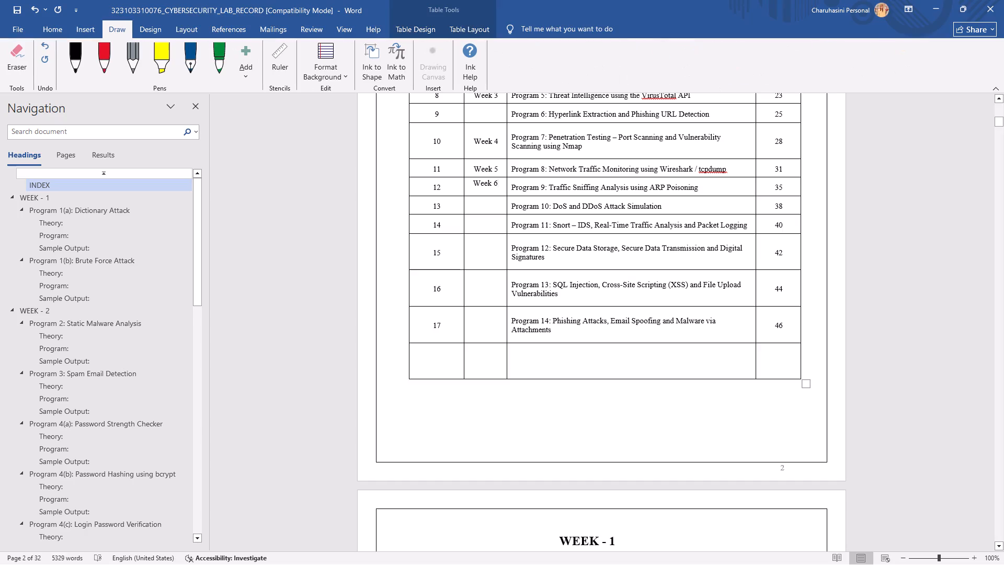
scroll(455, 274, down, 2)
scroll(612, 370, down, 4)
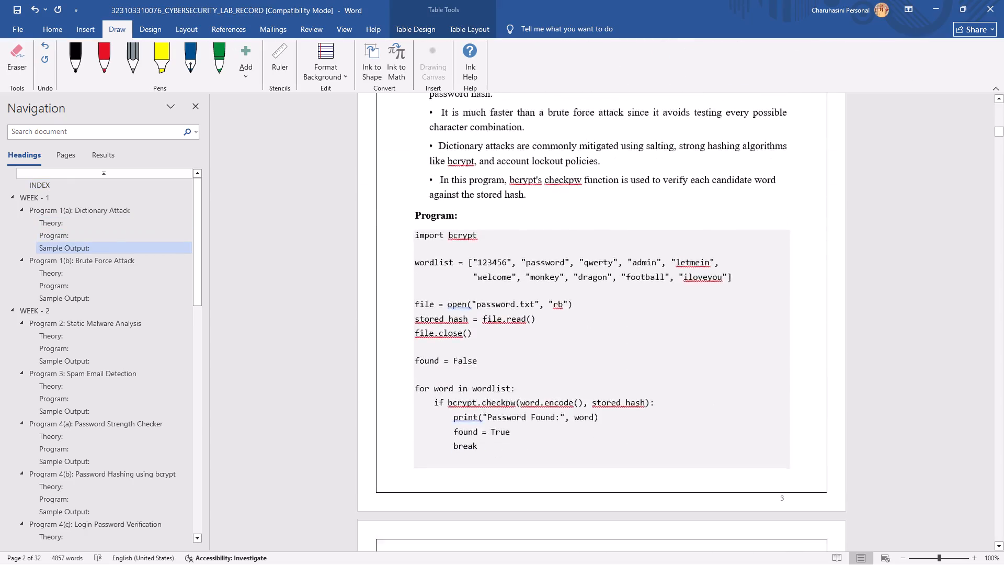
scroll(612, 370, down, 13)
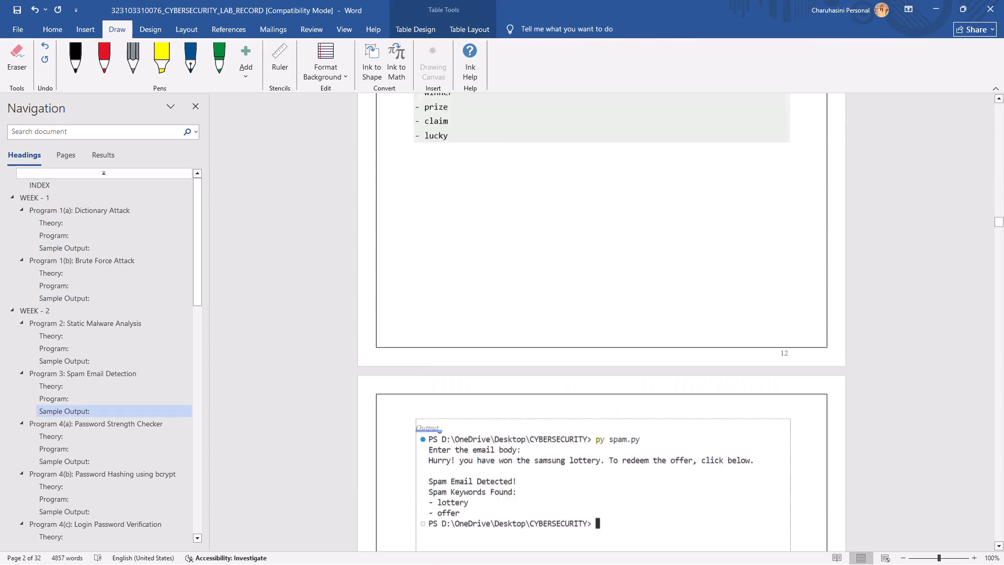
scroll(612, 370, down, 2)
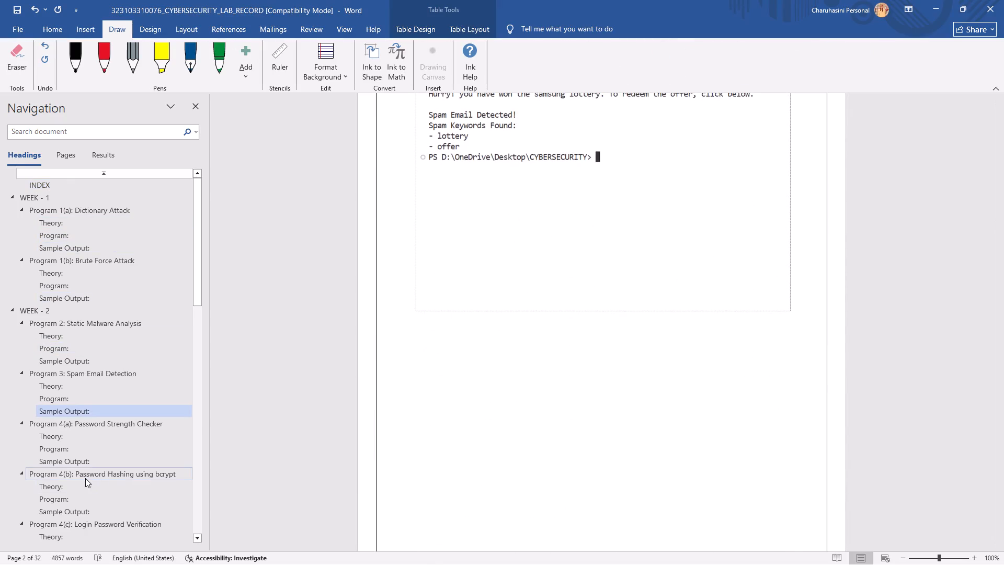
scroll(85, 478, down, 1)
click(52, 457)
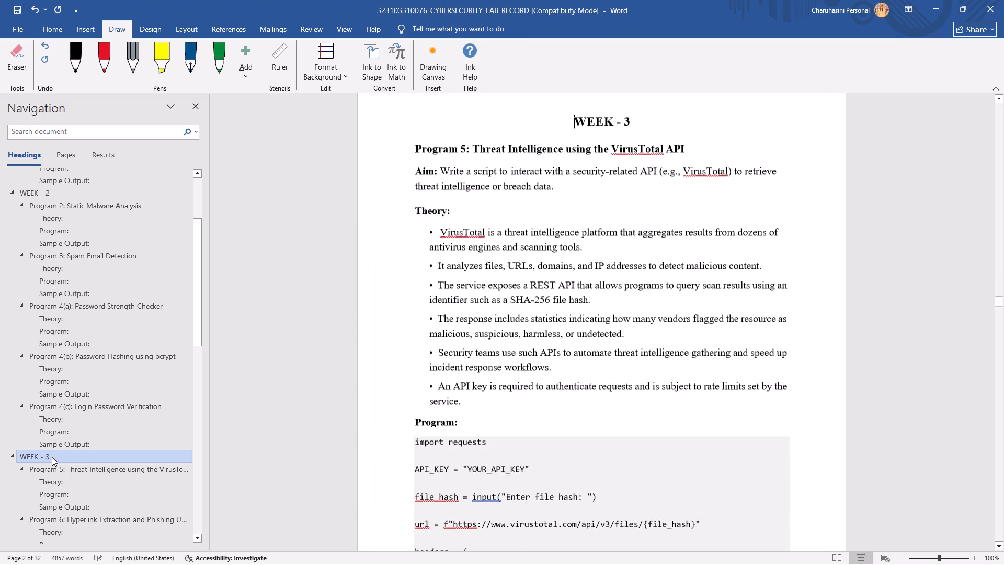
scroll(118, 364, down, 1)
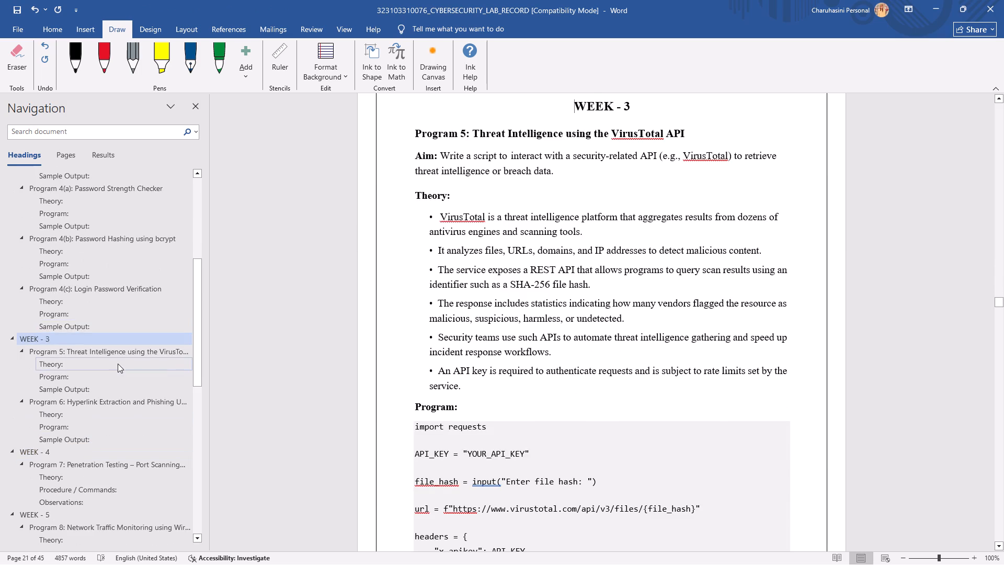
scroll(100, 403, down, 1)
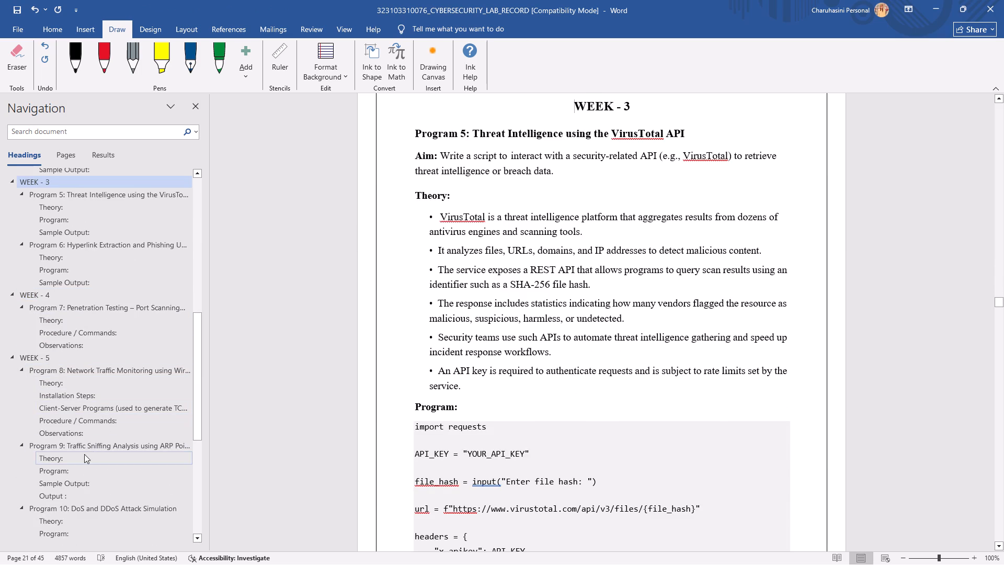
click(91, 448)
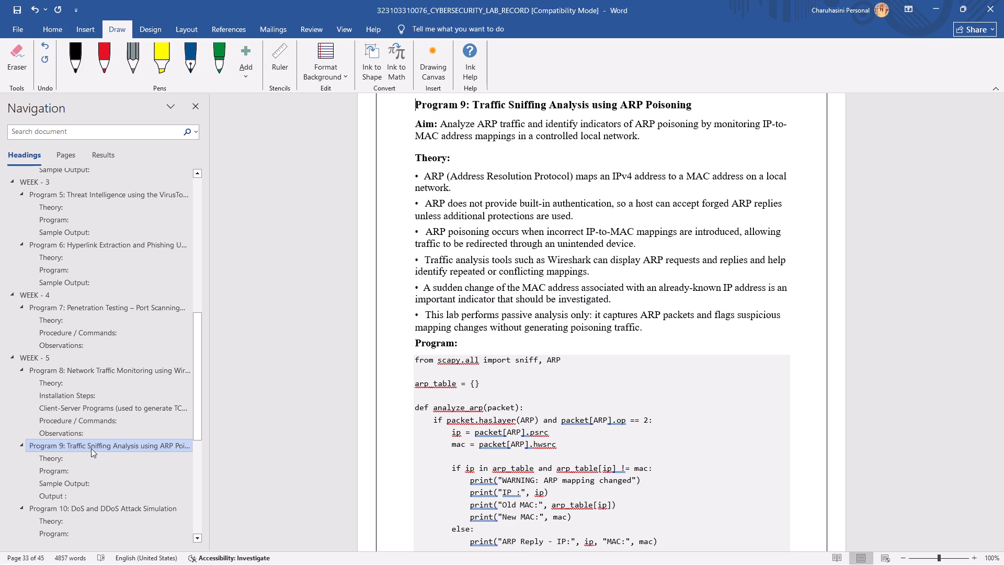
Look back through the record from Program 9 to Program 7's observations and output screenshot.
scroll(91, 448, up, 1)
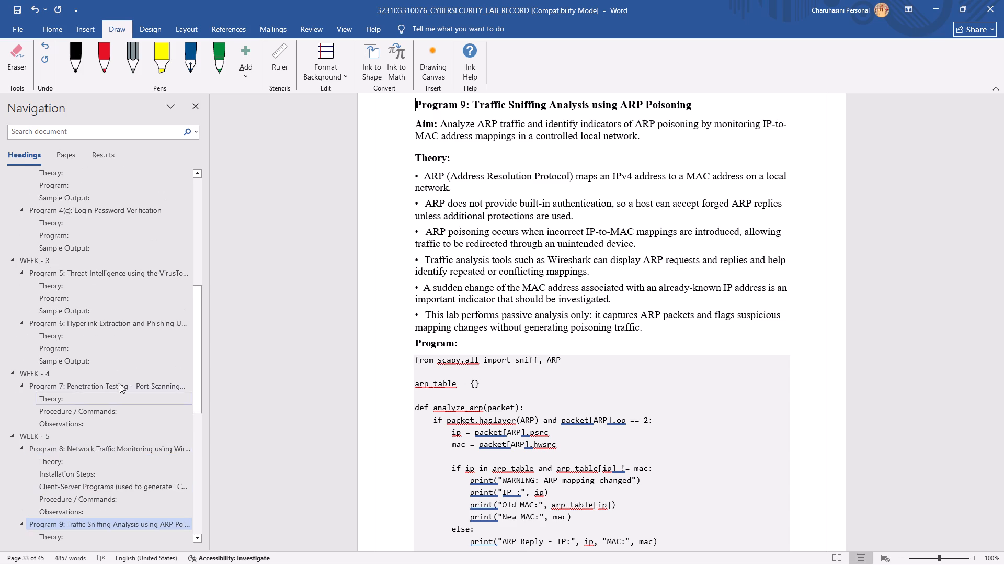
scroll(134, 311, up, 2)
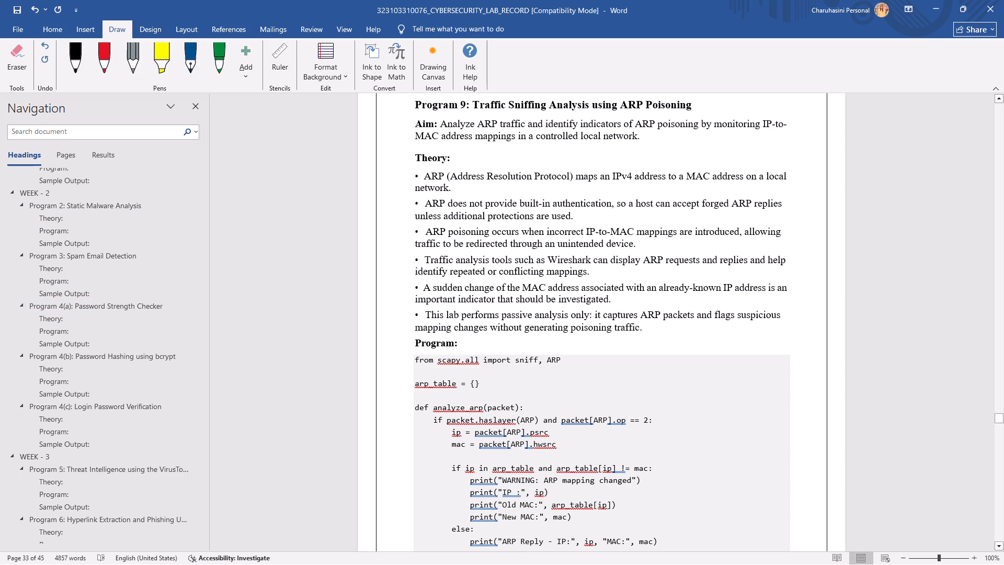
click(462, 282)
scroll(462, 282, up, 7)
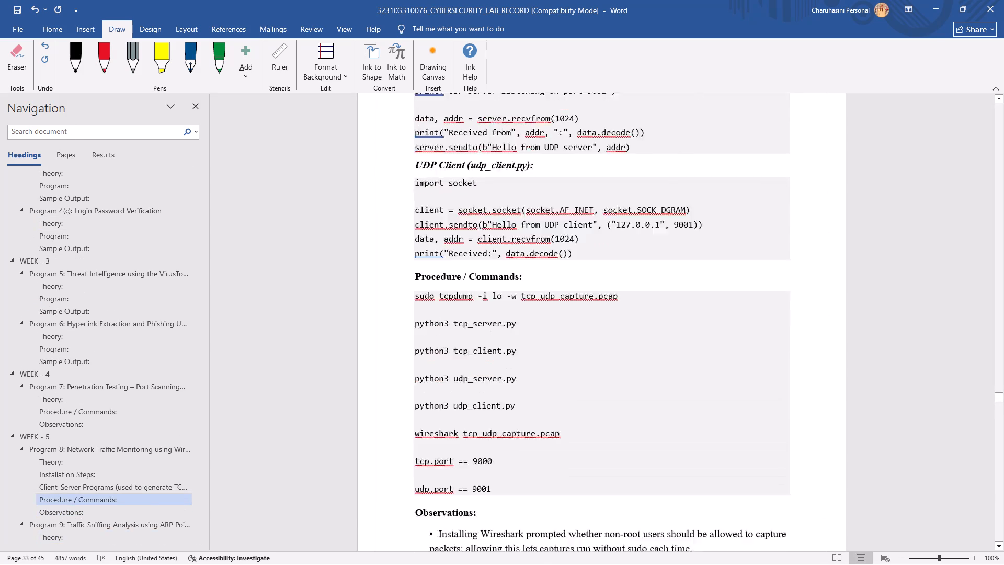
scroll(462, 282, up, 8)
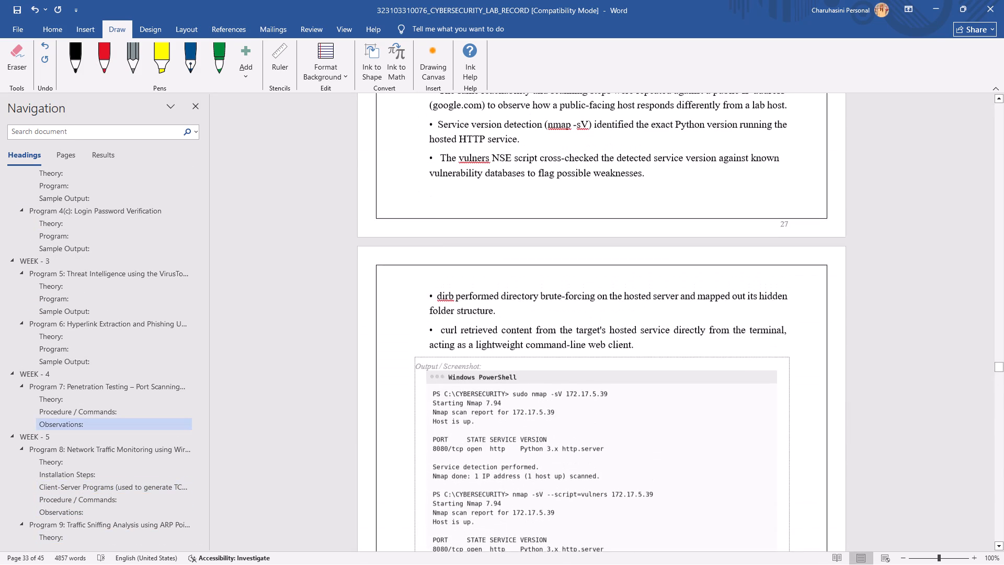
scroll(462, 282, up, 7)
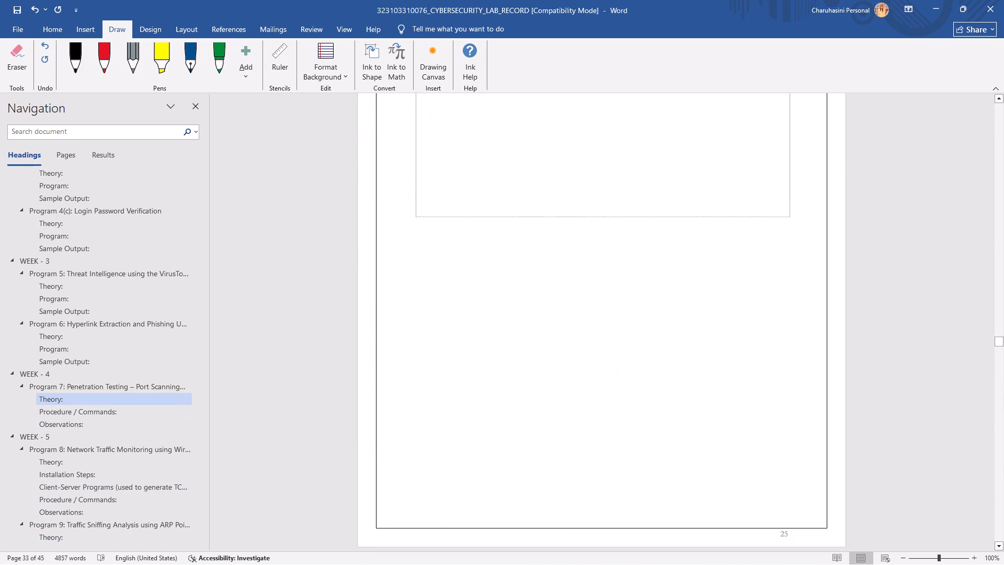
scroll(462, 282, down, 7)
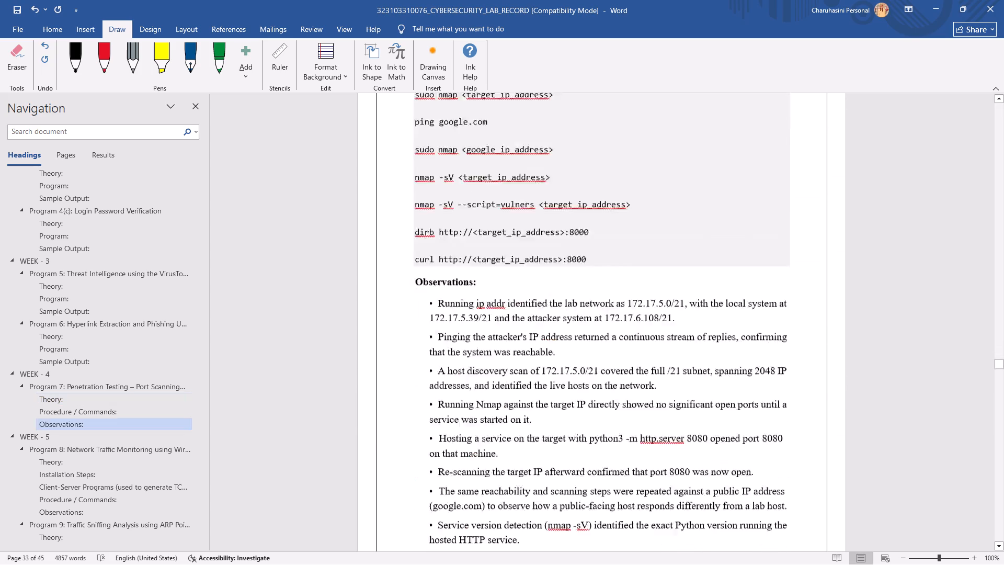
scroll(462, 282, down, 3)
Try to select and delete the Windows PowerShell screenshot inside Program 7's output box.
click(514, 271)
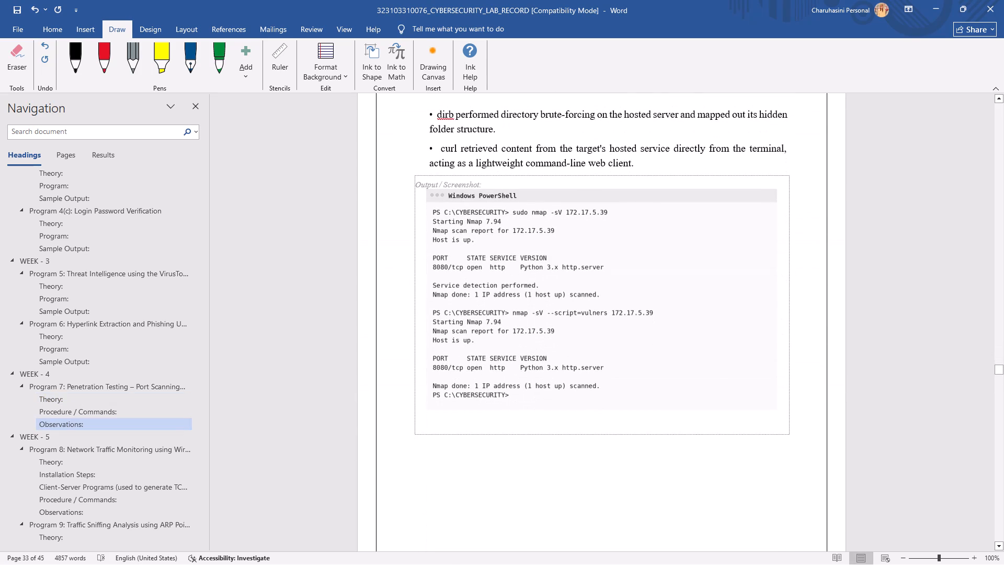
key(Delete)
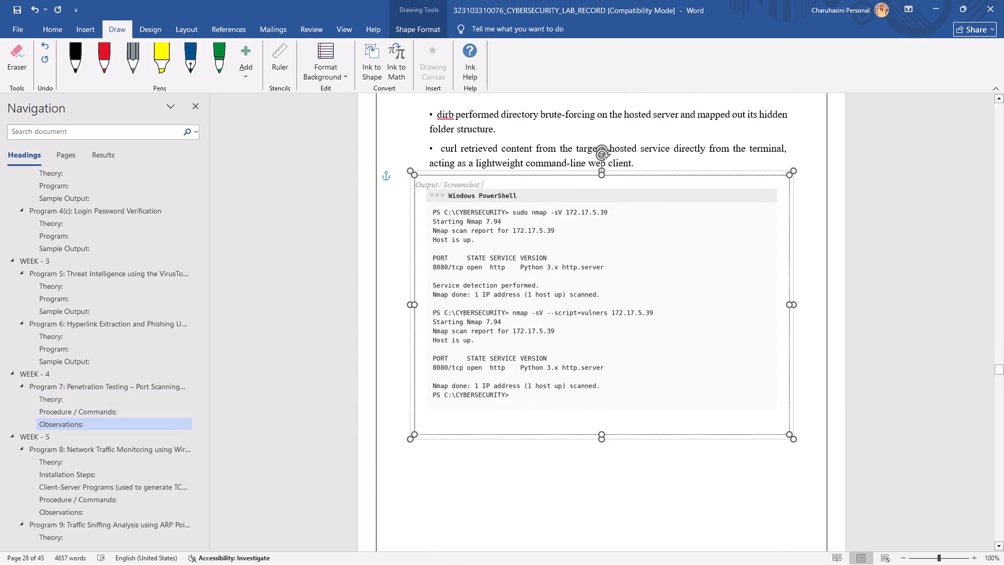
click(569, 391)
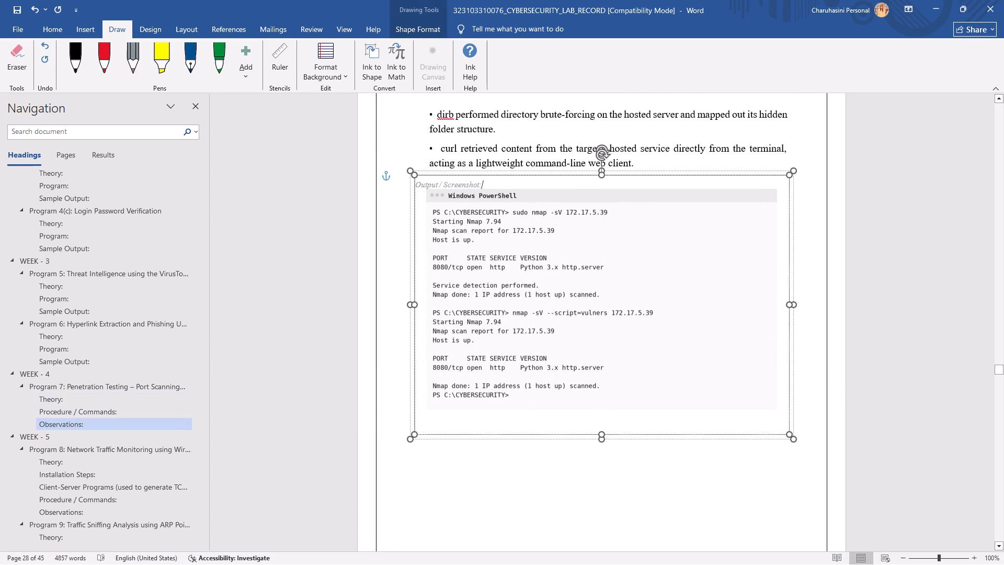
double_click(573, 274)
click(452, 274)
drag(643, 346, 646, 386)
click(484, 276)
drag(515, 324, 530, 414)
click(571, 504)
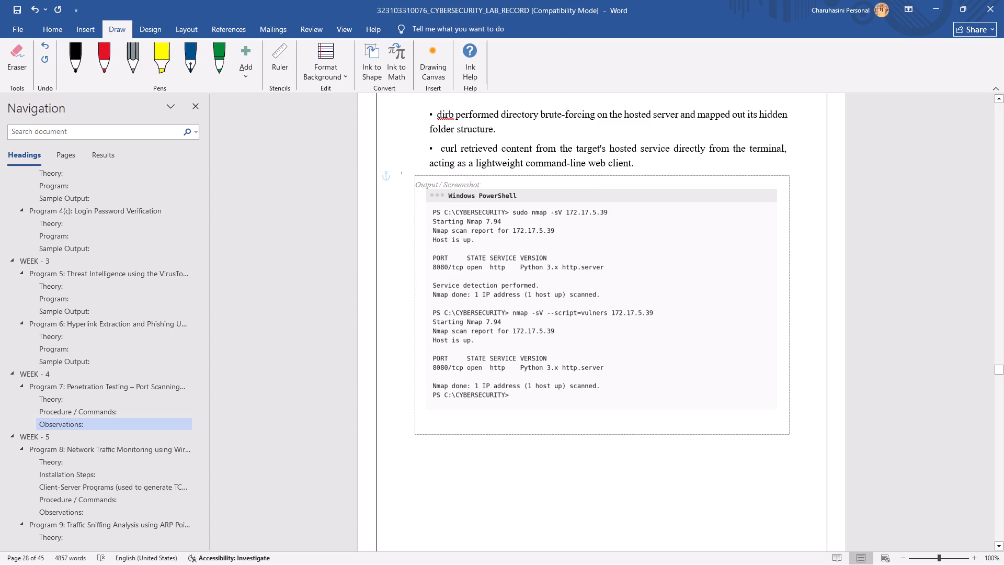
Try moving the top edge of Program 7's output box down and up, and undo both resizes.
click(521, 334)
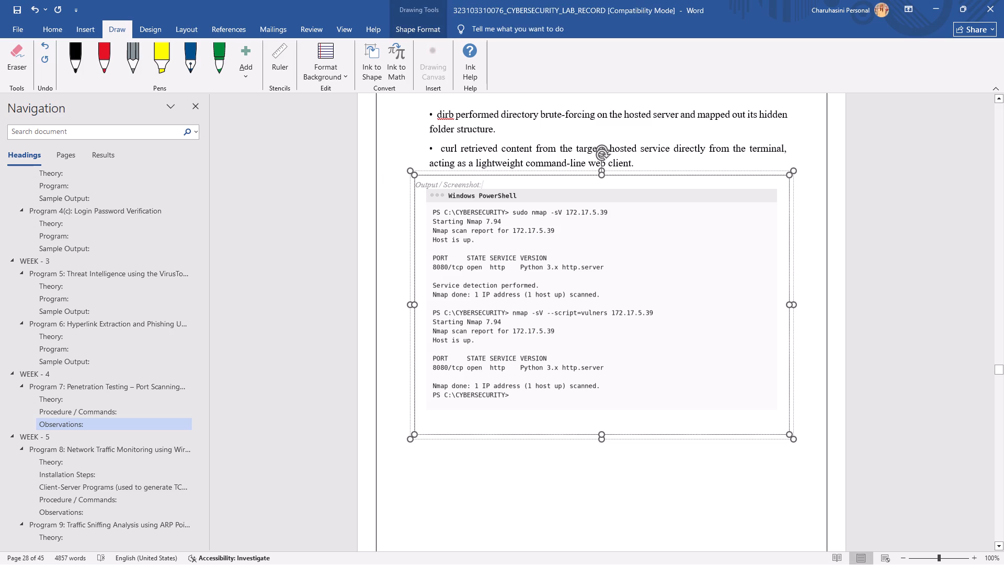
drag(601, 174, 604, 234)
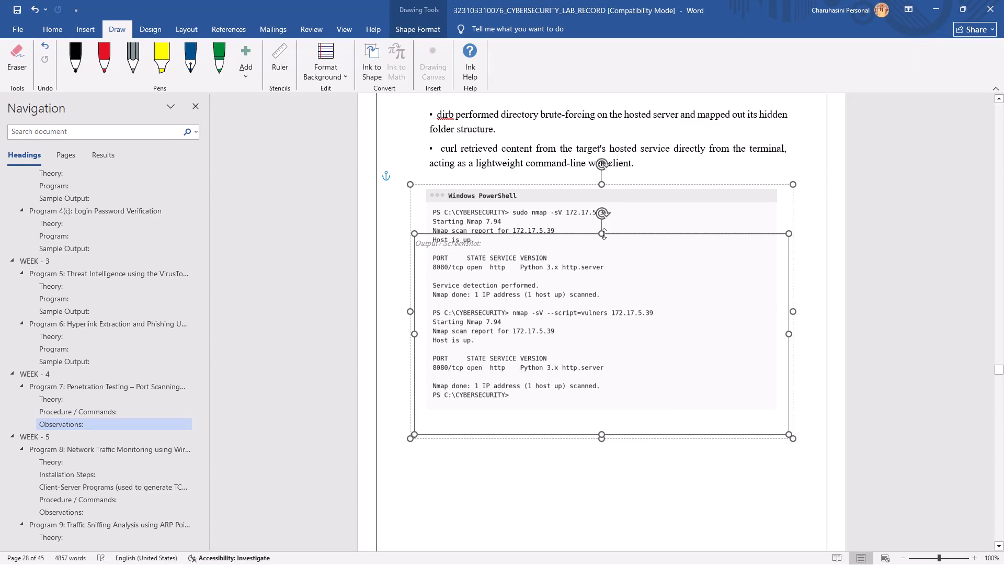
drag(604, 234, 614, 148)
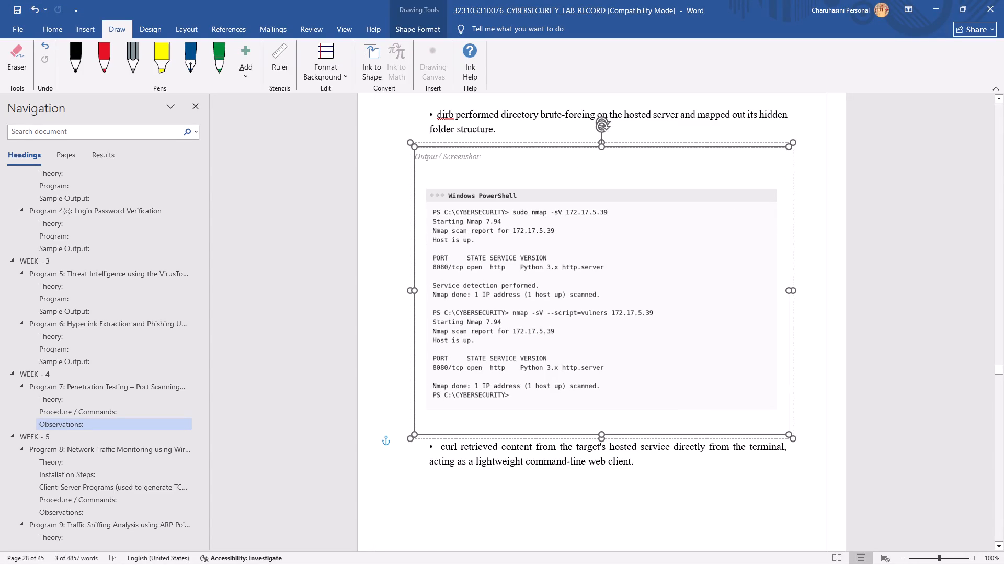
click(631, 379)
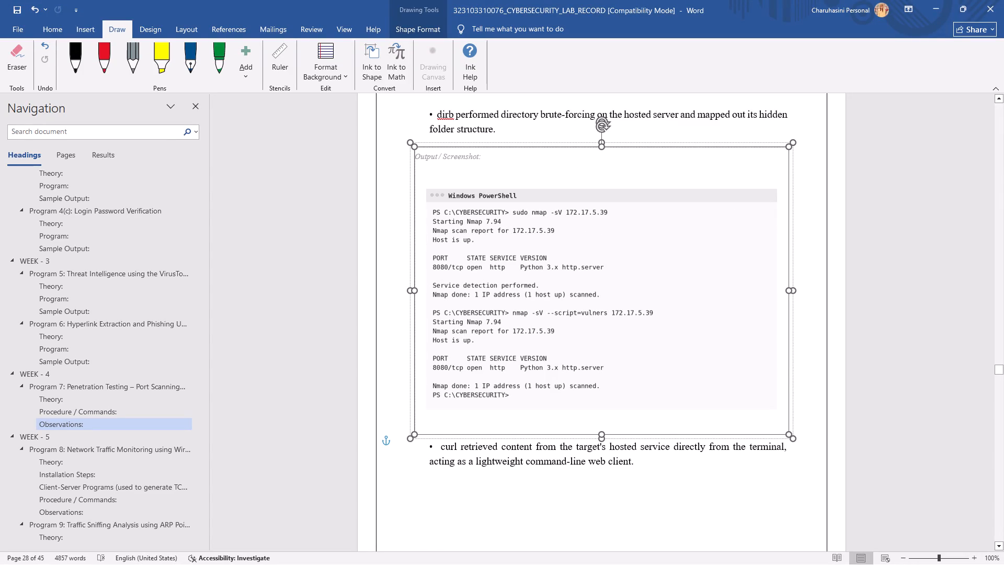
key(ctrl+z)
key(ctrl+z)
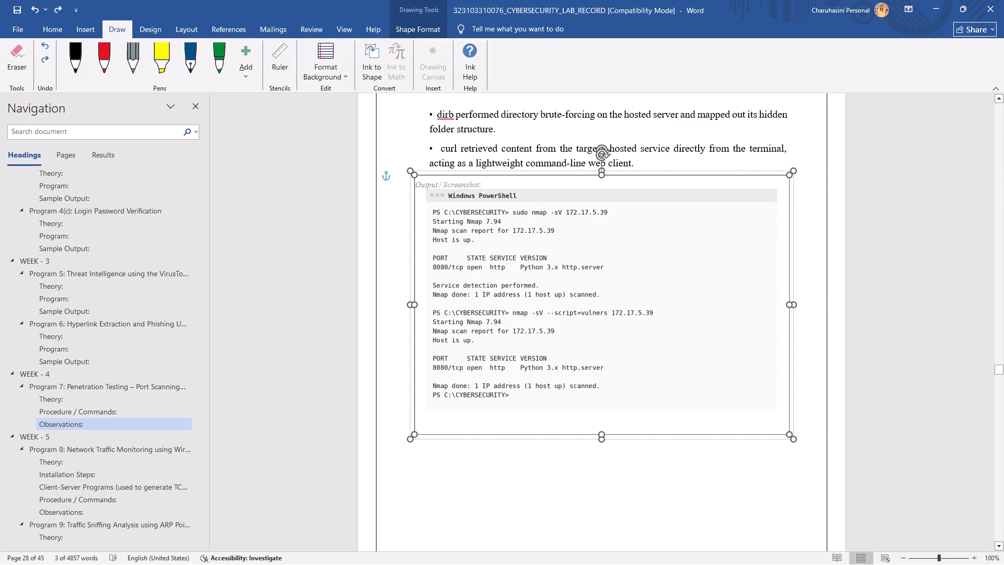
Shorten Program 7's output box from its bottom edge and delete the Windows PowerShell screenshot behind it.
click(490, 284)
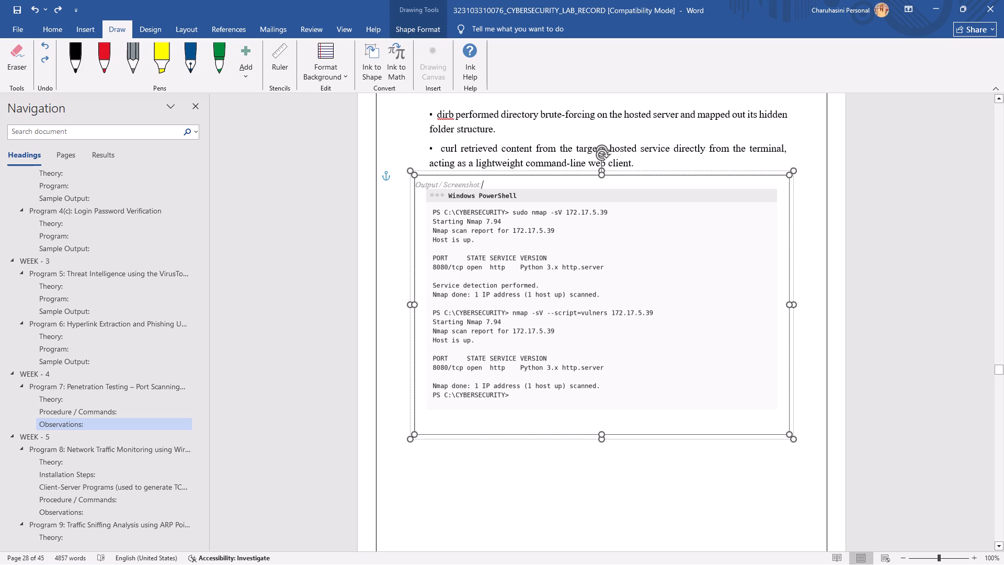
drag(602, 434, 601, 375)
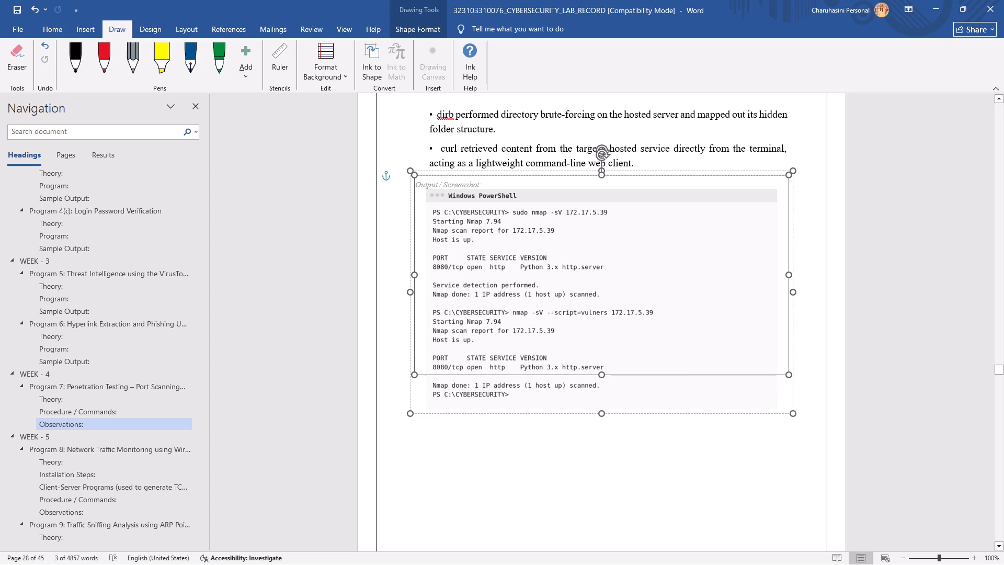
click(557, 404)
key(Delete)
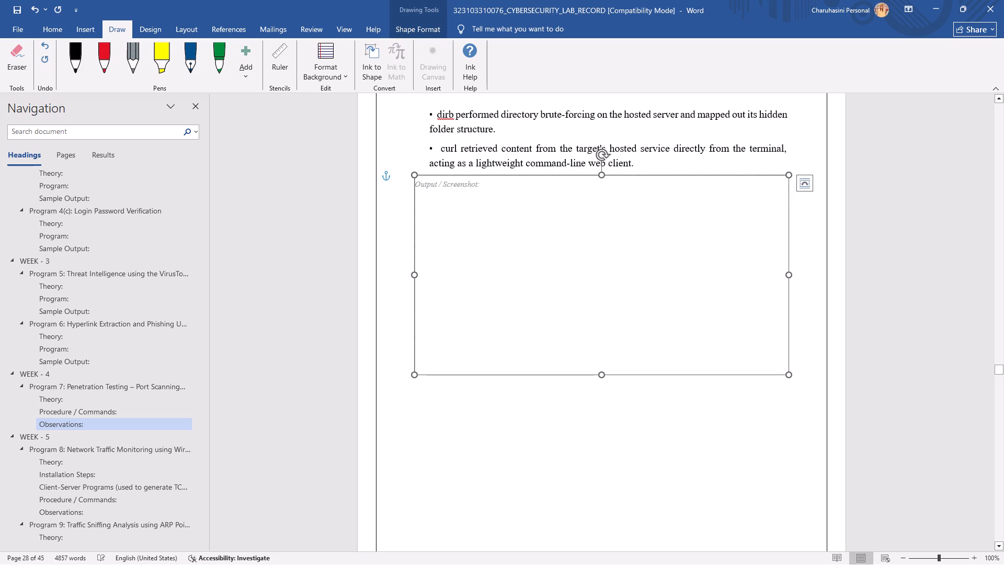
Extend the empty Program 7 output box almost to the page bottom and add a blank line below the "Output / Screenshot:" caption.
drag(602, 375, 602, 400)
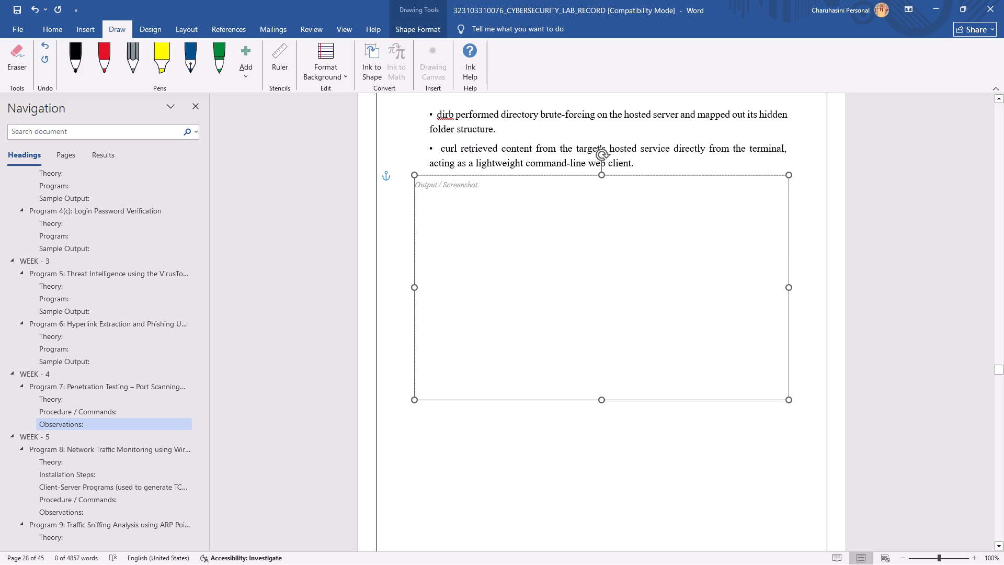
drag(602, 400, 618, 519)
click(490, 191)
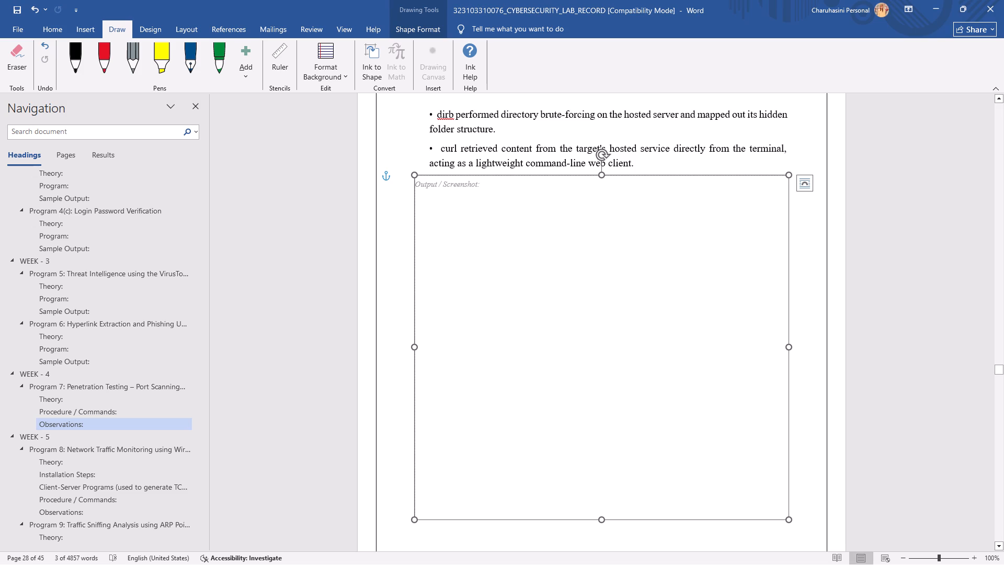
key(backslash)
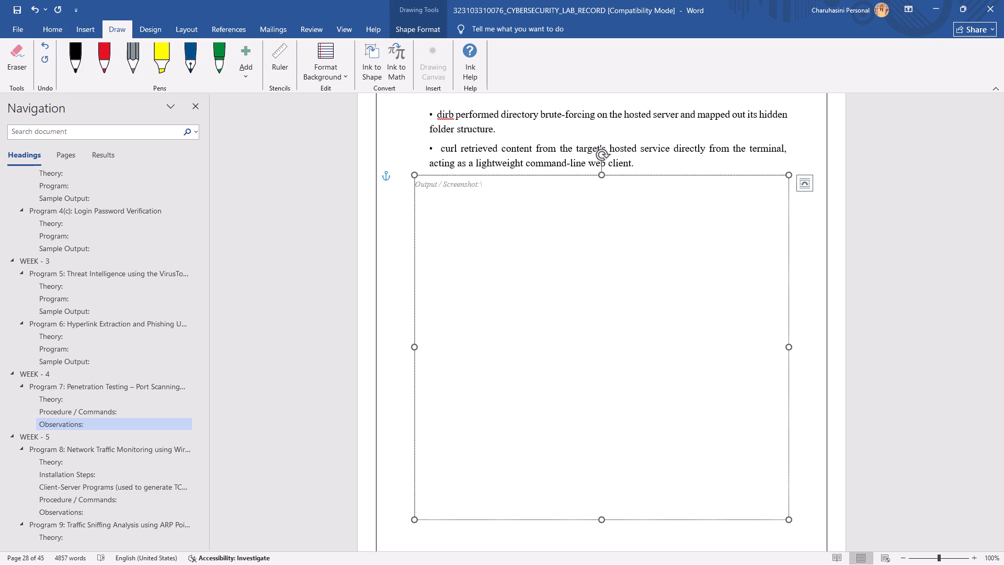
key(BackSpace)
key(Return)
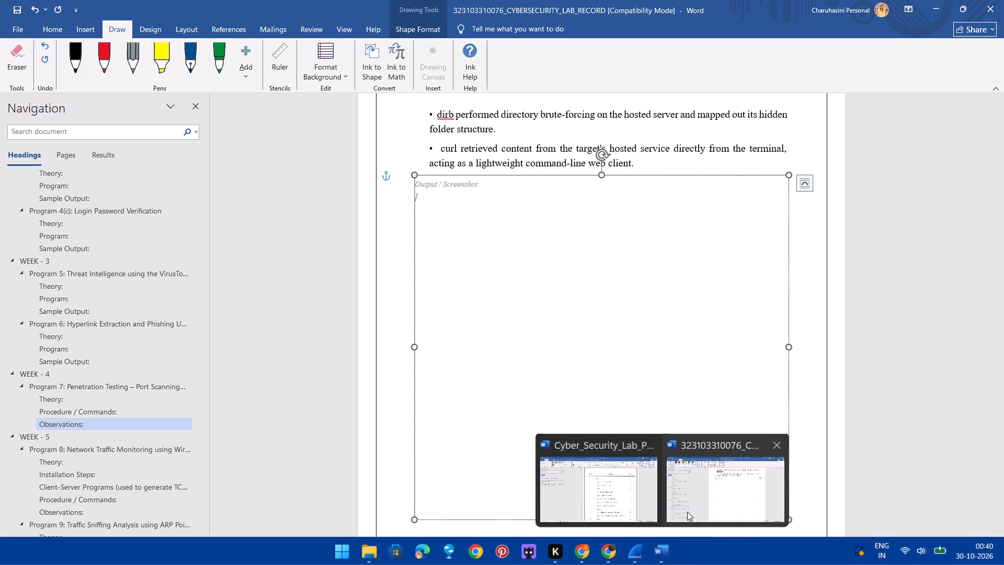
In the Cyber_Security_Lab_Programs_1_to_18_with_index document, cut the black Nmap terminal screenshot from Program 7's output.
click(635, 506)
scroll(611, 399, down, 5)
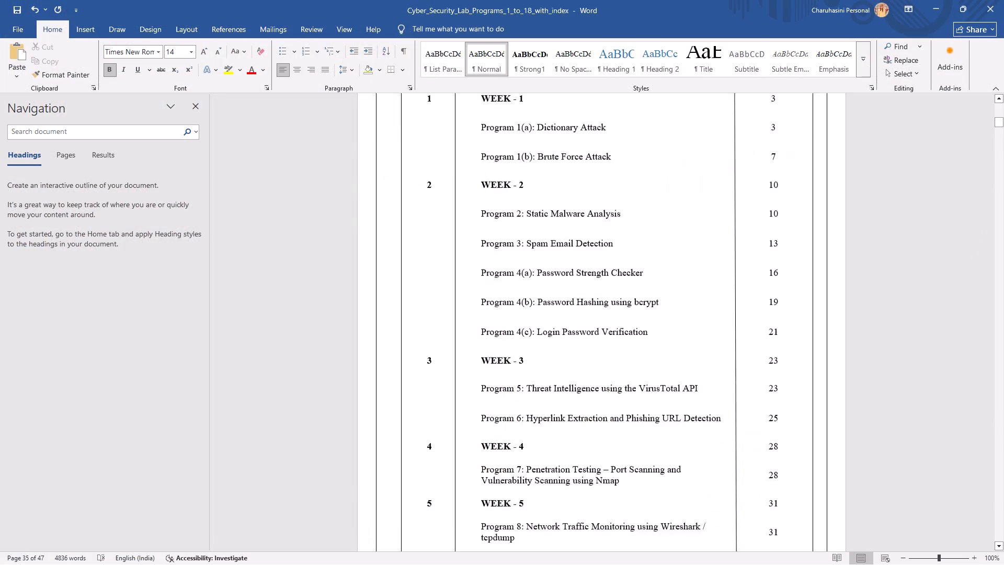
scroll(611, 399, down, 20)
scroll(611, 399, down, 15)
scroll(611, 399, down, 6)
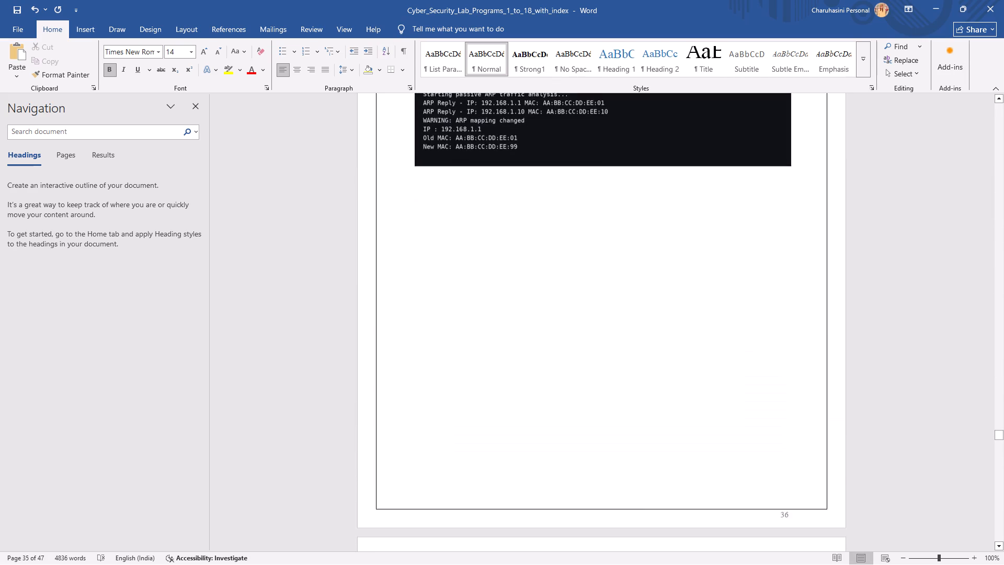
scroll(611, 399, up, 15)
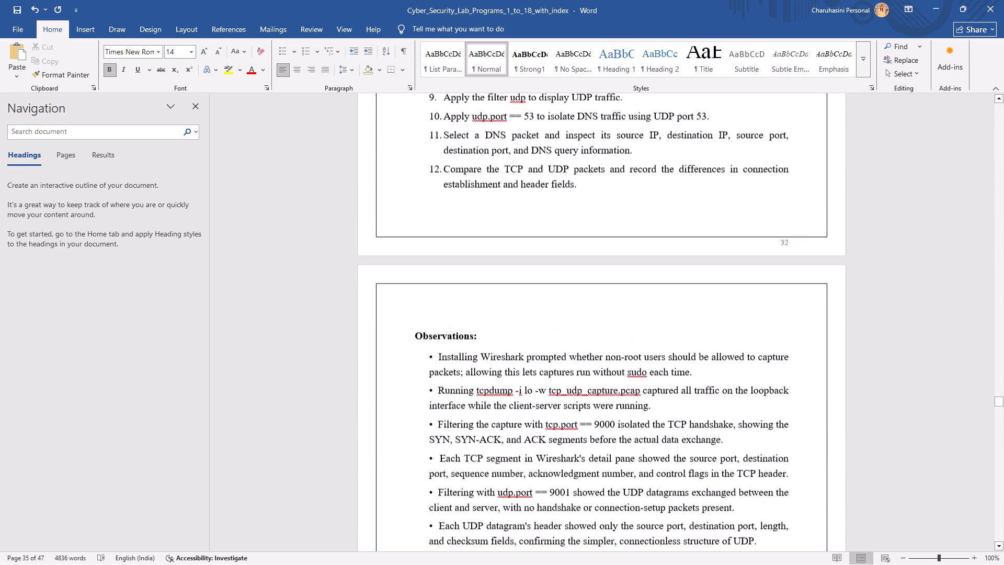
scroll(611, 399, up, 8)
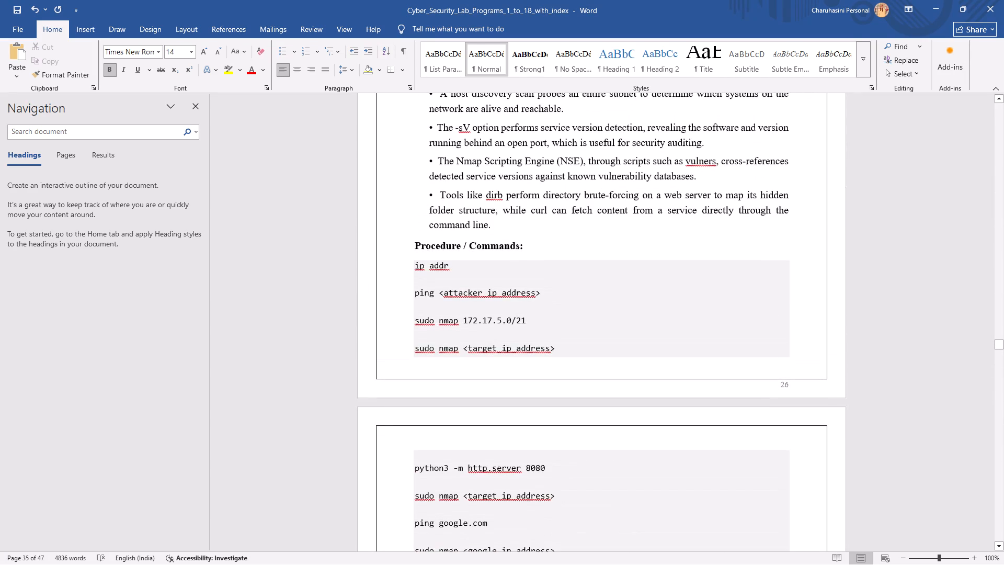
scroll(611, 399, up, 4)
scroll(611, 399, down, 3)
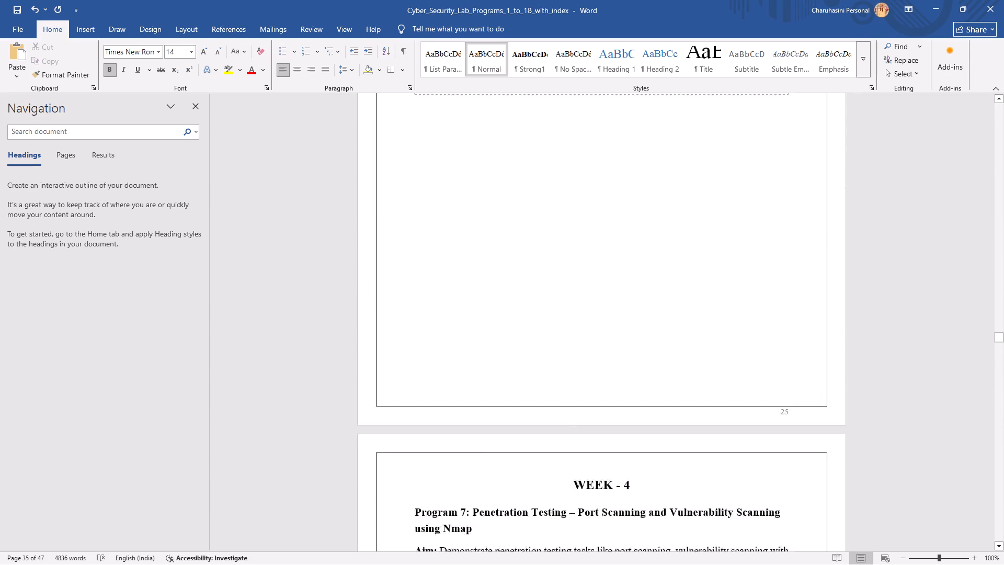
scroll(611, 399, down, 7)
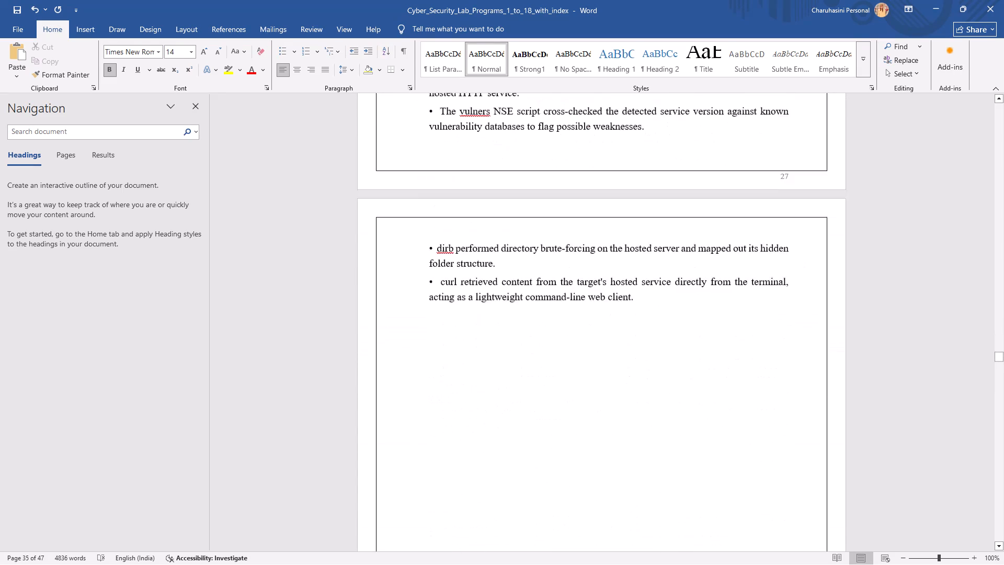
scroll(611, 399, down, 3)
click(560, 357)
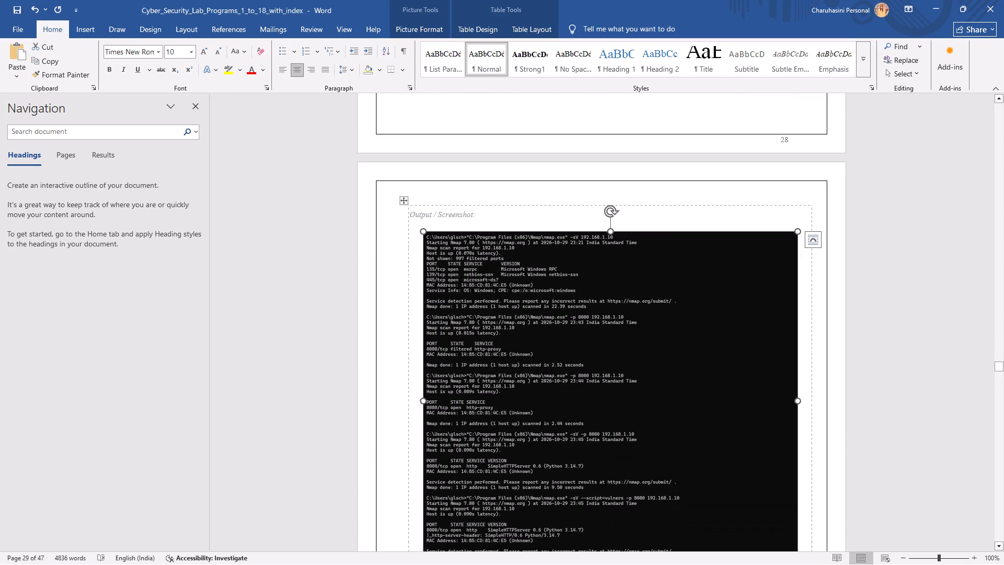
key(ctrl+x)
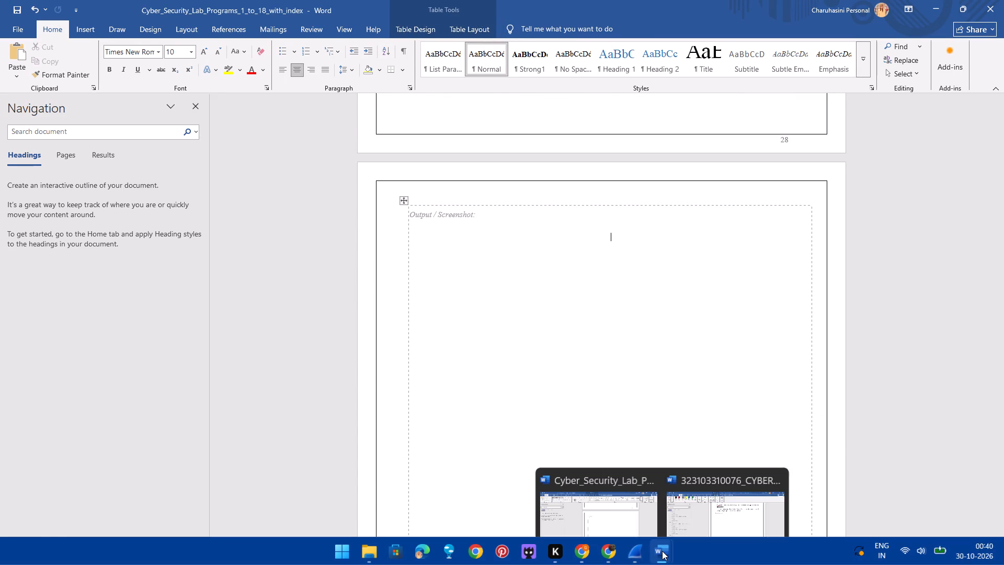
Switch back to the lab record and paste the cut Nmap terminal screenshot into Program 7's output box.
click(719, 476)
key(ctrl+v)
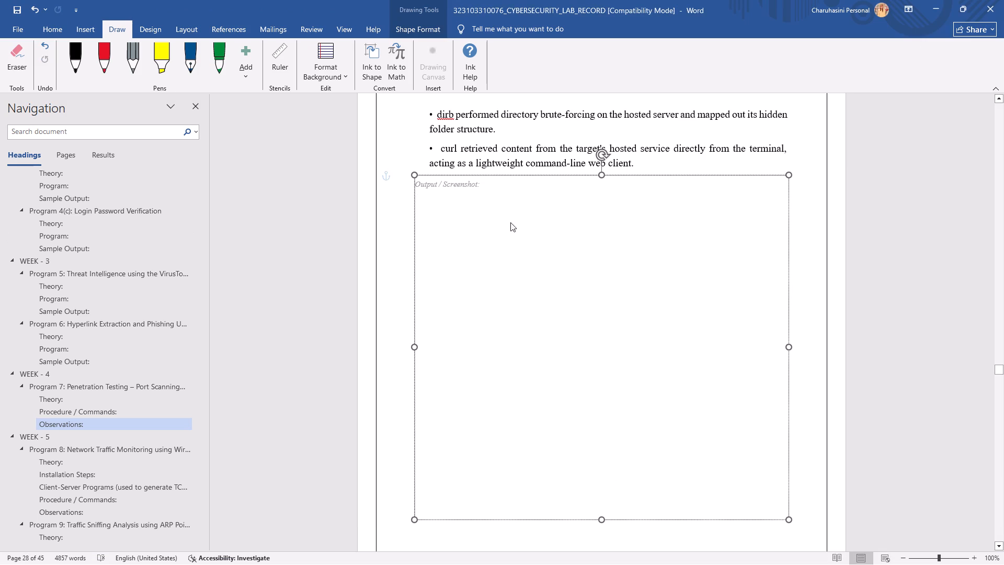
scroll(510, 222, down, 2)
click(483, 333)
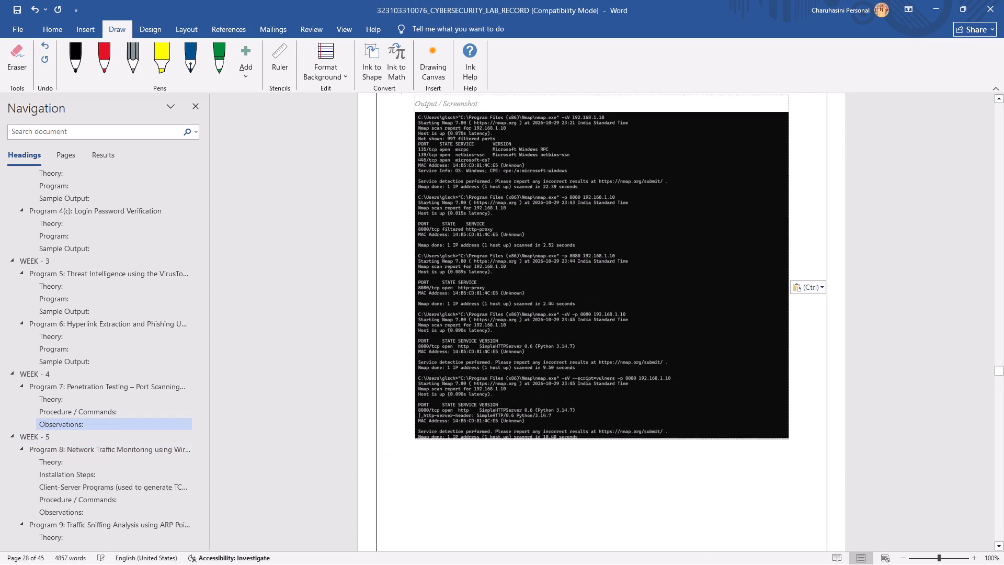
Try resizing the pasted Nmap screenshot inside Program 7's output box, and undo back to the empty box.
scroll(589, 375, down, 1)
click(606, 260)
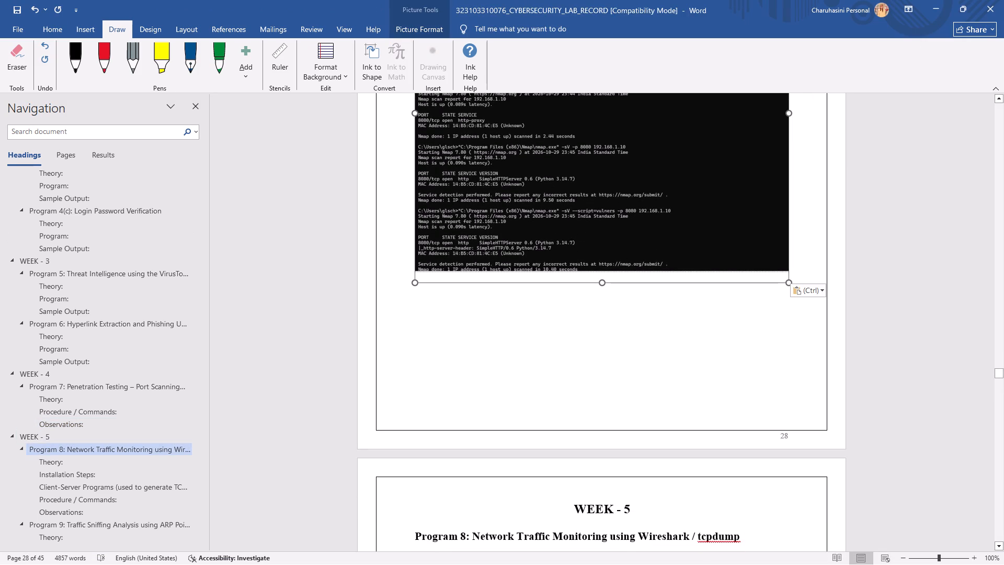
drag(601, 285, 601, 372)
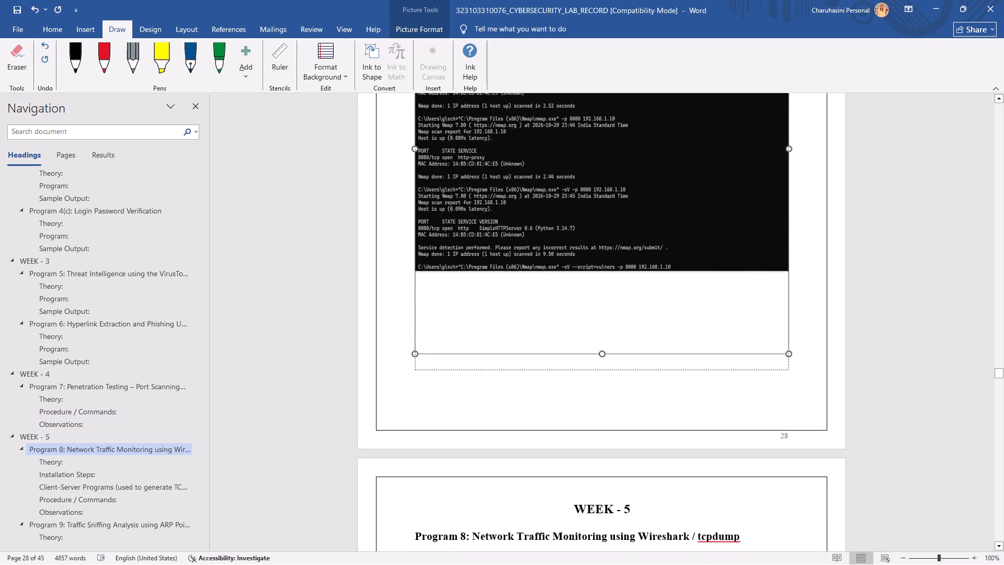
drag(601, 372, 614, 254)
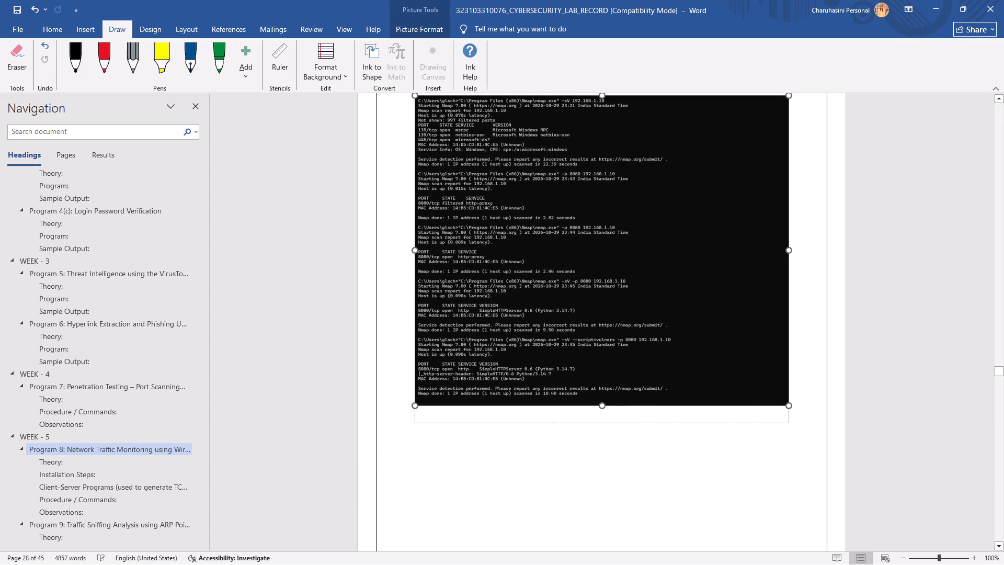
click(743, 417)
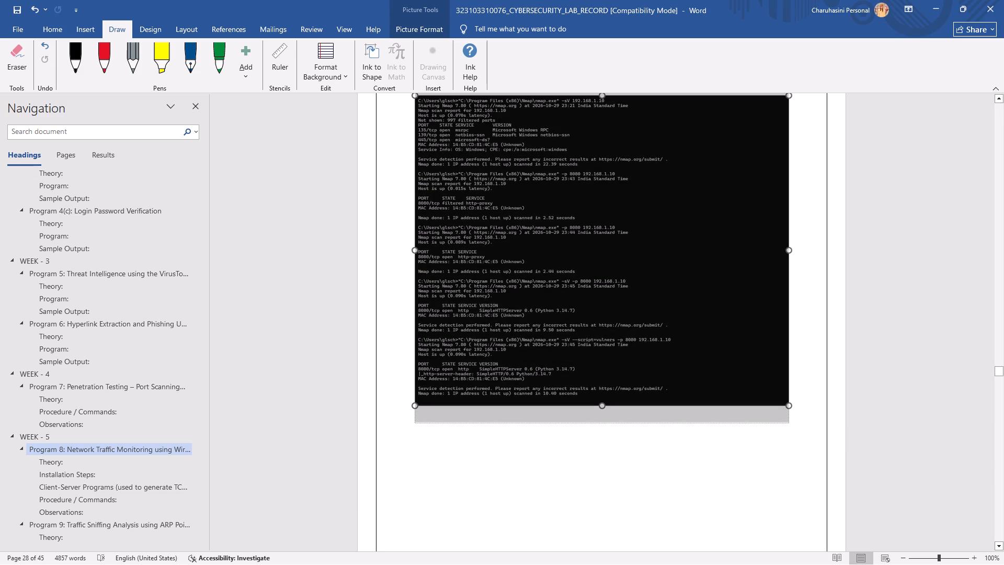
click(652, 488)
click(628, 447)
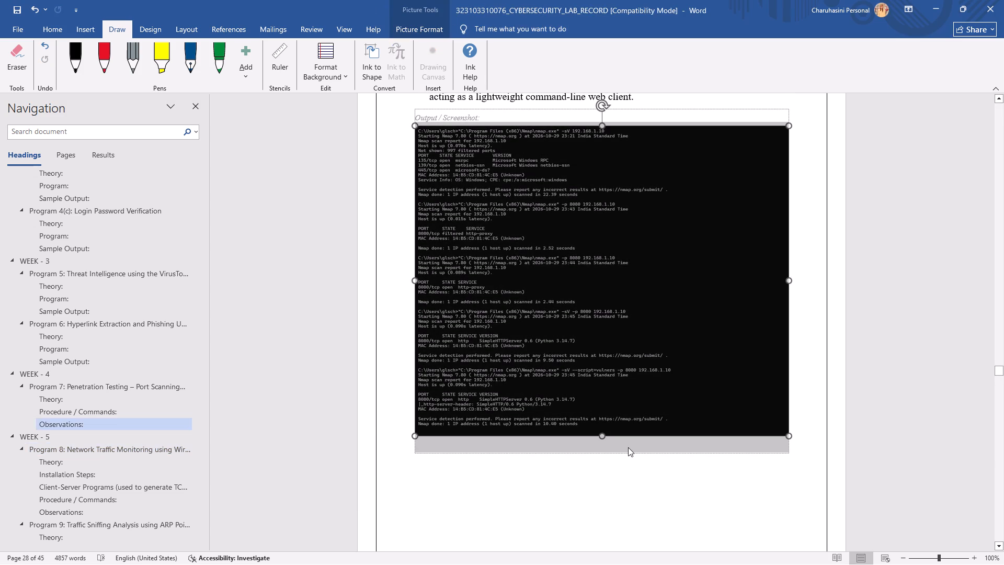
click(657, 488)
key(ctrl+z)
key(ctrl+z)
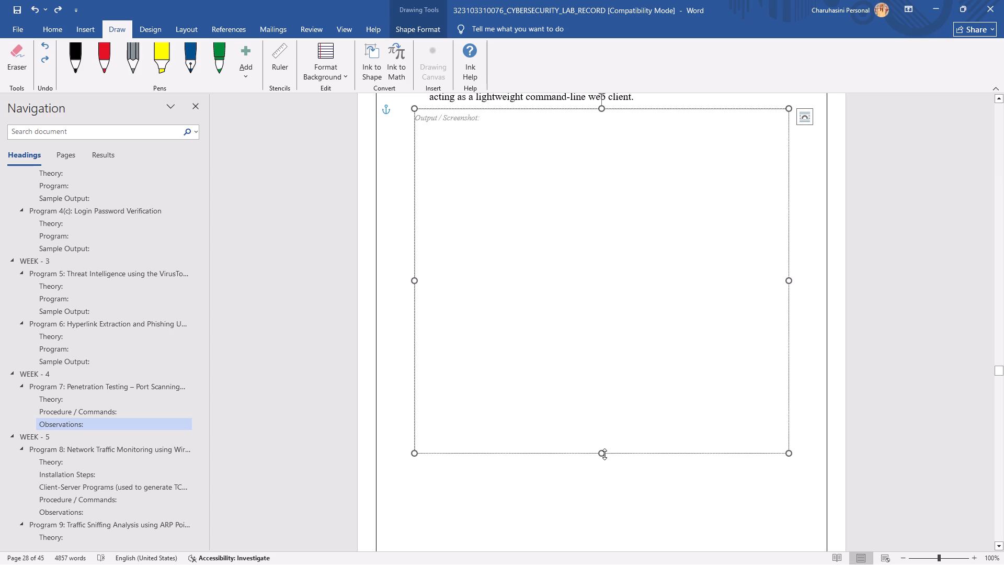
Extend the empty Program 7 output box downward until it nearly reaches the bottom of page 28.
drag(603, 454, 611, 564)
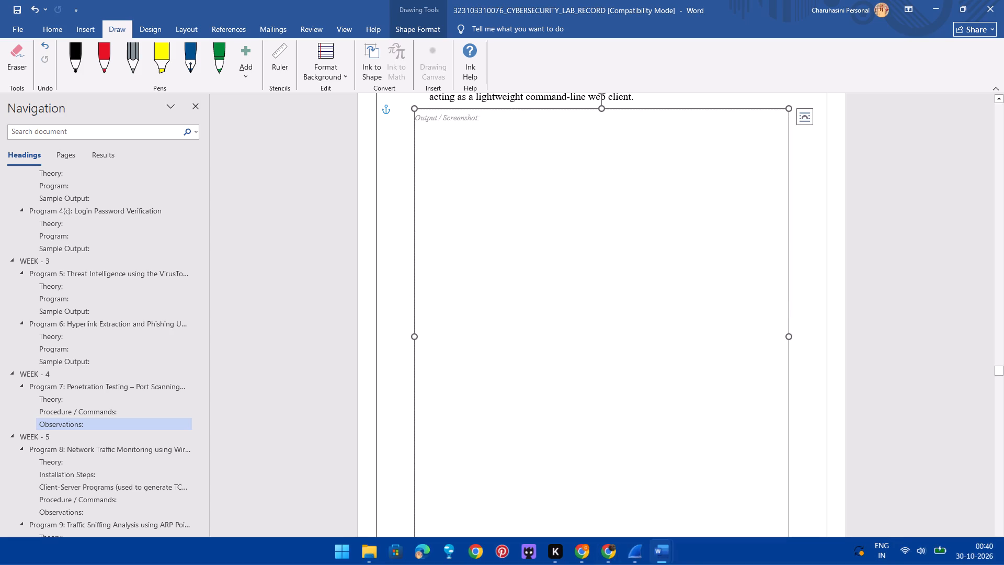
scroll(639, 373, down, 4)
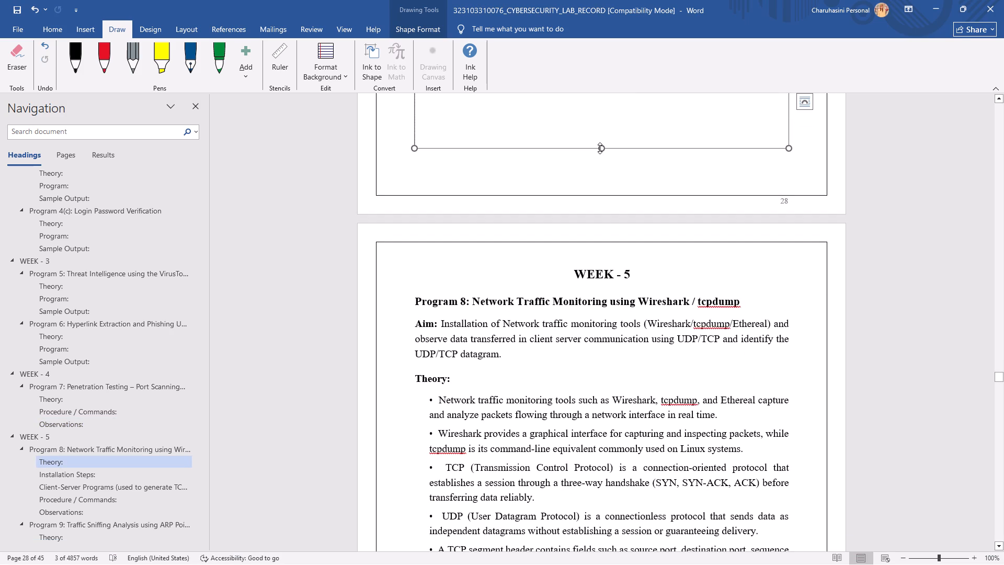
drag(600, 148, 600, 170)
Paste the Nmap terminal screenshot from the clipboard history into Program 7's output box, after the "Output / Screenshot:" caption.
scroll(600, 170, up, 2)
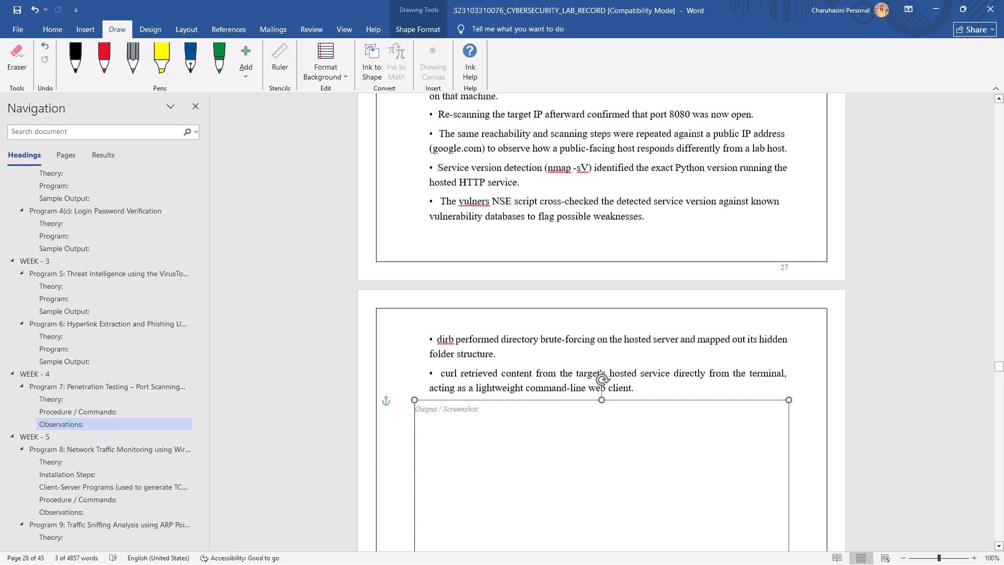
click(509, 410)
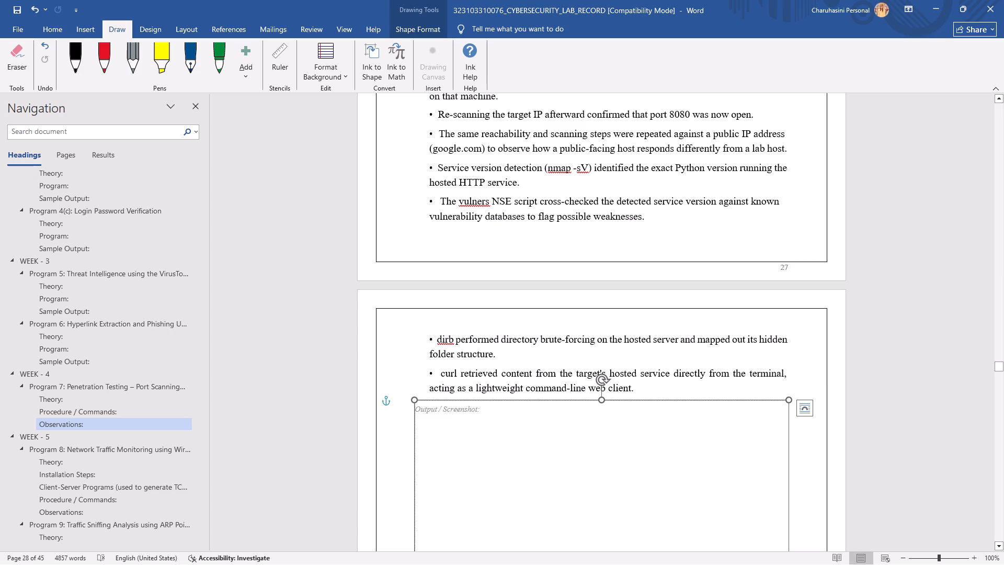
key(super+v)
click(493, 345)
key(ctrl+v)
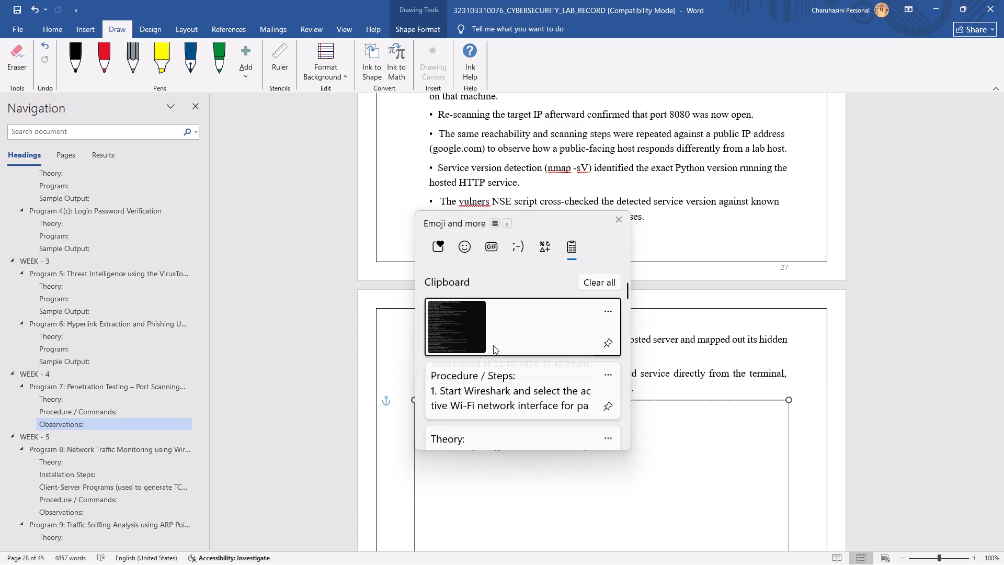
scroll(516, 398, down, 2)
Make the Nmap screenshot slightly taller and shorten the output box so its lower edge sits just below the picture.
click(582, 347)
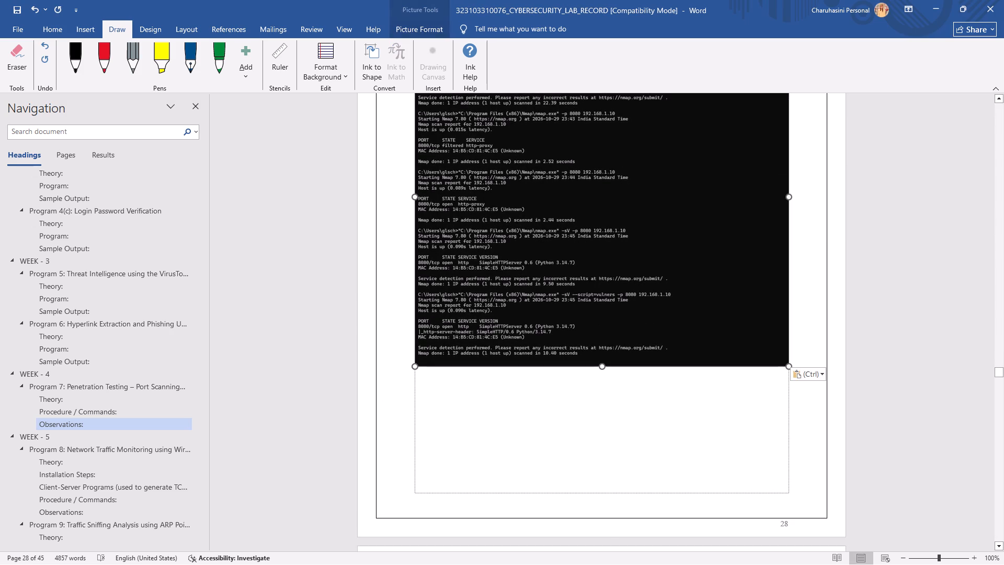
drag(605, 367, 605, 388)
click(600, 476)
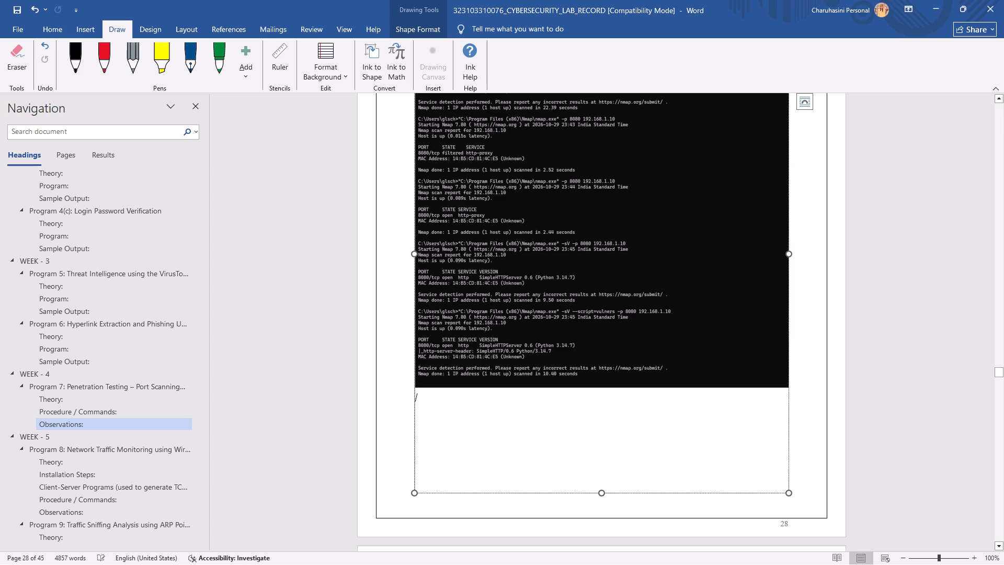
drag(604, 494, 604, 396)
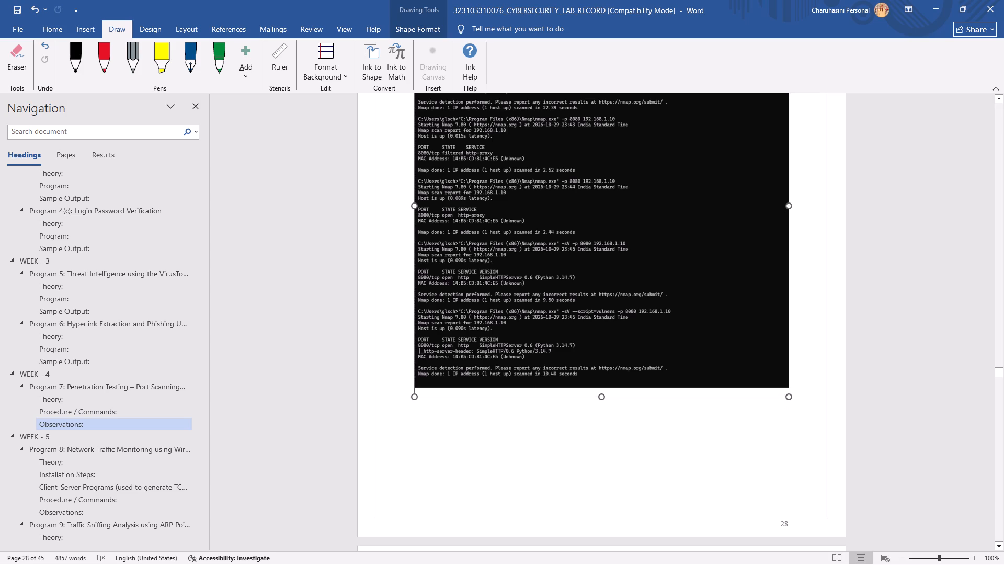
drag(604, 396, 604, 395)
Add a line break after the "Output / Screenshot:" caption in Program 7's output box and check the page layout.
scroll(591, 445, up, 2)
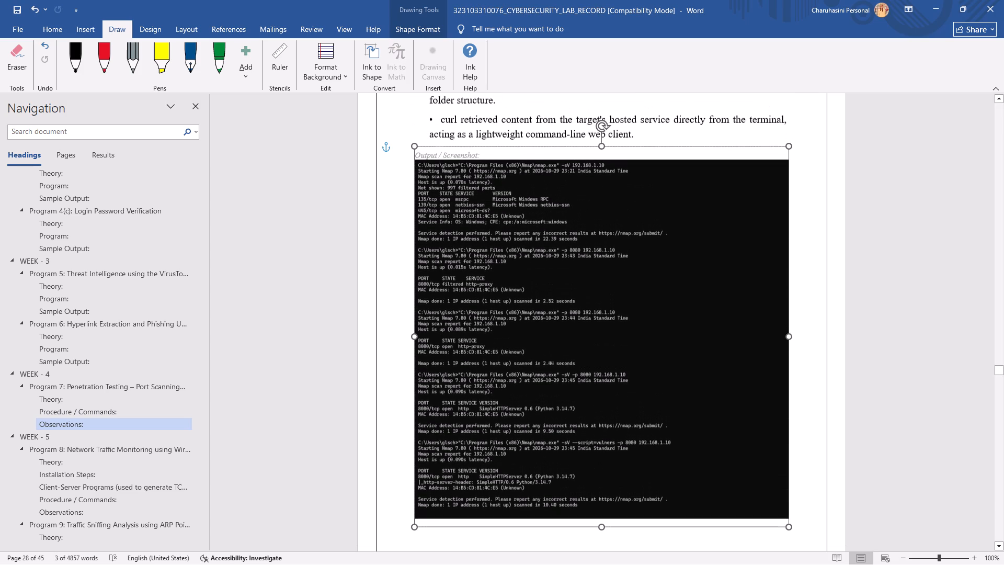
click(483, 153)
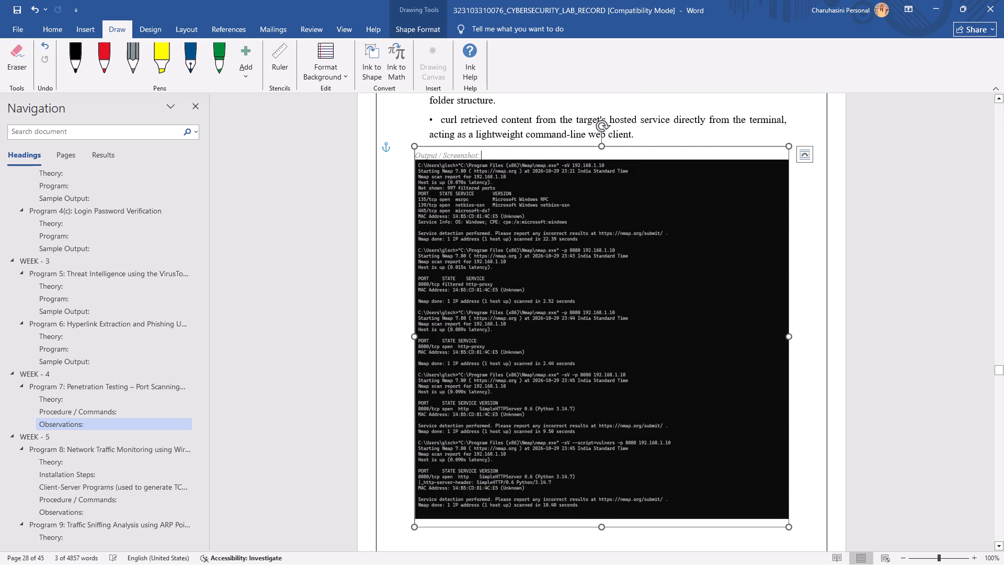
key(Return)
scroll(488, 224, down, 3)
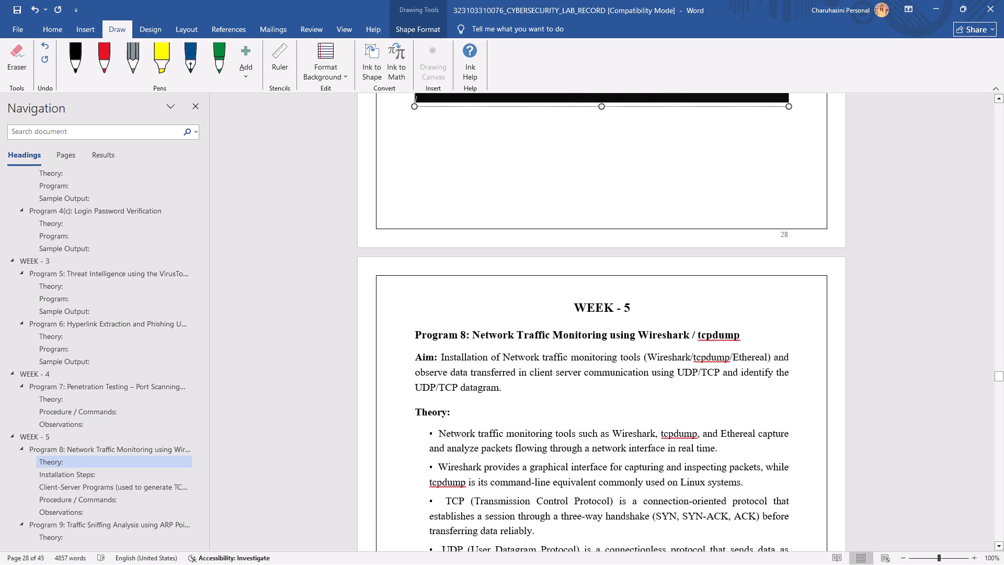
click(546, 284)
scroll(587, 214, up, 2)
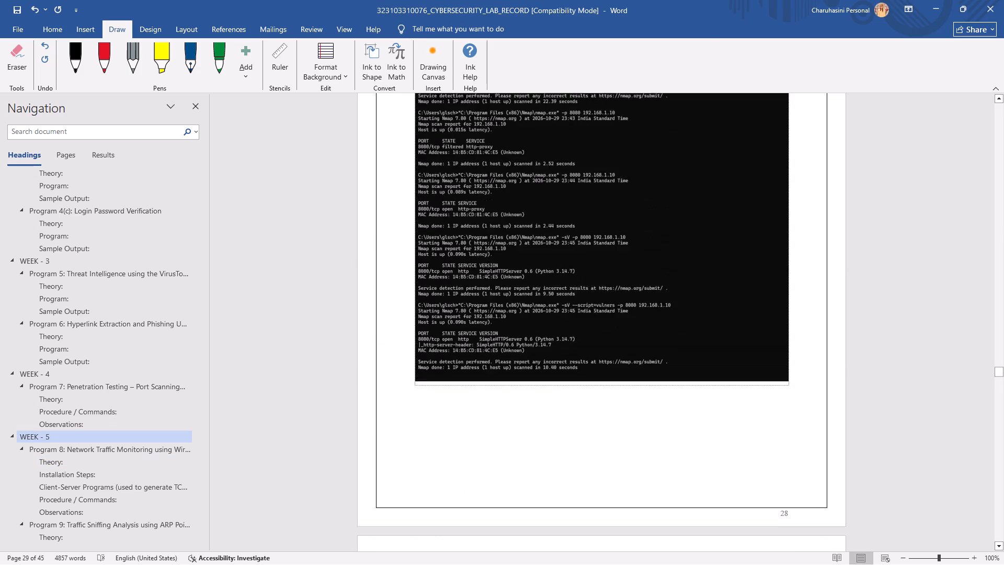
scroll(681, 146, up, 2)
Copy the full contents of Program 7's output box and paste them on a new line below the box.
click(634, 291)
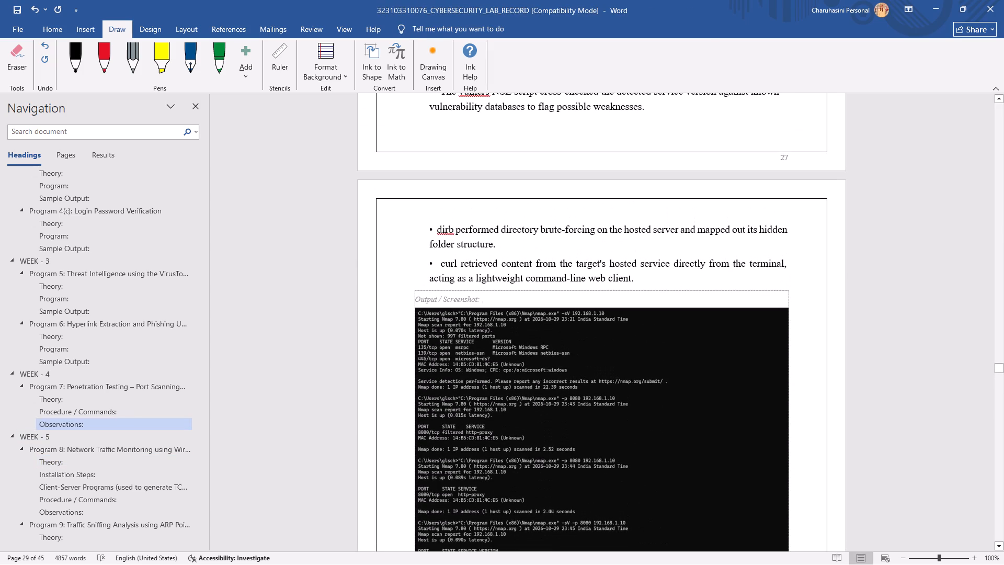
click(634, 294)
key(ctrl+c)
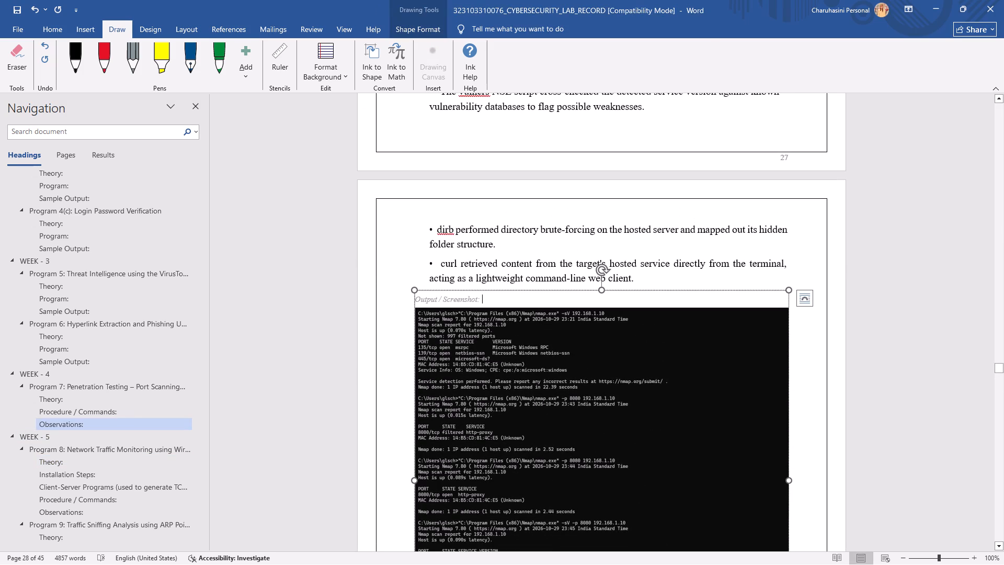
key(ctrl+a)
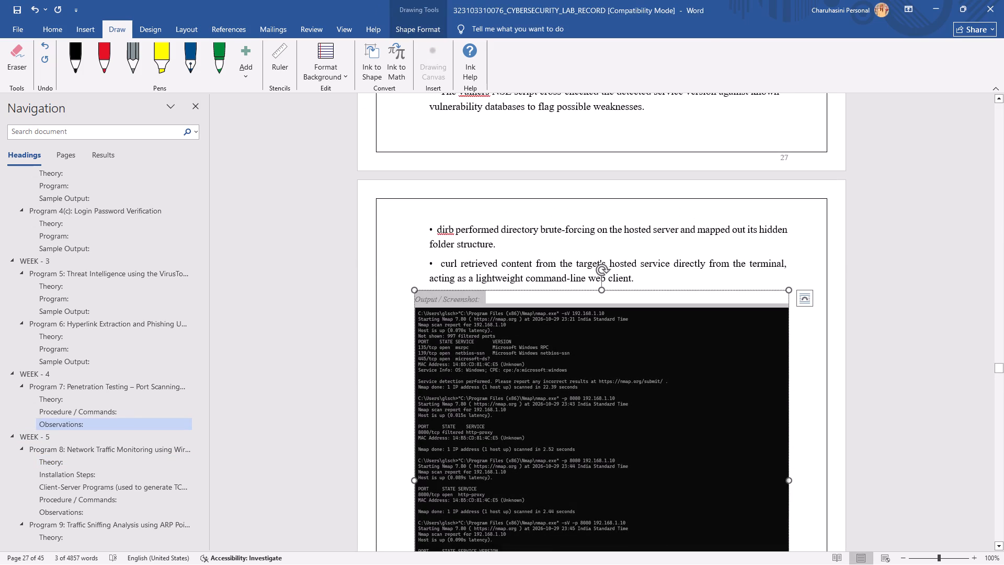
key(ctrl+c)
scroll(637, 390, down, 5)
scroll(731, 213, up, 2)
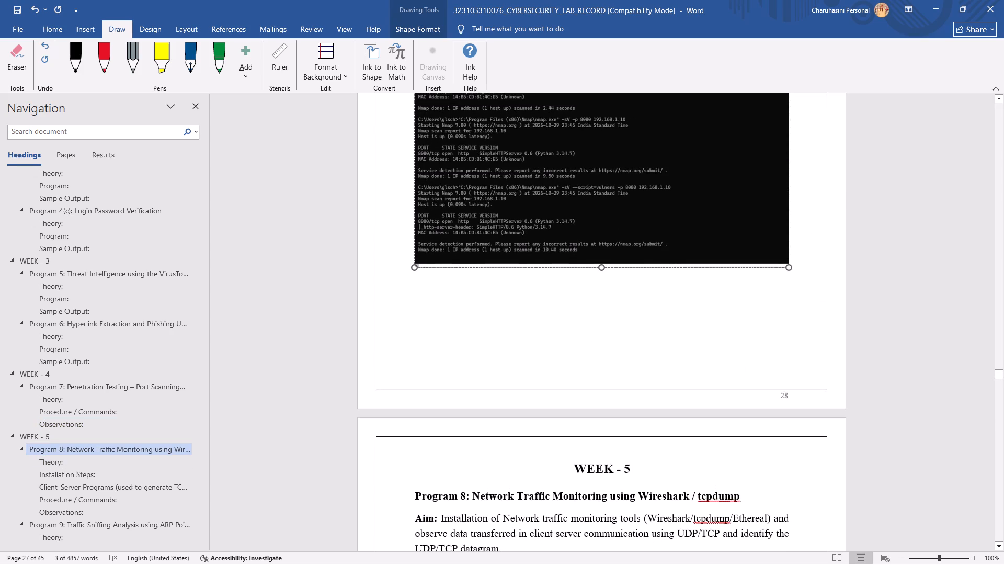
click(797, 257)
key(Return)
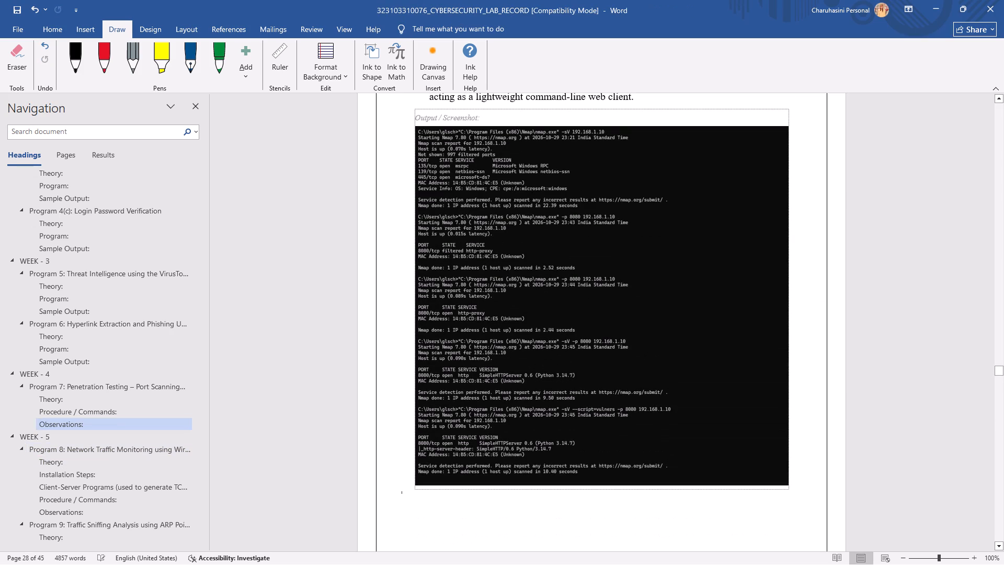
key(ctrl+v)
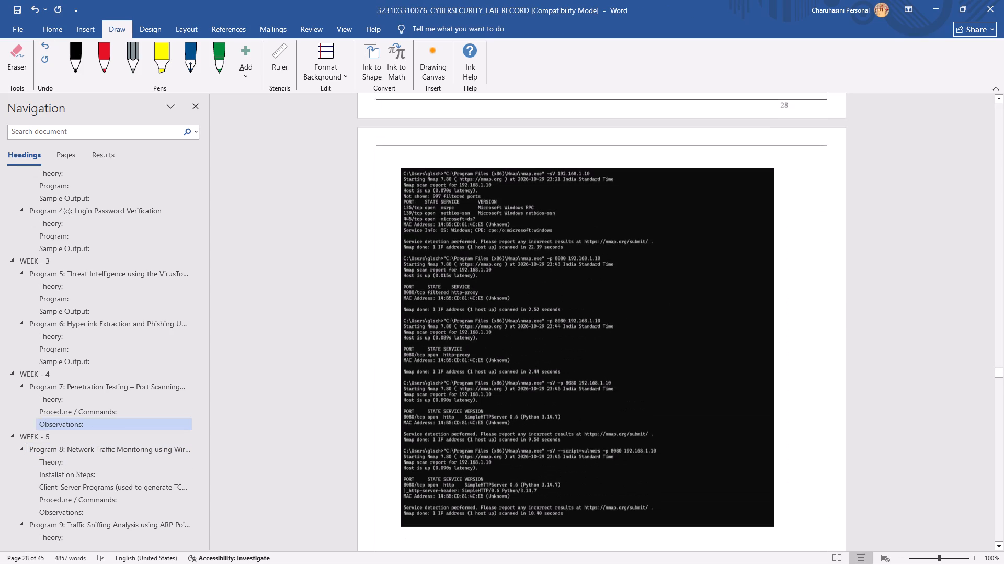
Delete the duplicate Nmap screenshot from the pasted copy, keeping the copied "Output / Screenshot:" caption.
click(660, 205)
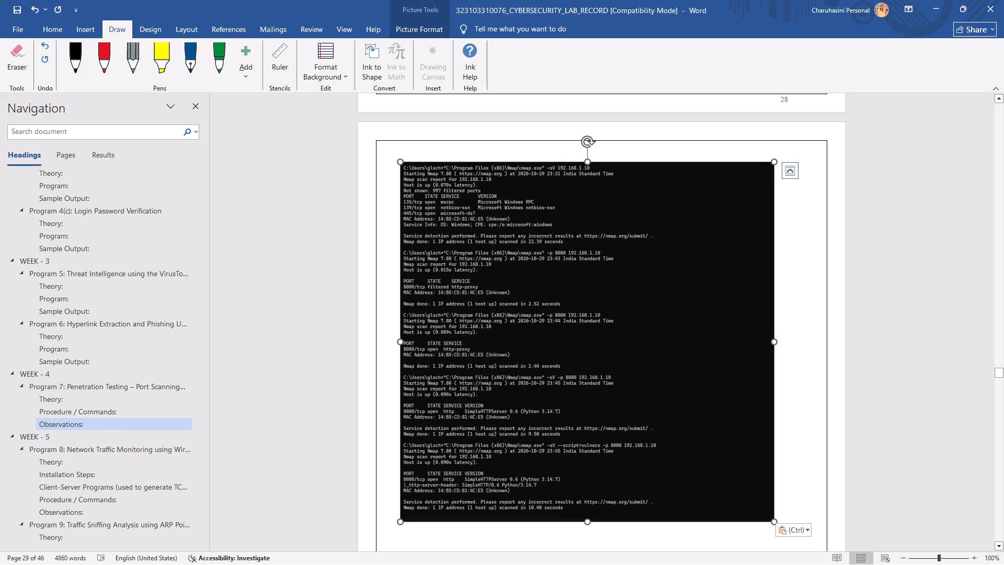
scroll(644, 286, down, 2)
click(626, 293)
key(Delete)
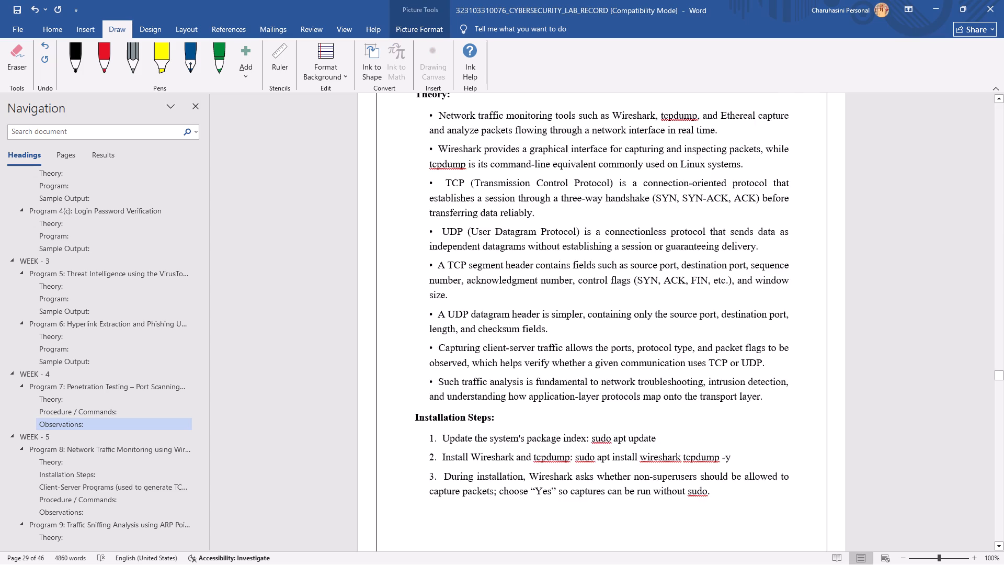
Move the curl command screenshot from Output 2 in Cyber_Security_Lab_Programs_1_to_18_with_index to below the lab record's copied "Output / Screenshot:" caption.
scroll(626, 293, up, 1)
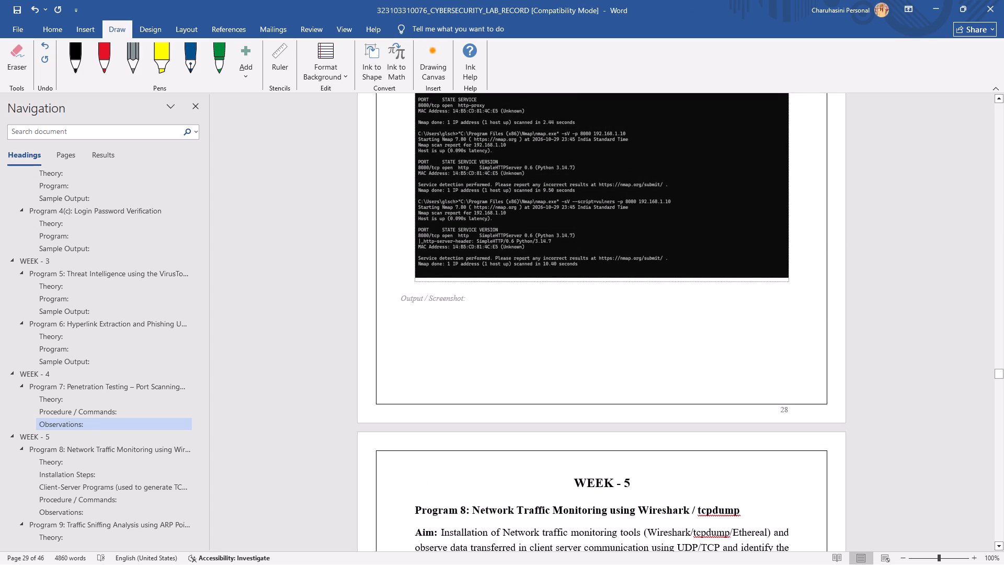
click(461, 317)
click(462, 292)
click(458, 307)
click(92, 31)
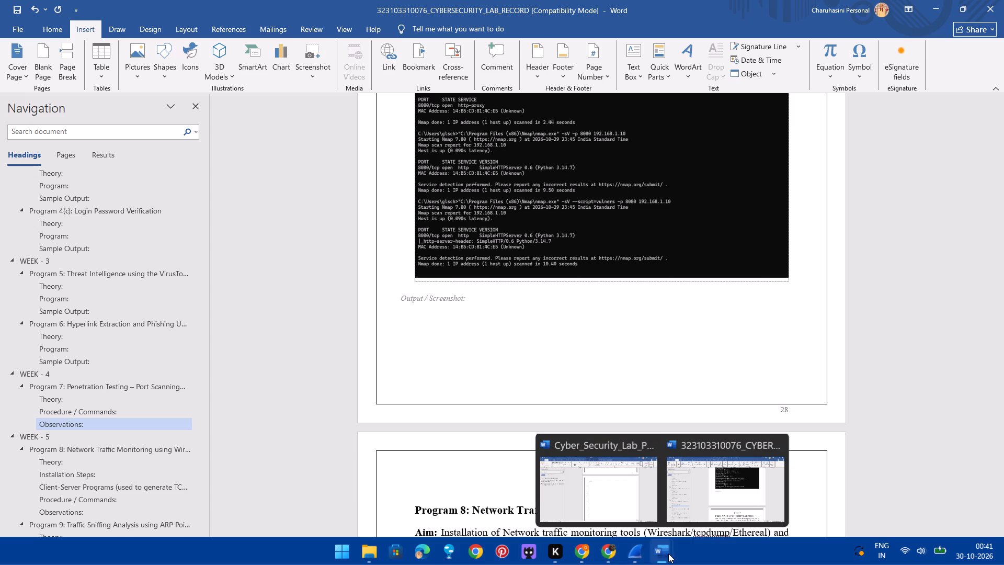
click(576, 480)
scroll(576, 480, down, 4)
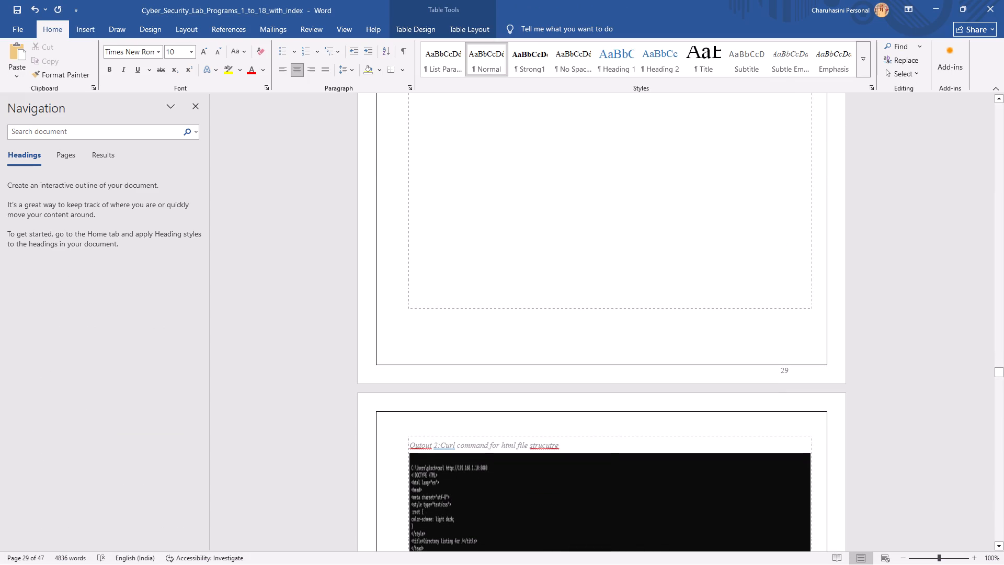
click(556, 490)
key(ctrl+x)
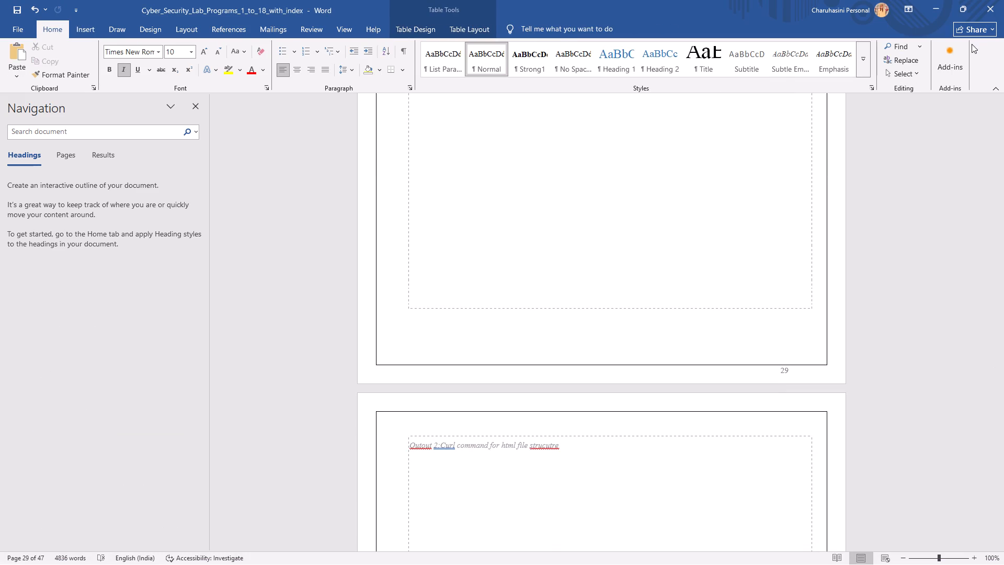
click(947, 5)
key(ctrl+v)
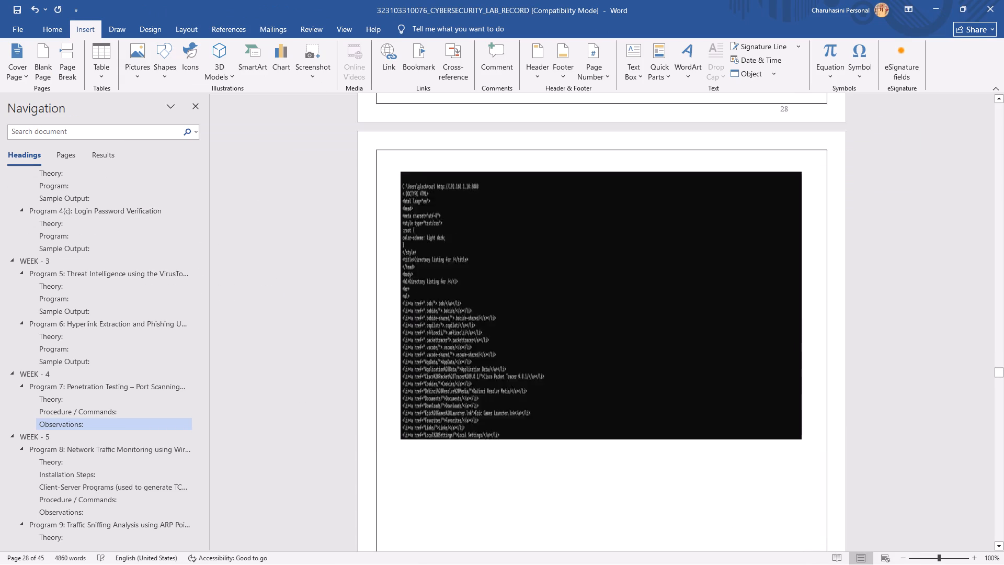
Shorten the pasted curl command screenshot on page 29 from its bottom edge.
scroll(565, 361, down, 1)
click(580, 324)
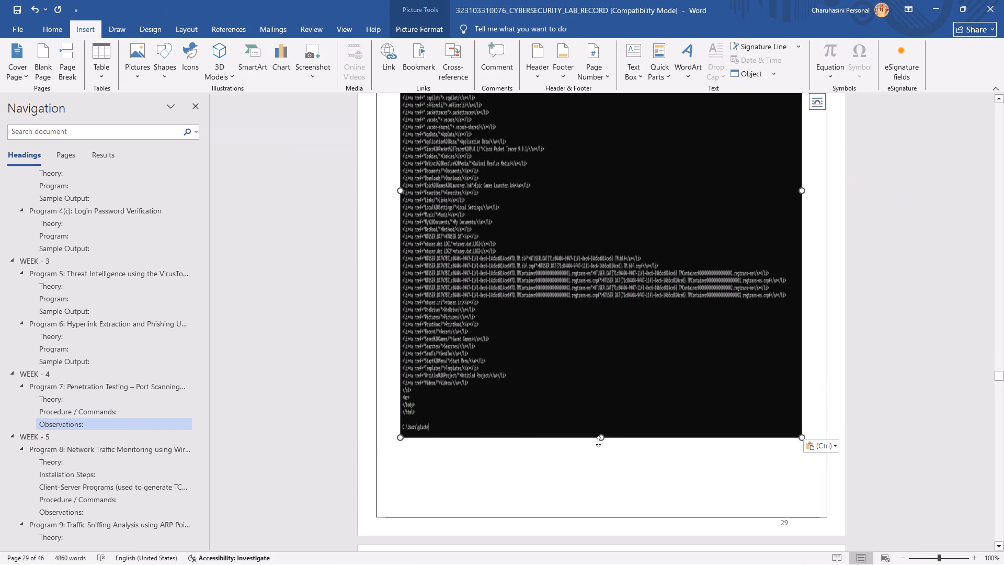
click(605, 438)
drag(601, 438, 620, 408)
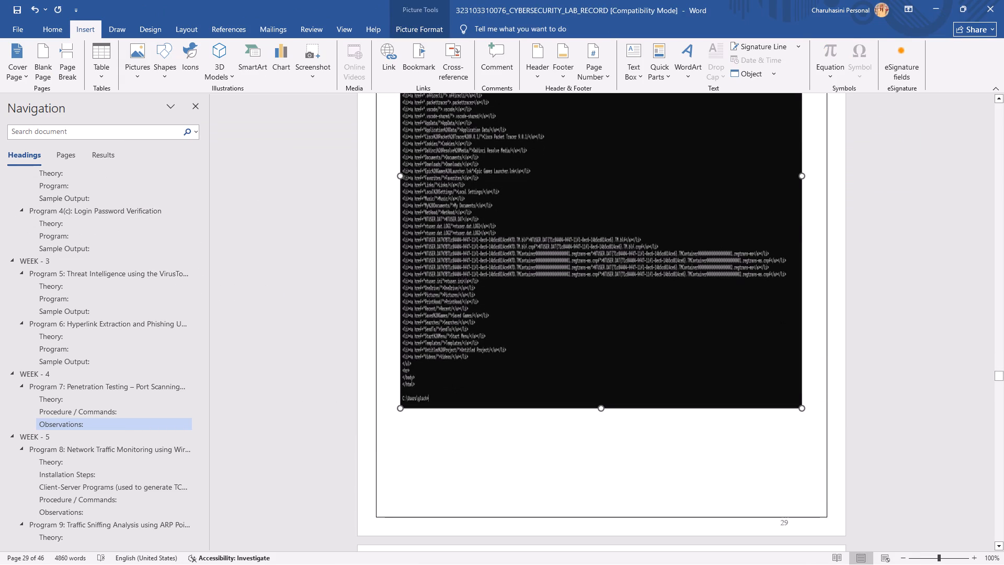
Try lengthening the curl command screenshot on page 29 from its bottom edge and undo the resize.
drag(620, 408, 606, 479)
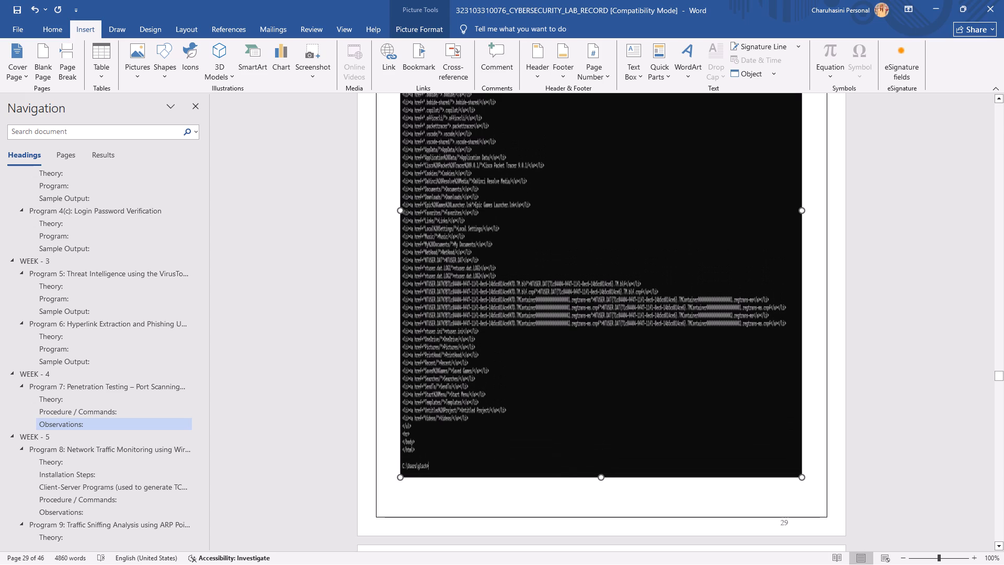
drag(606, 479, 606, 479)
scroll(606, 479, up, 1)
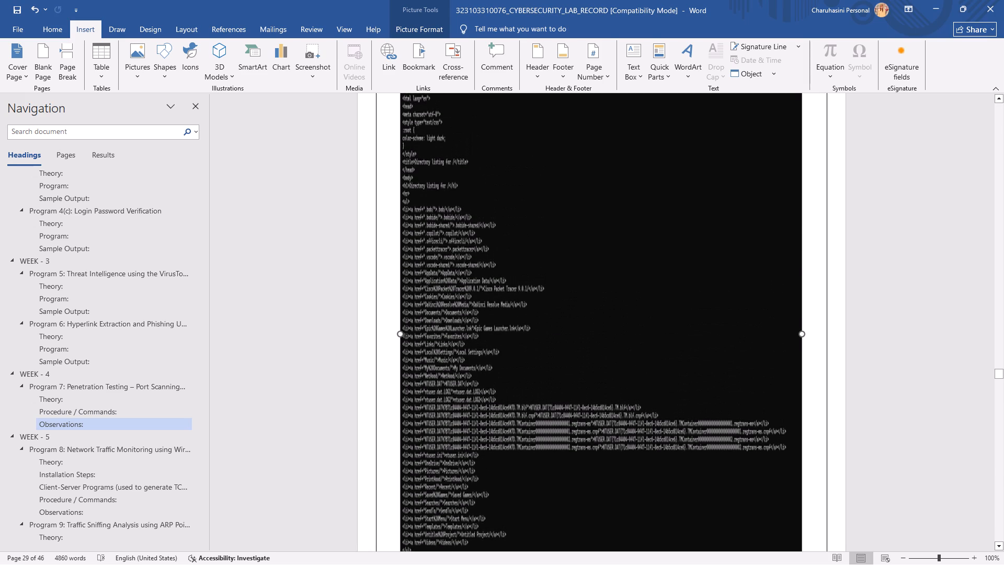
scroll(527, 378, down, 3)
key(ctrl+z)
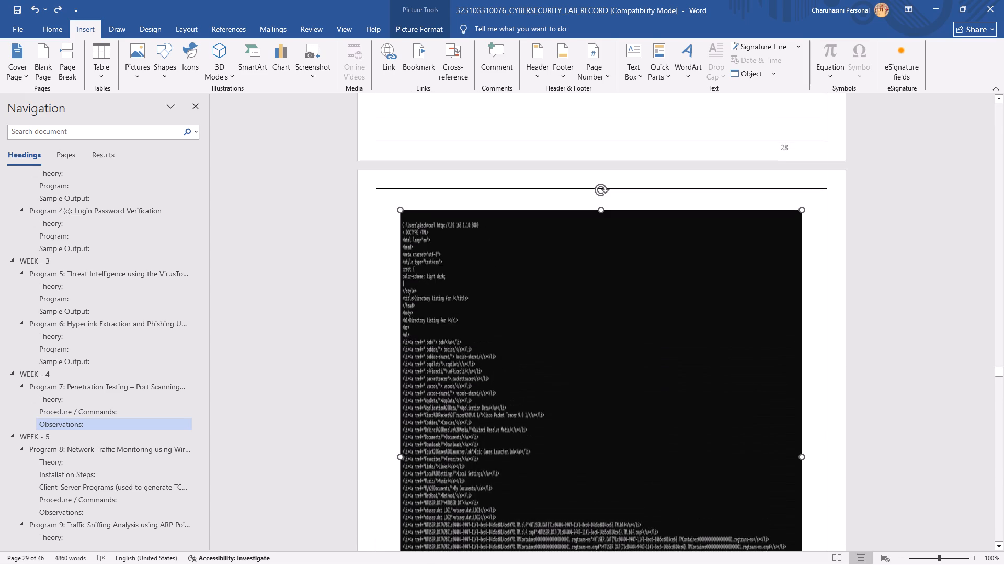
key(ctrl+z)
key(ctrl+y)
Widen the curl command screenshot on page 29 to about 18.42 cm, keeping its height.
scroll(527, 378, down, 2)
click(550, 391)
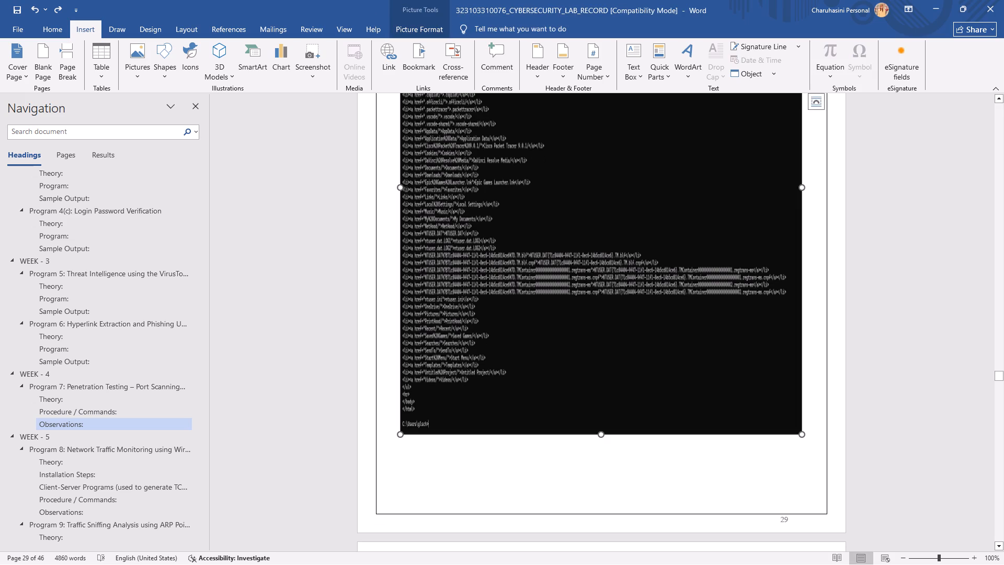
scroll(599, 434, up, 1)
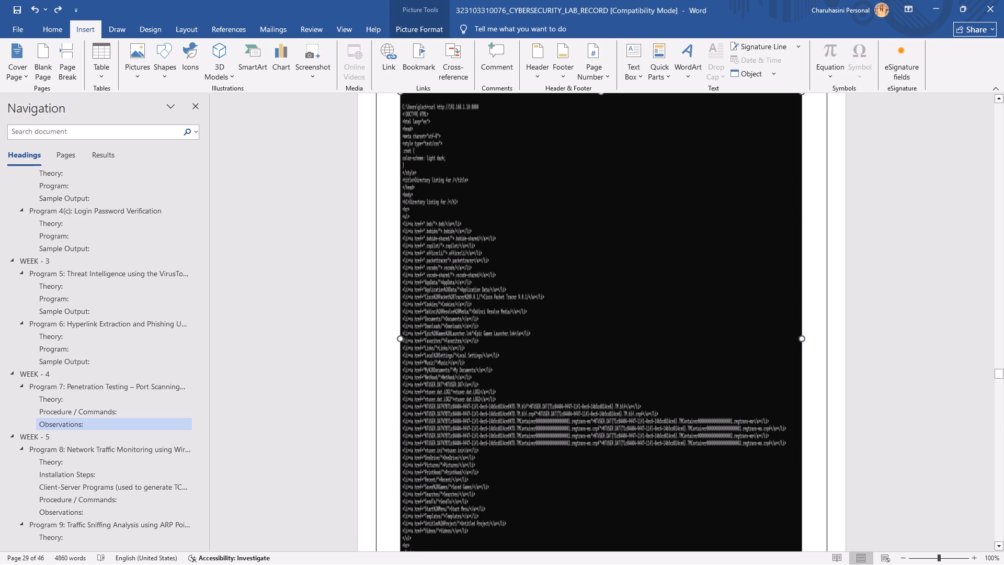
ctrl+scroll(498, 229, up, 2)
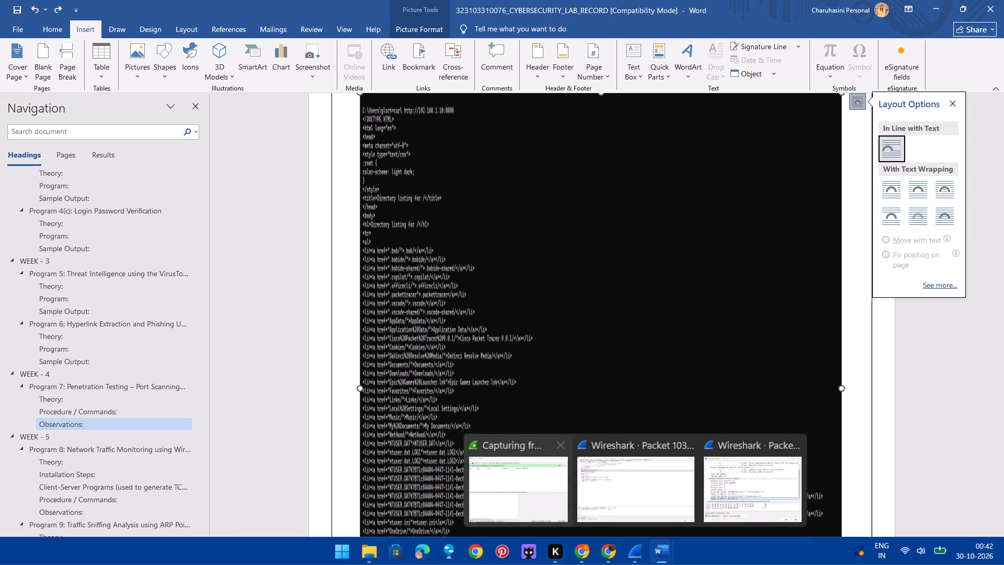
ctrl+scroll(490, 353, up, 2)
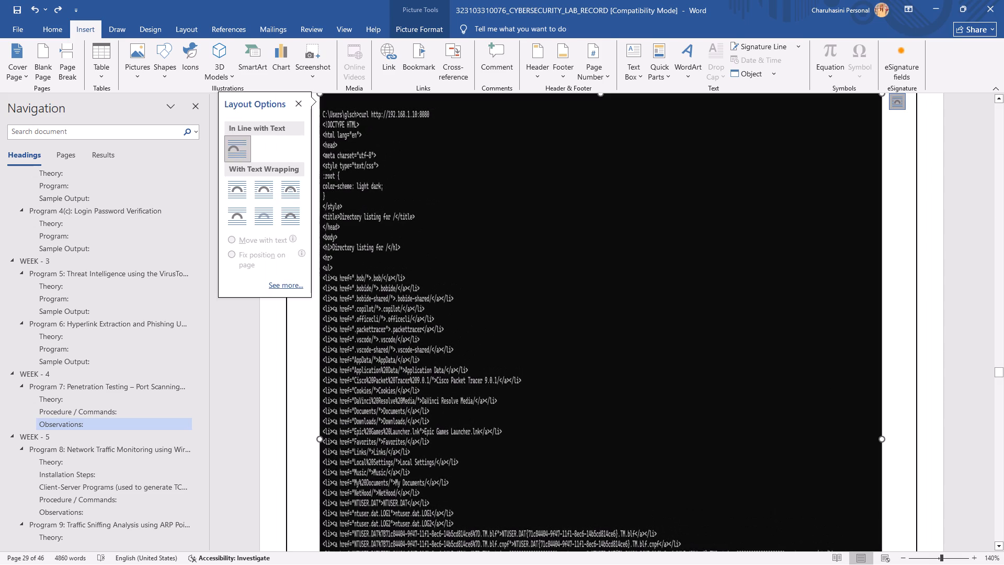
click(490, 353)
click(490, 353)
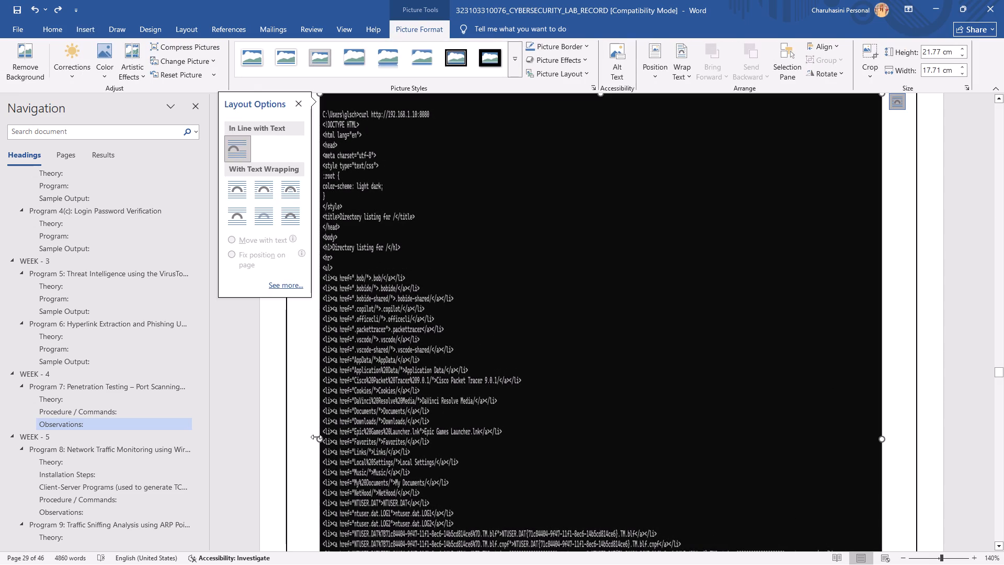
drag(319, 437, 298, 437)
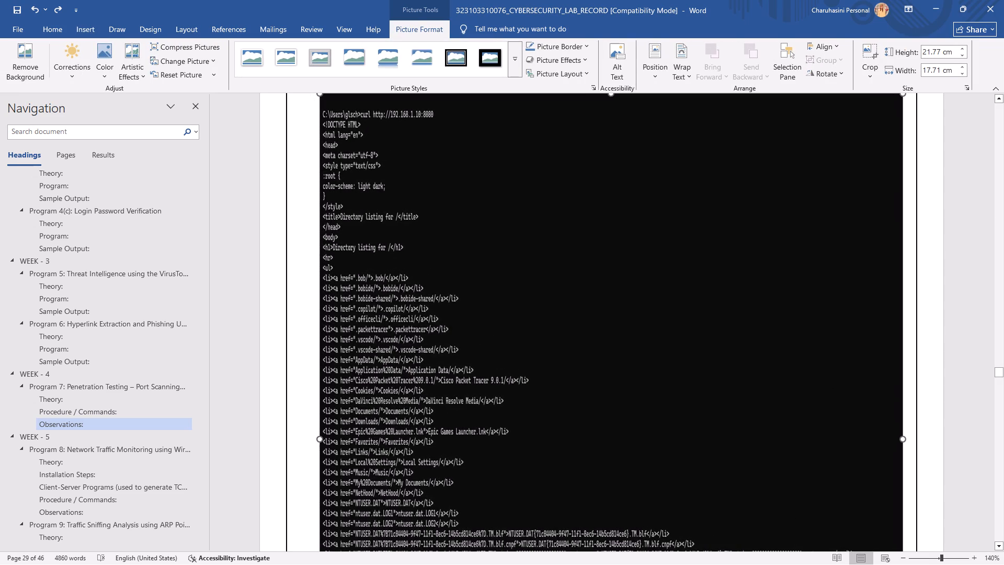
drag(298, 437, 298, 437)
scroll(351, 443, down, 1)
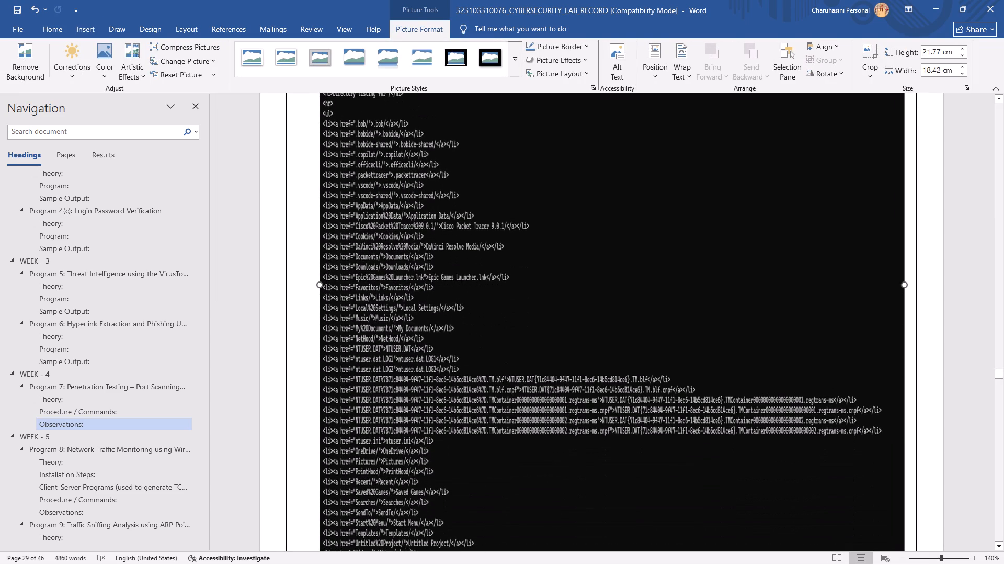
scroll(433, 341, down, 3)
scroll(493, 269, up, 2)
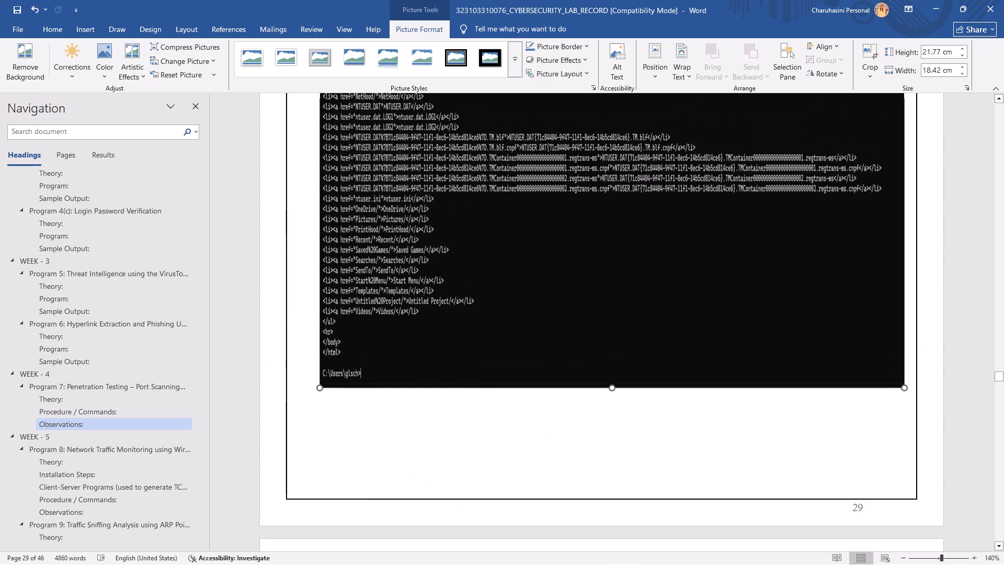
Cut the copied "Output / Screenshot:" caption below the Nmap screenshot on page 28.
scroll(386, 316, up, 4)
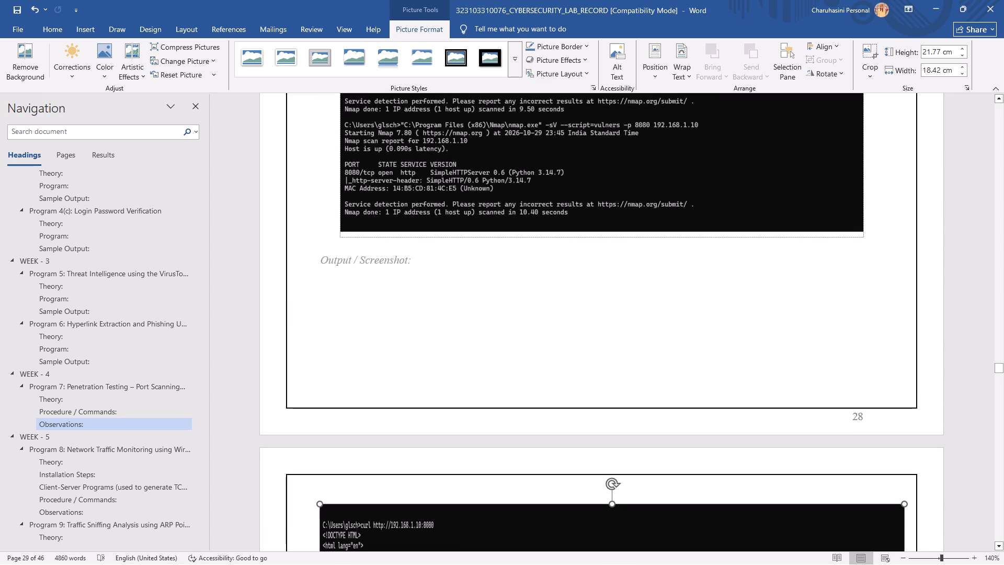
drag(414, 265, 326, 265)
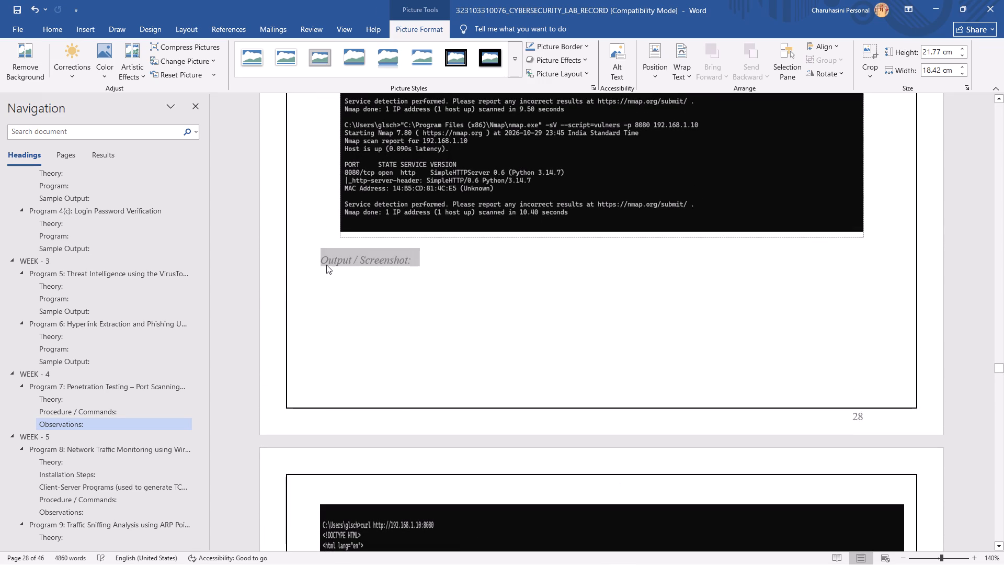
key(ctrl+x)
scroll(347, 335, up, 3)
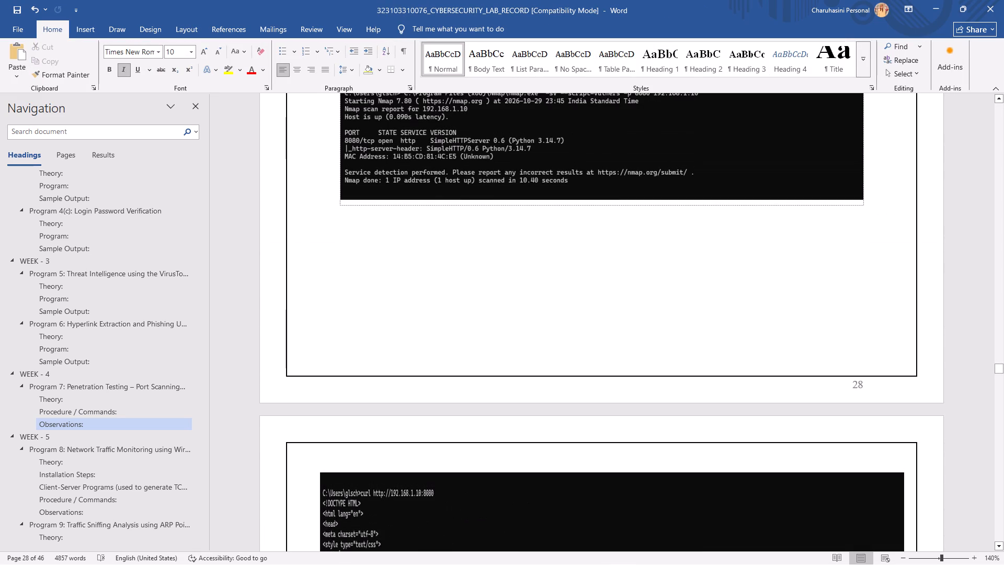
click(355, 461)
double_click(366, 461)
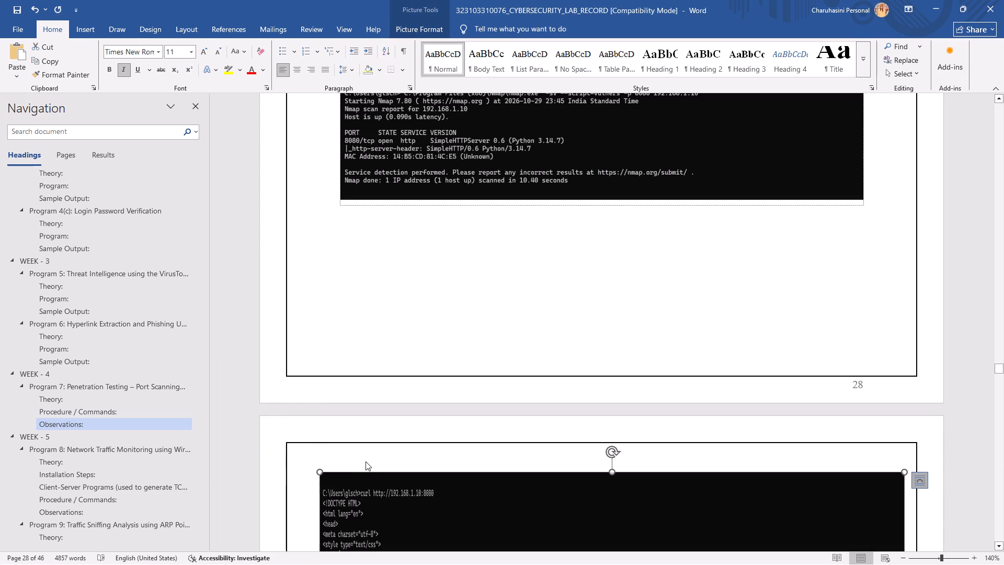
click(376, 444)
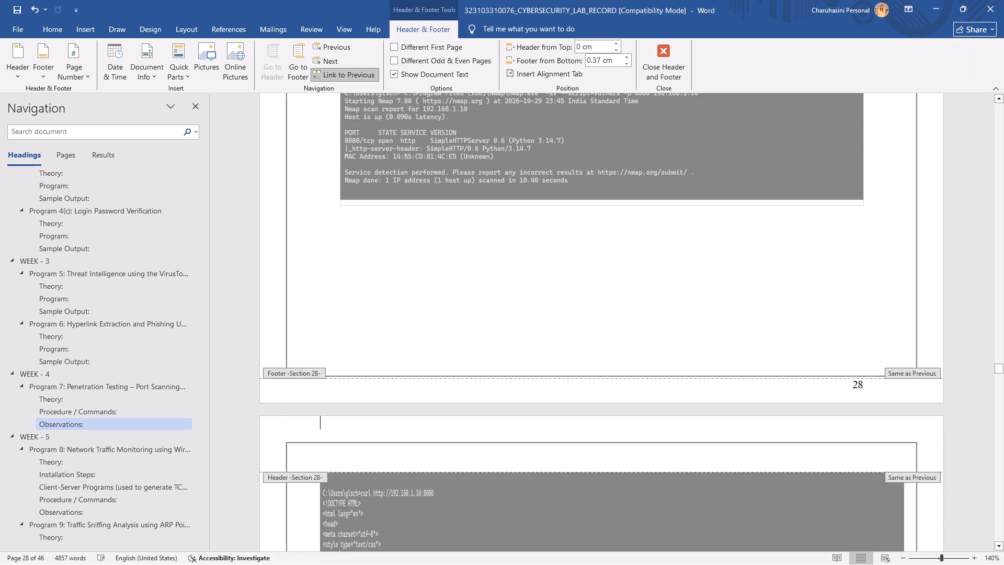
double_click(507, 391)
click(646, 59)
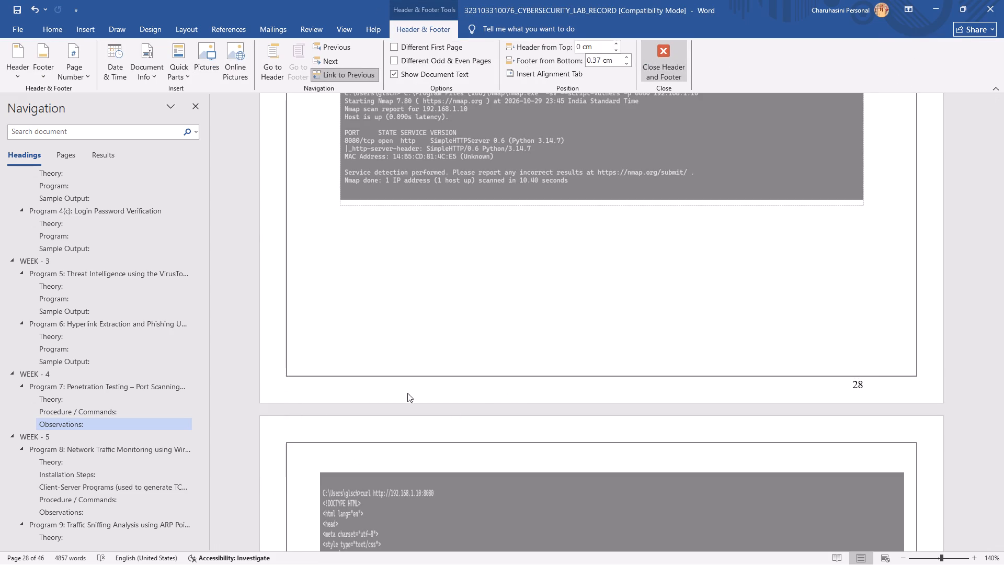
Add blank lines below the Nmap screenshot up to the top of page 29 and paste the caption above the curl screenshot.
scroll(351, 149, up, 1)
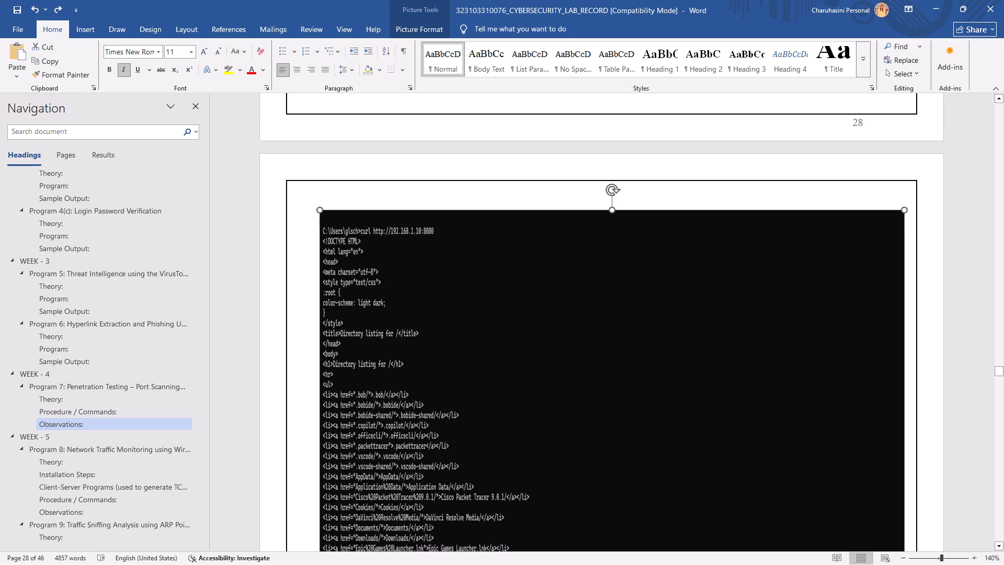
scroll(351, 149, up, 1)
click(374, 229)
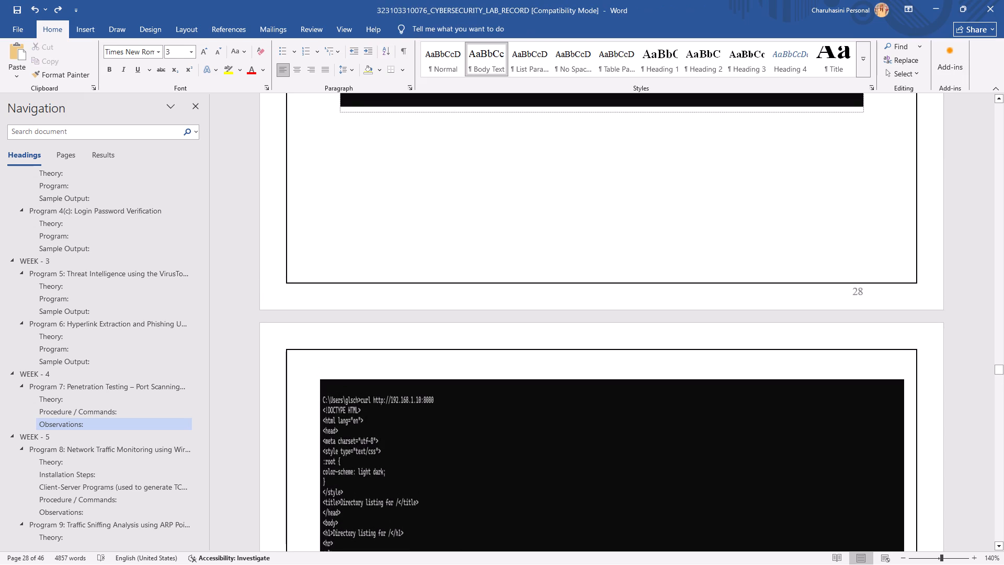
key(Return)
key(Return)
key(Return)
key(Return)
key(Return)
key(Return)
key(Return)
key(Return)
key(Return)
key(Return)
key(Return)
key(Return)
key(Return)
key(Return)
key(Return)
key(Return)
key(Return)
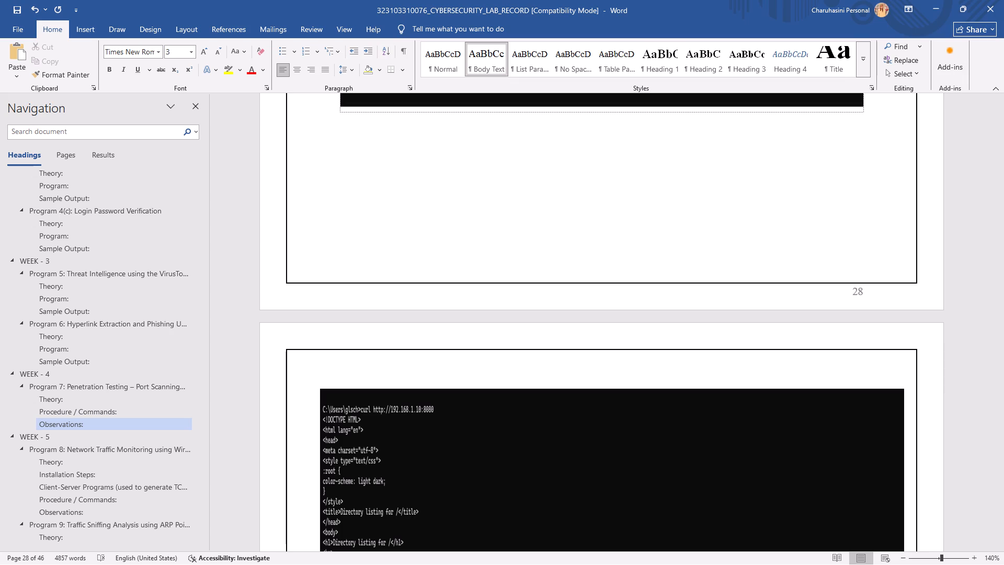
key(ctrl+v)
Delete Program 8's whole Client-Server Programs section, from its heading through the udp_client.py code, keeping the "Procedure / Commands:" heading.
scroll(370, 347, down, 6)
scroll(370, 347, up, 1)
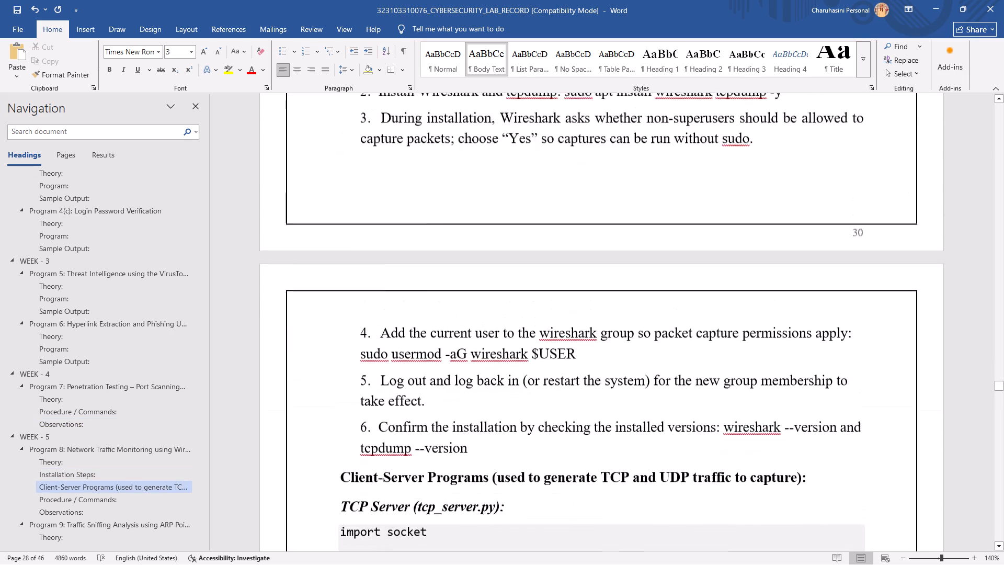
scroll(370, 347, up, 3)
scroll(370, 347, down, 3)
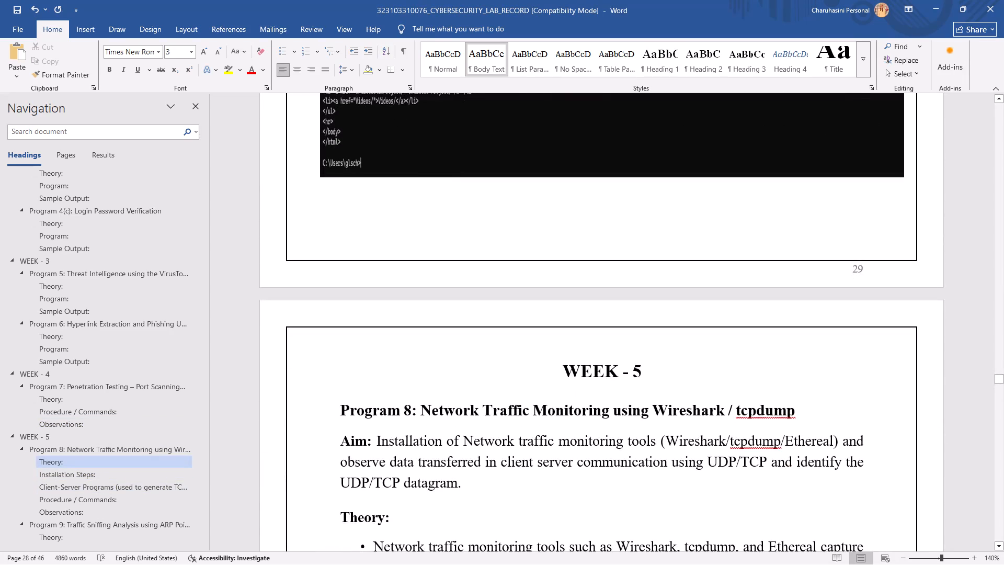
scroll(447, 414, down, 4)
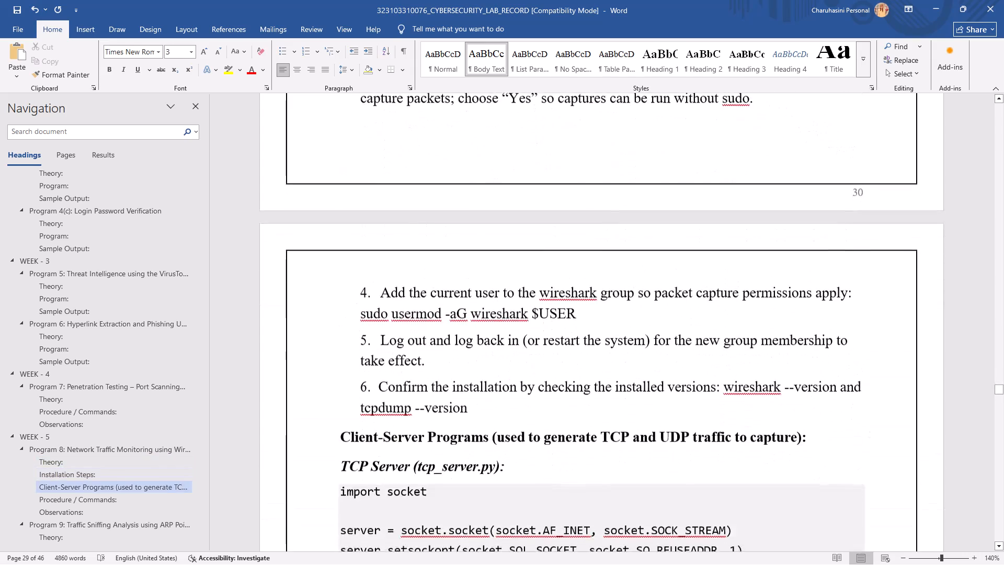
scroll(447, 414, down, 3)
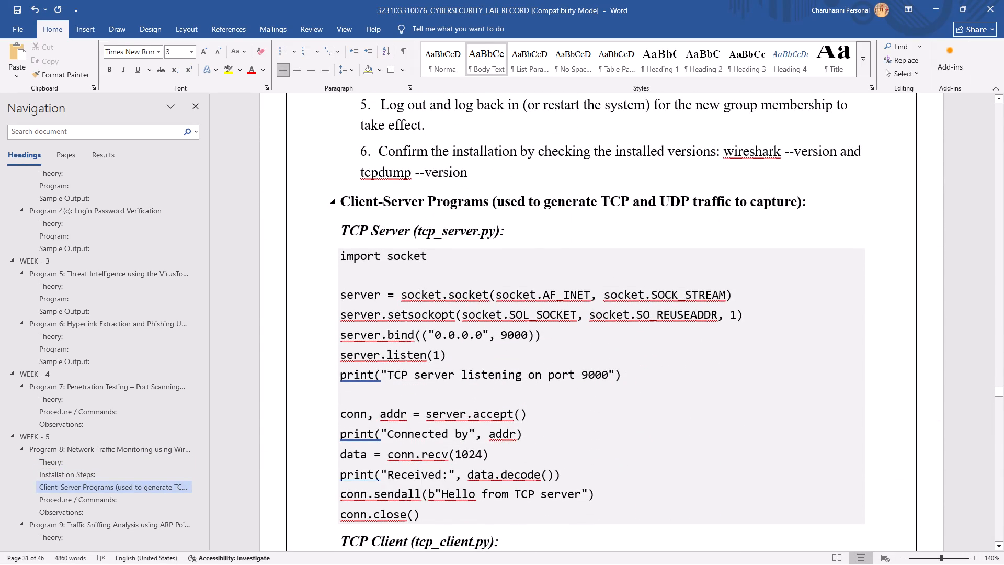
drag(341, 202, 420, 561)
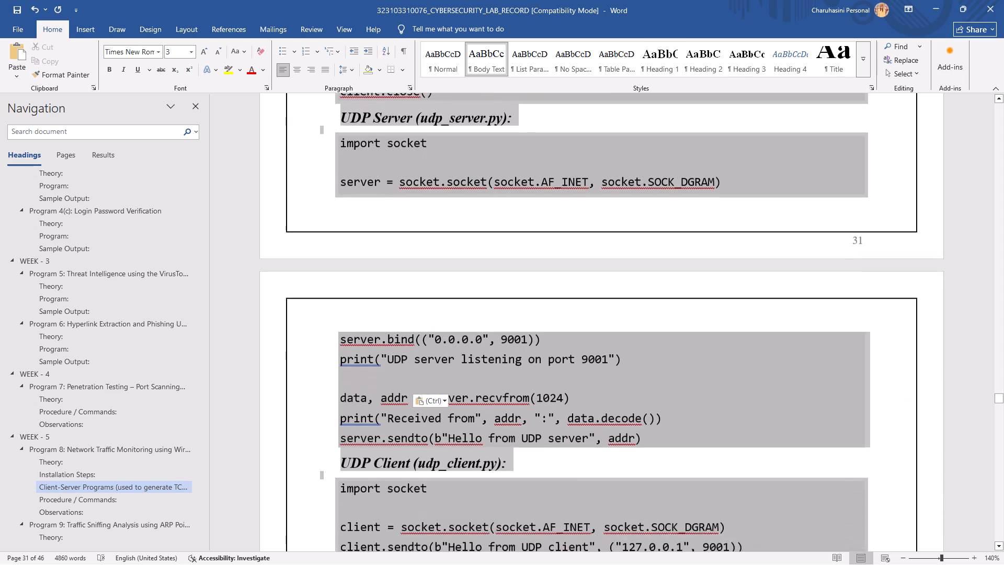
drag(420, 561, 563, 403)
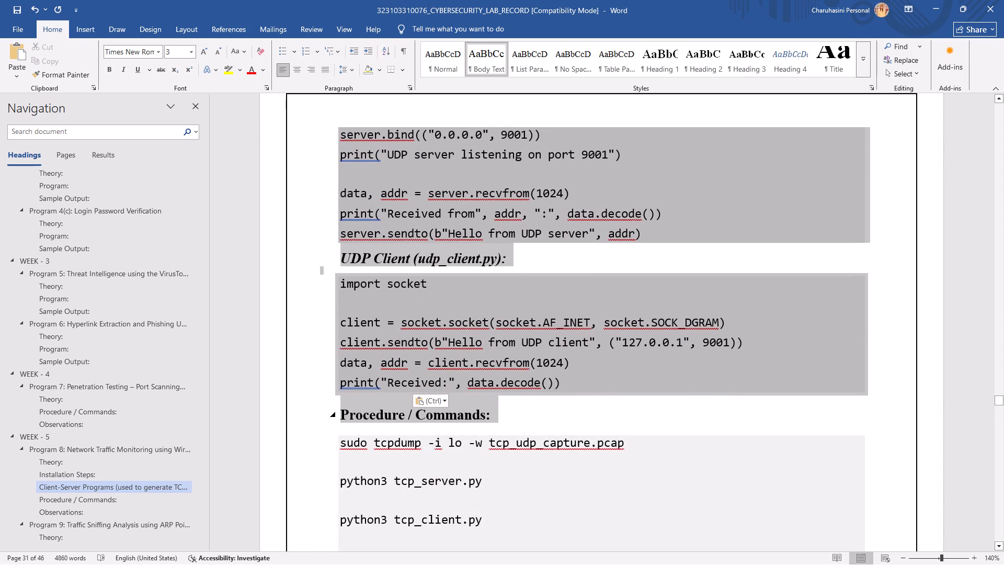
drag(563, 403, 577, 378)
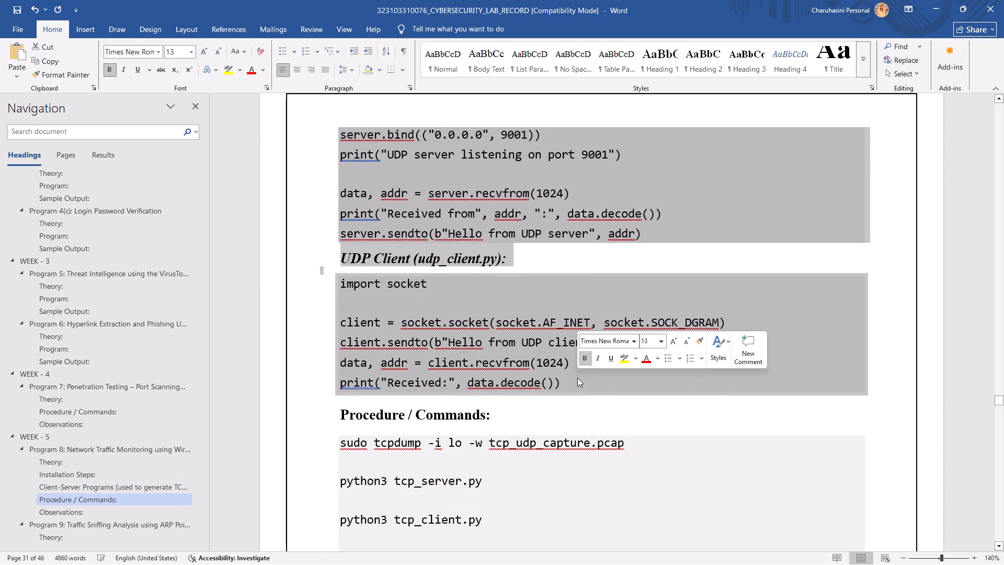
key(BackSpace)
scroll(577, 378, up, 4)
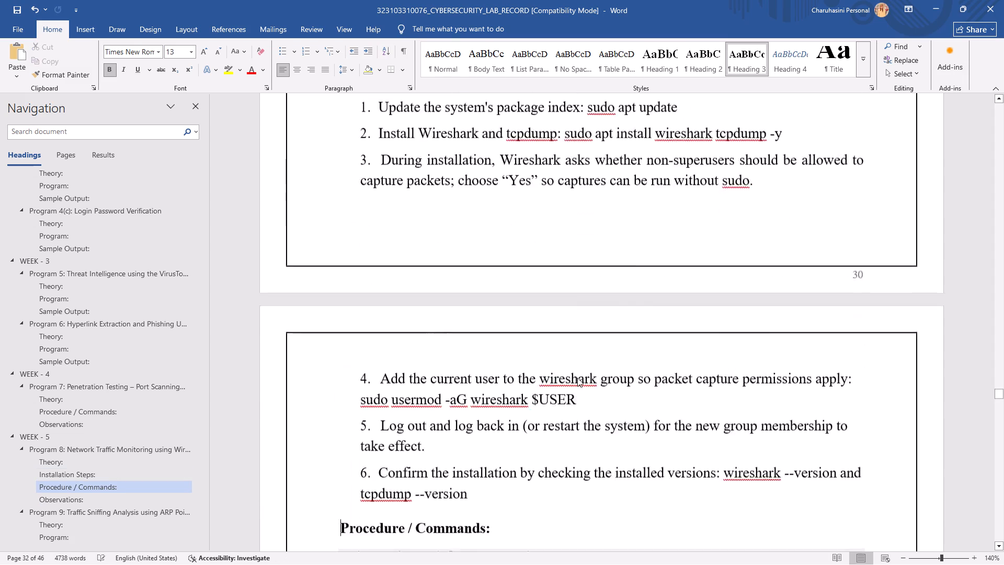
scroll(381, 260, up, 2)
scroll(374, 171, up, 2)
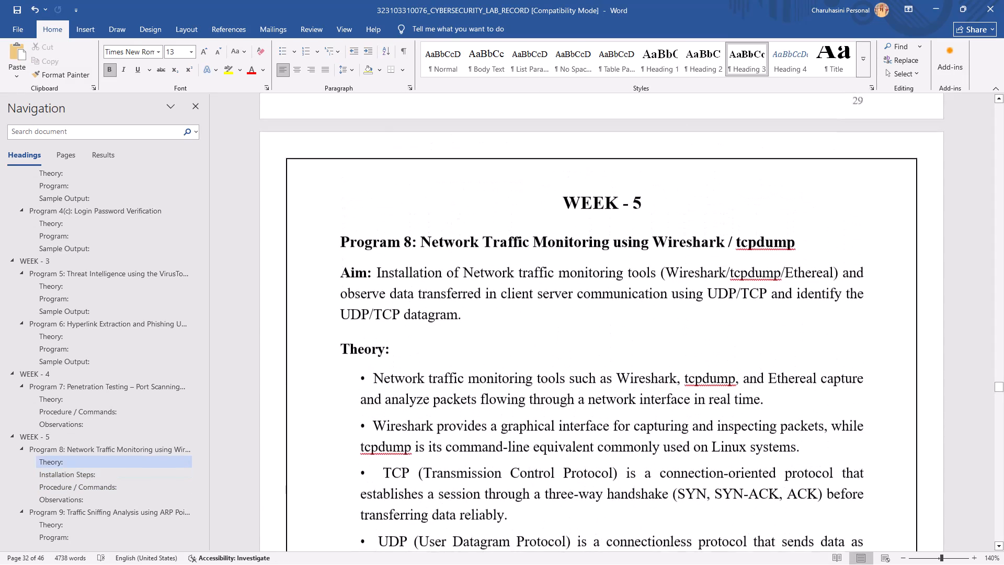
scroll(366, 286, down, 1)
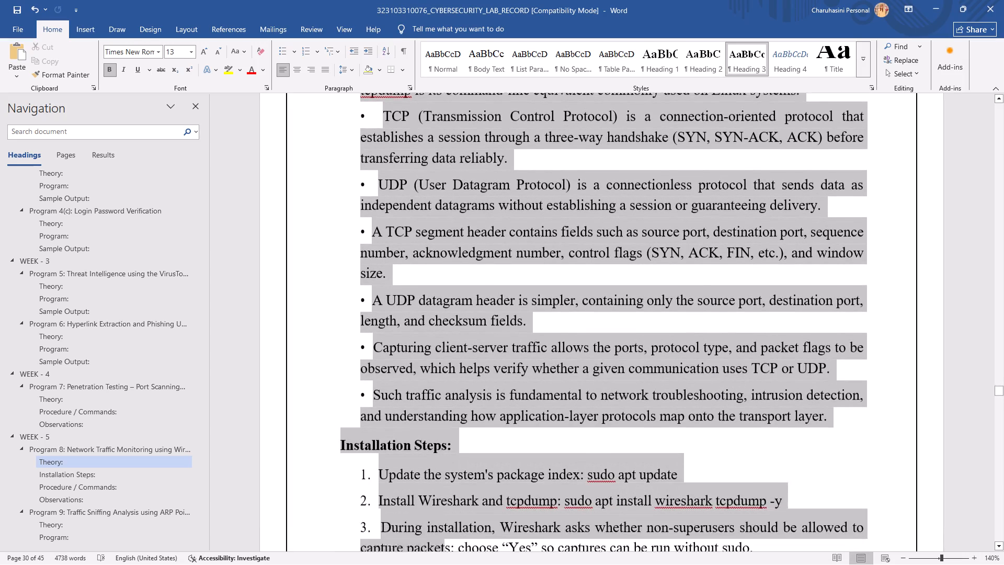
drag(444, 564, 807, 369)
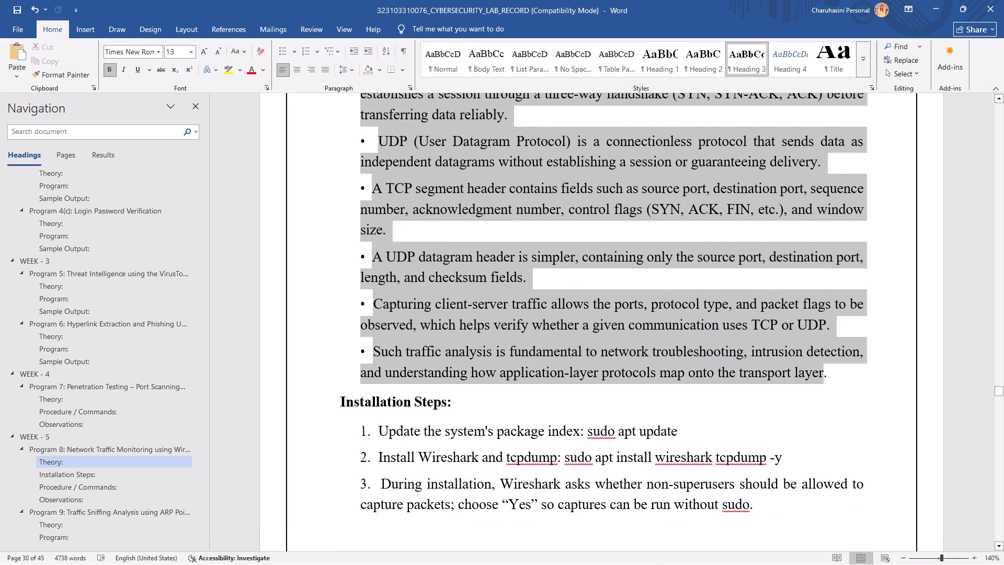
drag(807, 369, 832, 369)
key(ctrl+v)
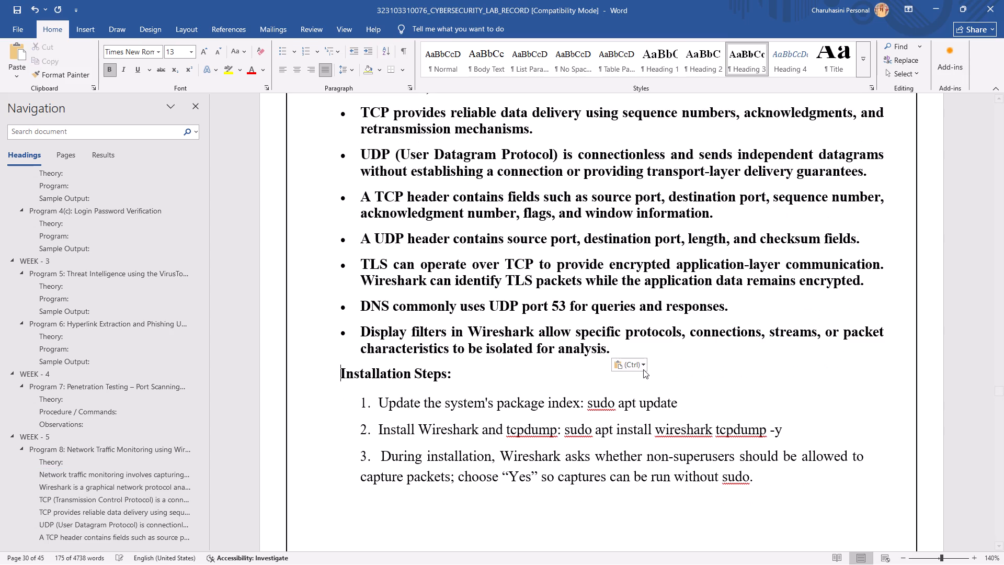
Remove the bold formatting from all the pasted Theory bullets of Program 8, keeping the Theory heading bold.
scroll(583, 340, up, 2)
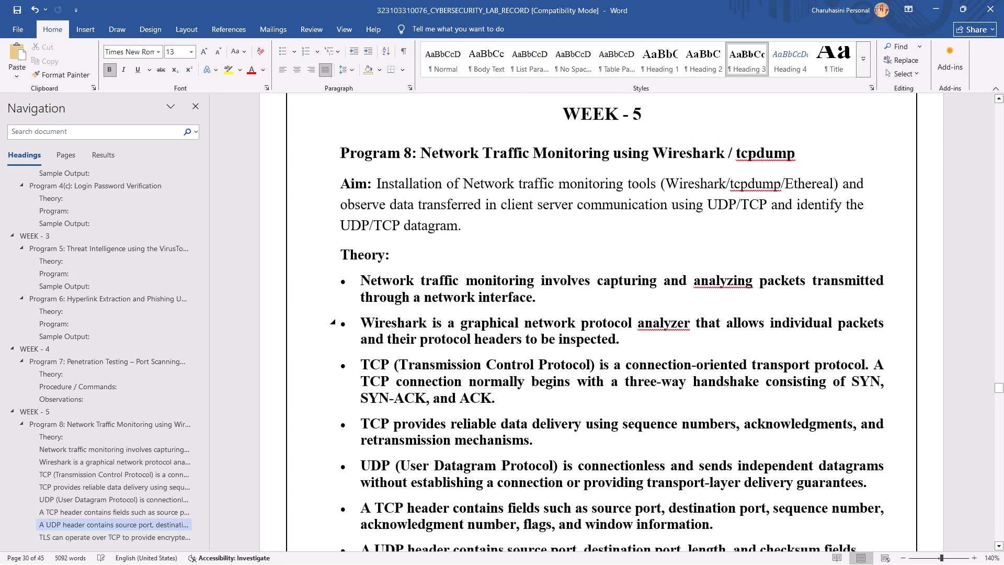
scroll(365, 259, down, 1)
scroll(376, 201, up, 1)
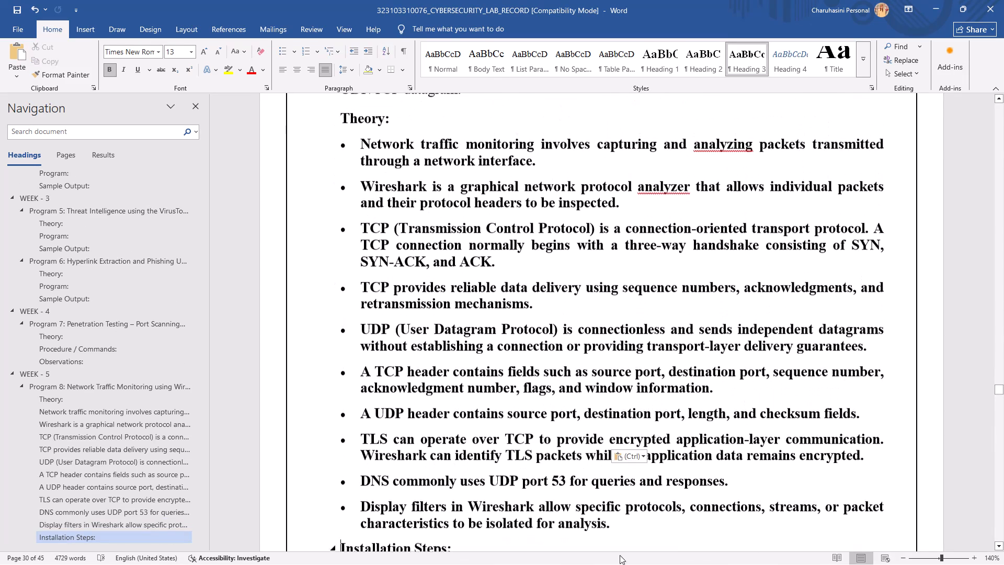
drag(619, 522, 337, 169)
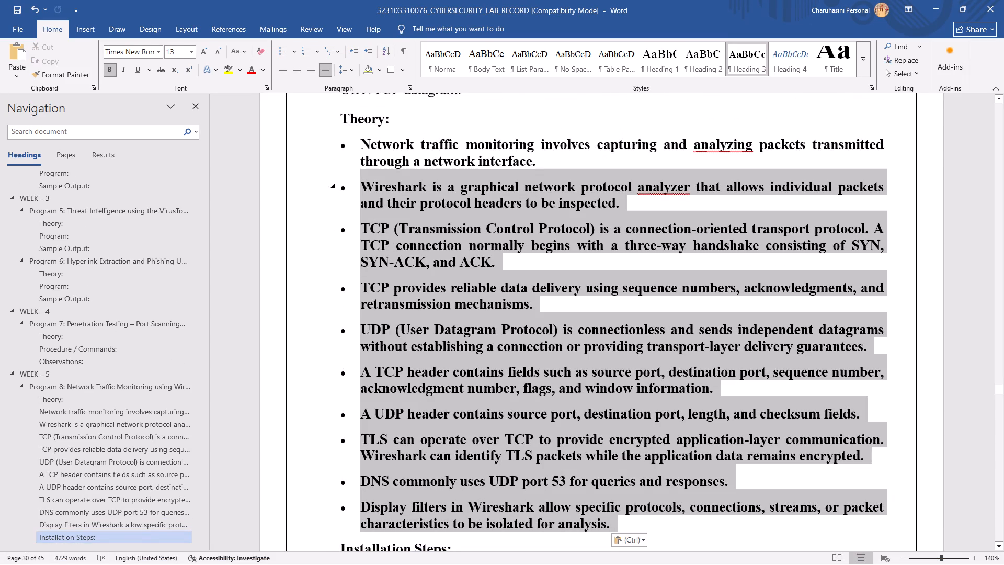
drag(337, 169, 336, 140)
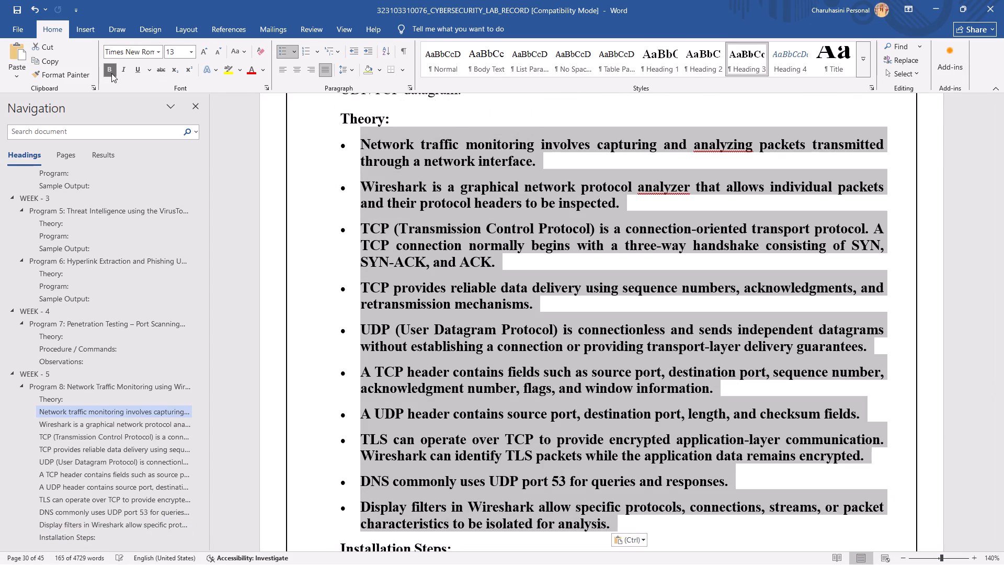
click(111, 73)
click(478, 435)
Add an empty unnumbered line after Program 8's sixth installation step, above the "Procedure / Commands:" heading.
scroll(478, 435, down, 1)
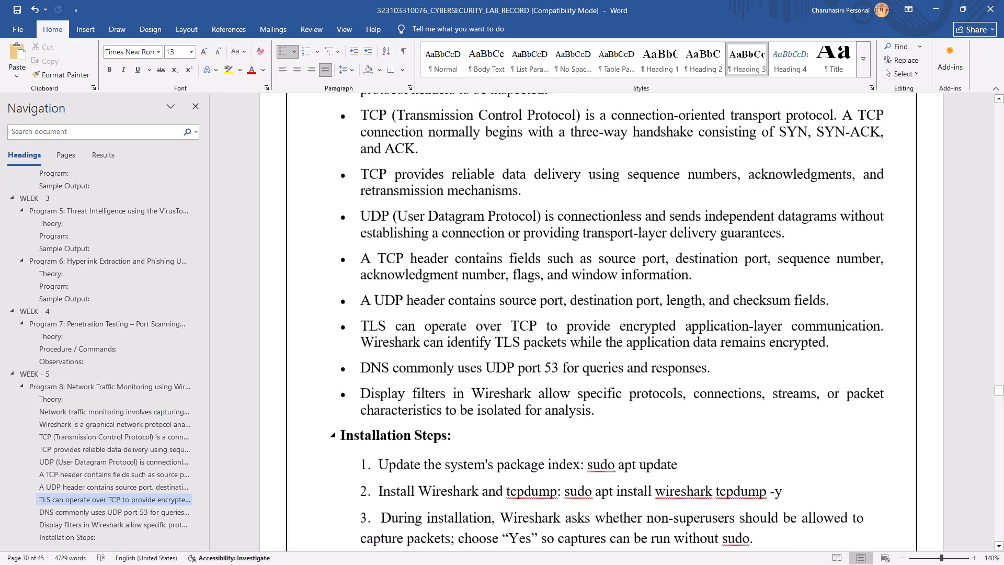
scroll(441, 455, down, 1)
scroll(466, 389, down, 4)
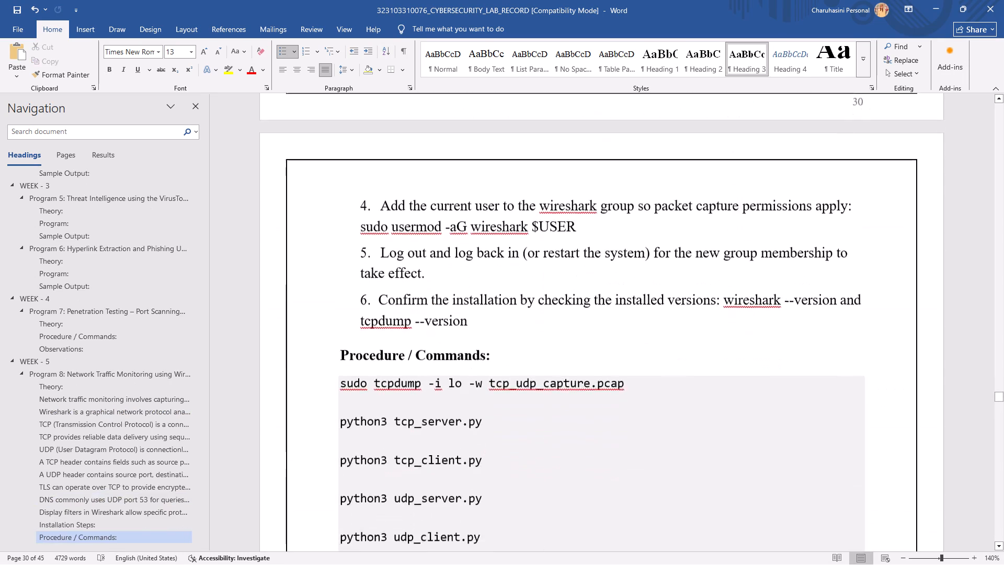
scroll(466, 389, down, 1)
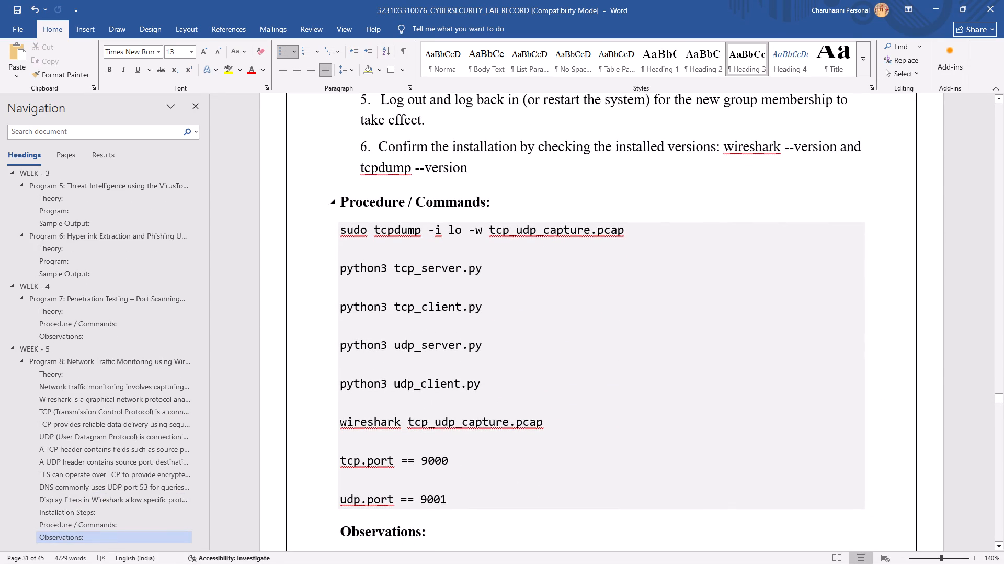
scroll(470, 183, down, 1)
scroll(566, 288, up, 1)
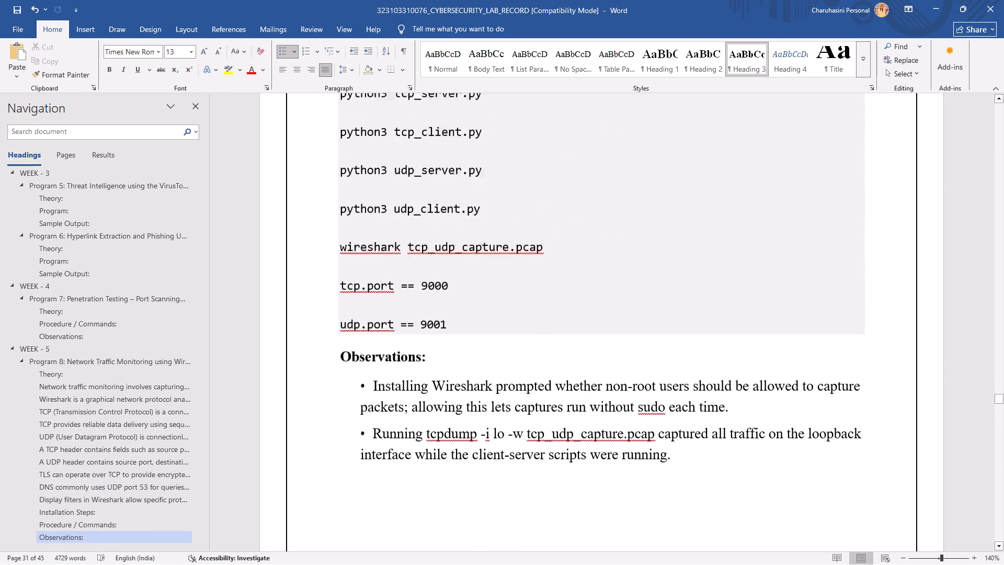
scroll(566, 288, up, 1)
click(486, 276)
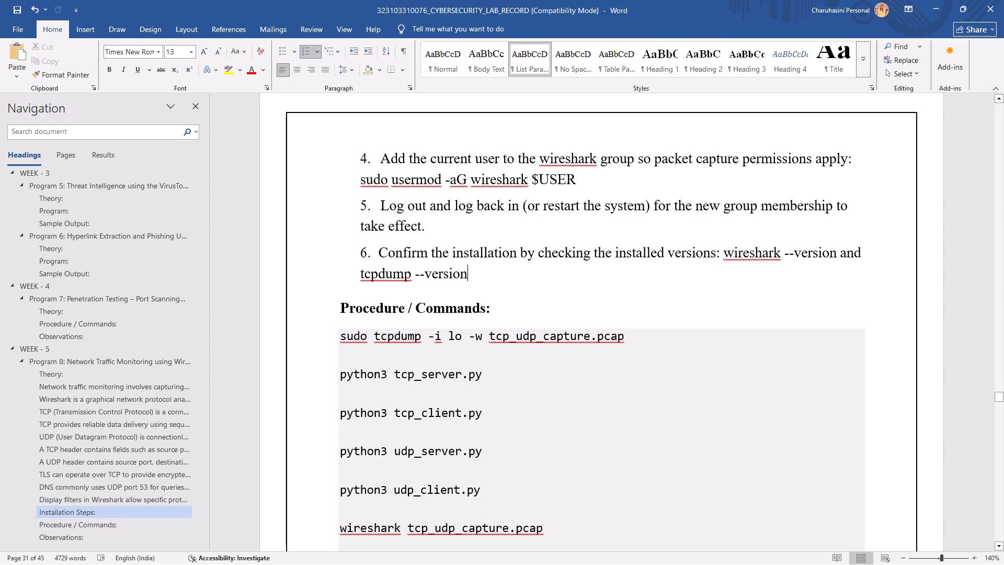
key(Return)
key(Return)
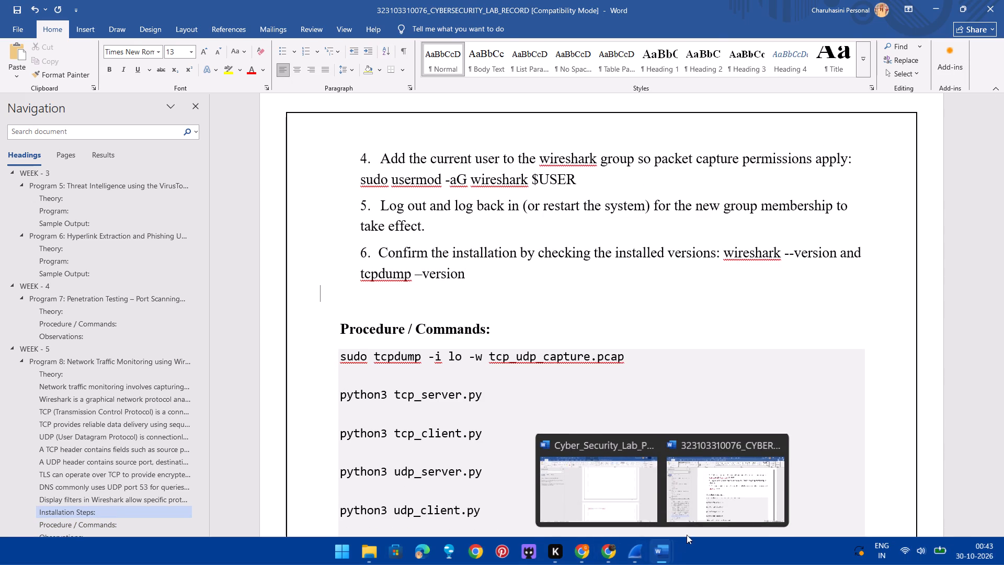
Switch to the older Cyber_Security_Lab_Programs_1_to_18_with_index document and copy Program 8's "Procedure Steps:" heading with its 12 numbered steps.
click(721, 489)
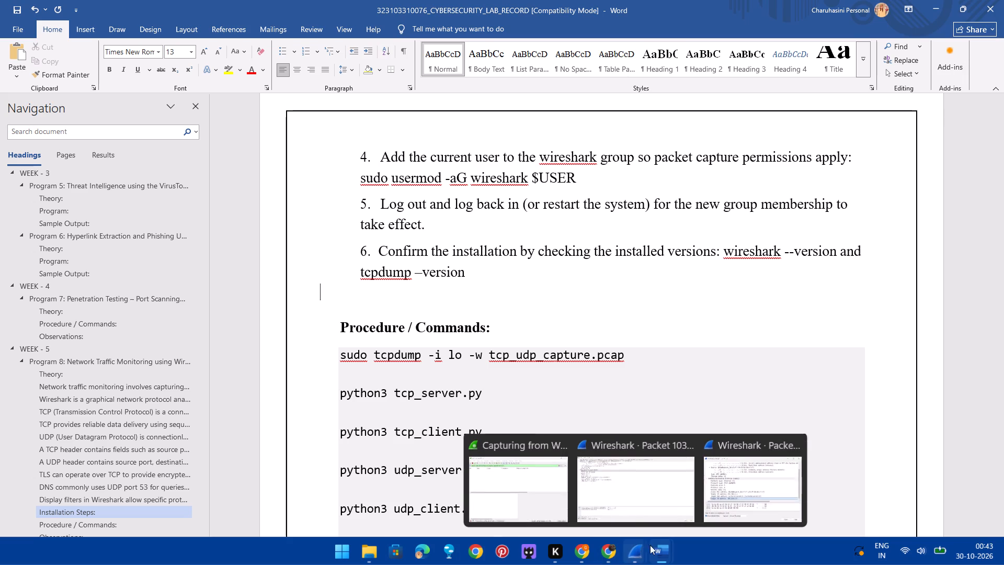
click(610, 489)
scroll(605, 375, up, 3)
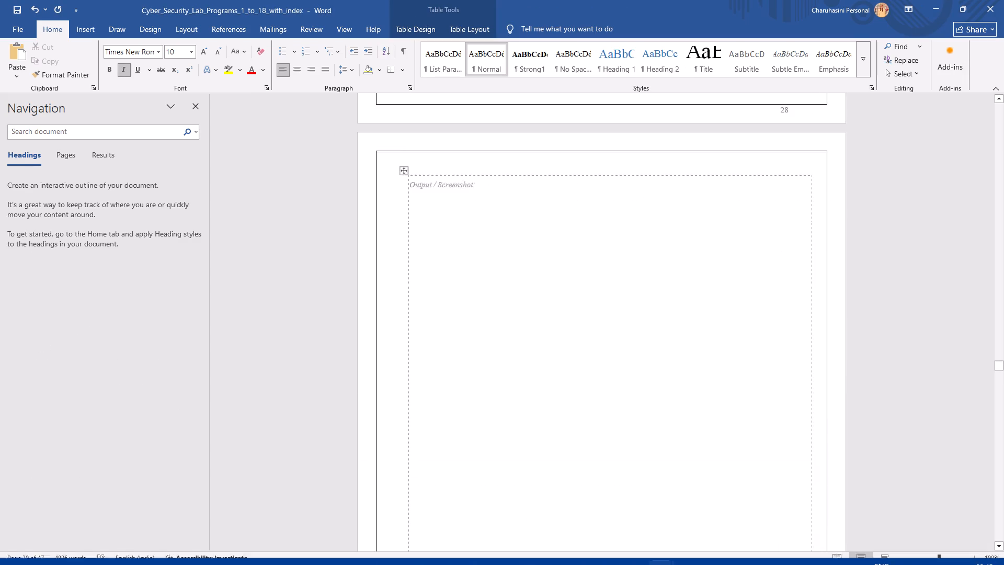
scroll(605, 375, up, 5)
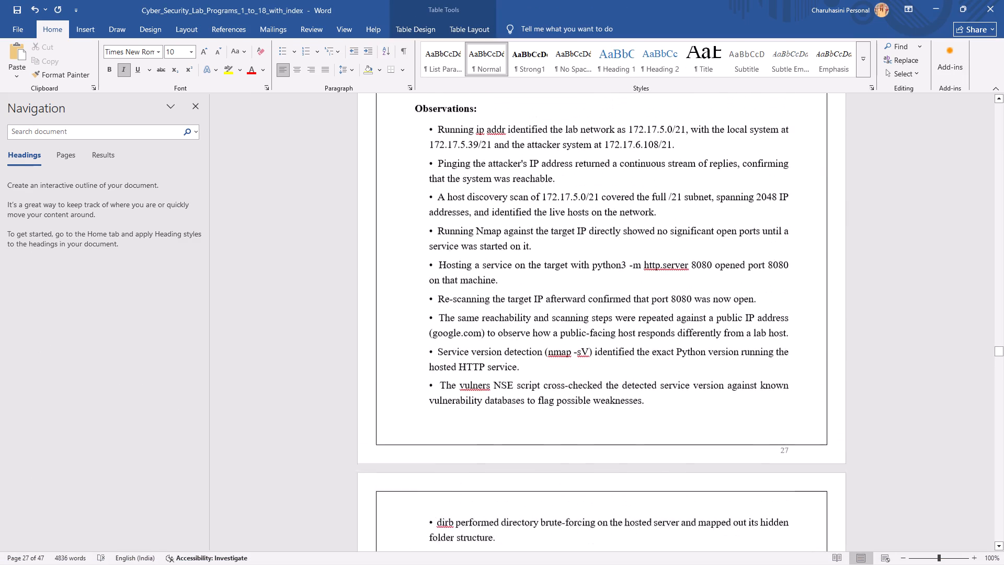
scroll(605, 375, up, 1)
scroll(478, 367, up, 3)
scroll(478, 367, down, 8)
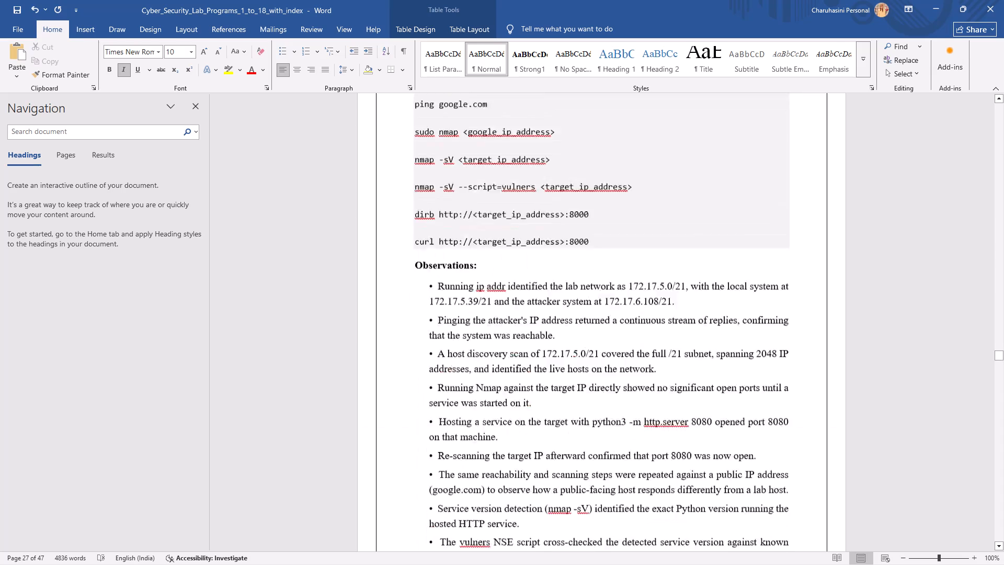
scroll(478, 367, down, 7)
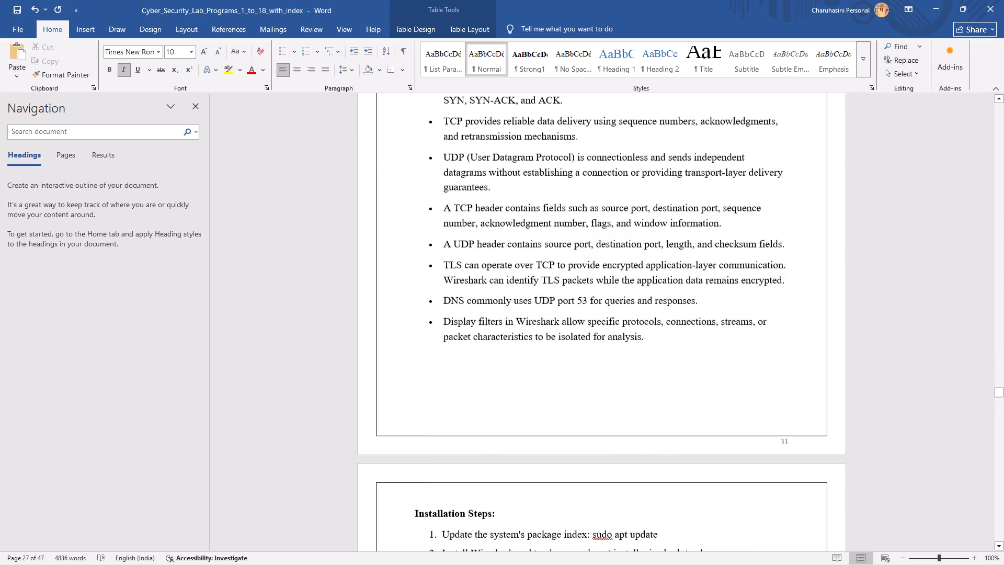
scroll(478, 367, down, 4)
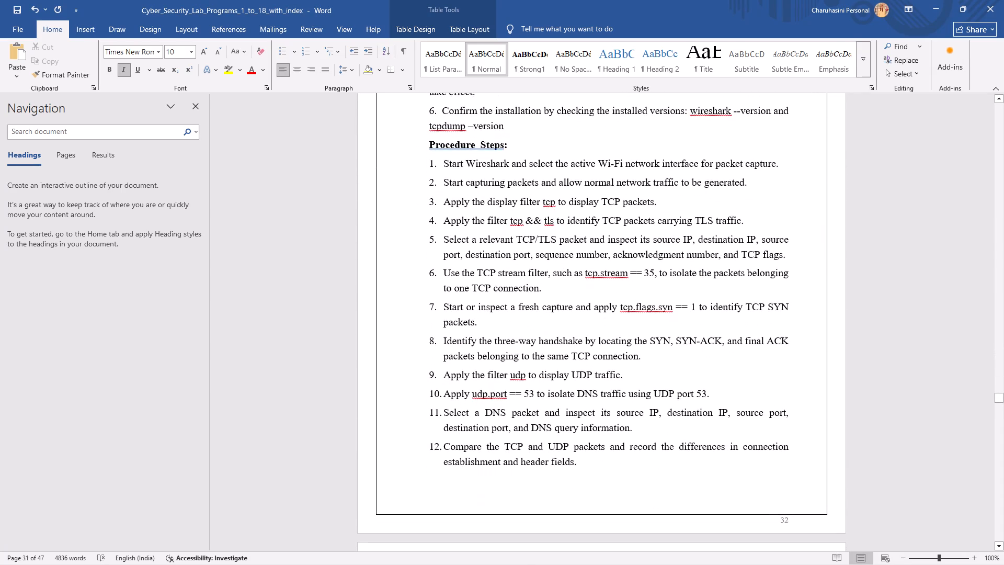
drag(426, 148, 562, 442)
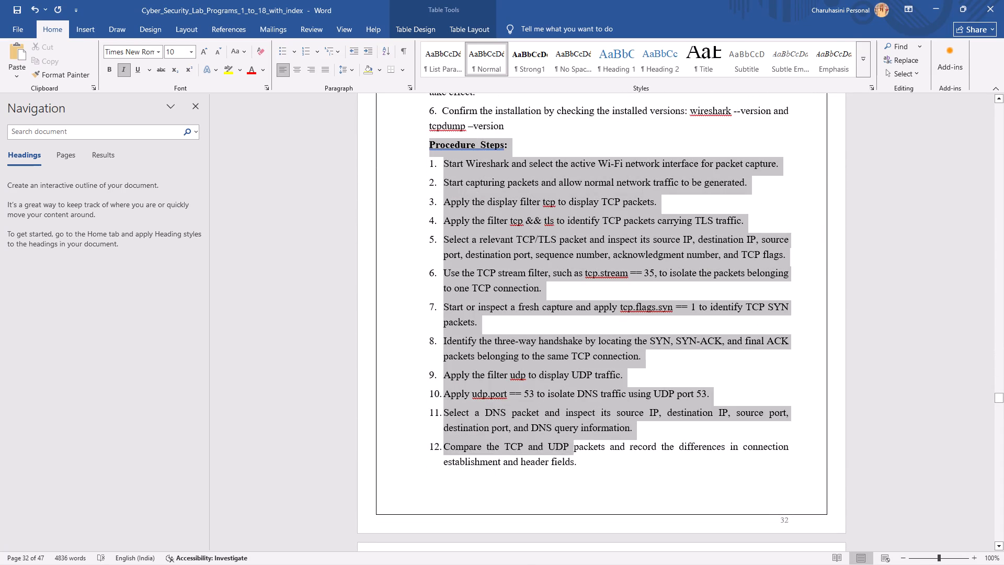
drag(562, 442, 595, 465)
key(ctrl+c)
Return to the lab record and paste the copied Procedure Steps on the empty line above "Procedure / Commands:".
scroll(595, 465, down, 3)
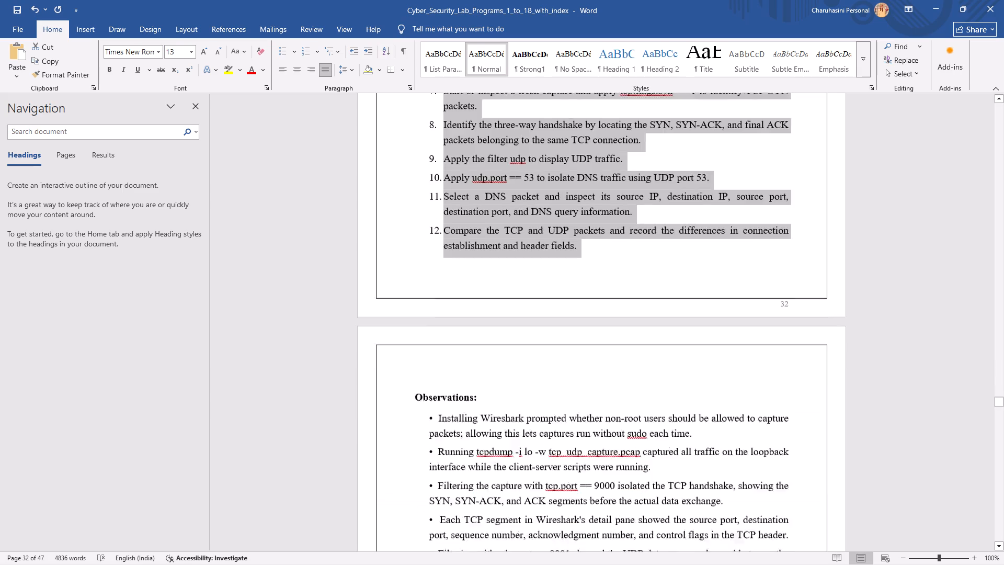
scroll(595, 465, down, 3)
scroll(585, 349, up, 3)
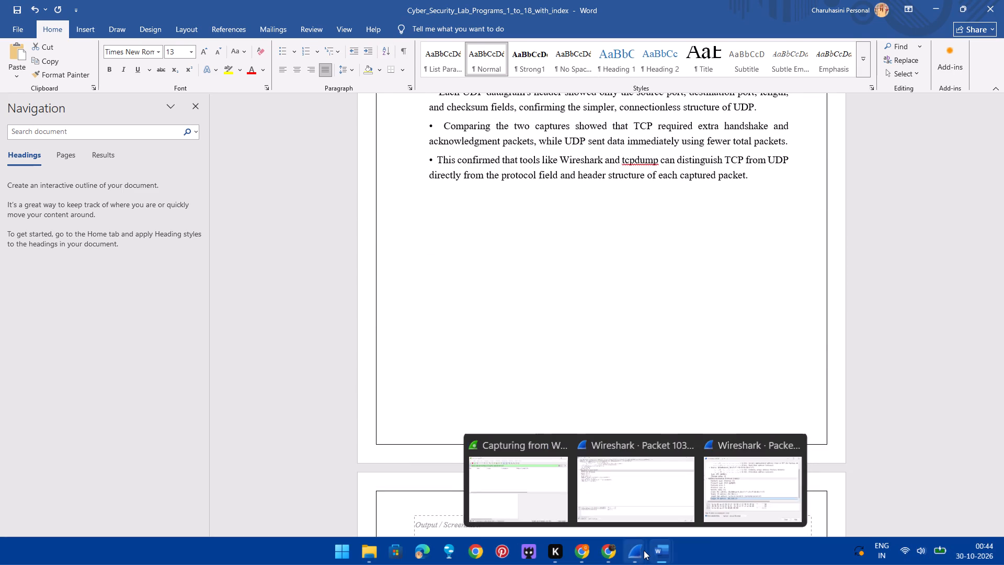
click(713, 498)
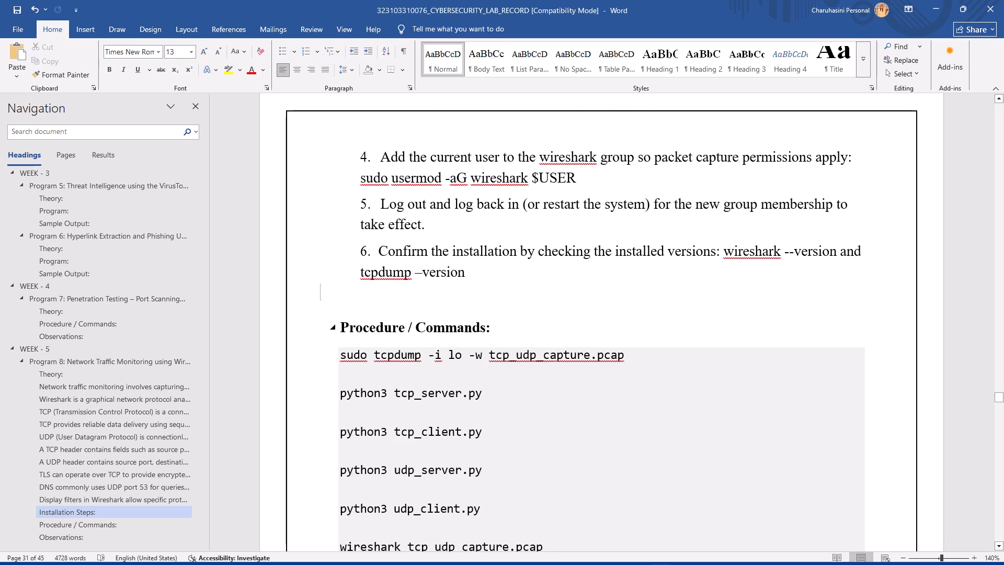
key(ctrl+v)
Add an empty unnumbered line between Program 8's sixth installation step and the pasted "Procedure Steps:" heading.
scroll(391, 284, up, 1)
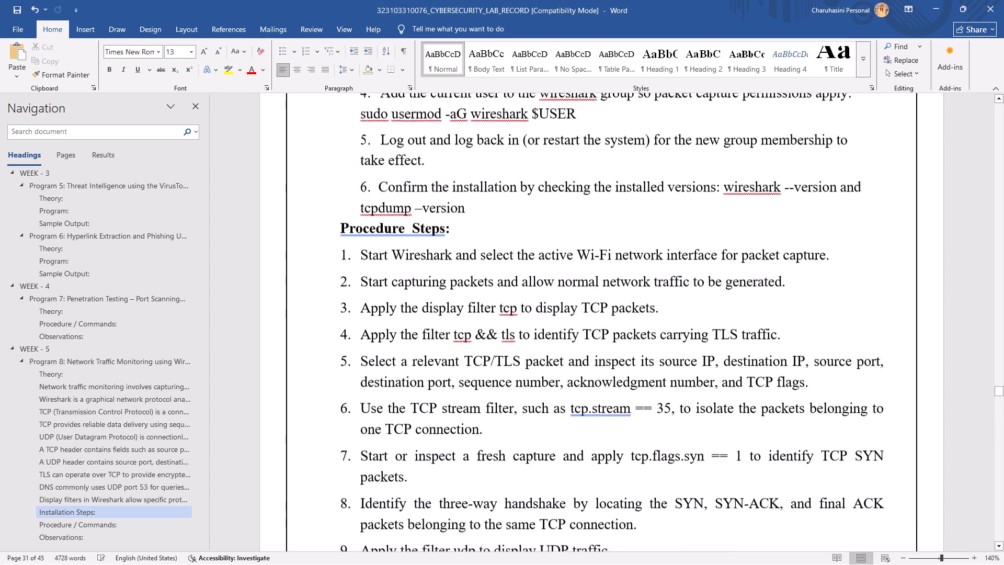
scroll(391, 284, up, 1)
scroll(391, 284, down, 2)
scroll(391, 284, up, 2)
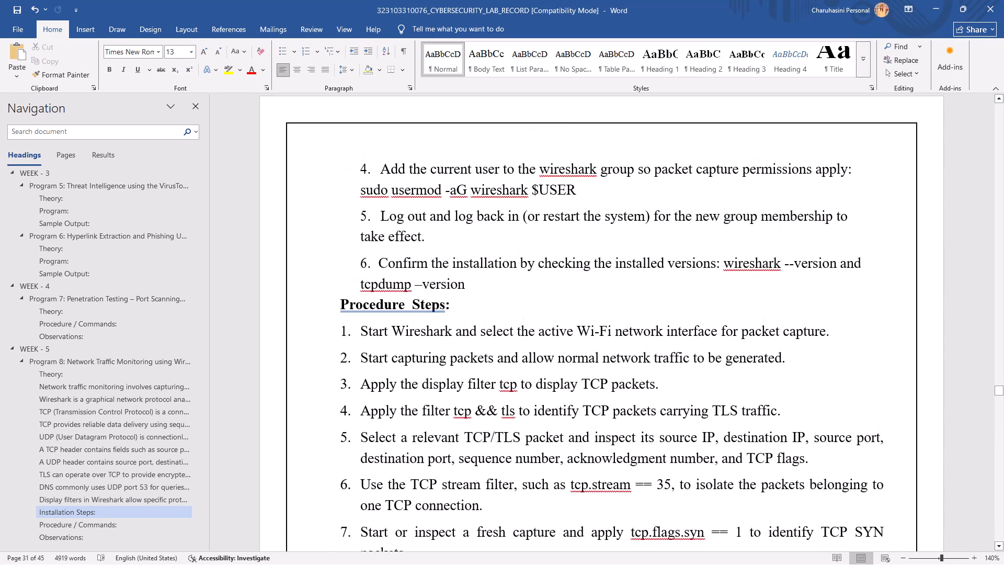
click(474, 282)
key(Return)
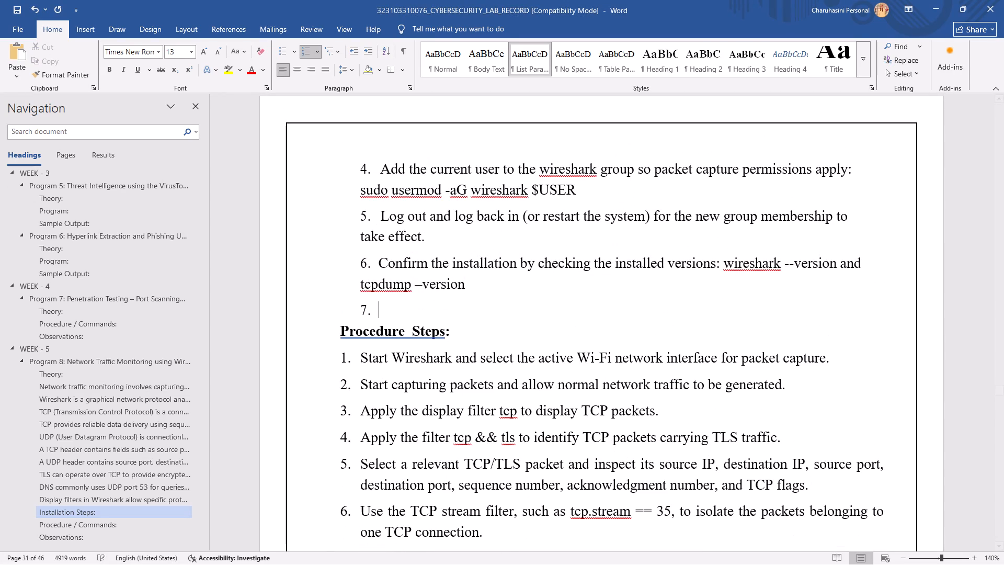
key(BackSpace)
key(BackSpace)
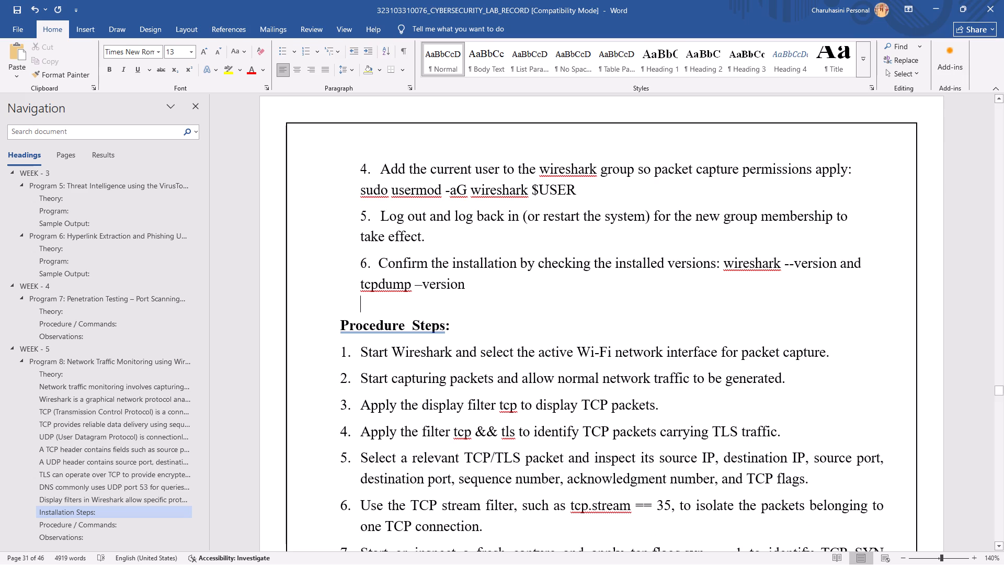
Remove the word "Steps" from Program 8's "Procedure Steps:" heading, leaving "Procedure" and the colon.
click(447, 329)
key(BackSpace)
key(BackSpace)
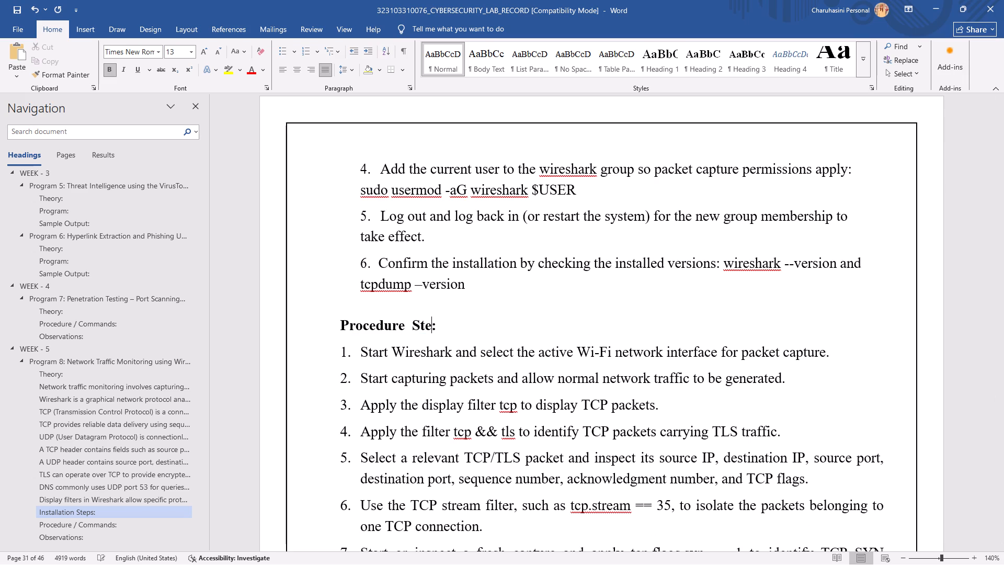
key(BackSpace)
key(BackSpace)
key(BackSpace)
key(BackSpace)
Delete Program 8's old "Procedure / Commands:" heading with its shaded command block and the leftover blank space above "Observations:".
scroll(447, 329, down, 3)
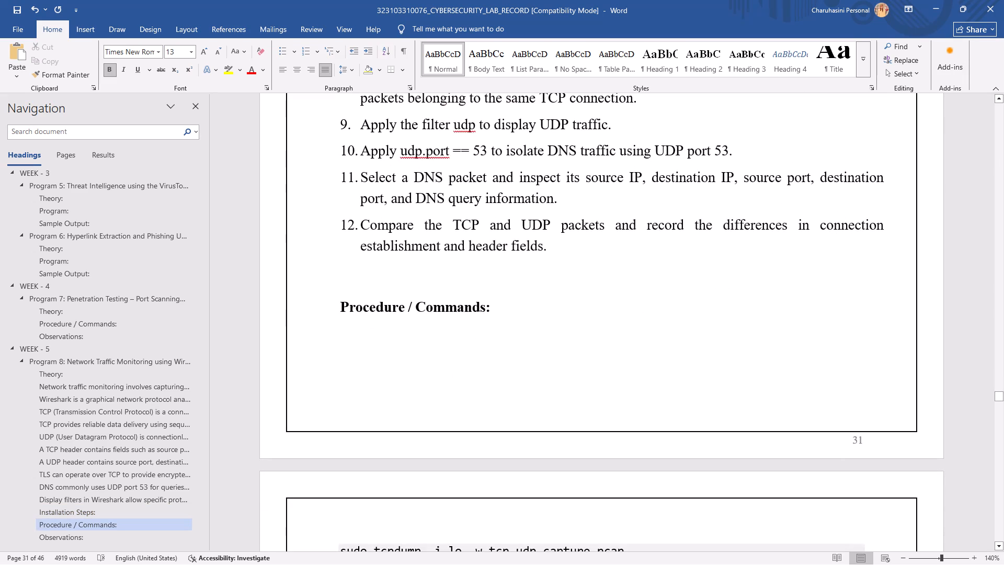
click(370, 287)
scroll(370, 287, down, 2)
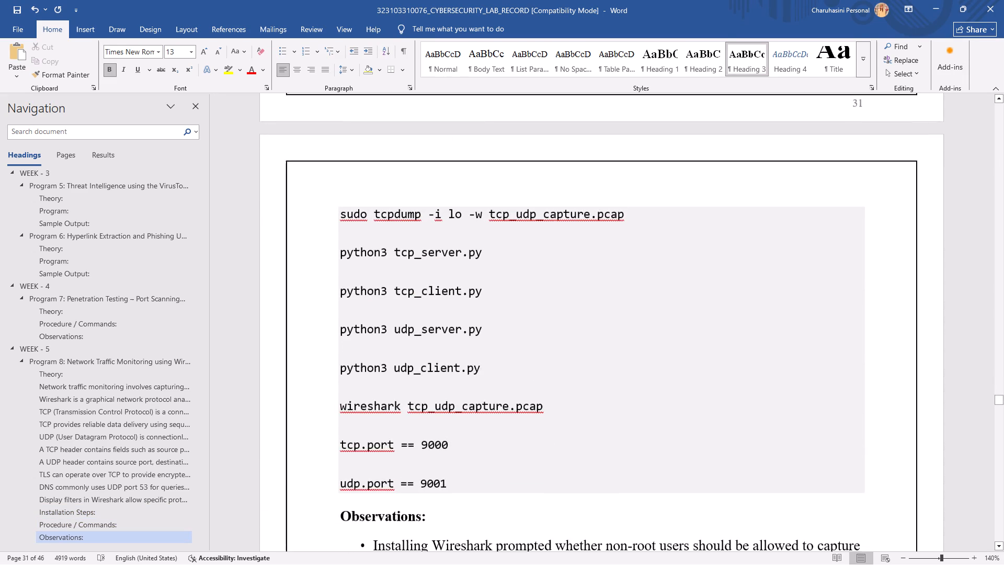
scroll(361, 307, up, 1)
scroll(336, 183, up, 1)
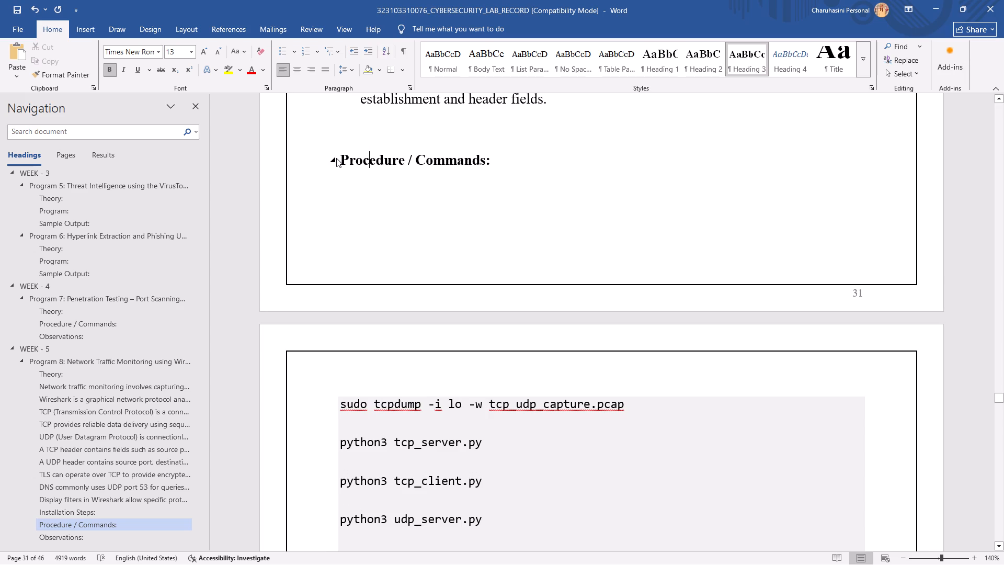
drag(340, 159, 494, 564)
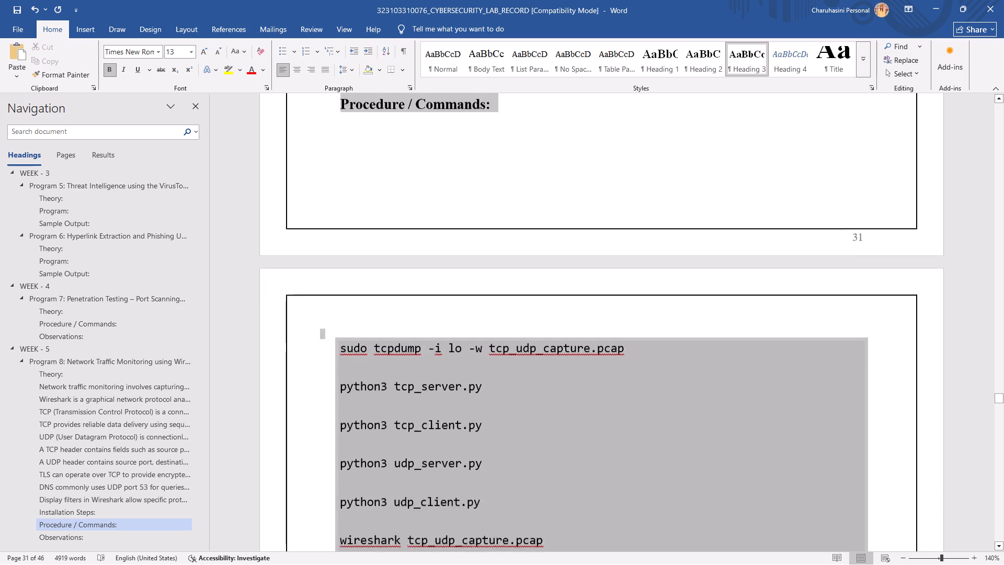
drag(494, 564, 522, 407)
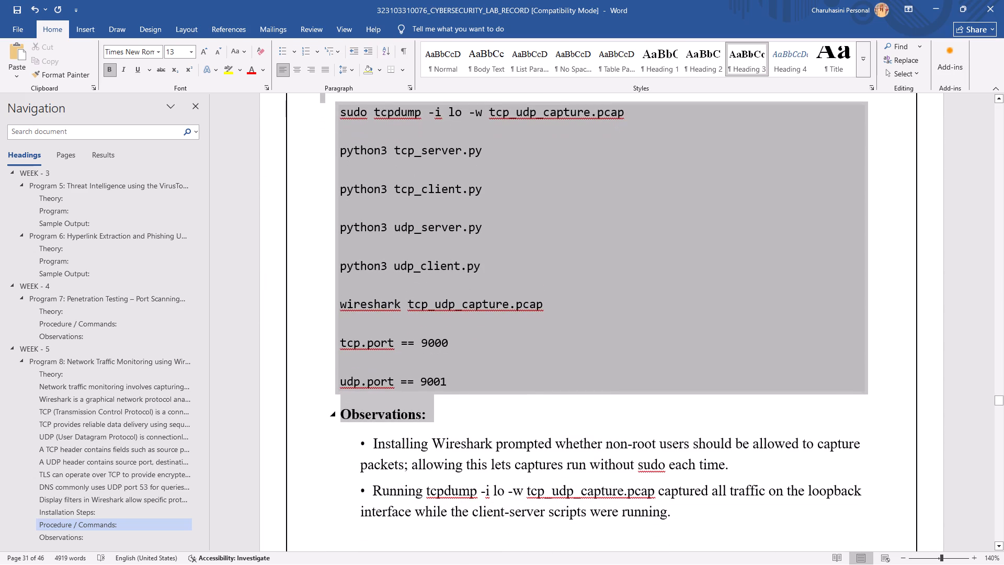
drag(522, 407, 540, 383)
key(BackSpace)
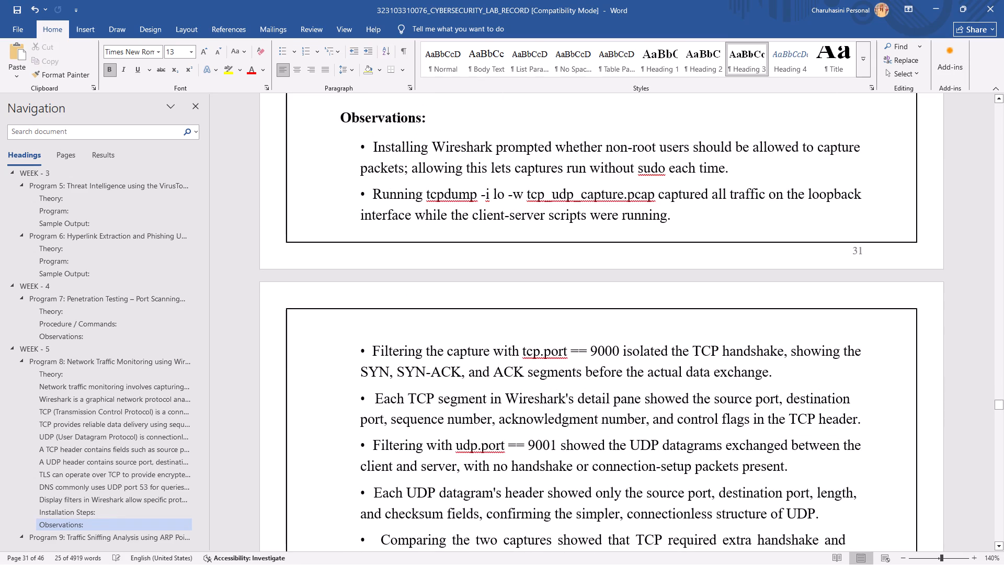
key(BackSpace)
key(BackSpace)
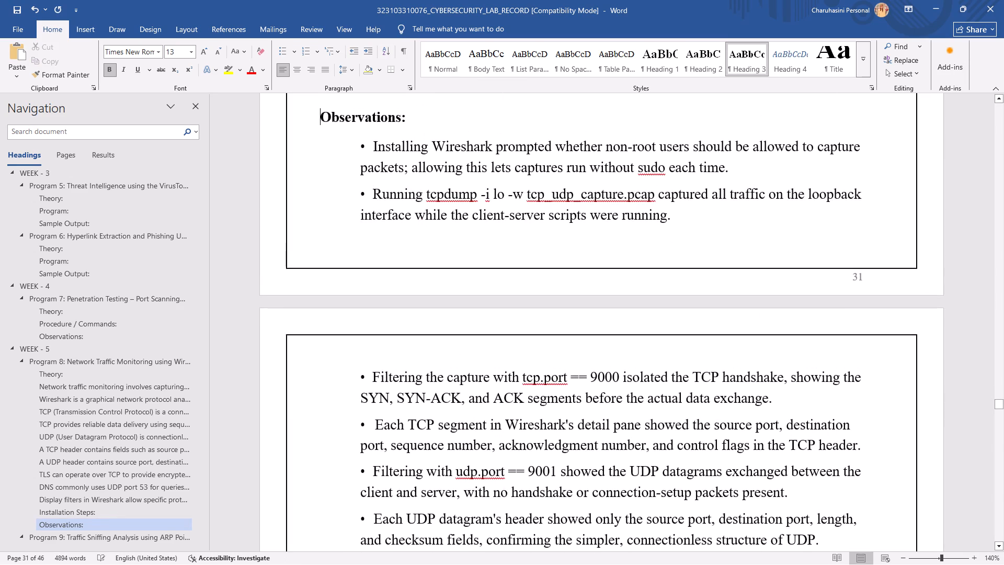
Indent Program 8's "Observations:" heading to align with the numbered procedure steps.
scroll(540, 383, up, 1)
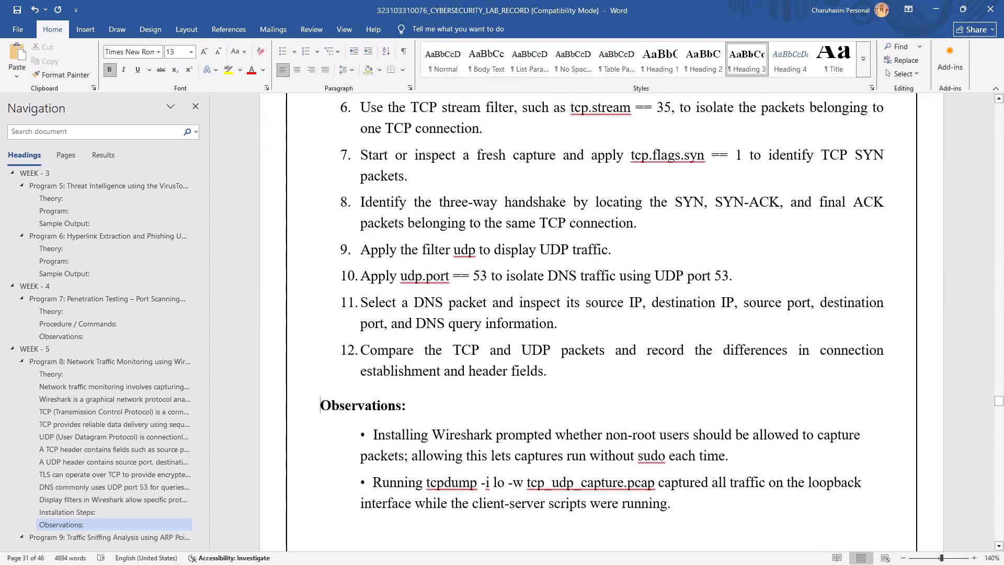
scroll(540, 383, up, 1)
key(Tab)
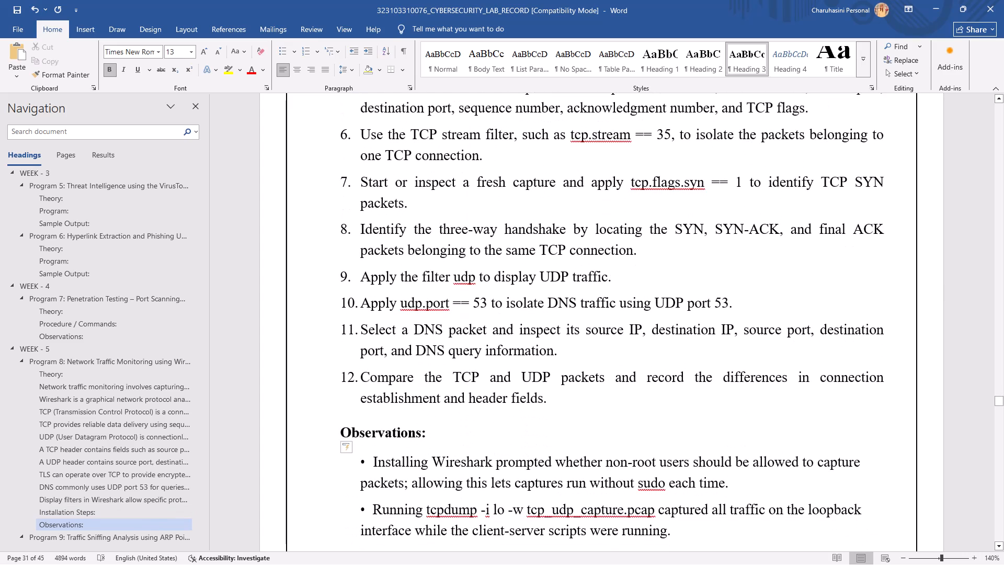
Delete the Windows PowerShell screenshot from Program 8's "Output / Screenshot:" box, keeping the box and its label.
scroll(540, 383, up, 3)
scroll(540, 383, down, 4)
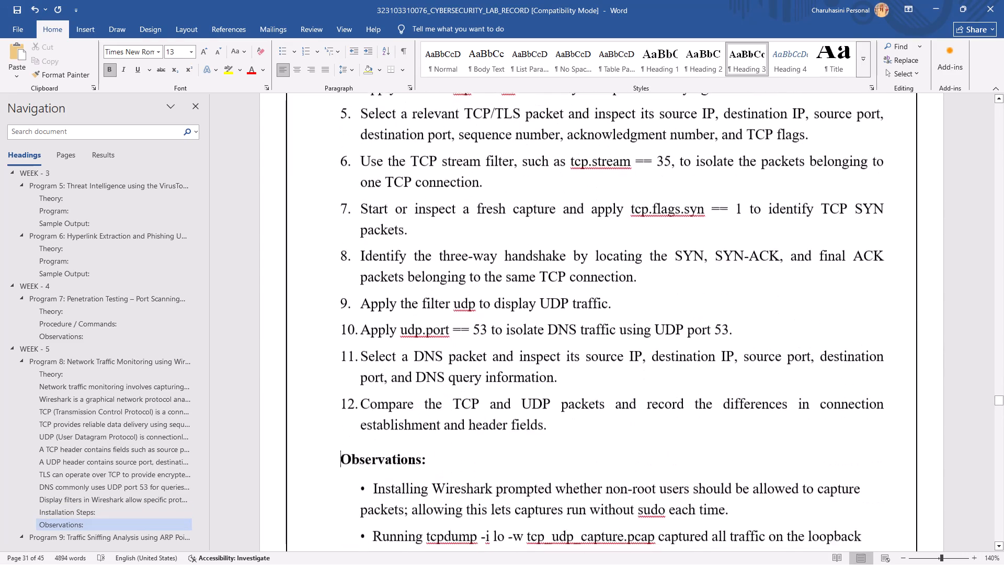
scroll(540, 383, down, 2)
scroll(542, 428, down, 2)
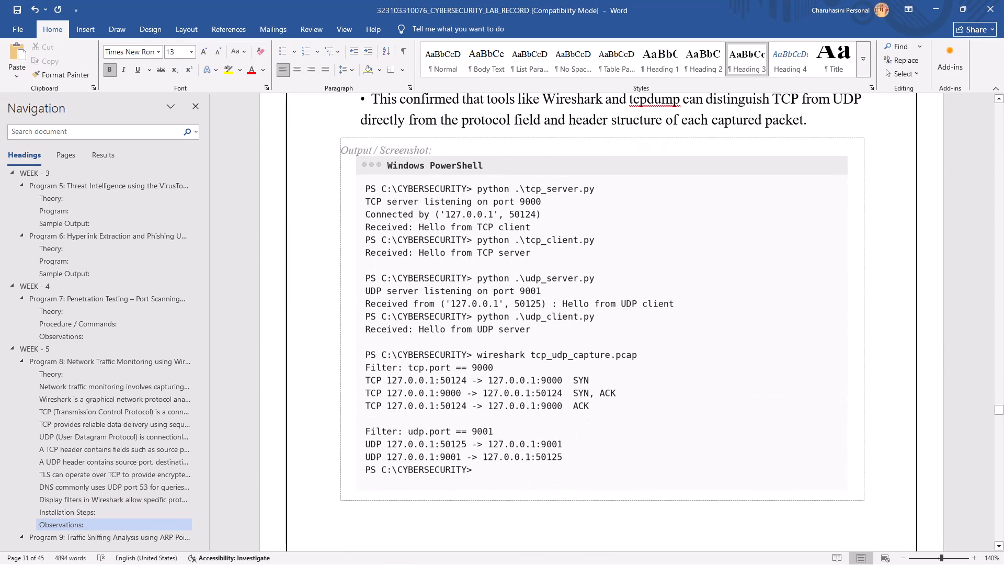
click(489, 299)
key(Delete)
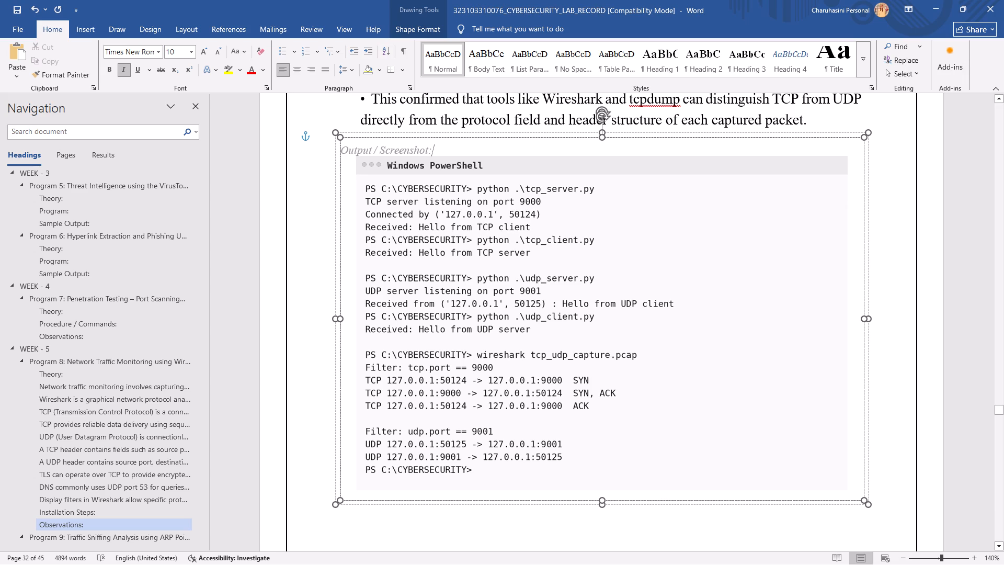
drag(602, 498, 610, 453)
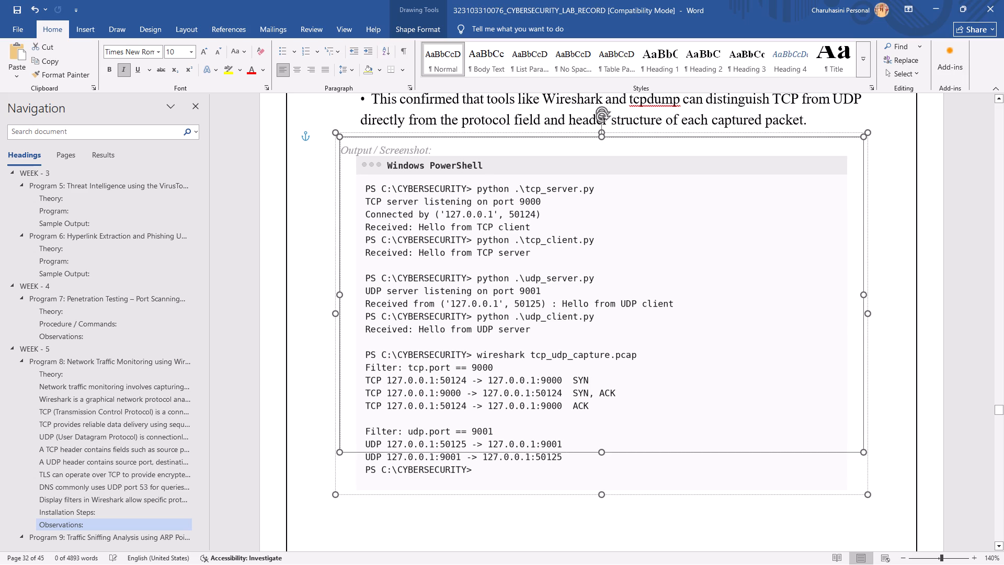
click(565, 472)
key(Delete)
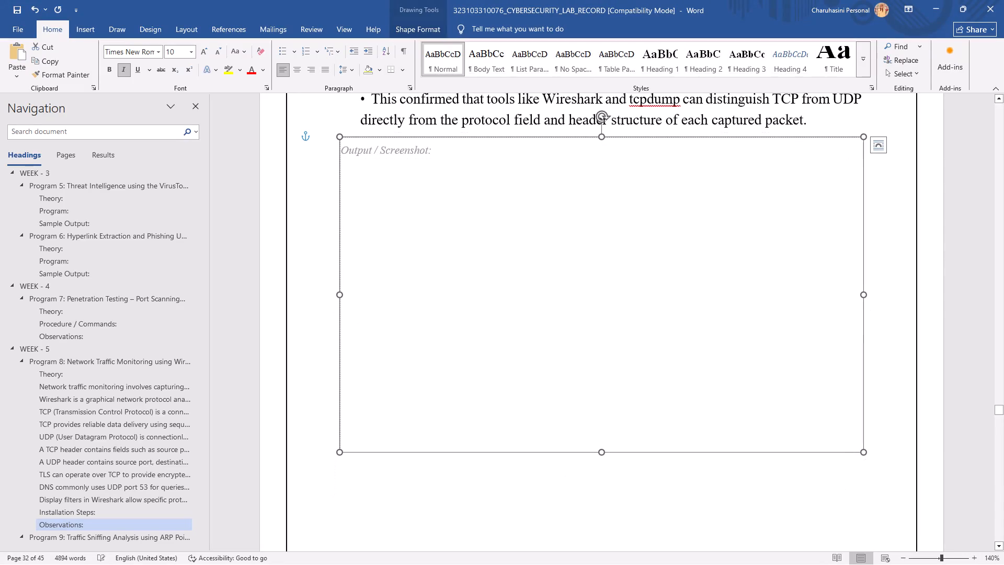
Stretch Program 8's emptied "Output / Screenshot:" box down to near the bottom border of the page.
click(517, 200)
scroll(517, 200, down, 3)
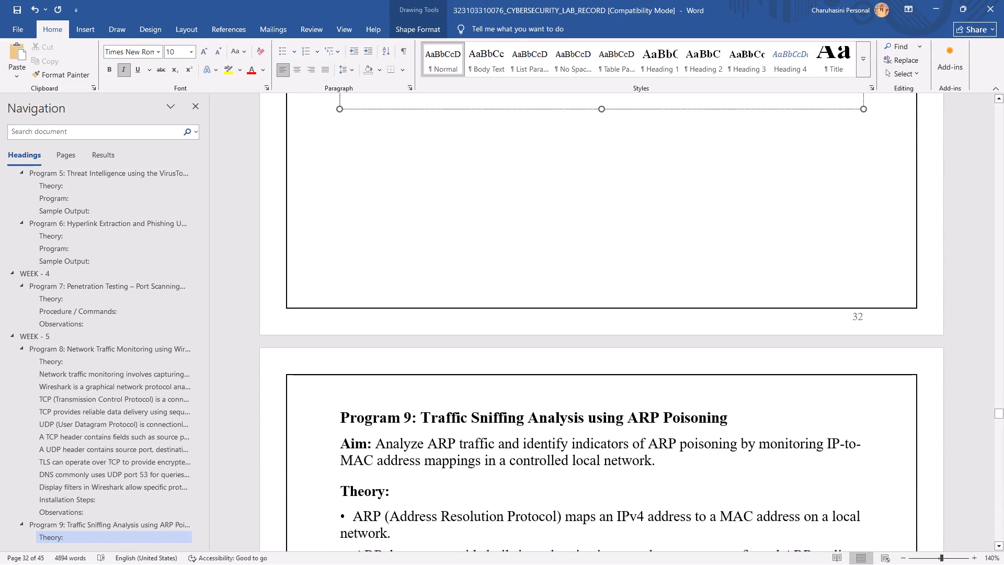
drag(599, 110, 597, 286)
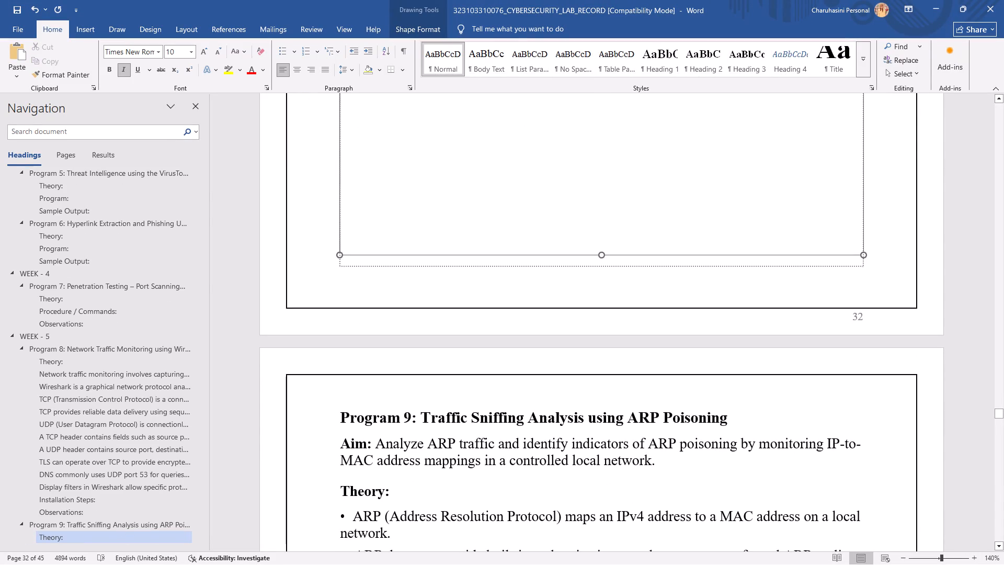
drag(597, 286, 597, 289)
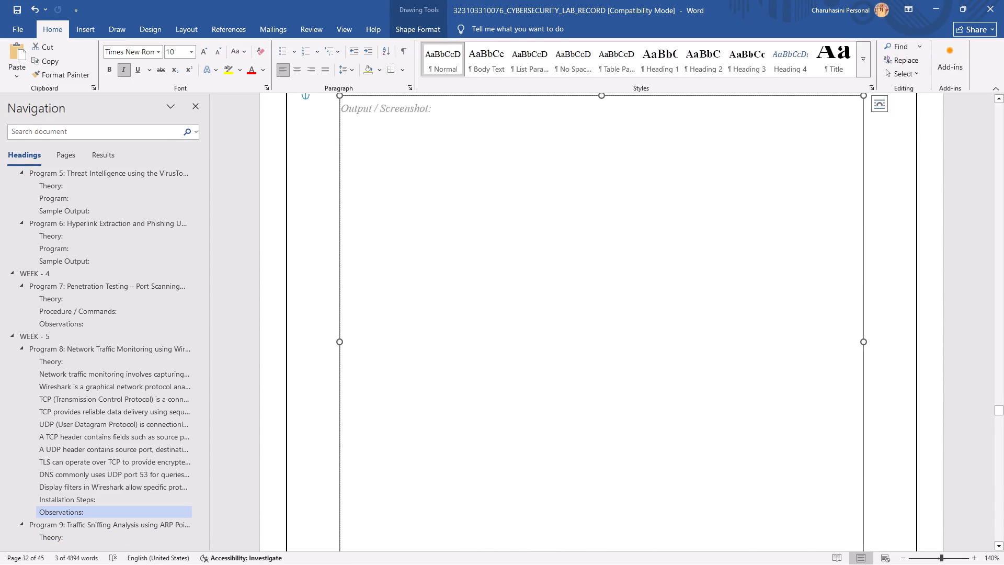
Switch to the older Cyber_Security_Lab_Programs_1_to_18_with_index document and cut the Wireshark Packet 24589 screenshot above "Output 2:".
click(469, 118)
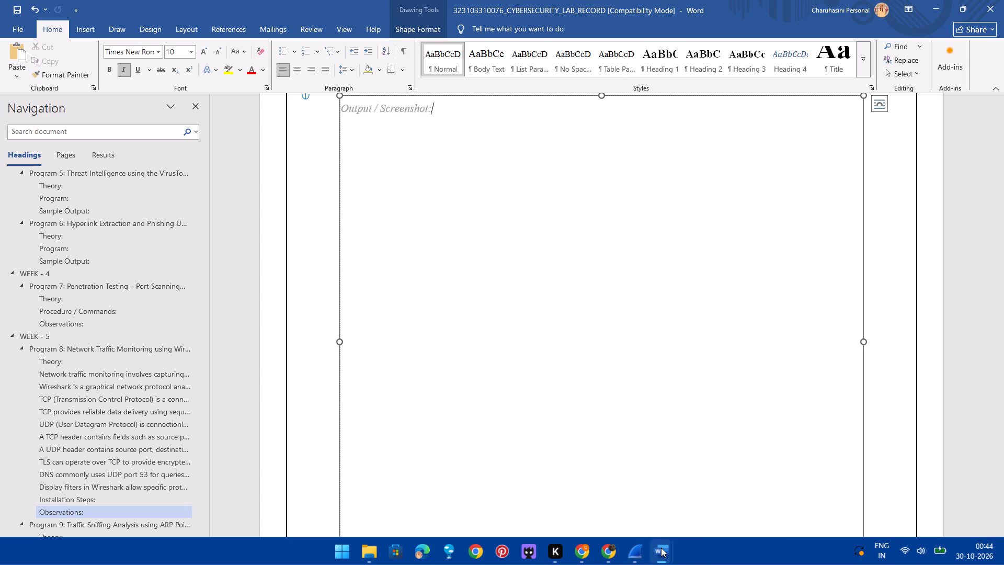
click(710, 486)
scroll(710, 486, down, 5)
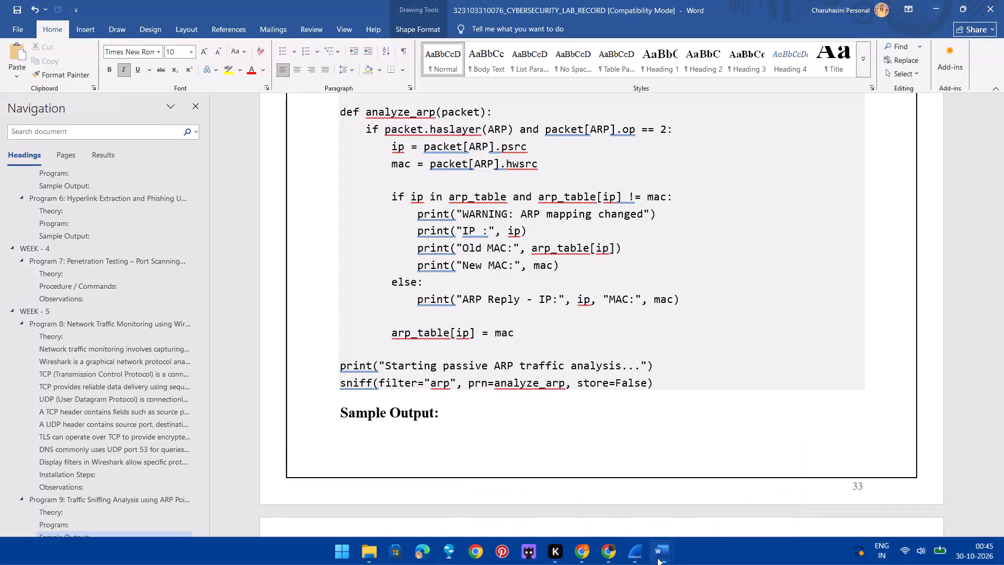
click(612, 488)
scroll(612, 488, down, 3)
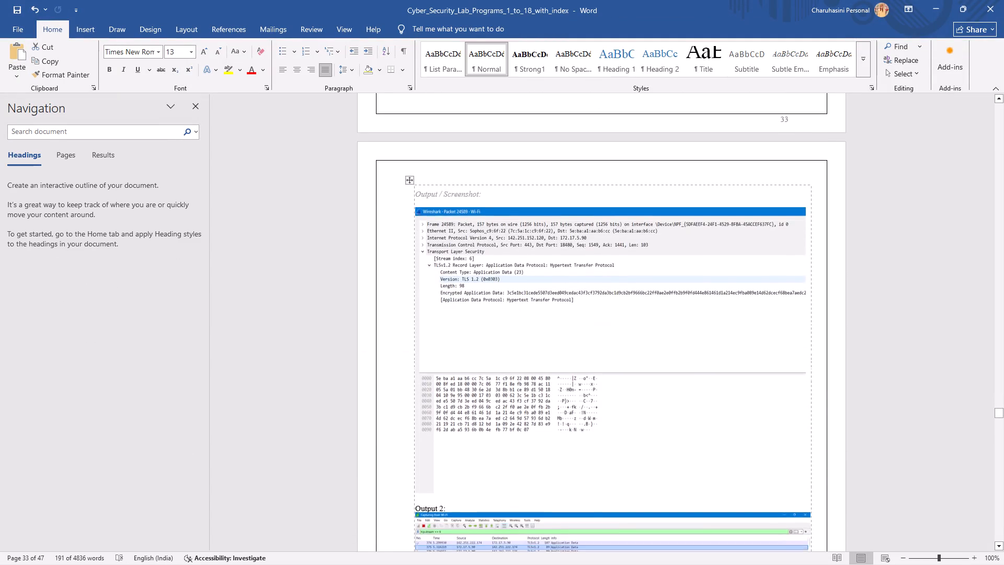
scroll(612, 488, down, 2)
click(600, 216)
click(580, 178)
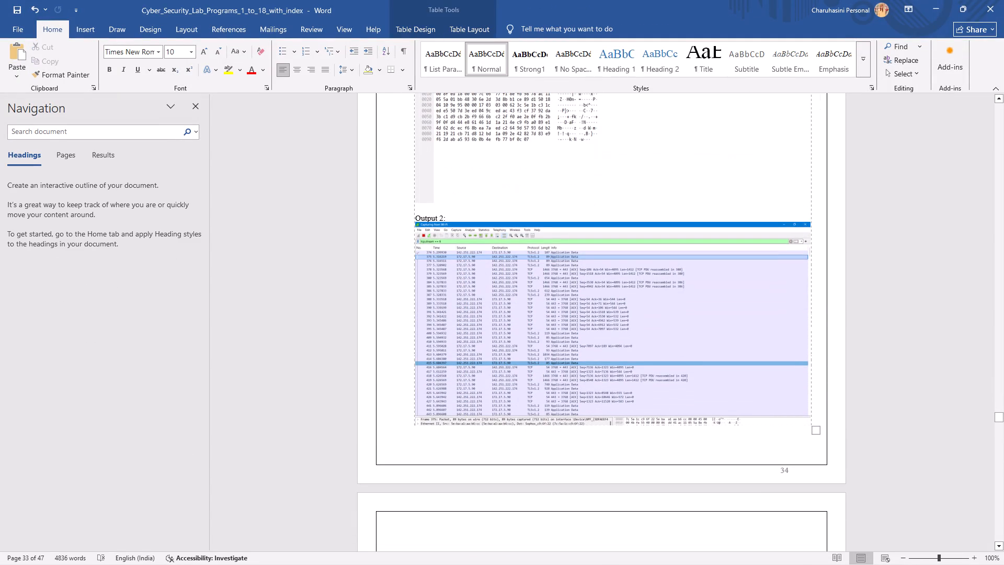
key(ctrl+x)
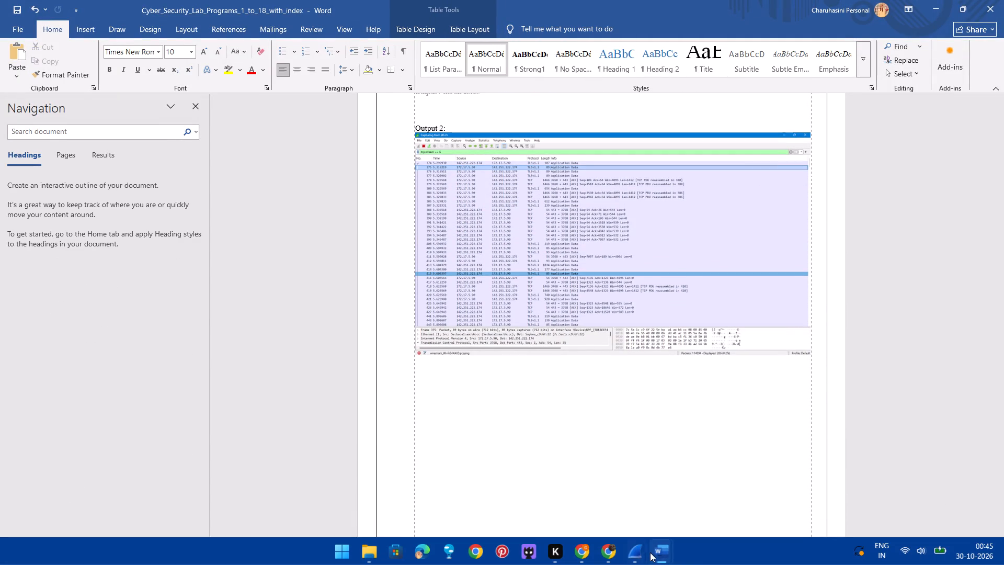
Return to the lab record and paste the Wireshark screenshot on a new line below Program 8's "Output / Screenshot:" label.
click(729, 485)
scroll(561, 360, up, 5)
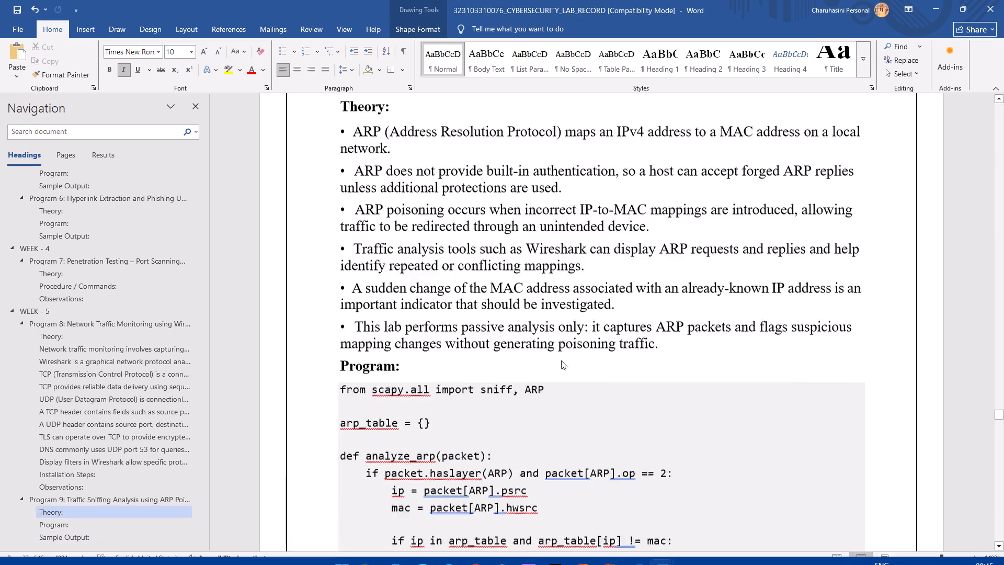
key(Return)
key(ctrl+v)
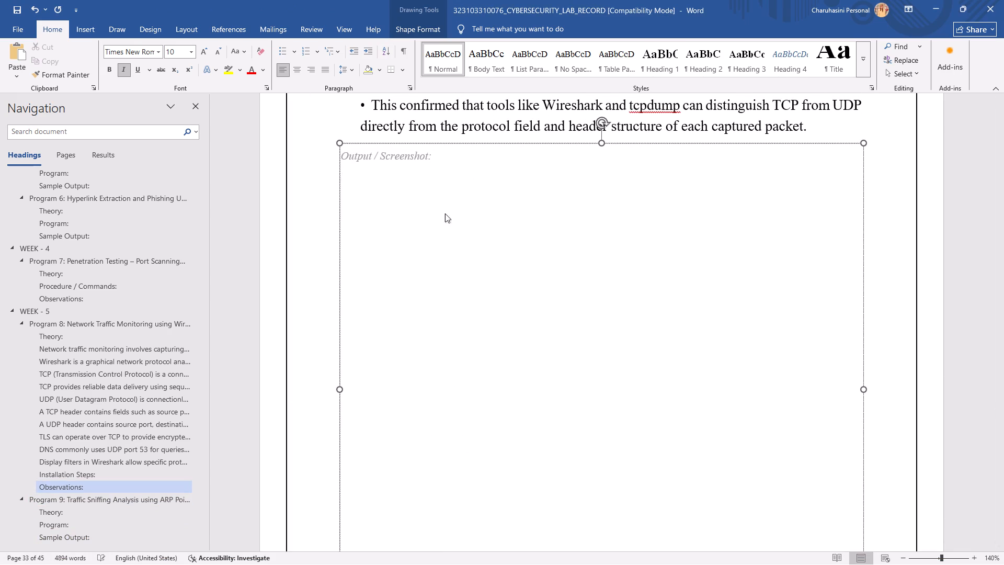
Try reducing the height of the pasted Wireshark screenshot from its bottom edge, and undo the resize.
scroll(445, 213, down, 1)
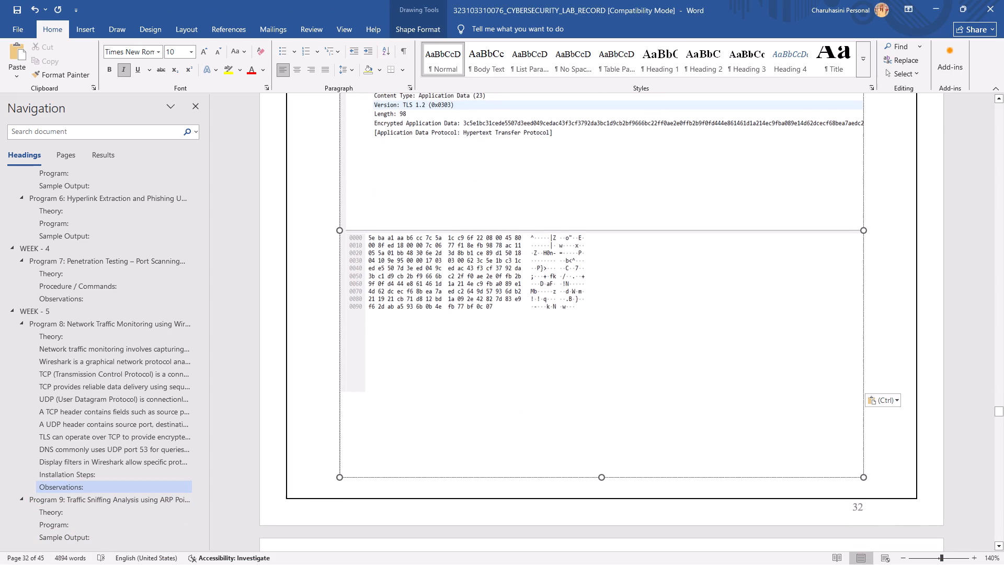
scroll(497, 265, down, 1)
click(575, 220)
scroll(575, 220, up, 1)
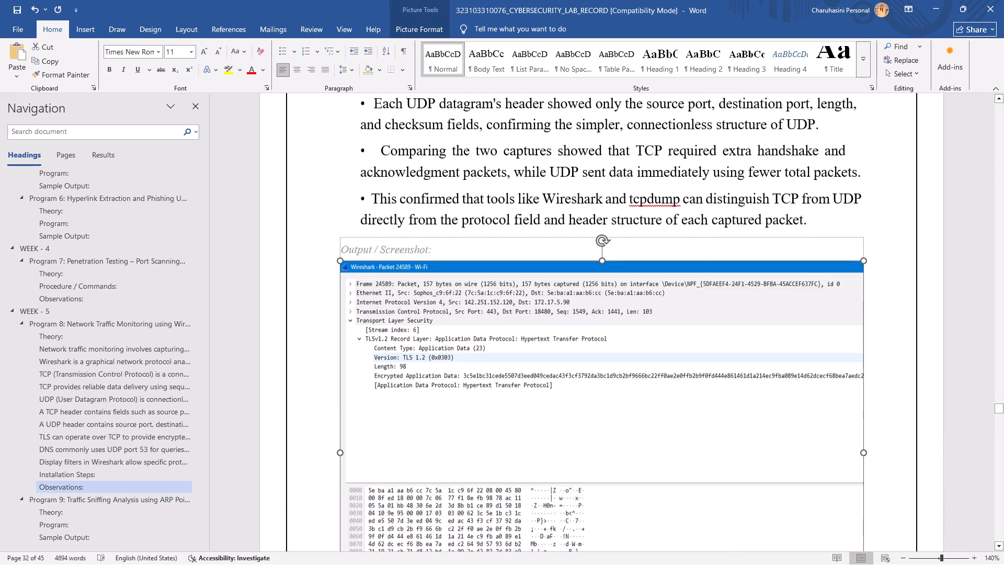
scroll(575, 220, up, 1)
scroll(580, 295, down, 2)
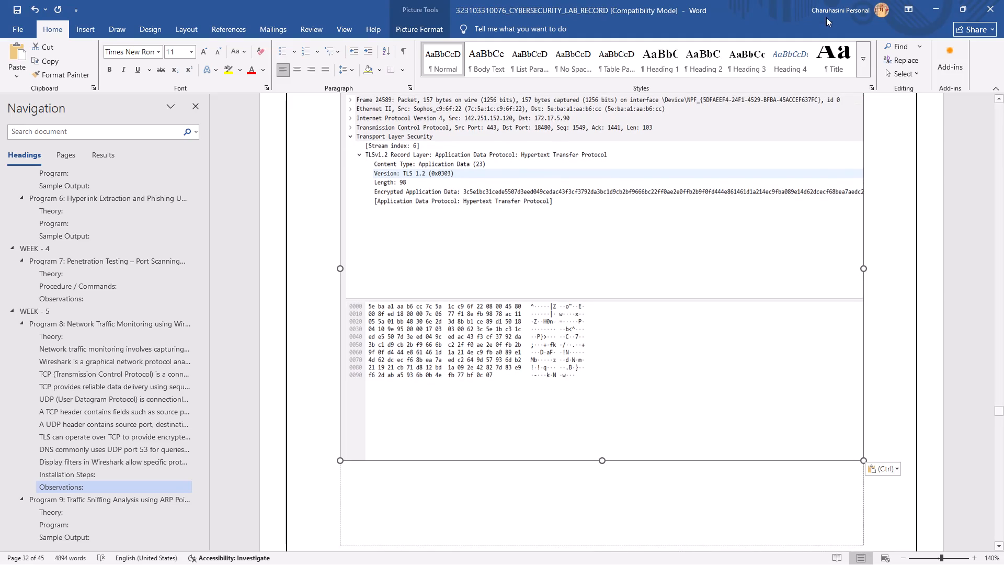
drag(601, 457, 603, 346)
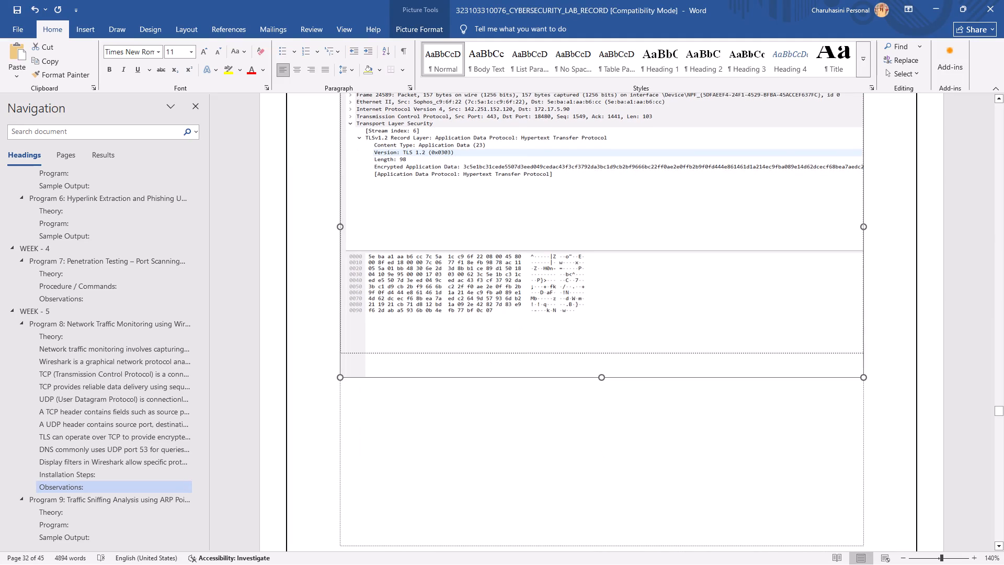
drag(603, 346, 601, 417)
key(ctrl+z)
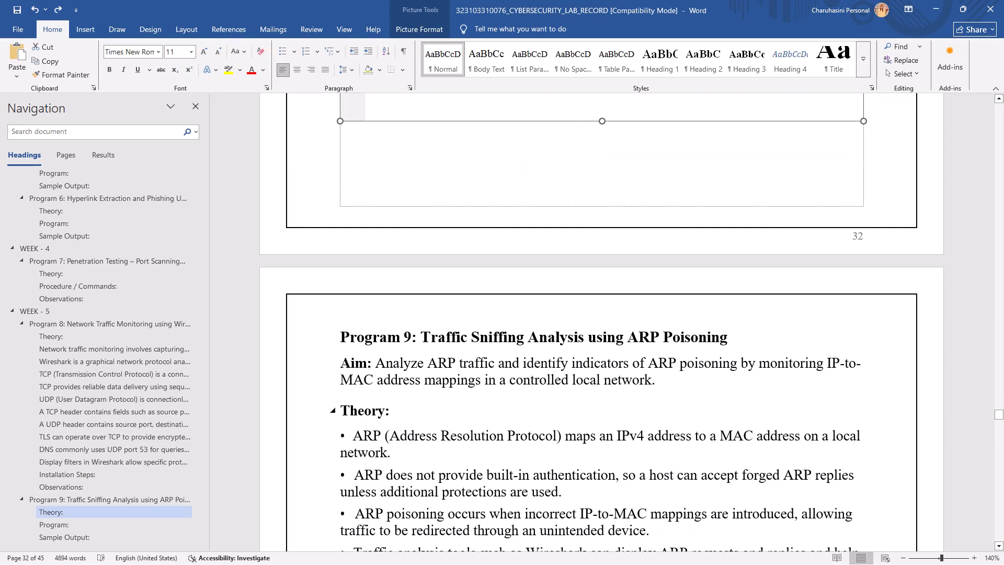
Crop the pasted Wireshark Packet 24589 screenshot from its bottom edge to about 6.1 cm high, cutting off the hex dump pane.
scroll(601, 417, up, 3)
click(556, 348)
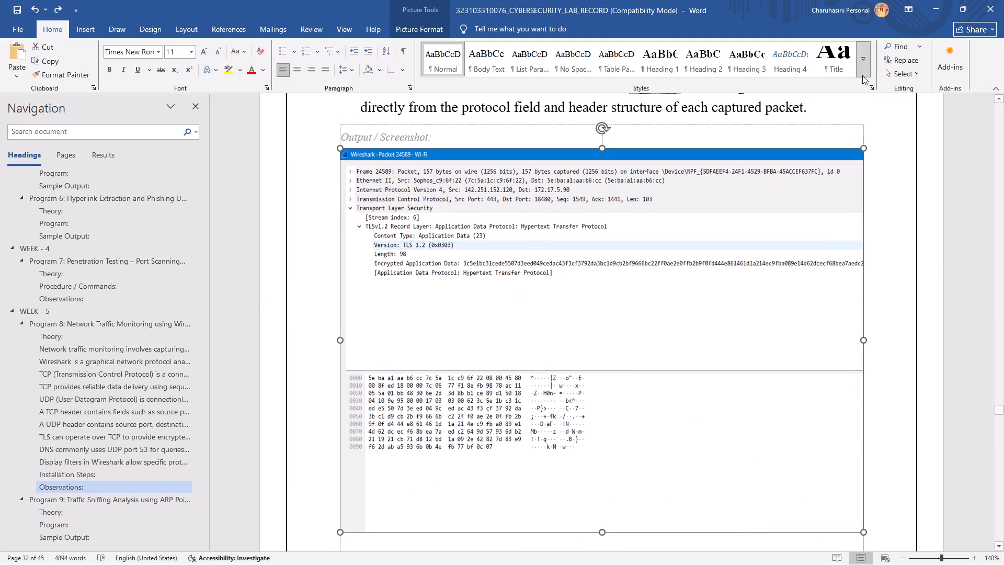
click(430, 29)
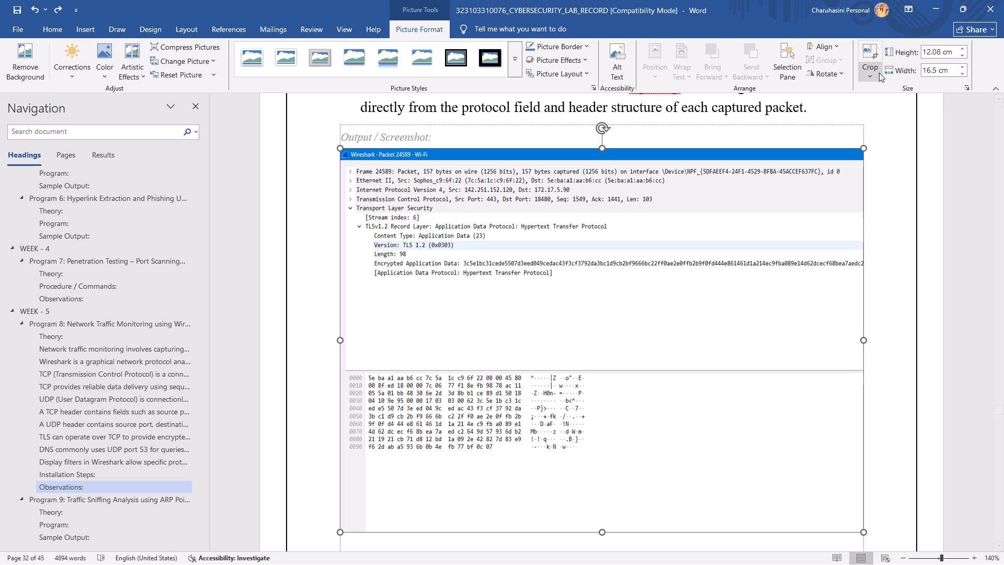
click(871, 55)
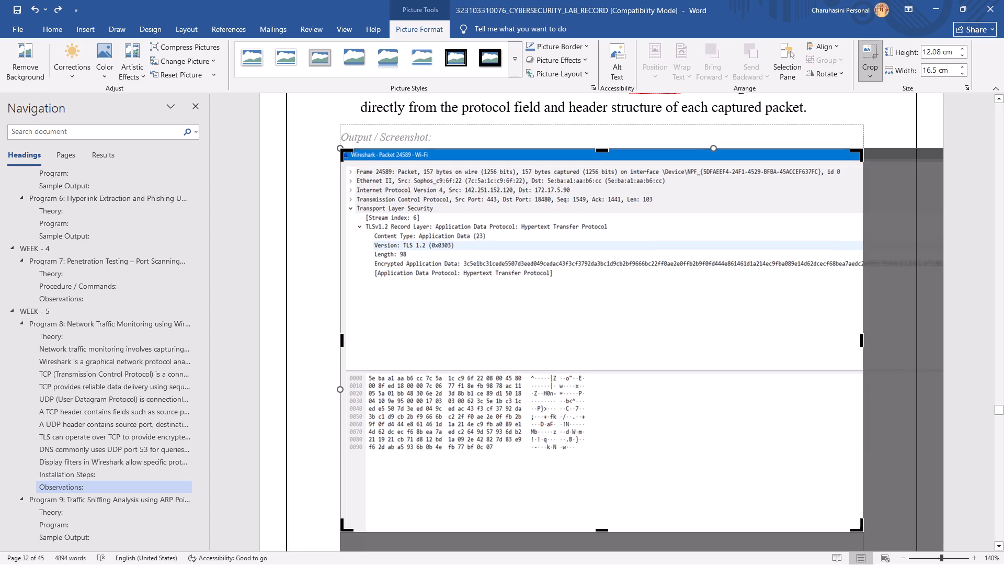
drag(603, 528, 664, 383)
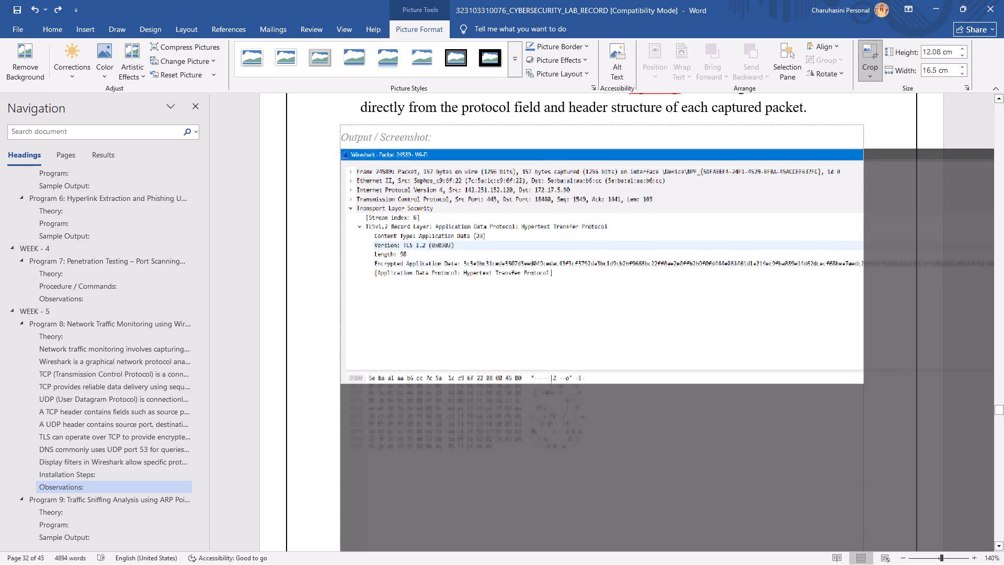
drag(664, 383, 652, 307)
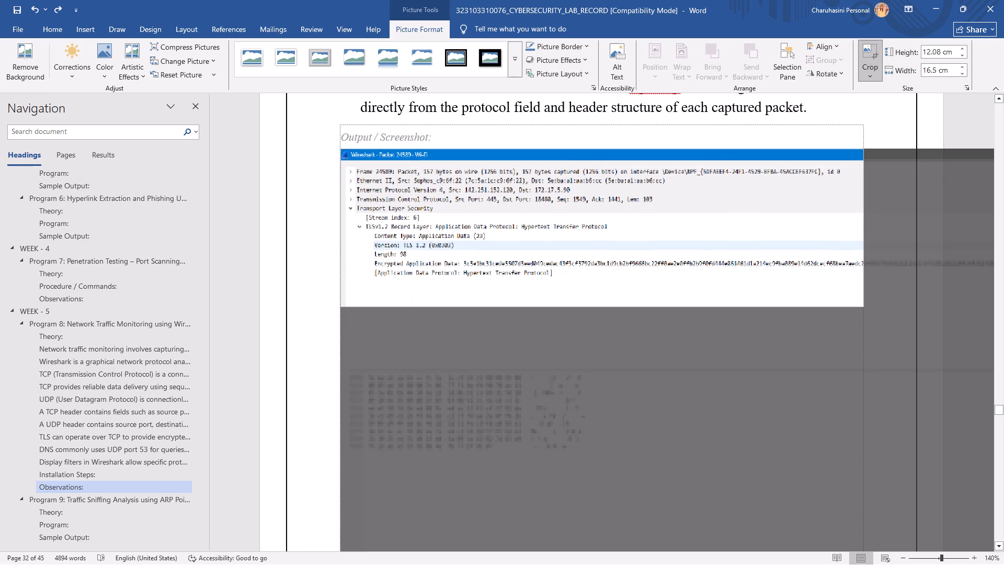
drag(652, 307, 648, 342)
click(600, 459)
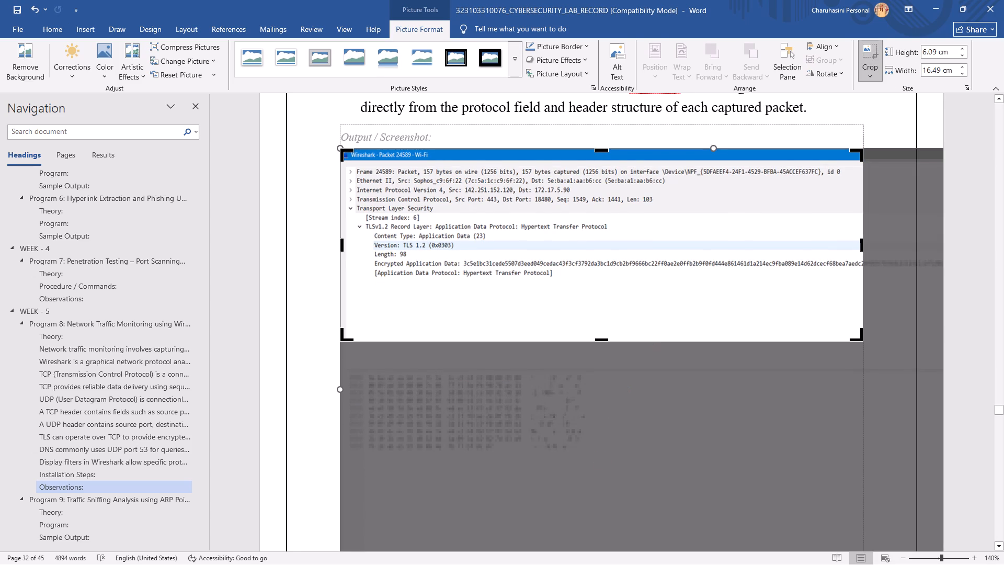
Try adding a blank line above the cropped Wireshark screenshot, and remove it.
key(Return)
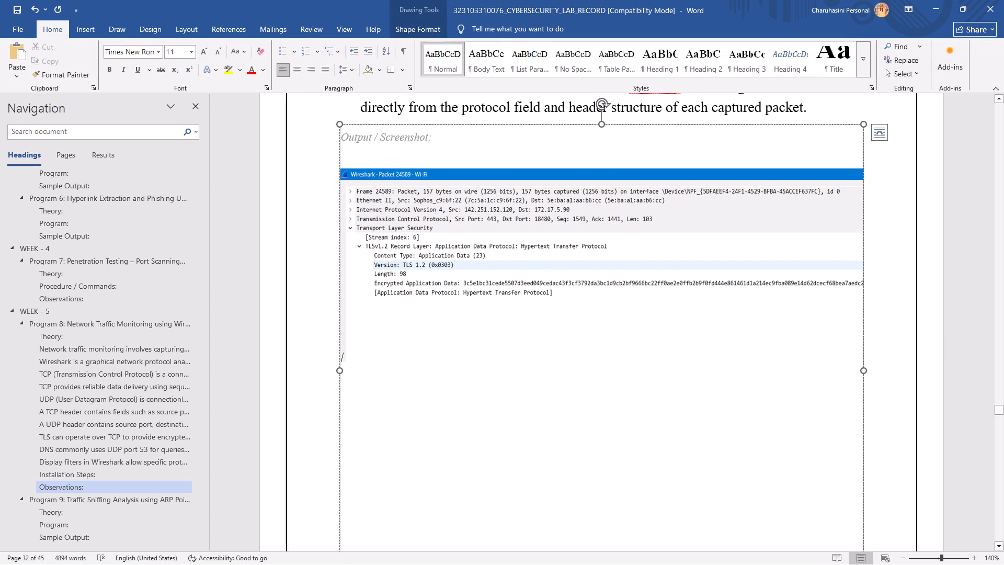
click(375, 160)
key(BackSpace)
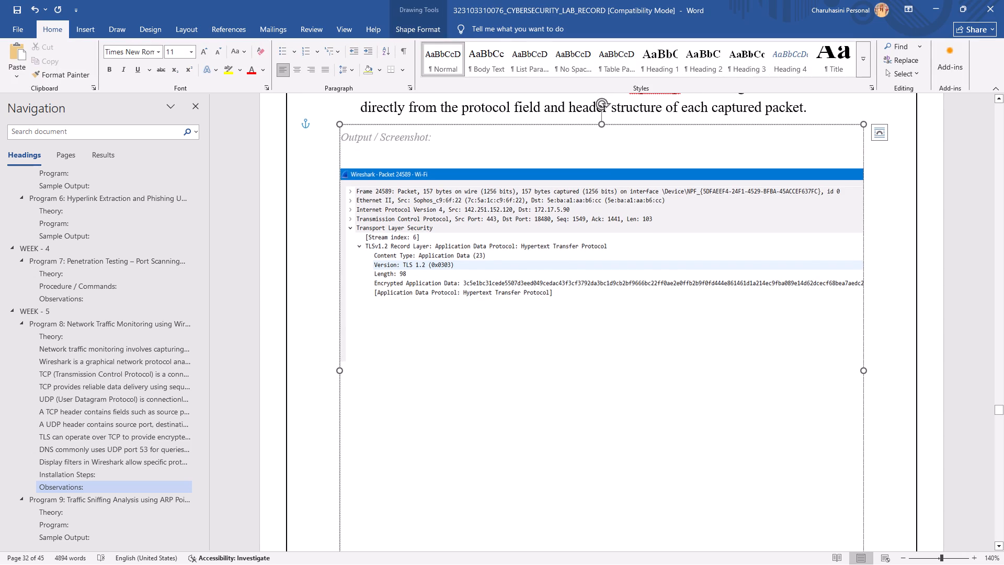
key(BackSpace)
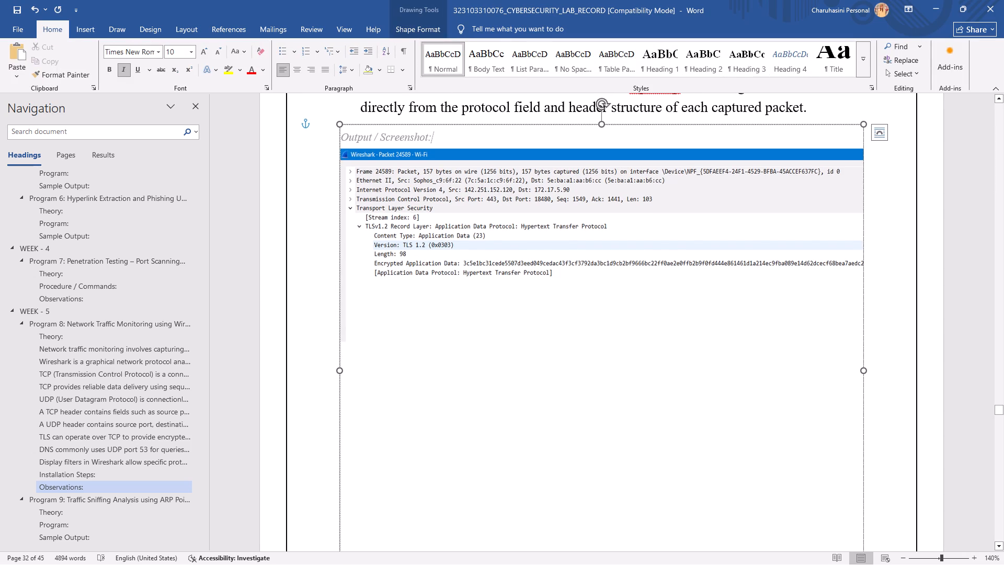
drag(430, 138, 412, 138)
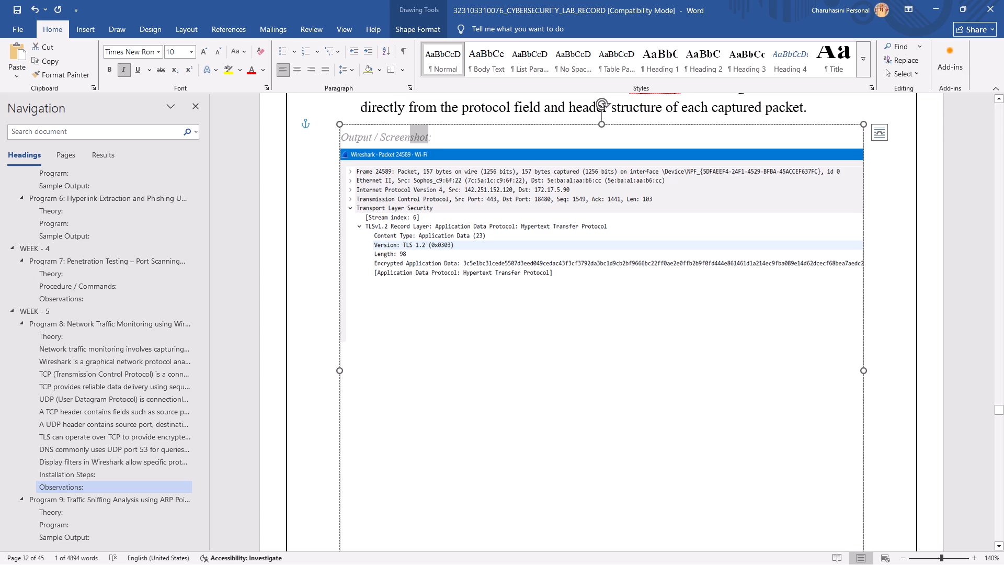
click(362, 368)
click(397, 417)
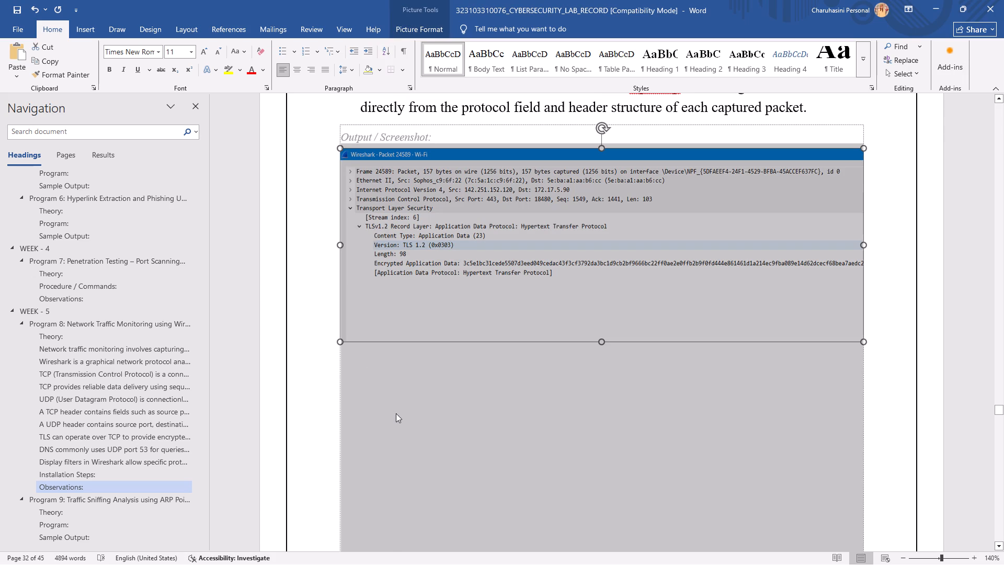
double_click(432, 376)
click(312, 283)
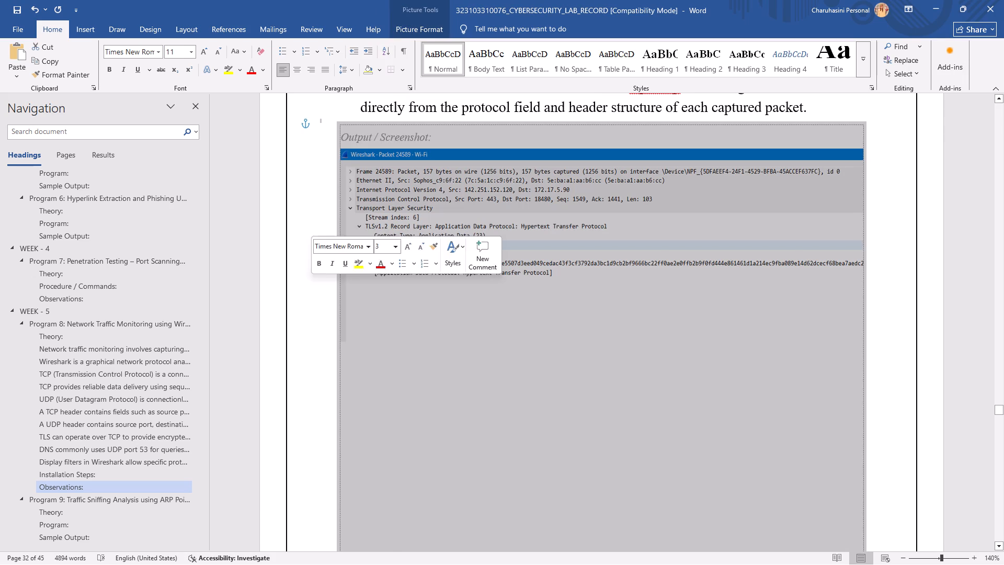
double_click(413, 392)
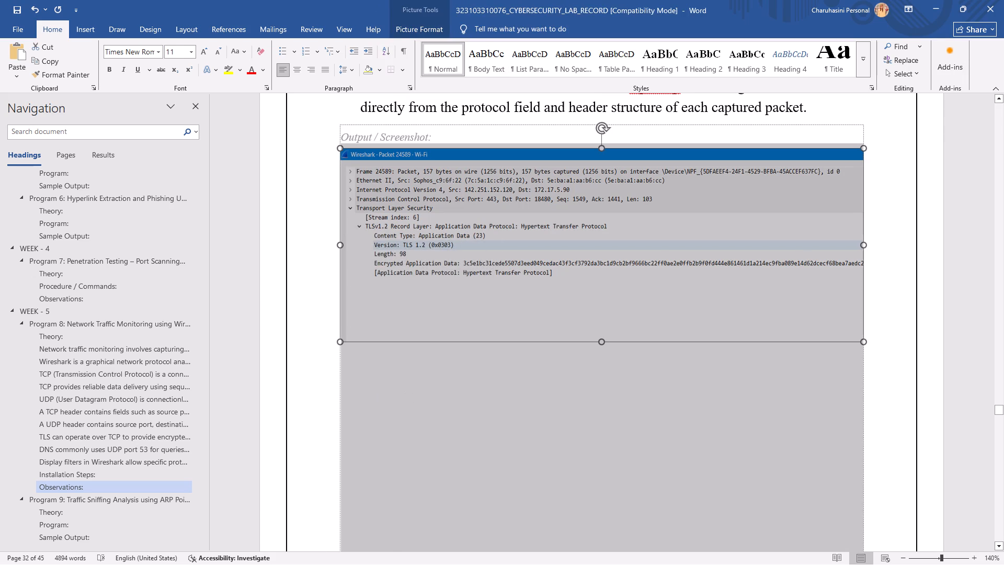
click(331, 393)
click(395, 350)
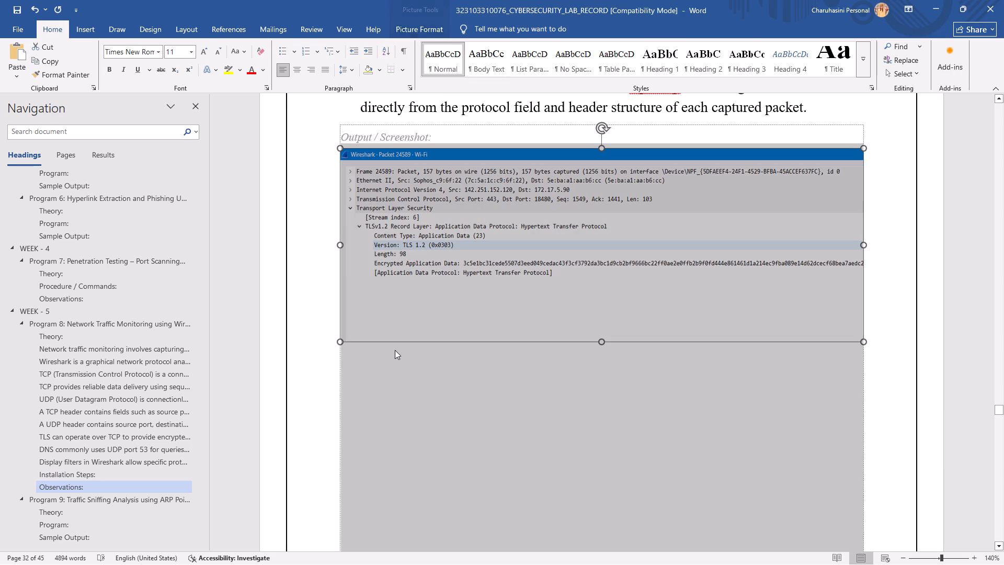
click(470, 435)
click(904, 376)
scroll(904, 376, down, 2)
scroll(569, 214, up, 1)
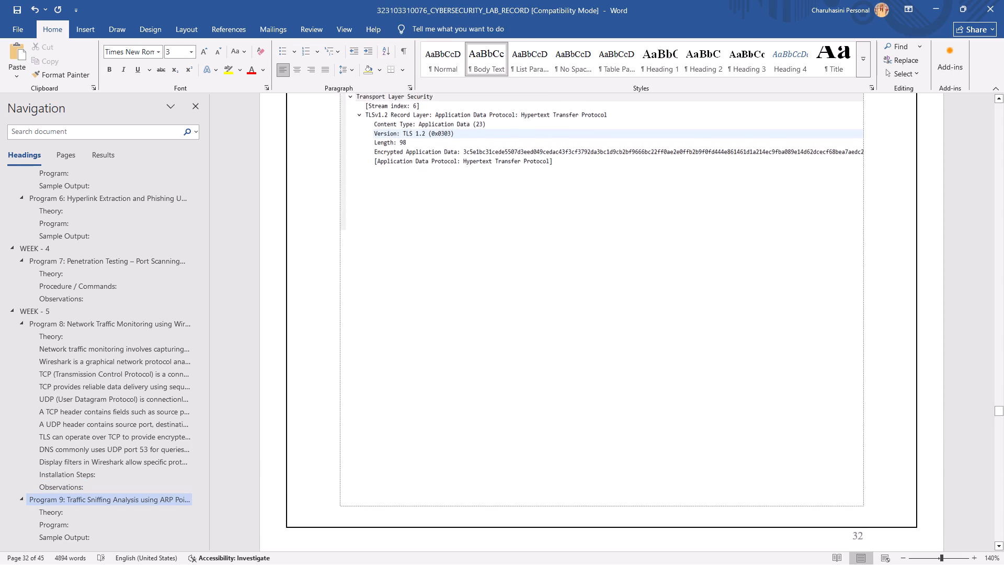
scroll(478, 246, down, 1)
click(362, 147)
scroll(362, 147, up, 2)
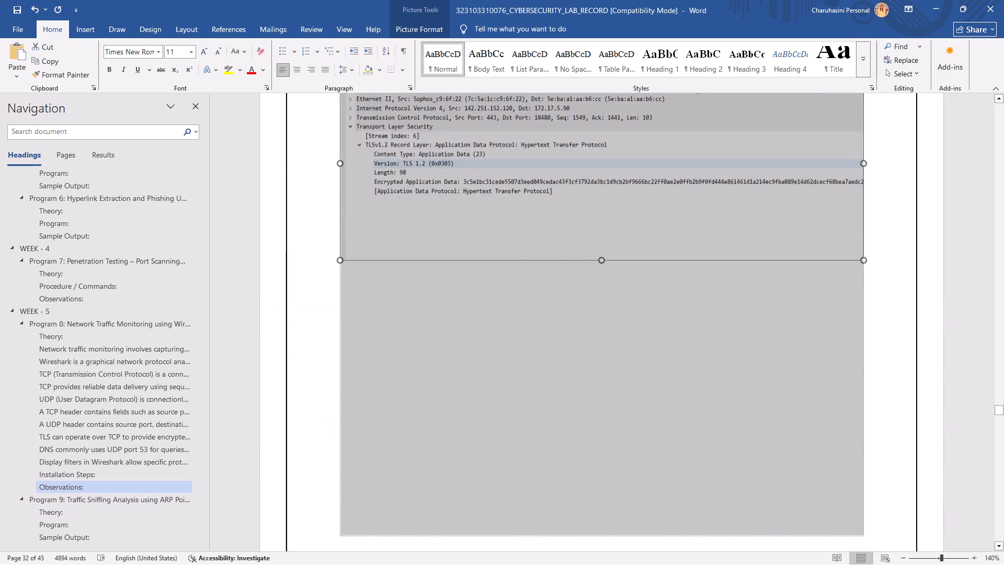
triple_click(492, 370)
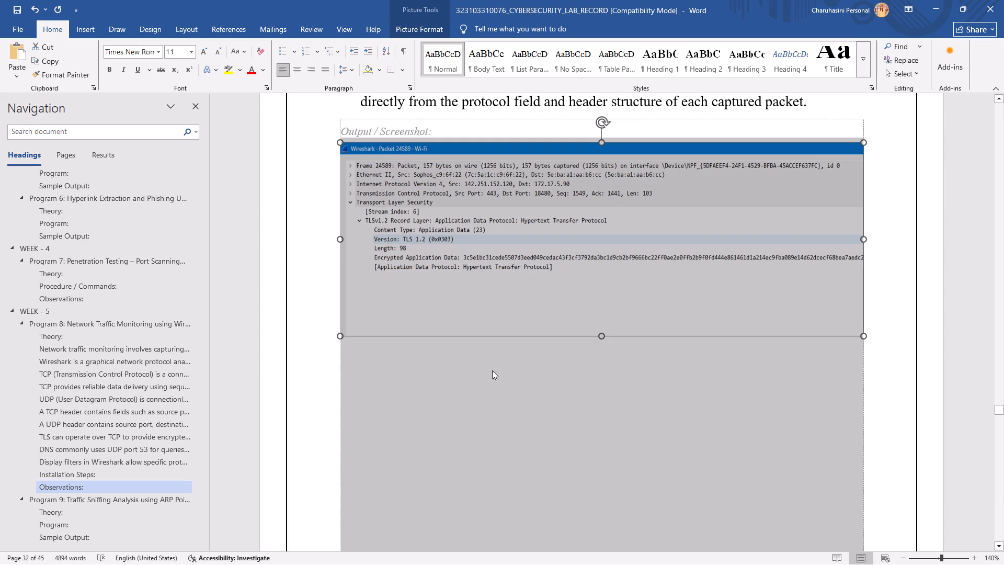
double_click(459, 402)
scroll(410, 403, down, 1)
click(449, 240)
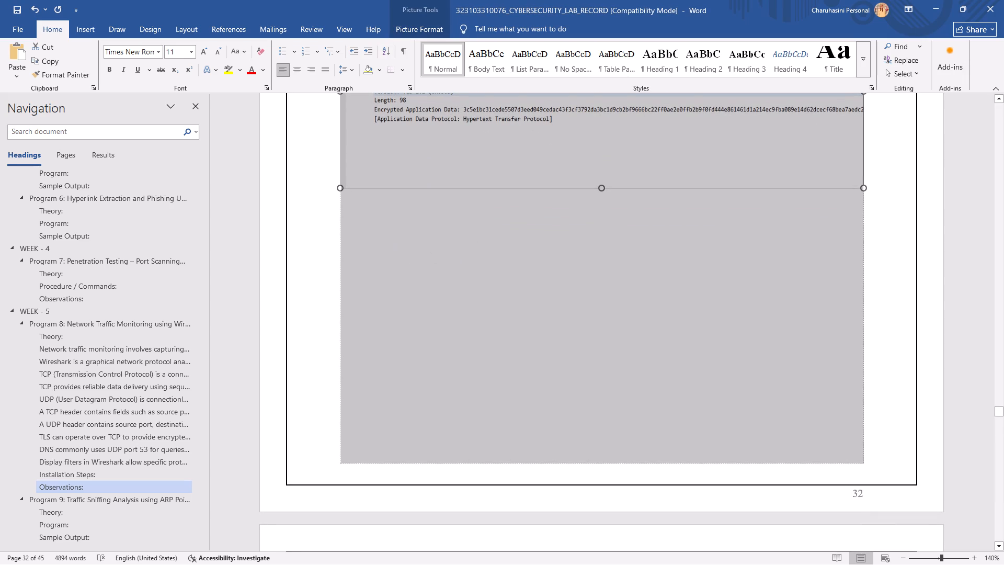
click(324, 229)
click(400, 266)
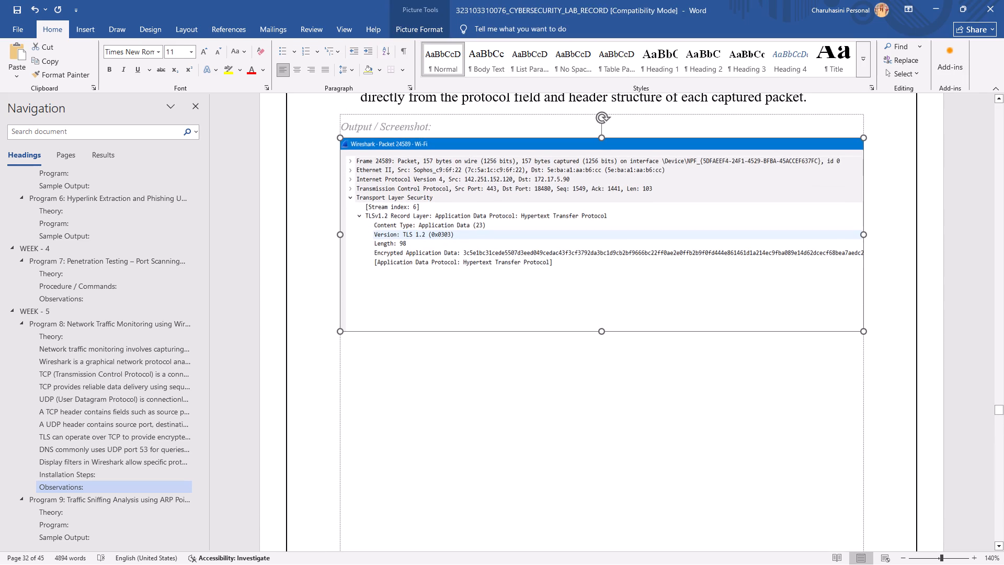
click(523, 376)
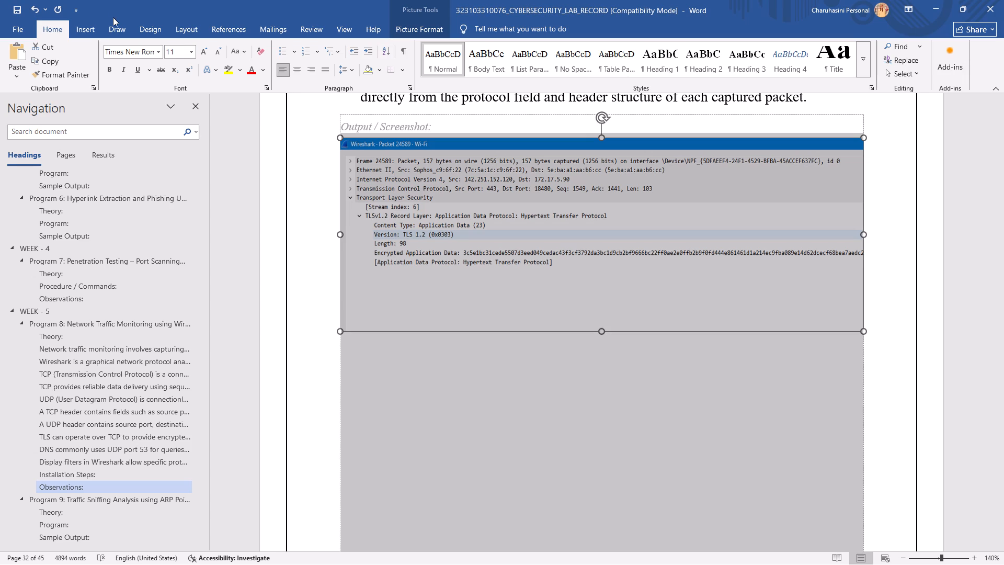
click(86, 28)
click(417, 327)
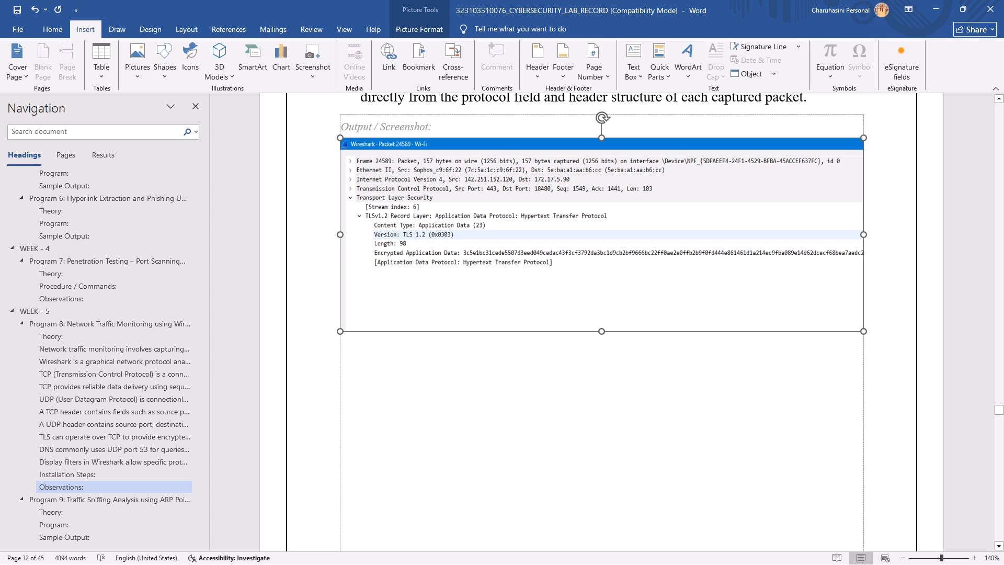
scroll(535, 360, down, 2)
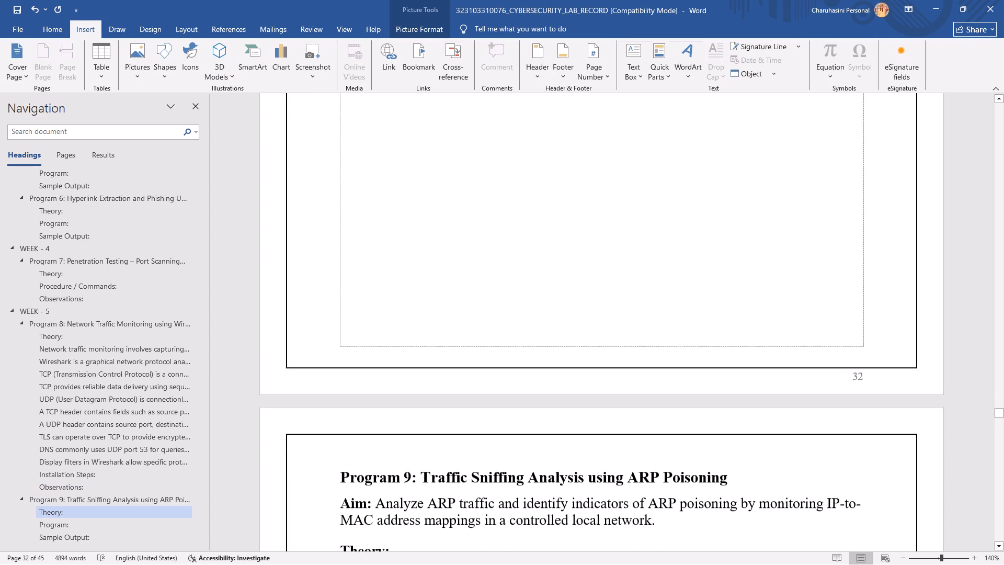
click(651, 304)
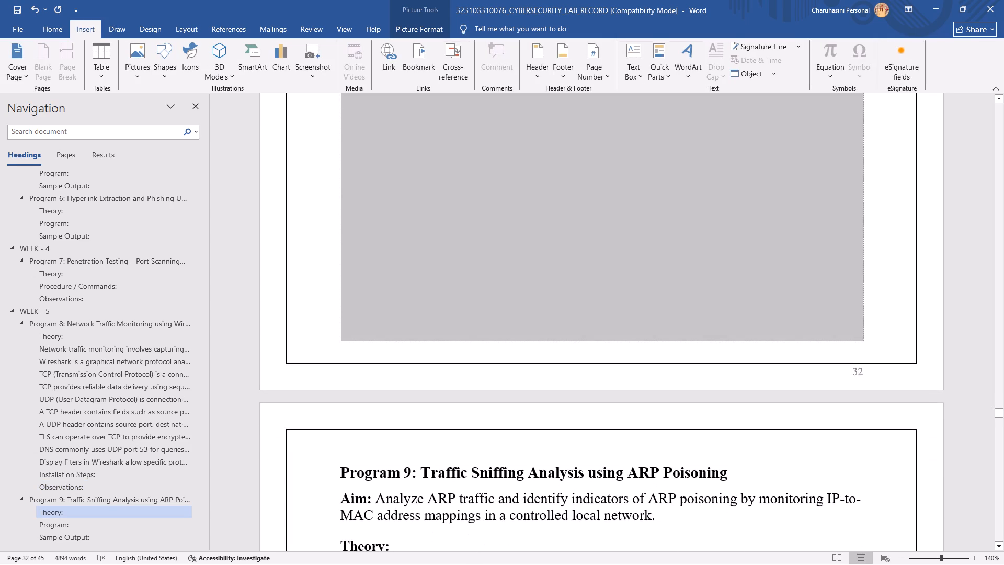
scroll(656, 342, up, 1)
click(451, 431)
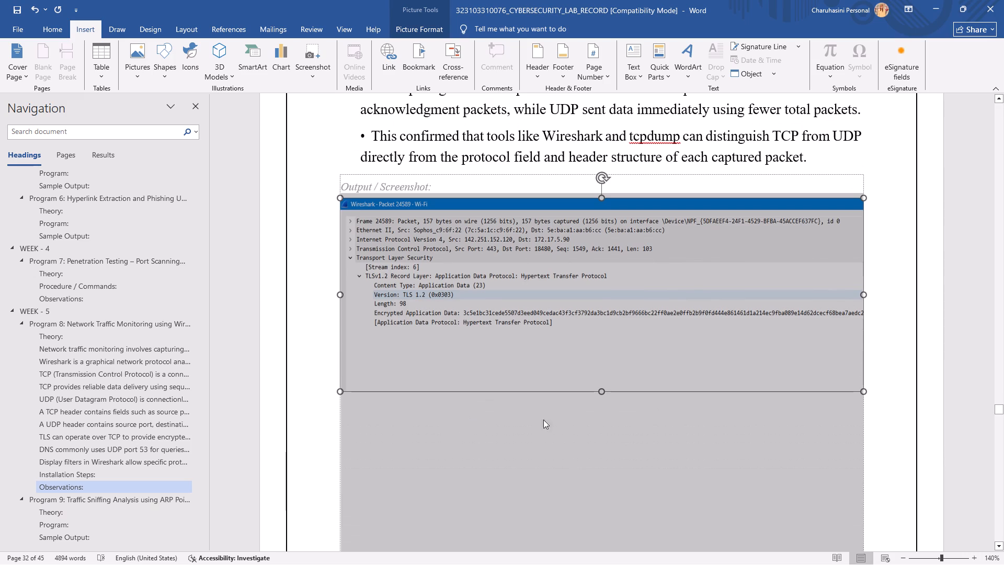
click(777, 364)
key(Return)
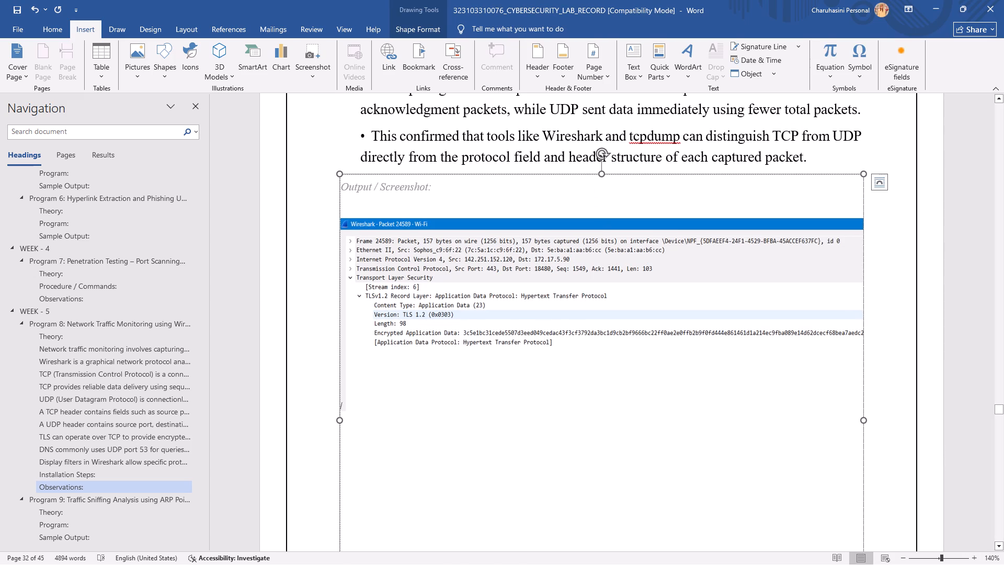
click(545, 210)
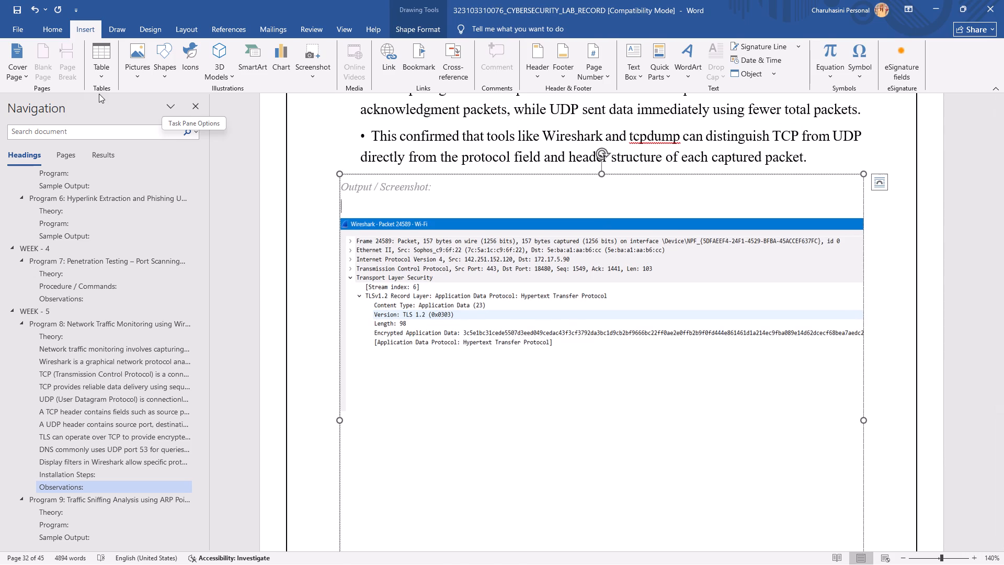
click(129, 73)
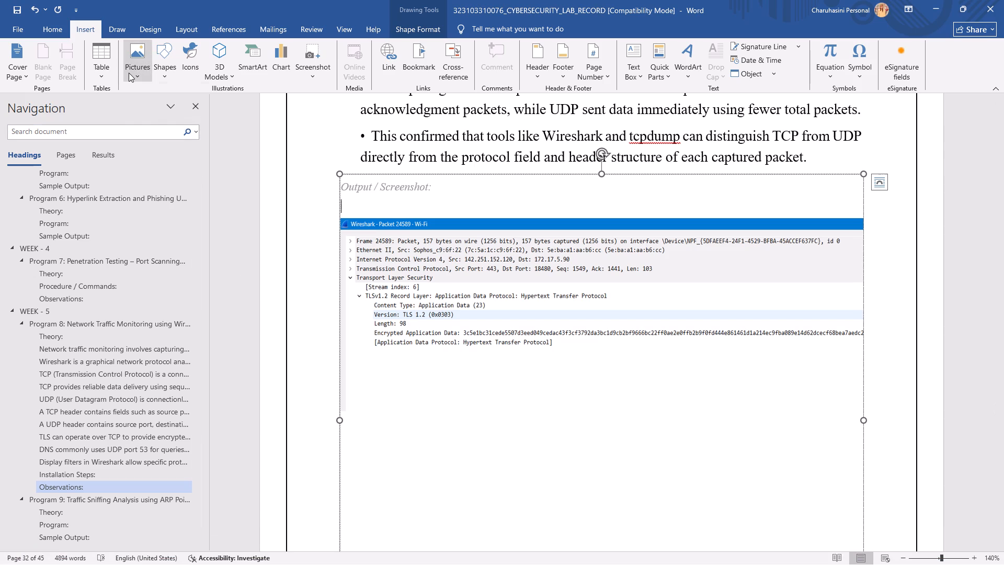
click(140, 107)
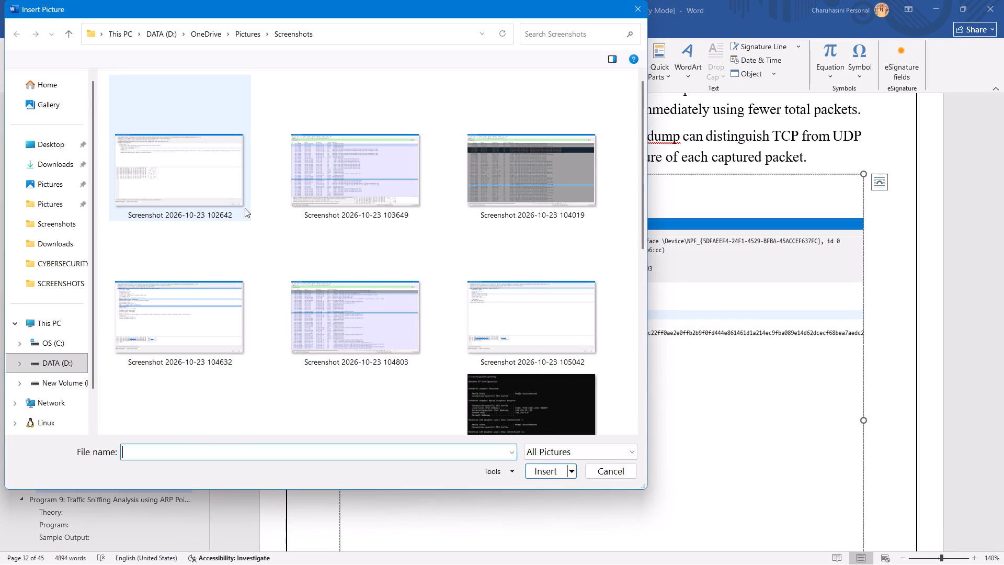
click(322, 195)
click(554, 472)
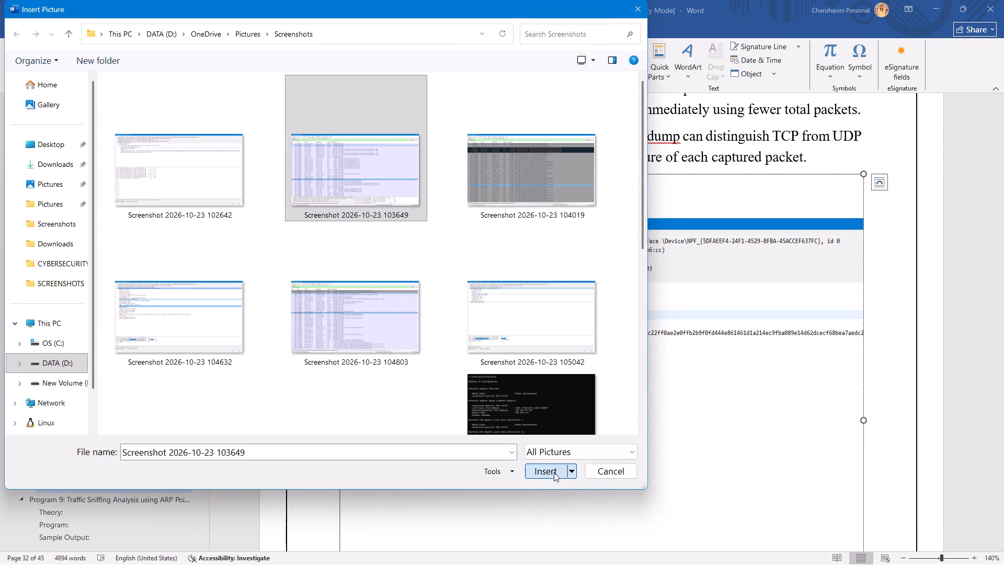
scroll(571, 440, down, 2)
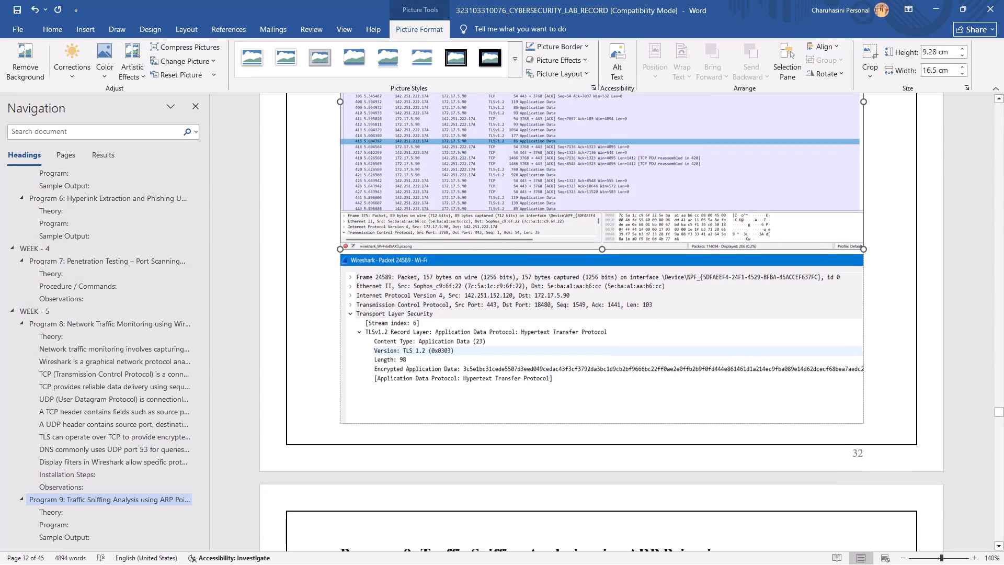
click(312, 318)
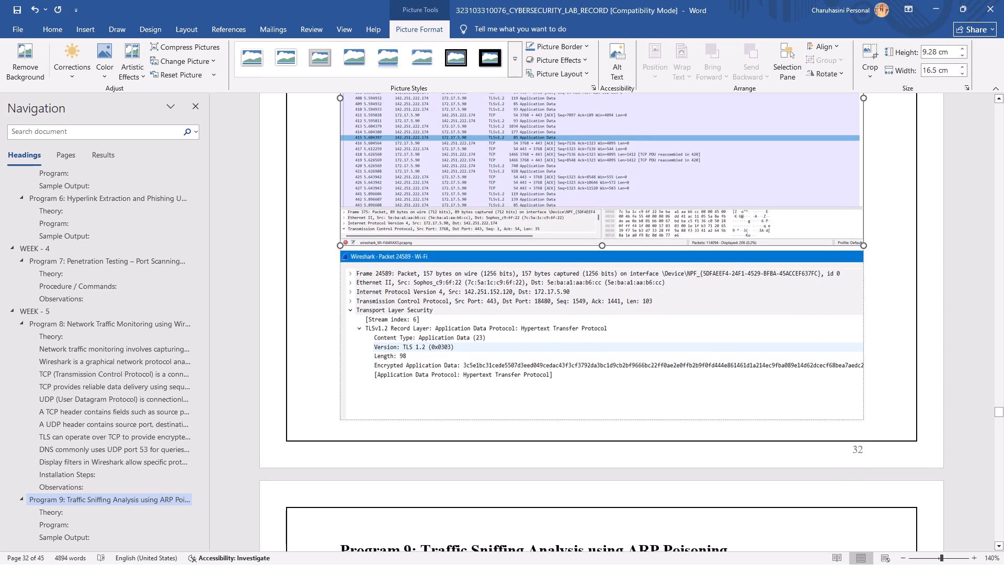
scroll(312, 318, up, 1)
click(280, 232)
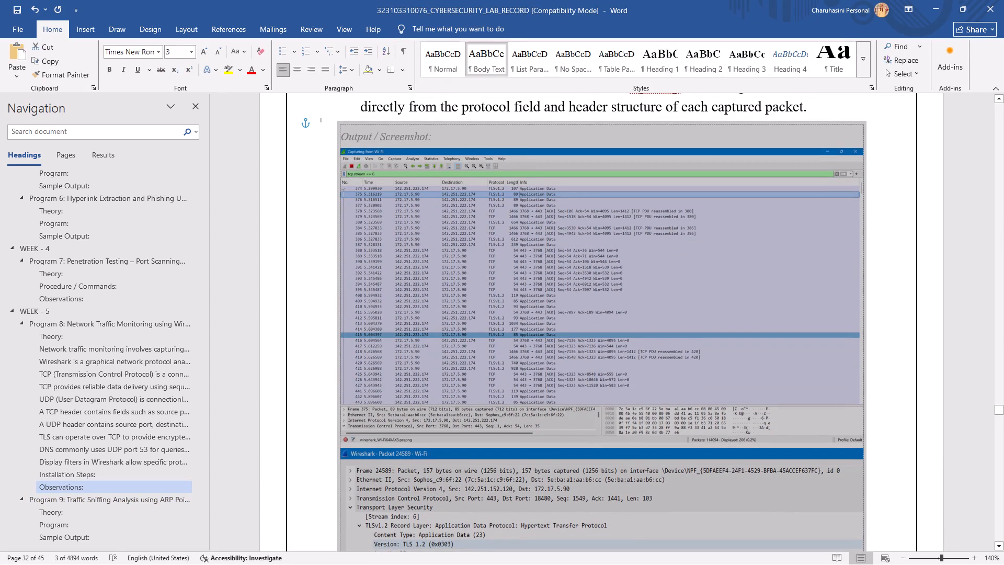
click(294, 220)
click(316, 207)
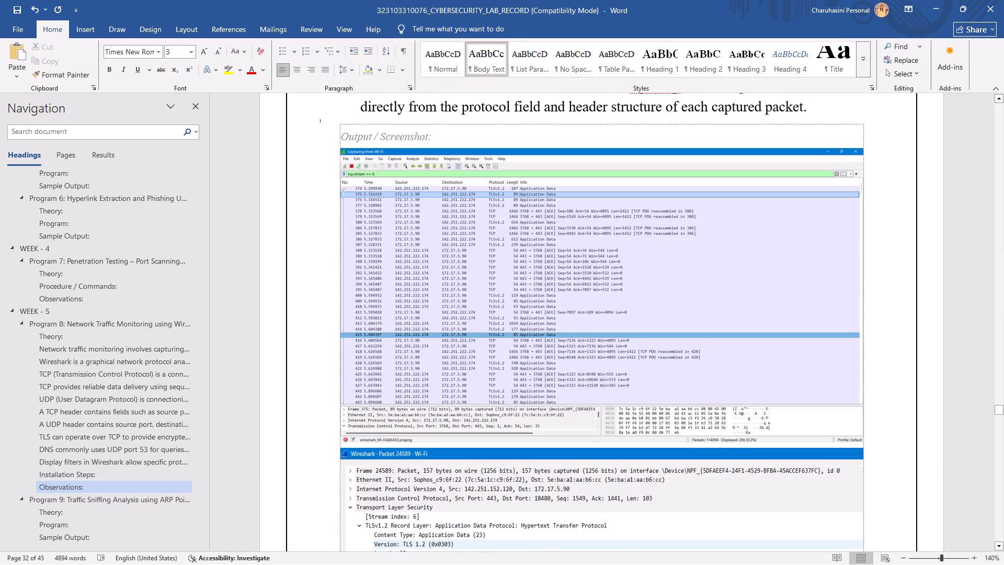
Add a centred line reading "WEEK-6" above the "Program 9: Traffic Sniffing Analysis using ARP Poisoning" title.
scroll(698, 298, down, 3)
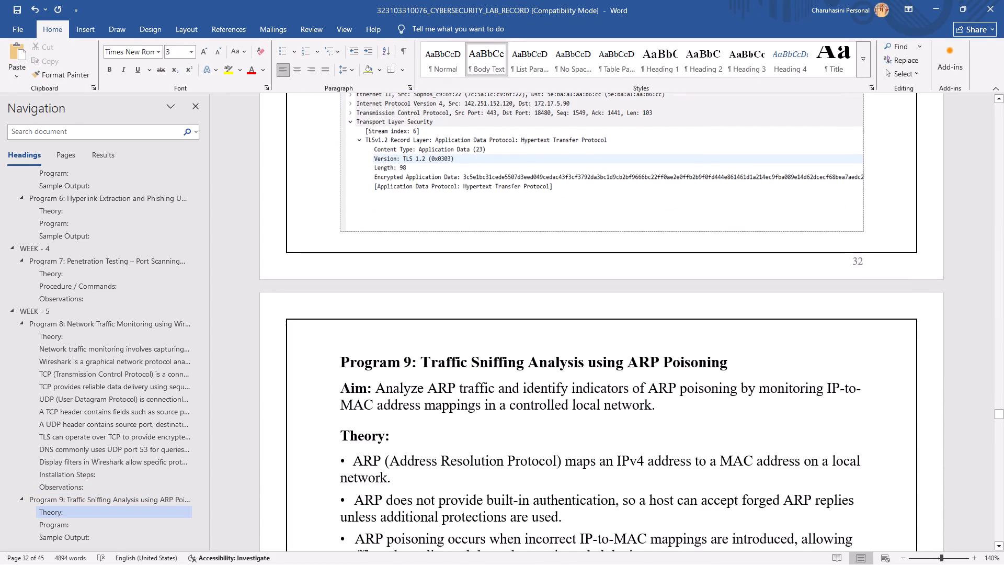
click(410, 341)
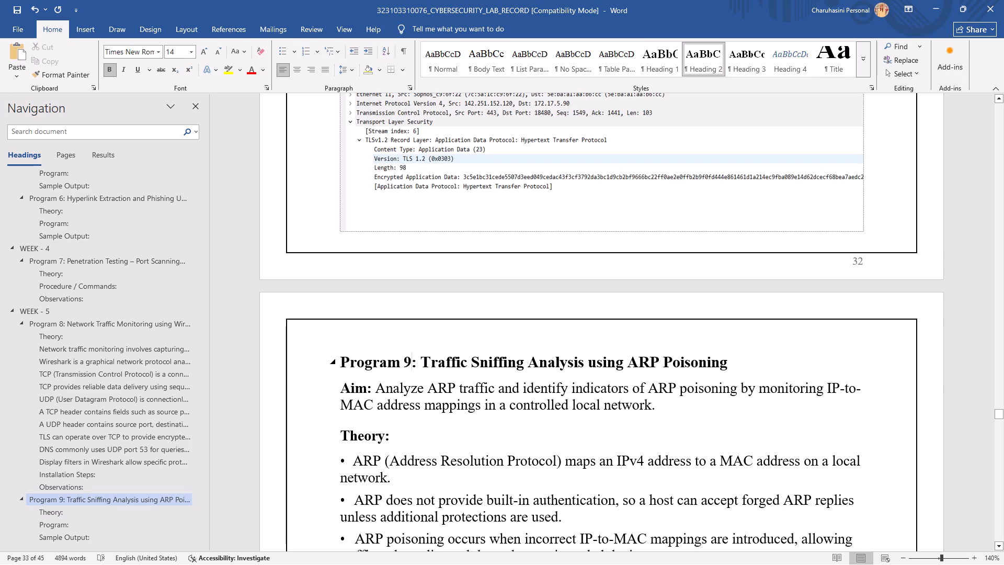
click(343, 364)
key(Return)
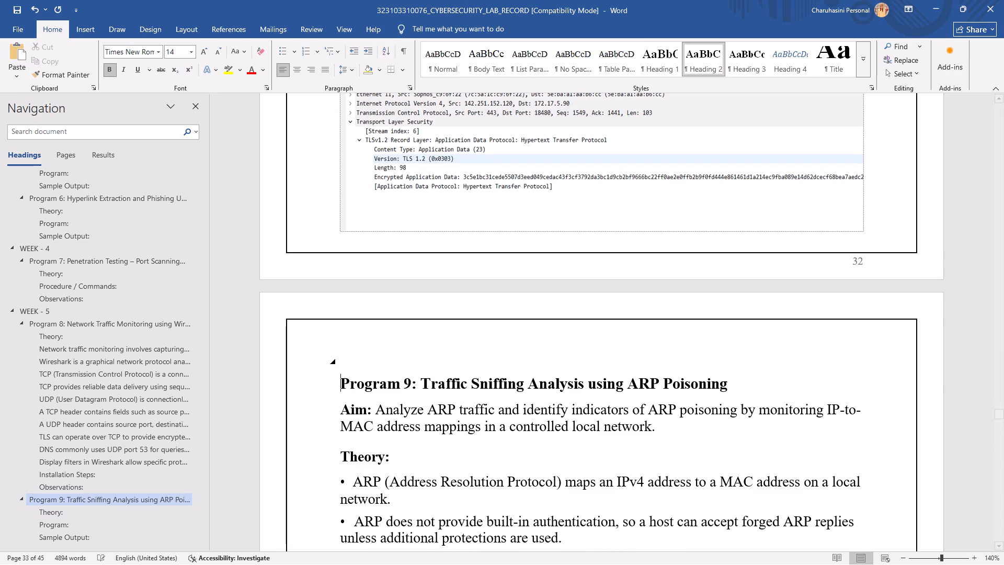
key(Up)
key(Up)
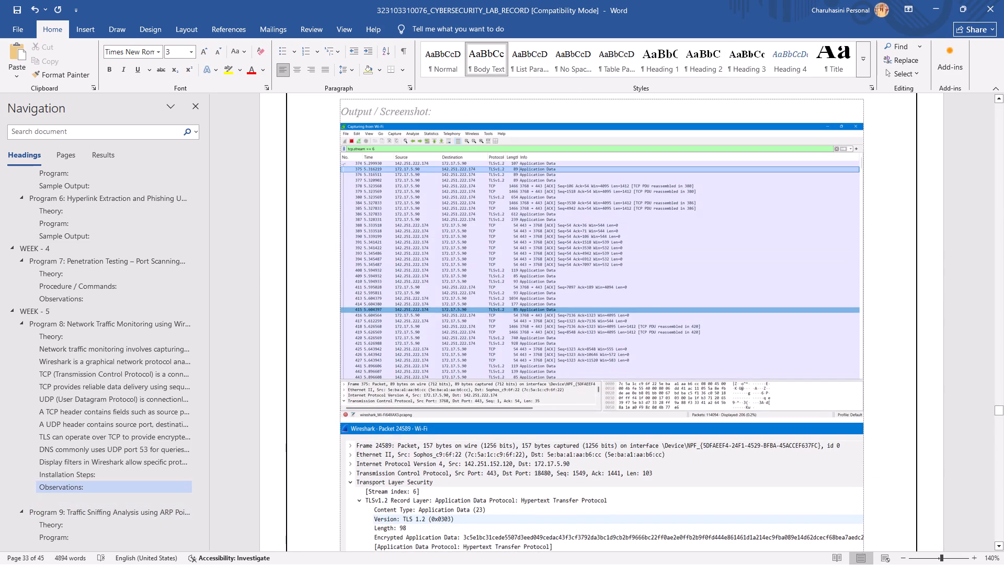
key(Down)
scroll(450, 503, down, 2)
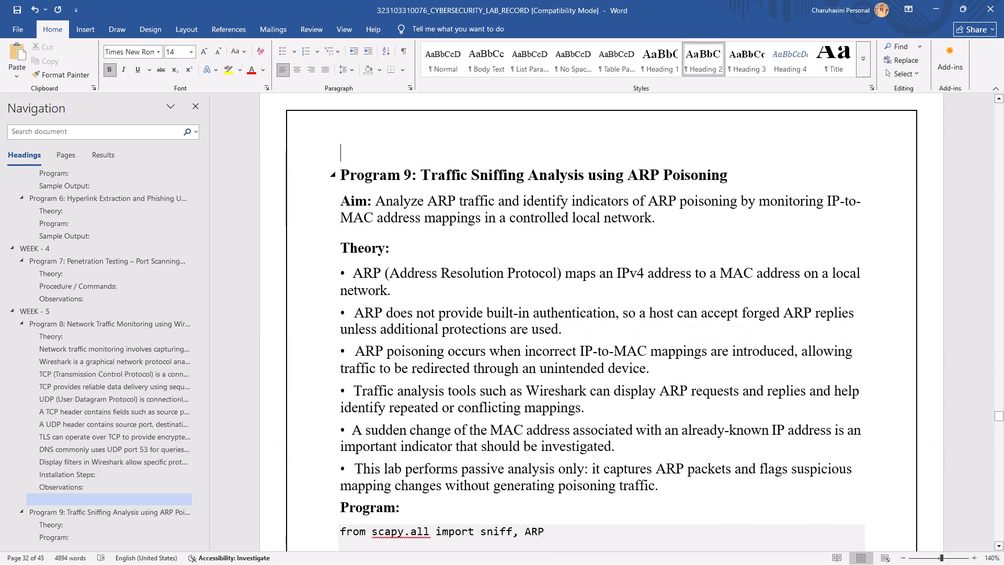
click(296, 71)
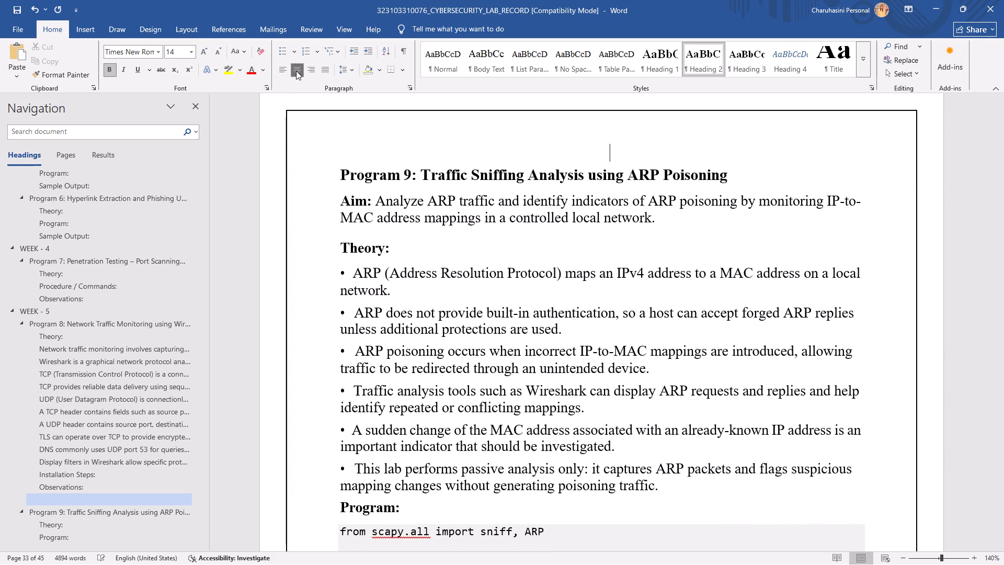
text(WEEK)
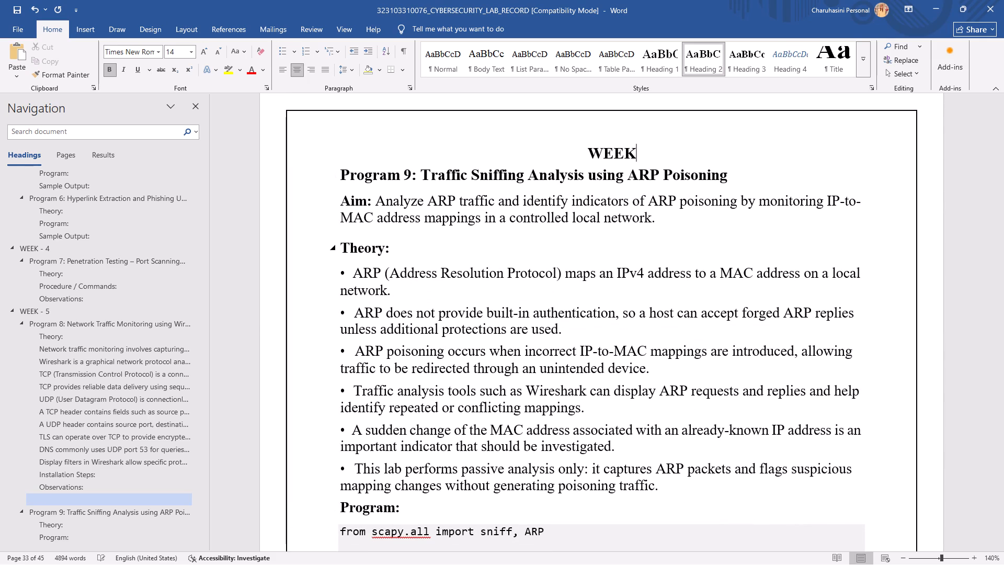
text(-6)
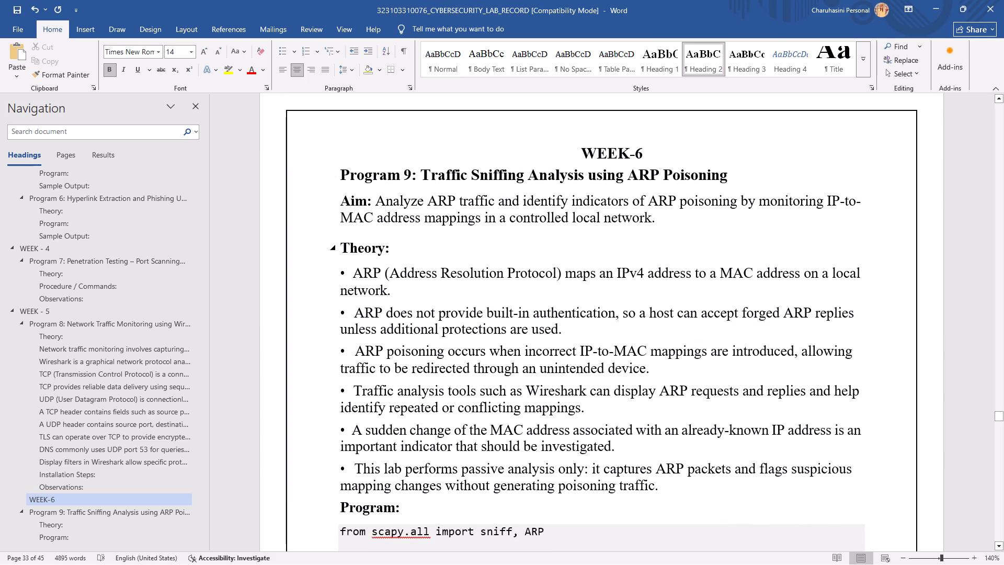
Replace the typed WEEK-6 line above Program 9 with a copy of the "WEEK - 5" heading, changing its number to 6.
scroll(382, 254, up, 12)
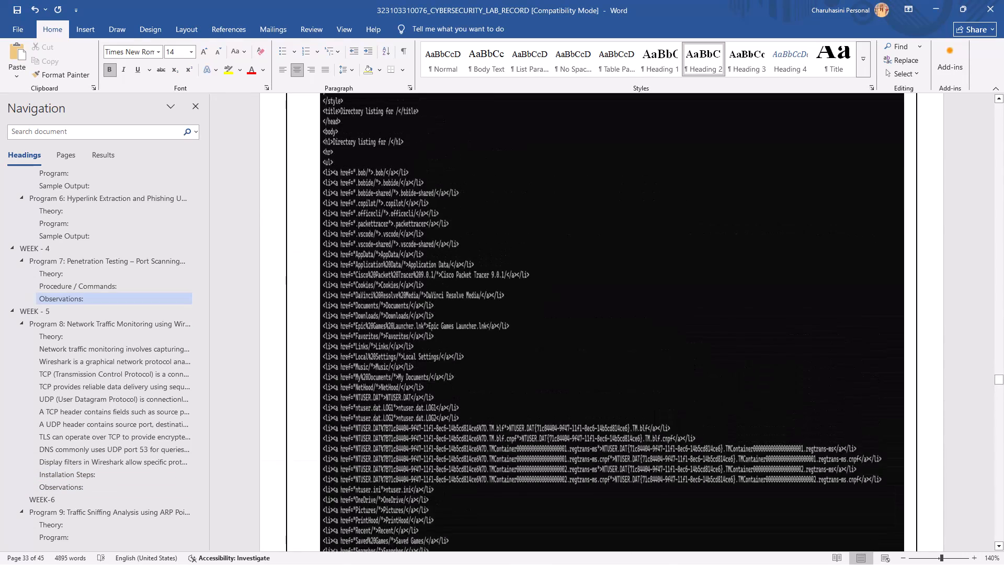
scroll(382, 254, down, 4)
scroll(382, 254, up, 8)
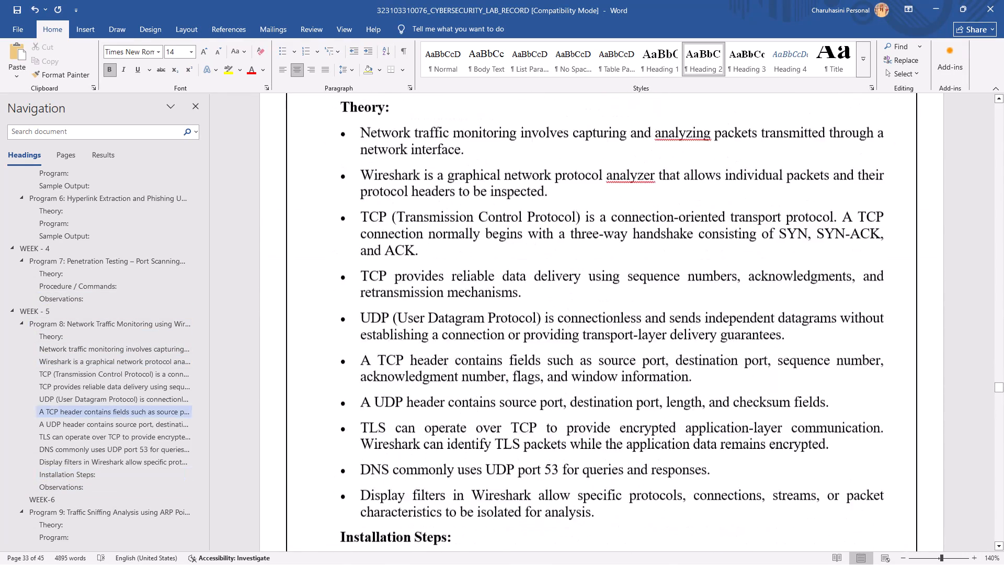
scroll(382, 254, up, 4)
drag(642, 317, 571, 313)
key(ctrl+c)
scroll(574, 373, down, 9)
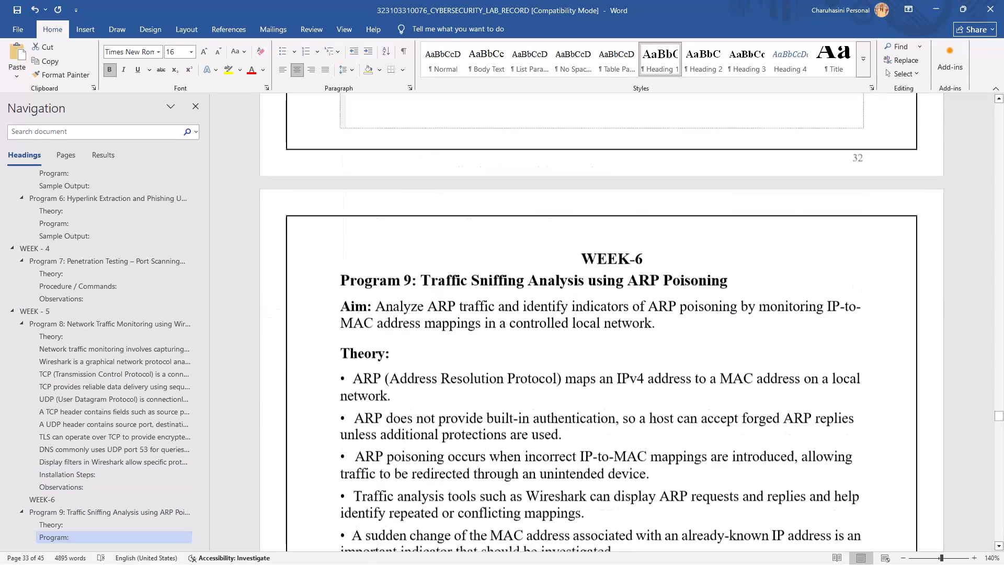
drag(643, 167, 600, 167)
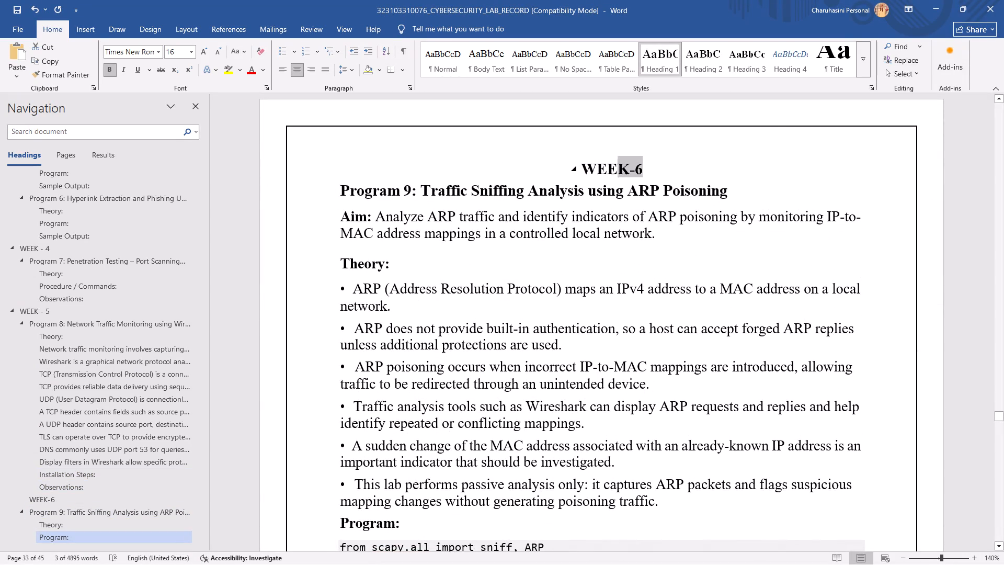
drag(600, 167, 588, 167)
key(ctrl+v)
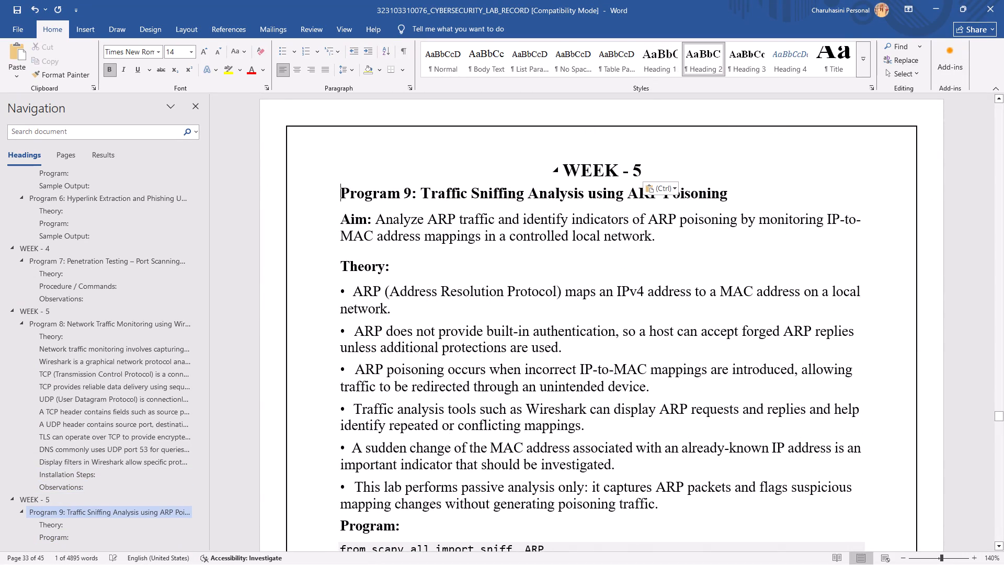
click(646, 171)
key(BackSpace)
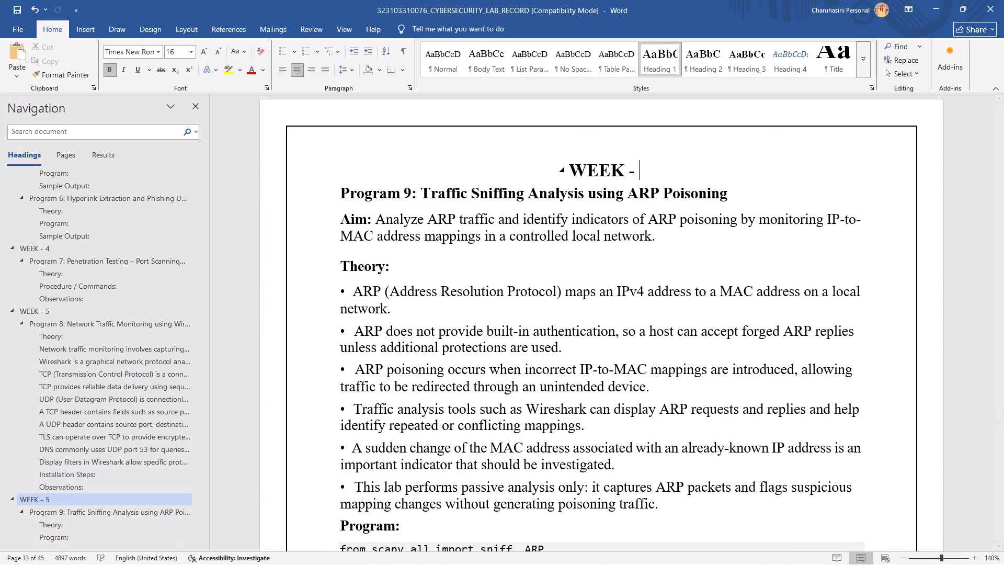
key(6)
Add a blank line between the WEEK – 6 heading and the Program 9 title.
scroll(610, 229, down, 1)
scroll(610, 229, up, 1)
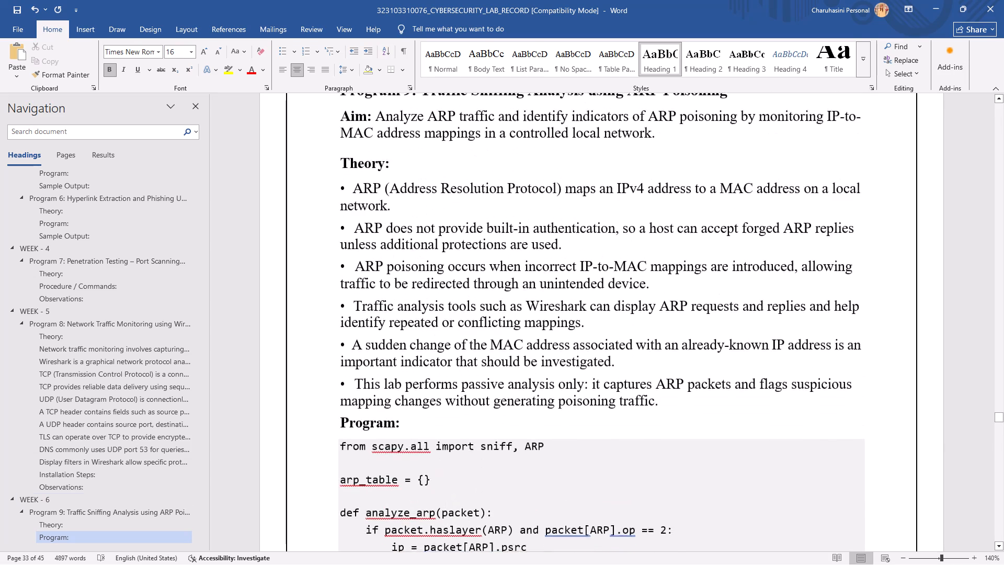
scroll(610, 229, up, 1)
key(Return)
Delete the "Program:" heading of Program 9 together with its shaded Python code block.
scroll(610, 229, down, 2)
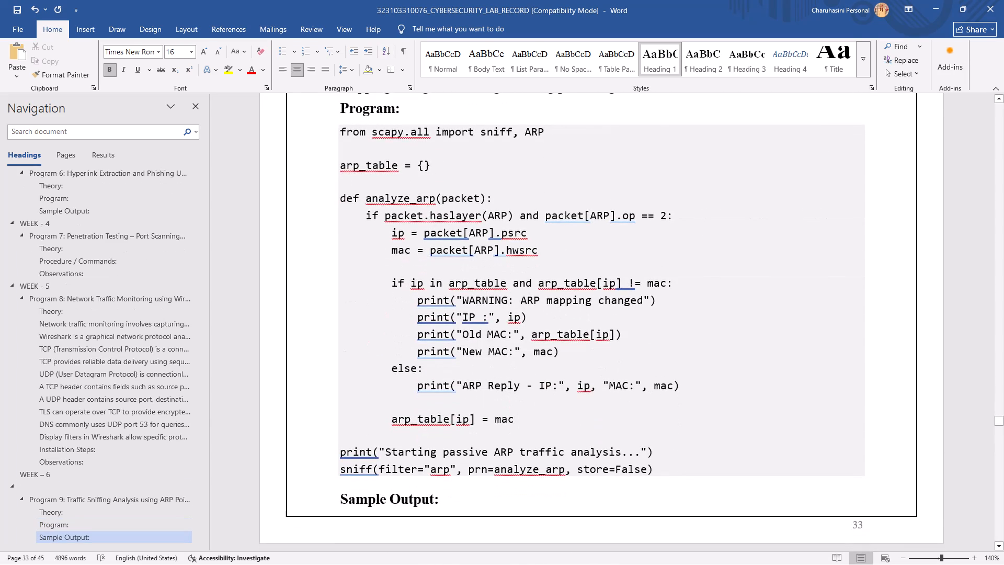
click(495, 259)
key(Delete)
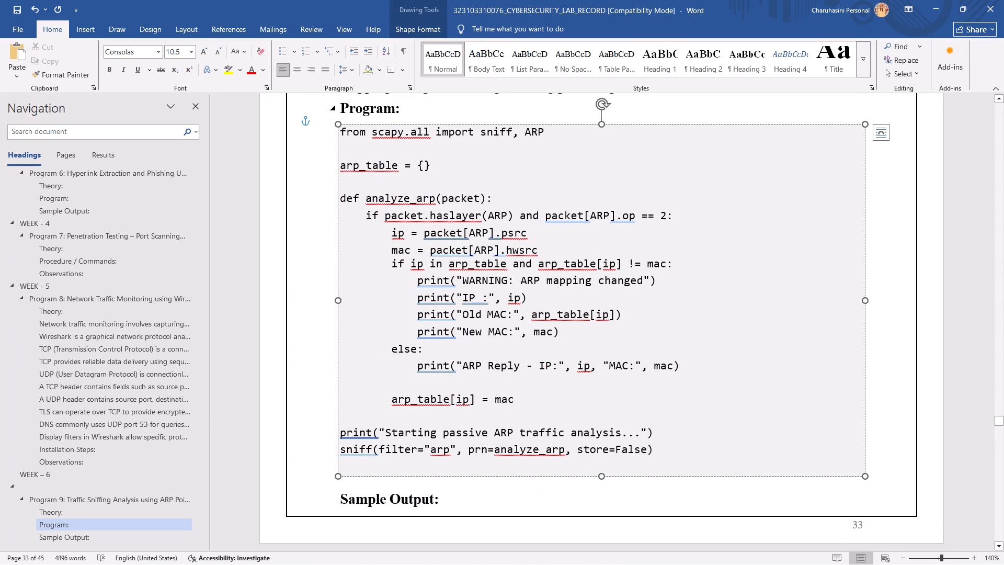
drag(340, 108, 515, 497)
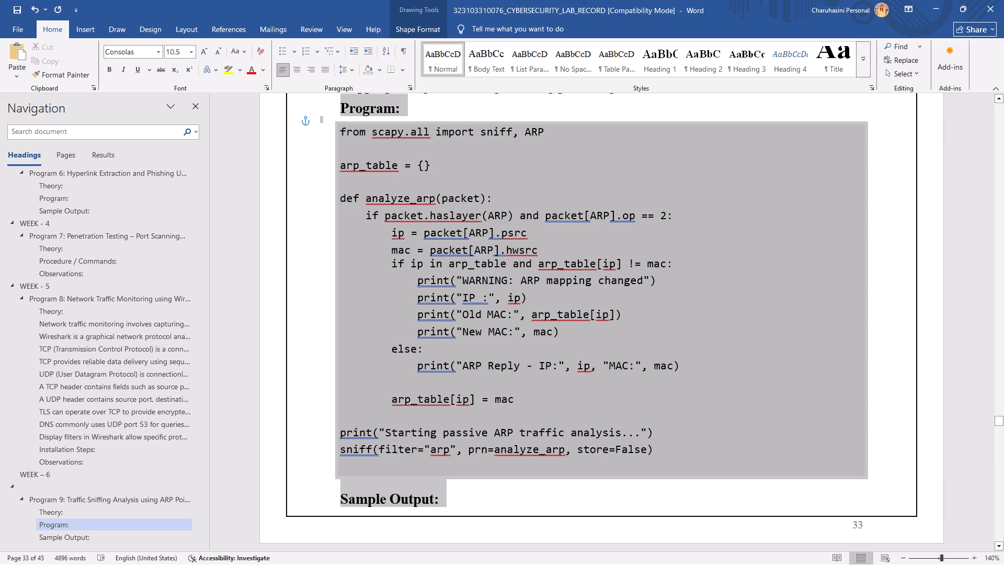
drag(515, 497, 535, 474)
key(Delete)
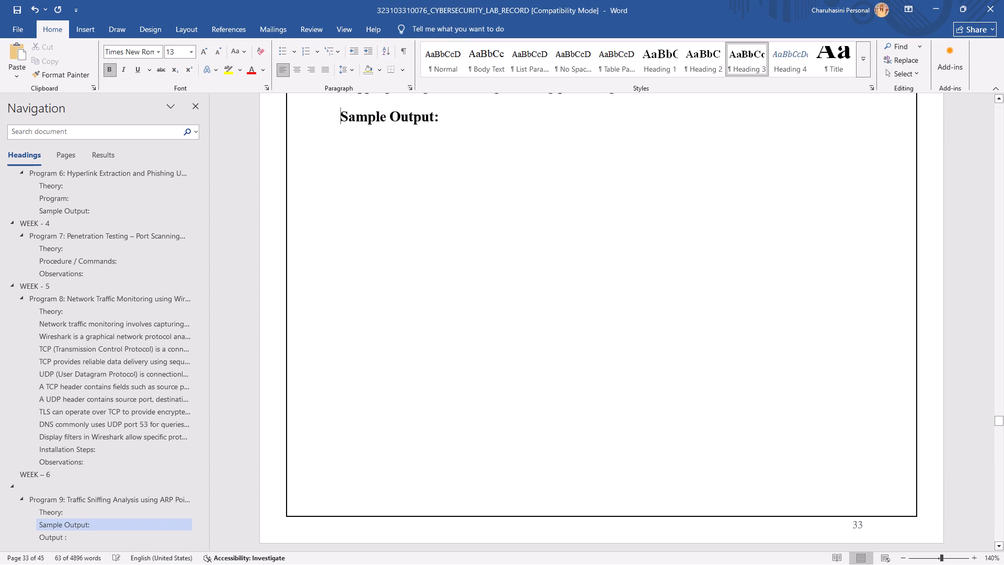
Delete all the sample output text inside the shaded box above Program 9's "Output :" heading.
scroll(472, 379, down, 2)
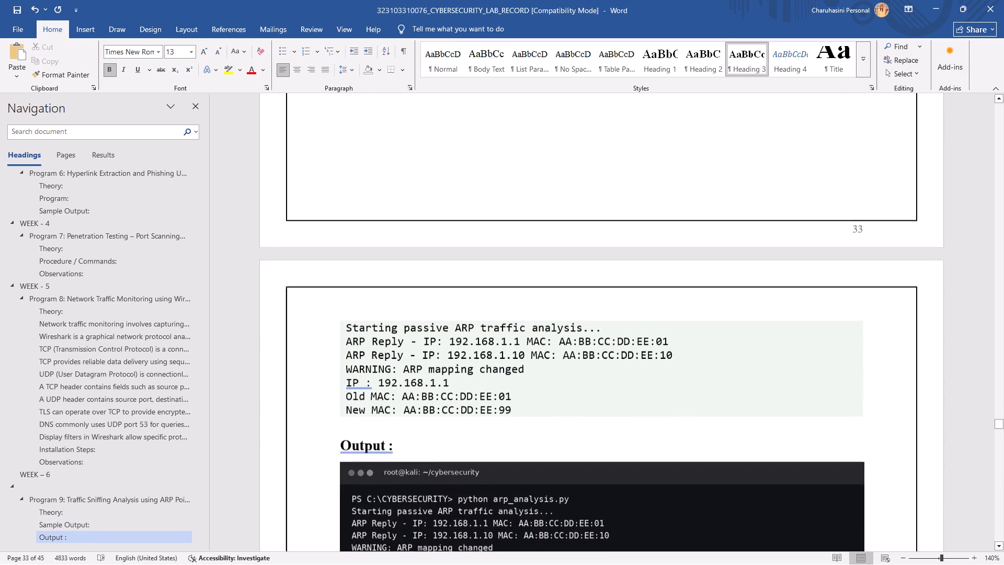
scroll(465, 423, down, 2)
scroll(512, 213, up, 1)
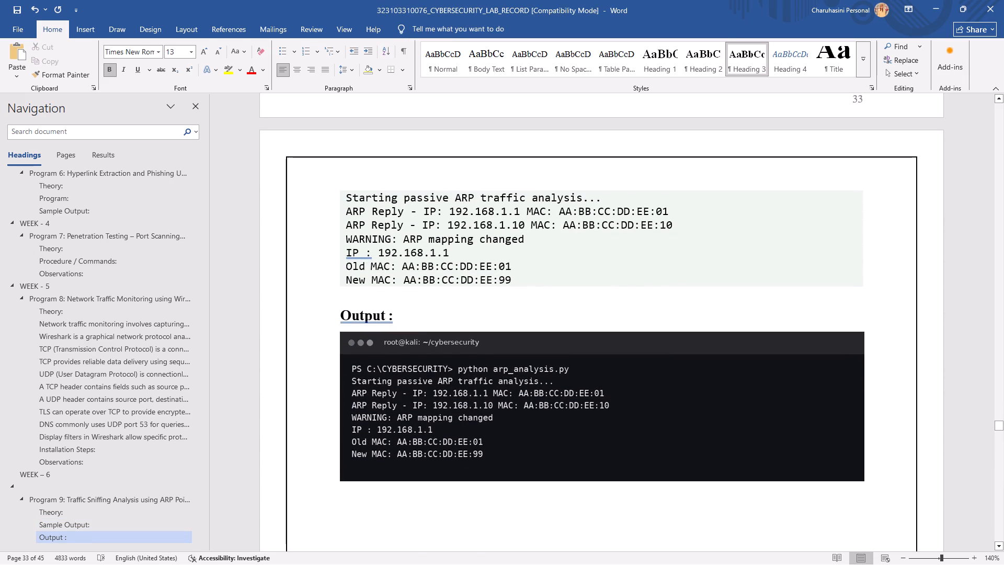
drag(521, 277, 348, 90)
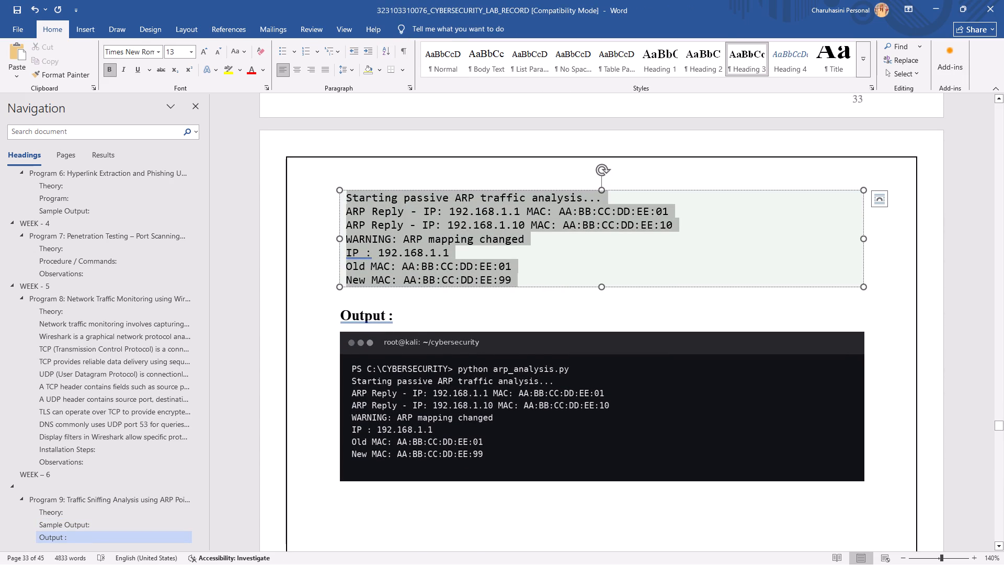
drag(348, 90, 348, 81)
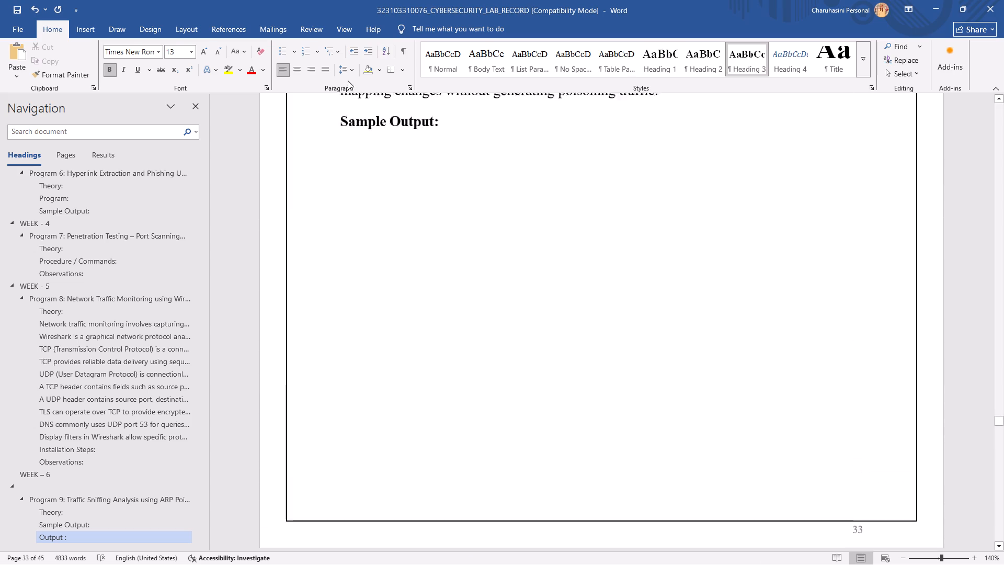
drag(348, 81, 343, 213)
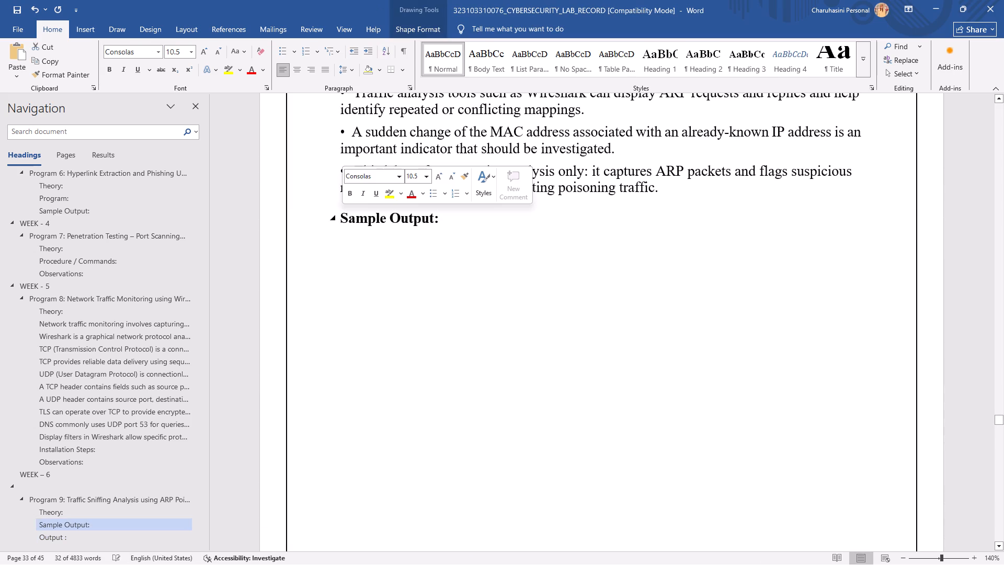
key(Delete)
right_click(343, 213)
scroll(466, 234, up, 2)
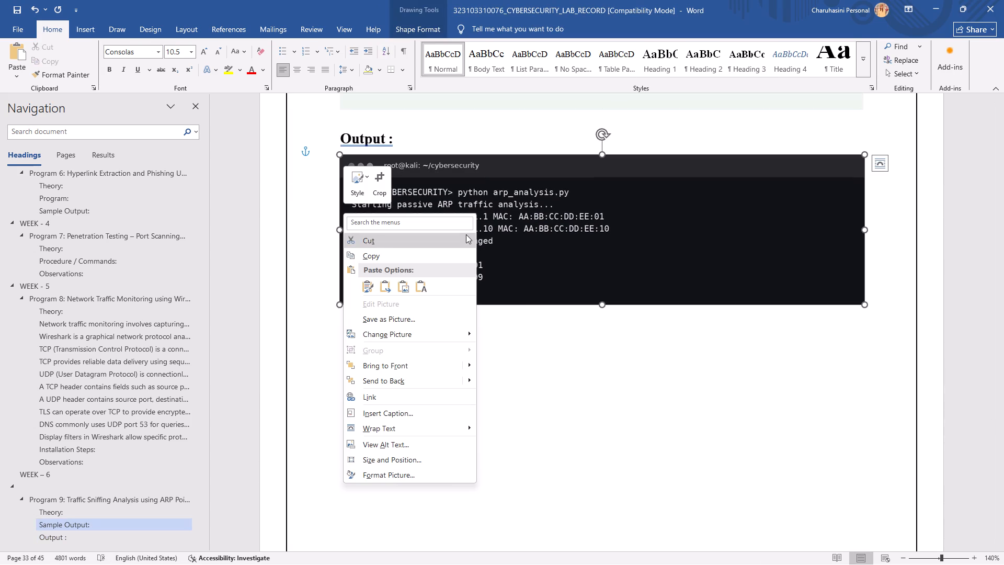
click(512, 422)
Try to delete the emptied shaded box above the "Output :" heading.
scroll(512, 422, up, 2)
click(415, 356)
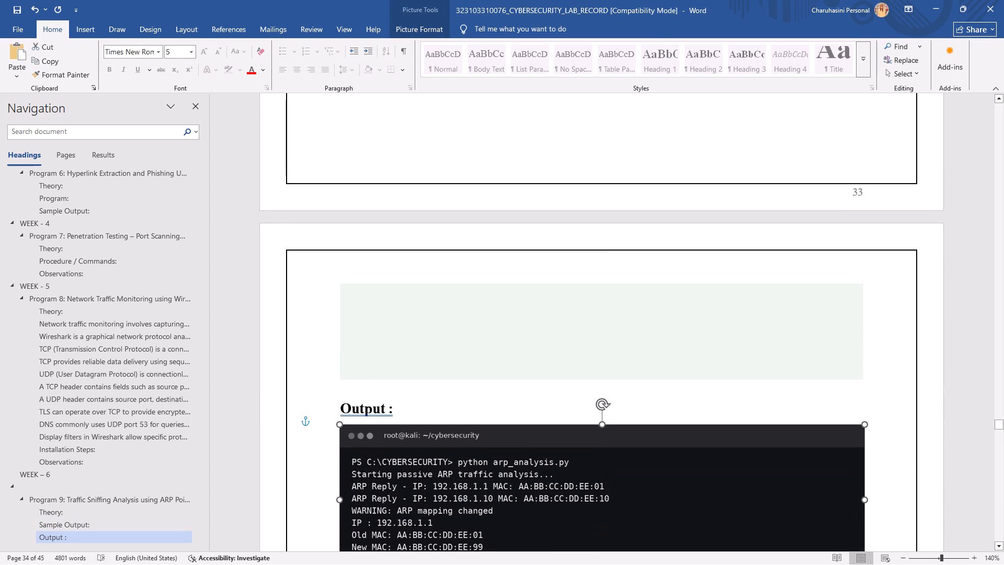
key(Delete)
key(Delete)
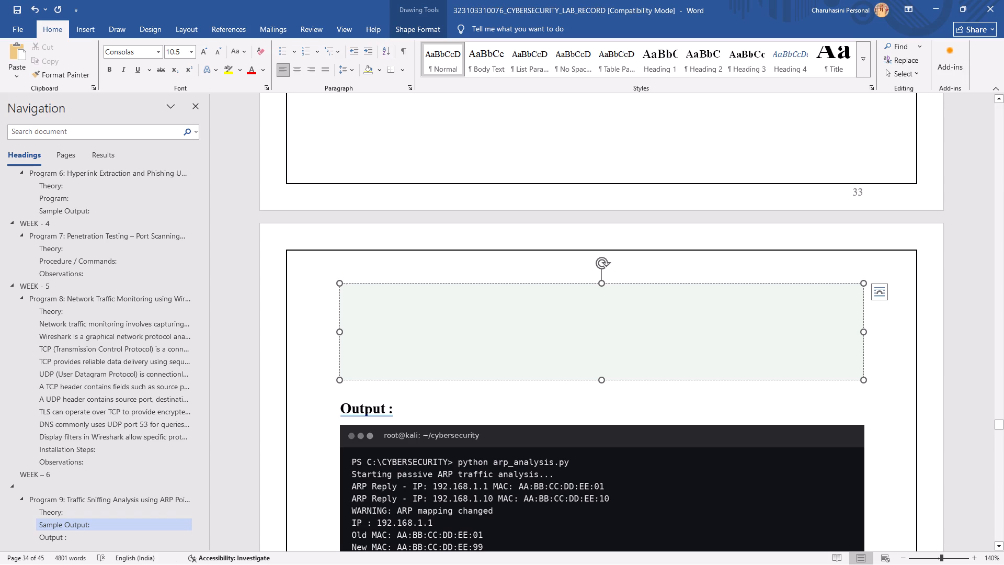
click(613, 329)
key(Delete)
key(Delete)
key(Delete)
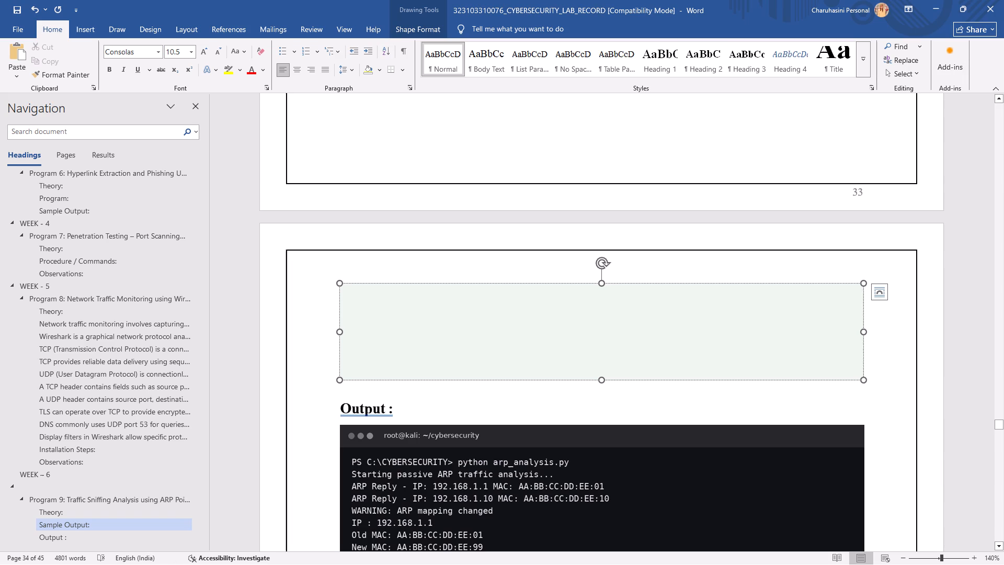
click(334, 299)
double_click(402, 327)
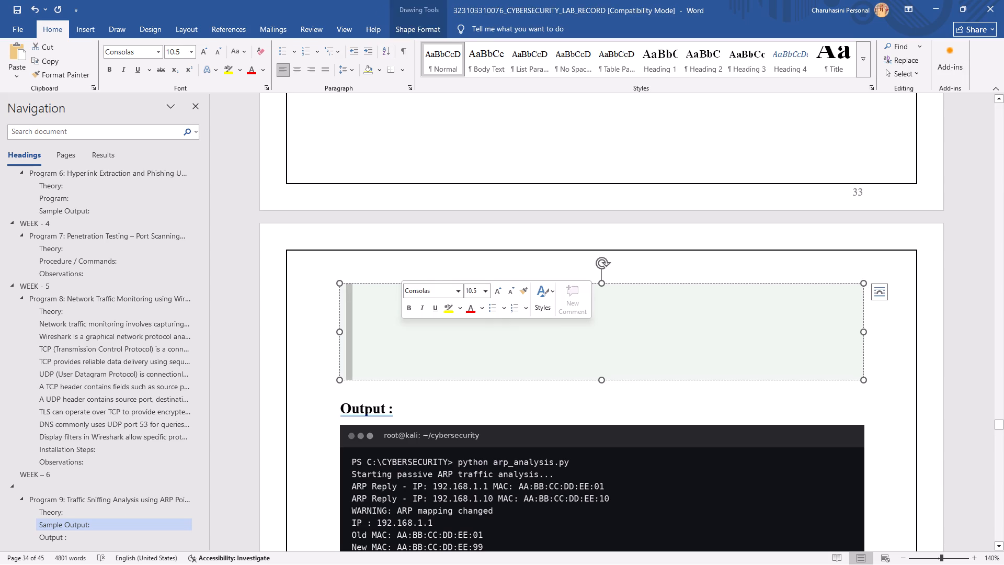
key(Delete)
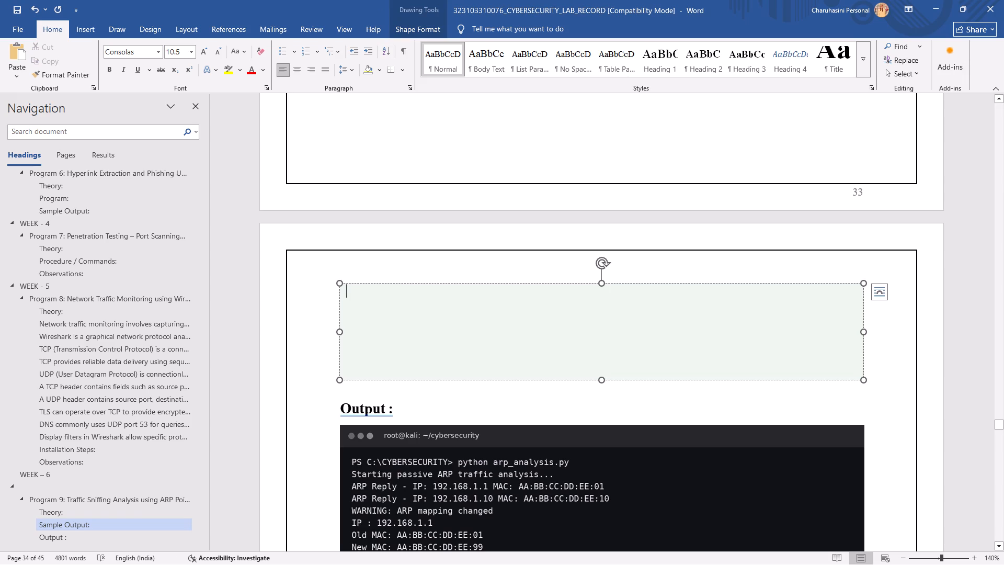
Shrink the empty shaded box above the "Output :" heading to a thin strip and remove it from the page.
drag(338, 379, 380, 308)
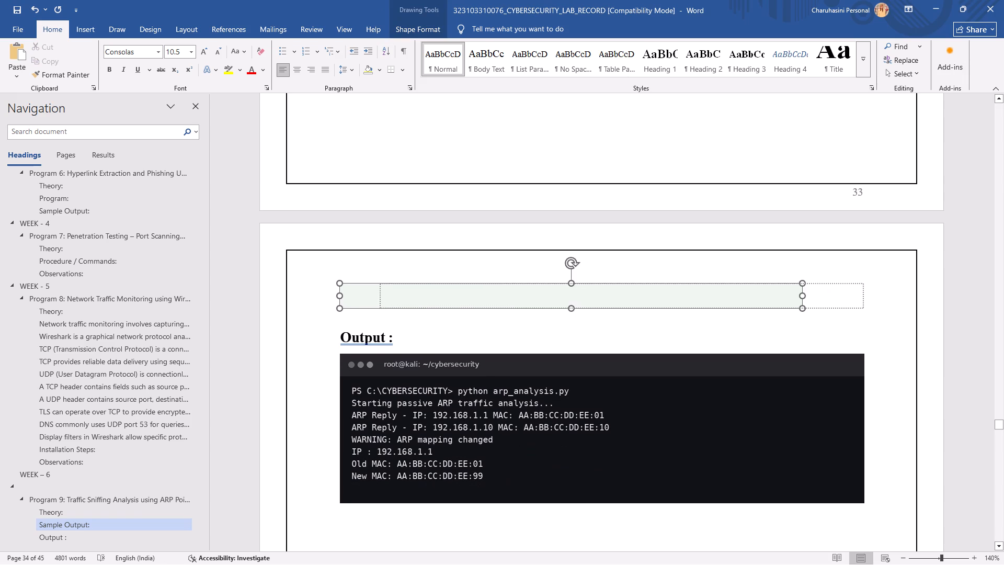
drag(380, 308, 498, 289)
click(560, 298)
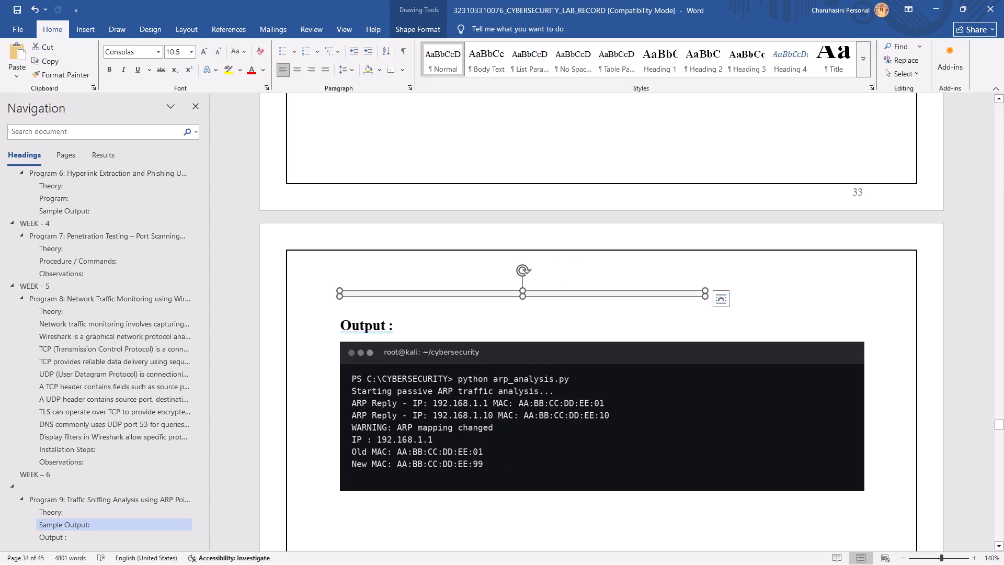
click(574, 289)
click(574, 290)
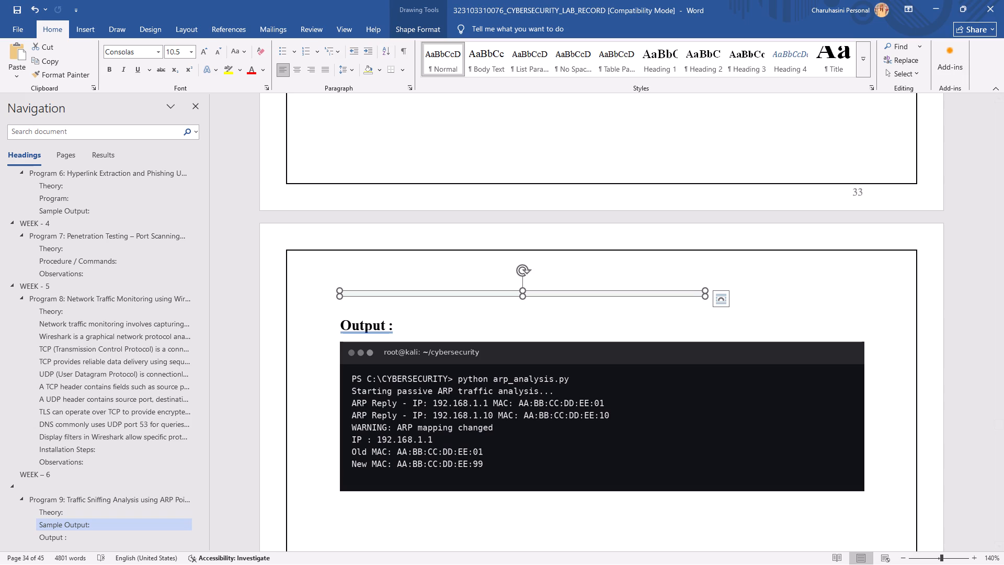
key(Delete)
key(BackSpace)
key(BackSpace)
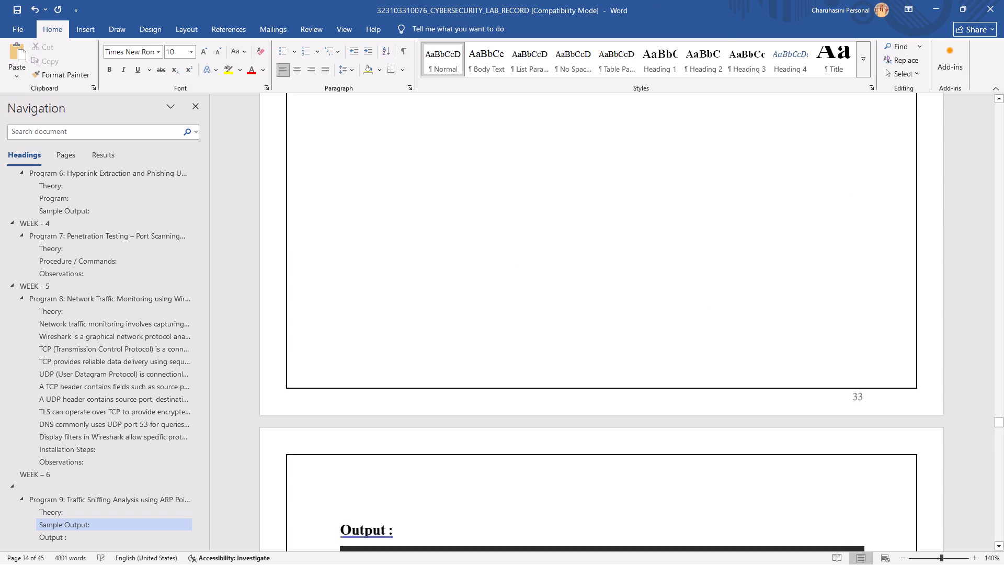
Delete the "Sample Output:" heading below Program 9's theory bullets.
scroll(446, 282, up, 1)
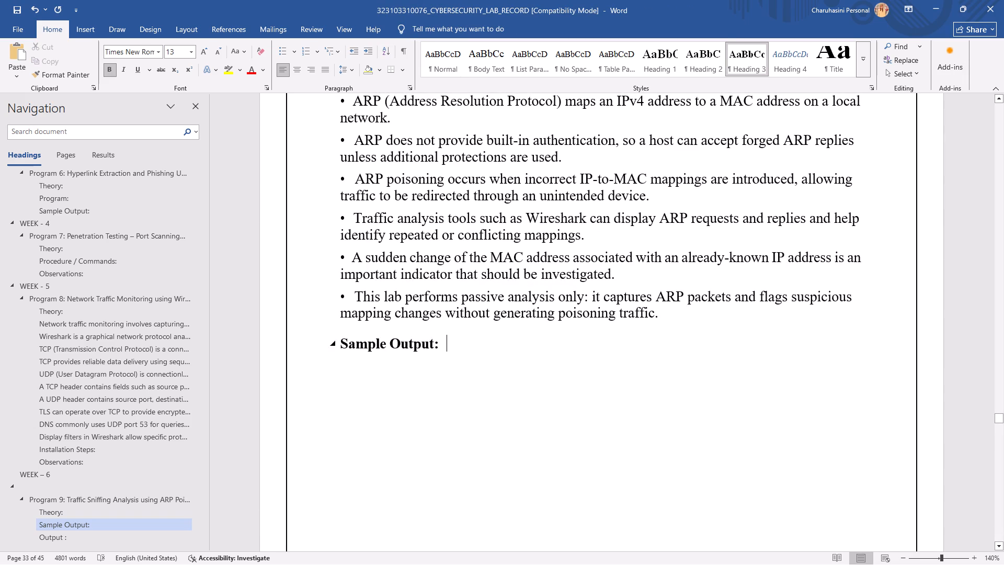
drag(446, 343, 323, 339)
key(BackSpace)
scroll(323, 339, up, 1)
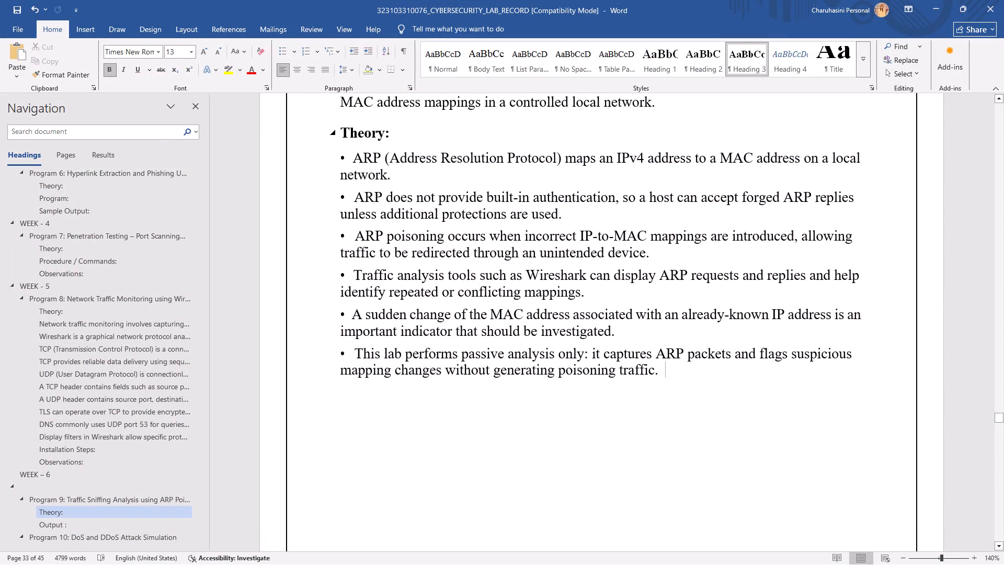
drag(340, 128, 678, 373)
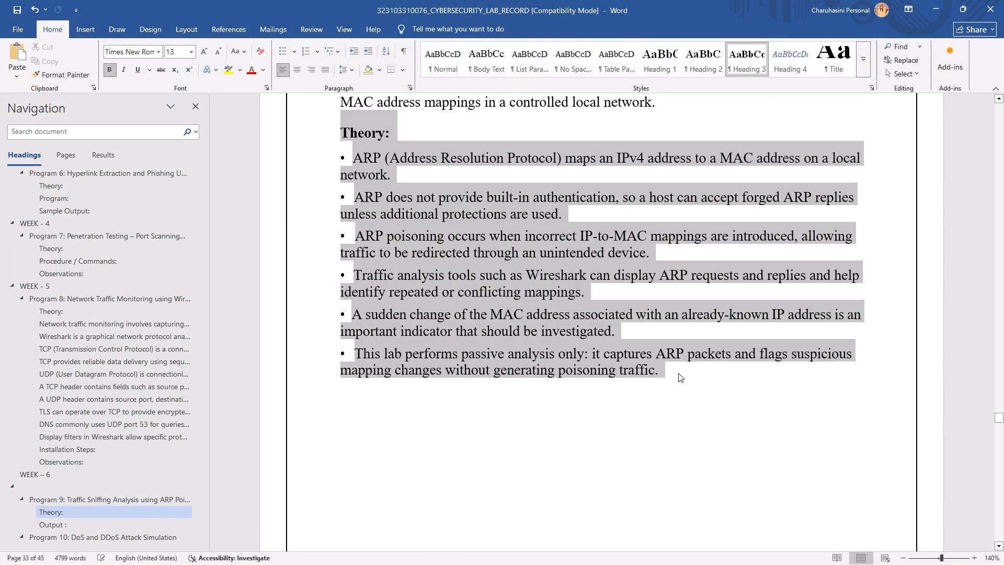
key(ctrl+v)
scroll(601, 414, down, 2)
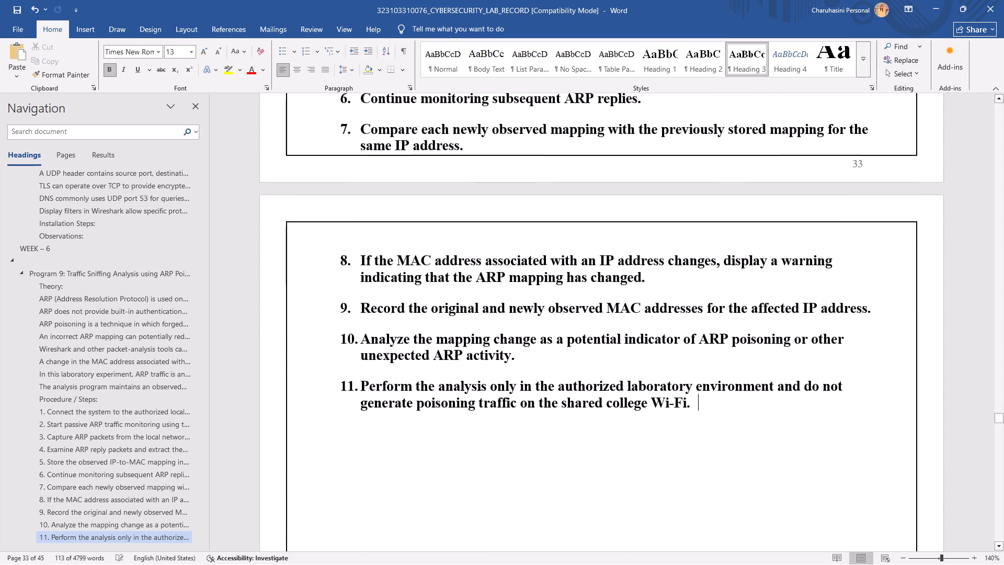
scroll(601, 414, up, 4)
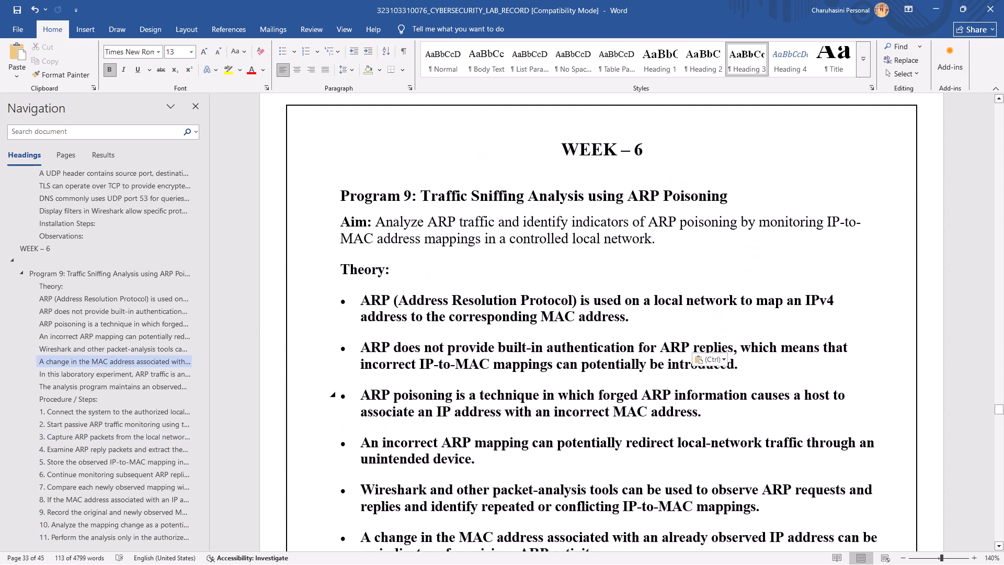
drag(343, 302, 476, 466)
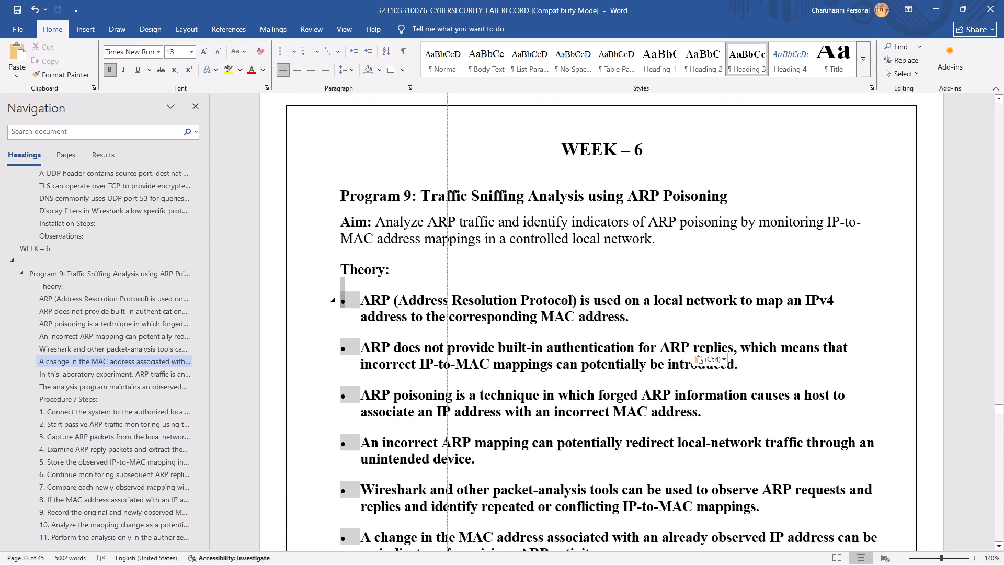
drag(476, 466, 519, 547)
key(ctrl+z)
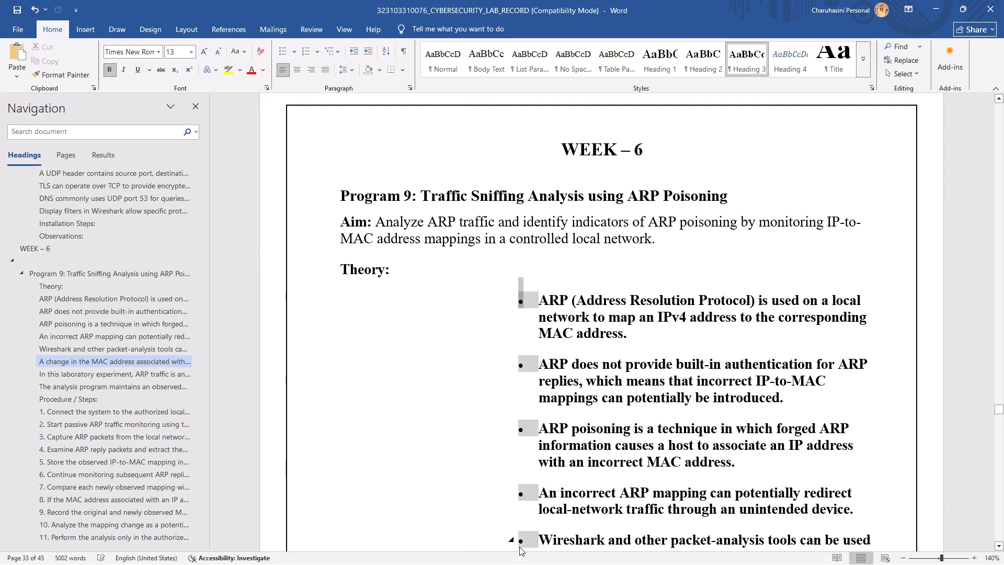
Remove the bold formatting from all of Program 9's Theory bullets, from the ARP definition to the mapping table bullet.
scroll(543, 495, down, 4)
scroll(591, 420, up, 2)
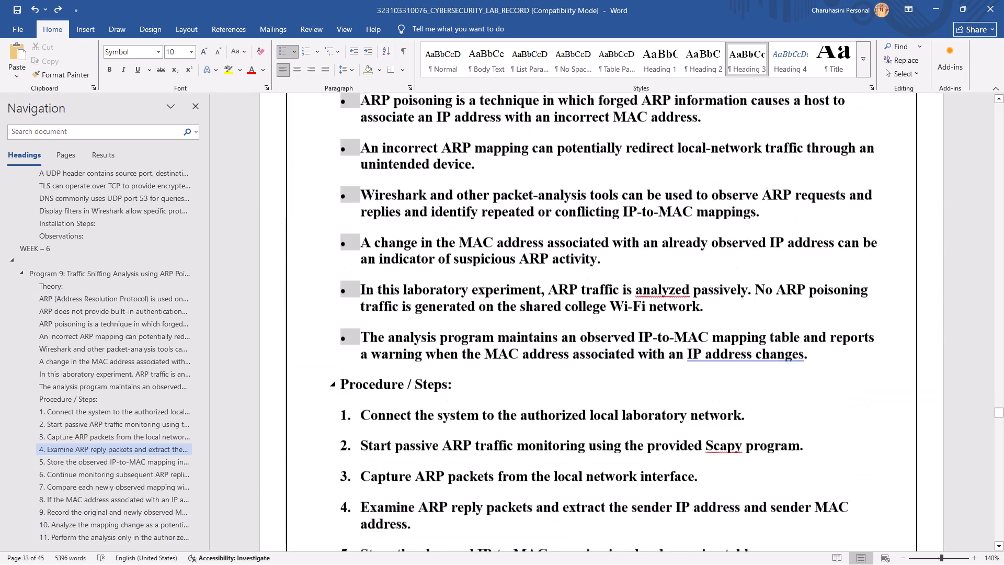
drag(820, 394, 395, 138)
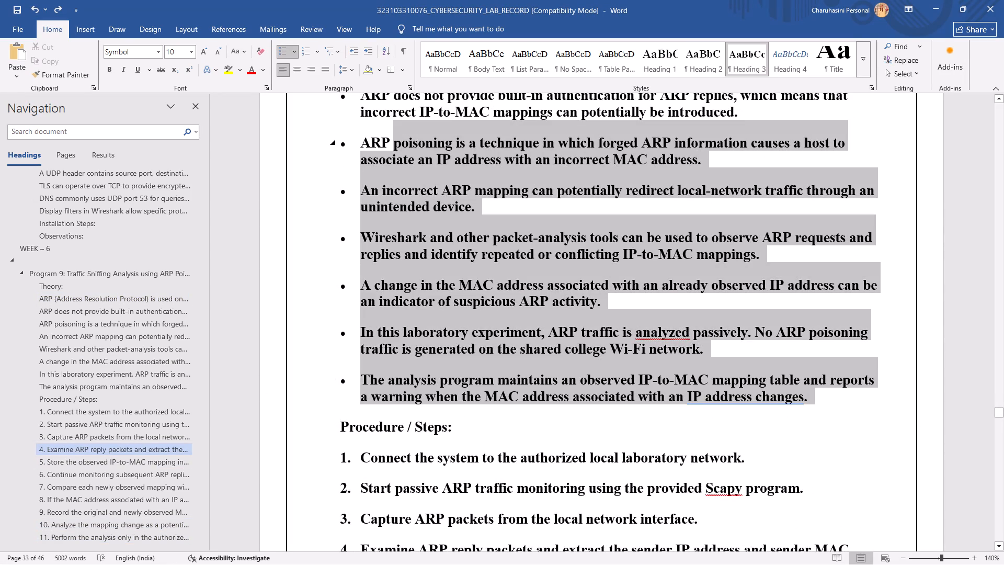
drag(395, 138, 391, 448)
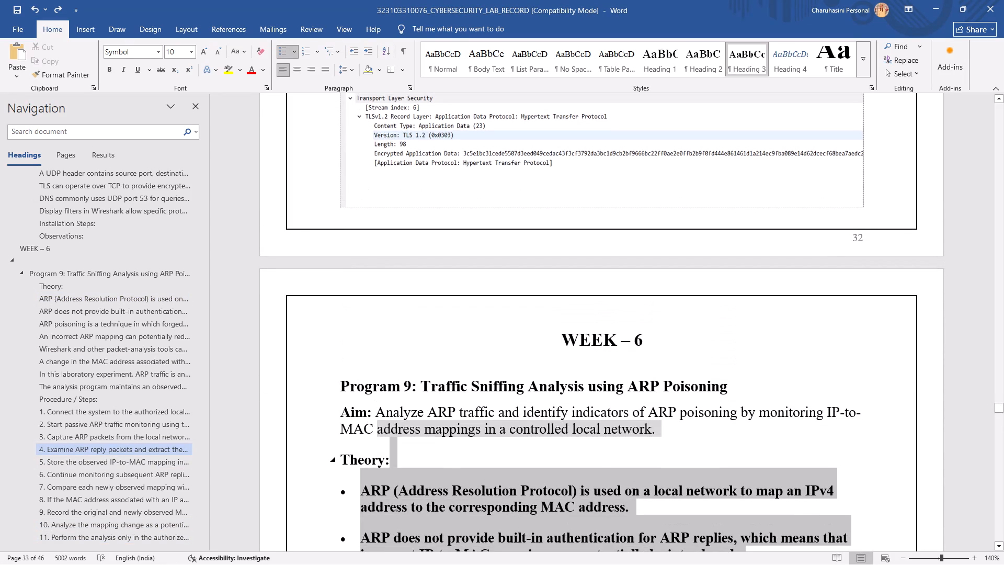
drag(391, 448, 360, 493)
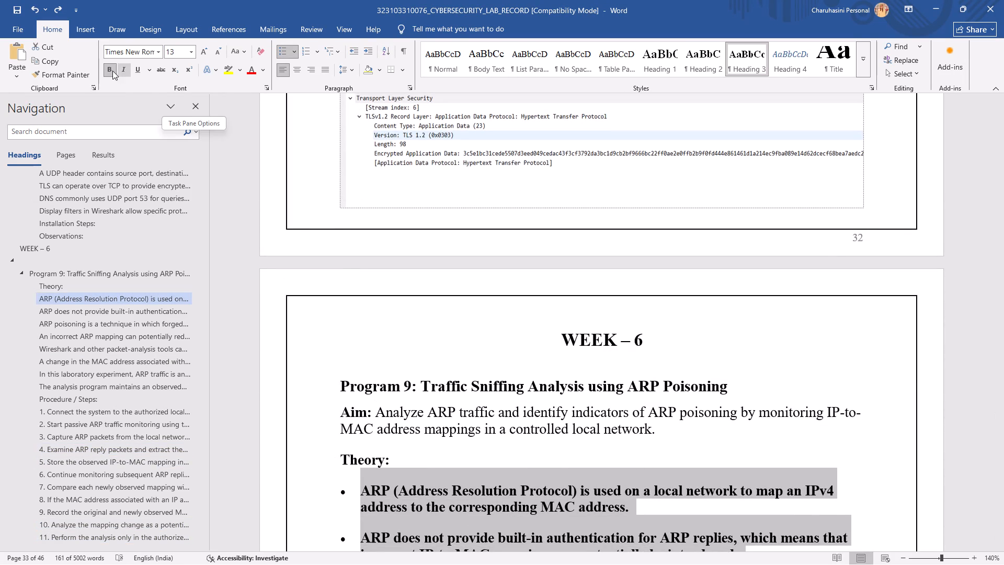
click(111, 69)
Remove the bold formatting from Program 9's procedure steps 1 to 11, keeping the Procedure / Steps heading bold.
scroll(472, 375, down, 4)
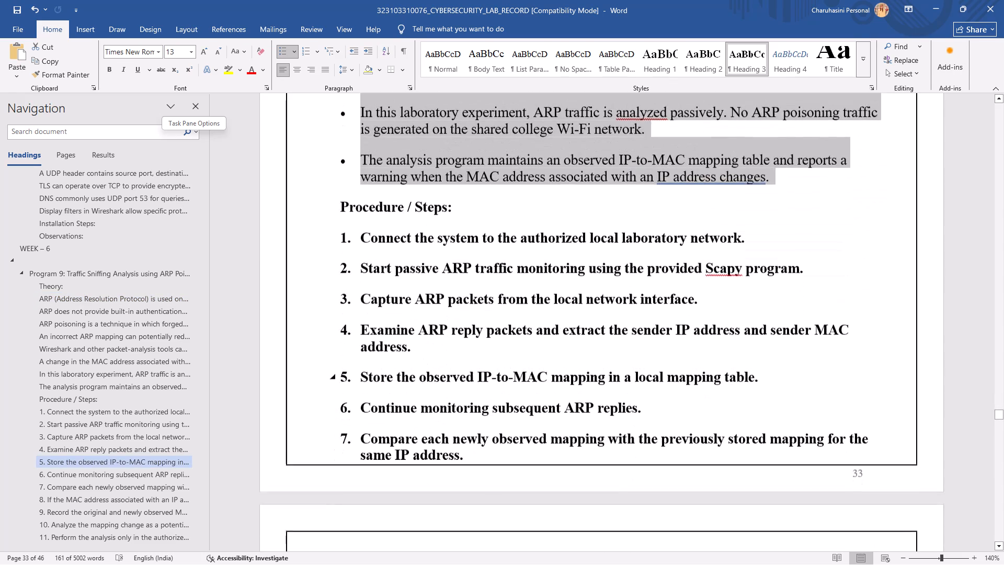
scroll(476, 401, down, 2)
drag(699, 341, 665, 332)
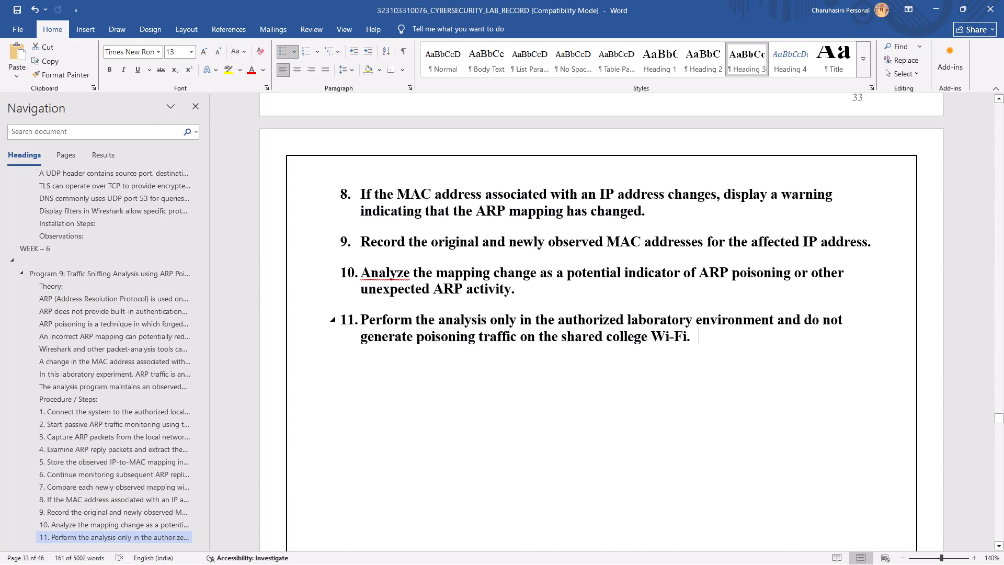
drag(665, 332, 356, 283)
click(107, 72)
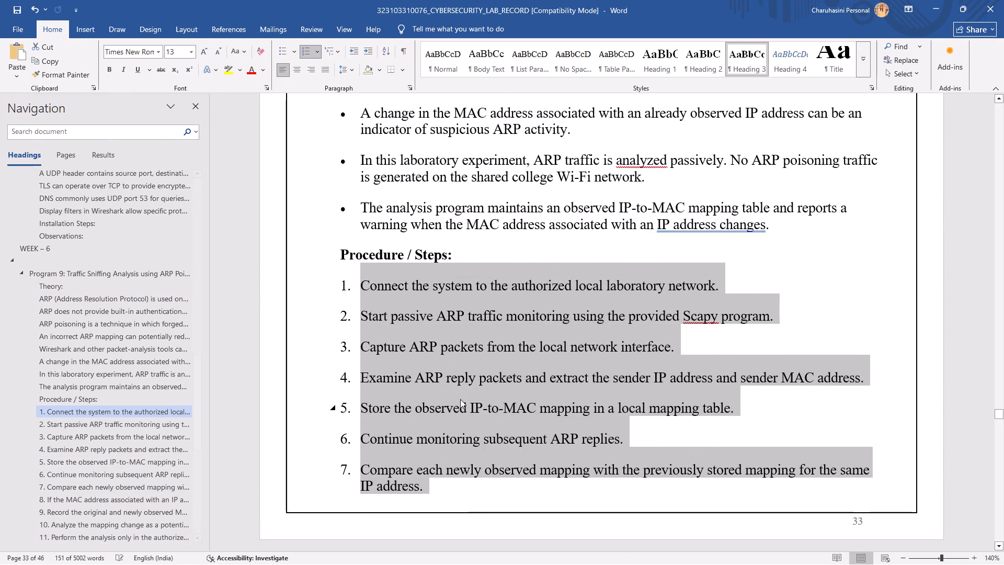
scroll(460, 399, down, 3)
click(656, 228)
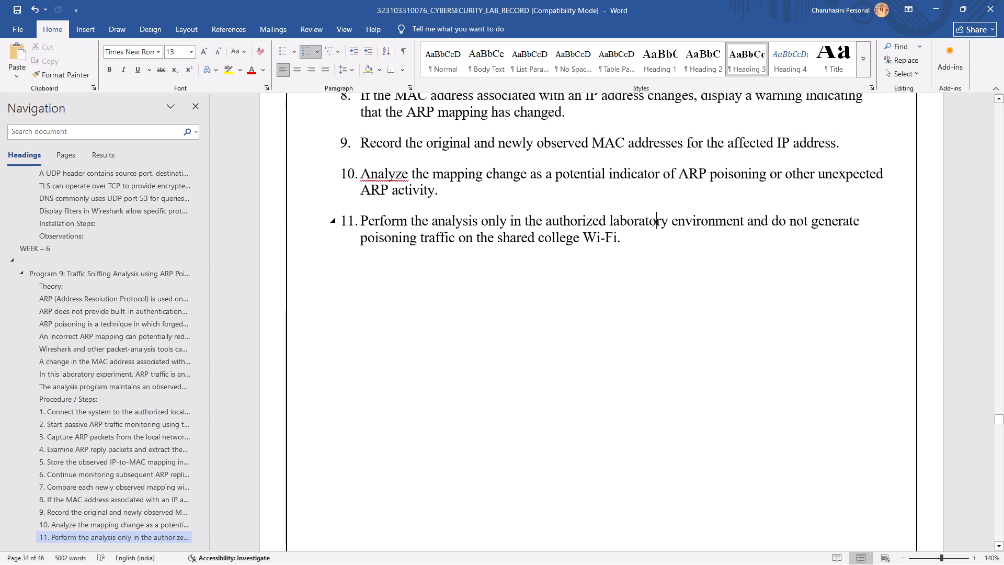
Review Program 9's Theory and Procedure / Steps formatting alongside the preceding program's numbered steps.
scroll(628, 292, up, 9)
click(499, 305)
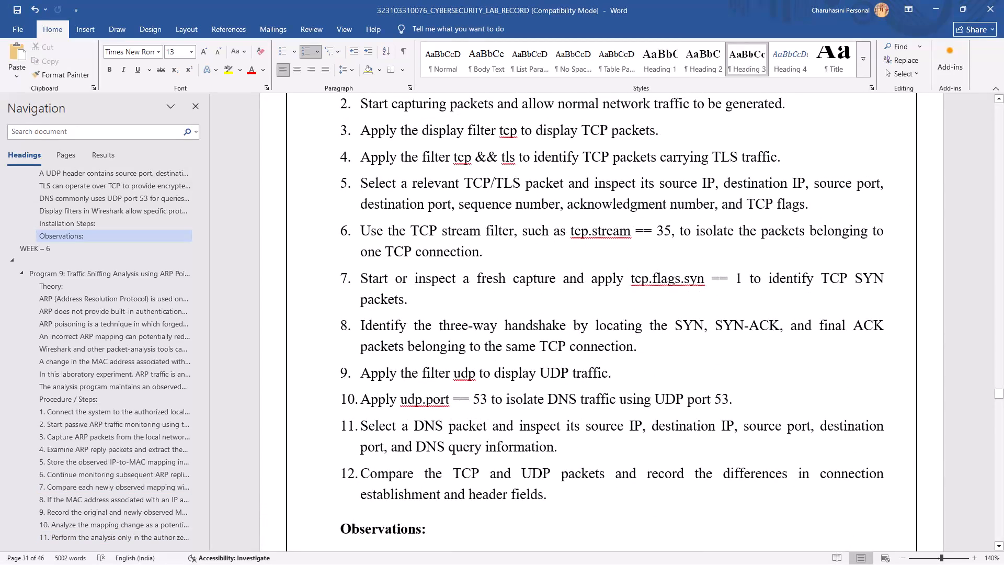
click(507, 278)
scroll(507, 278, down, 8)
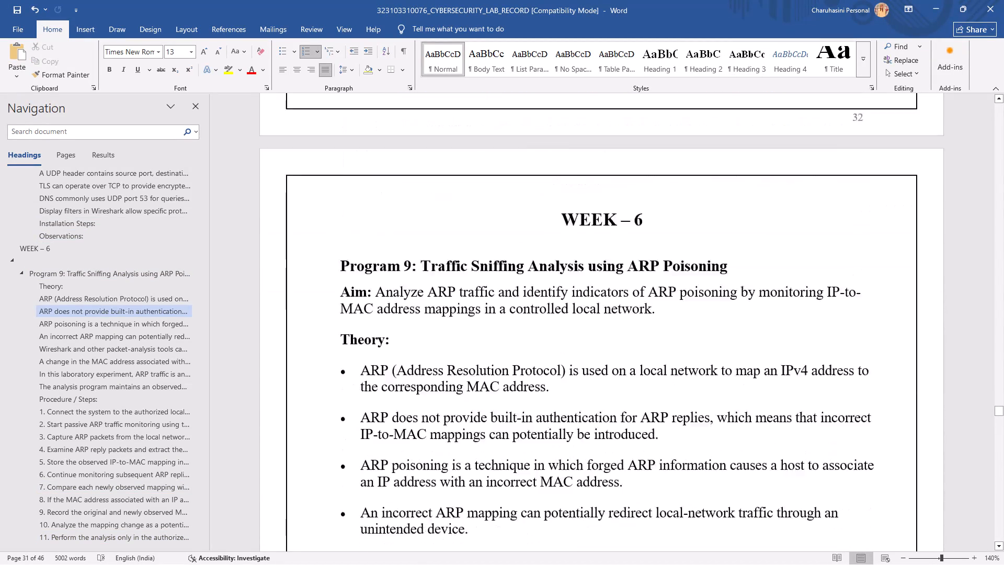
click(431, 240)
click(431, 240)
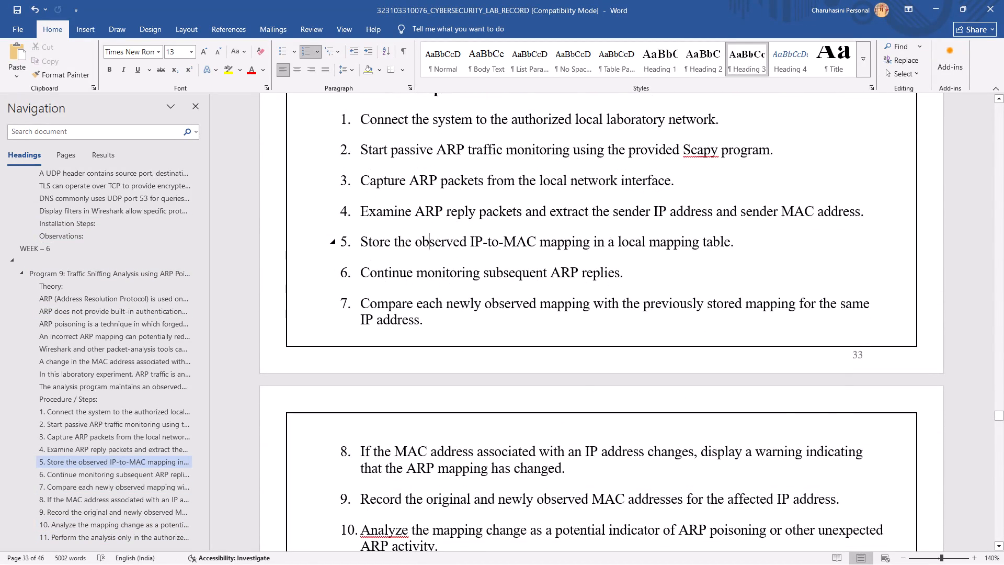
scroll(431, 240, down, 3)
scroll(555, 186, up, 1)
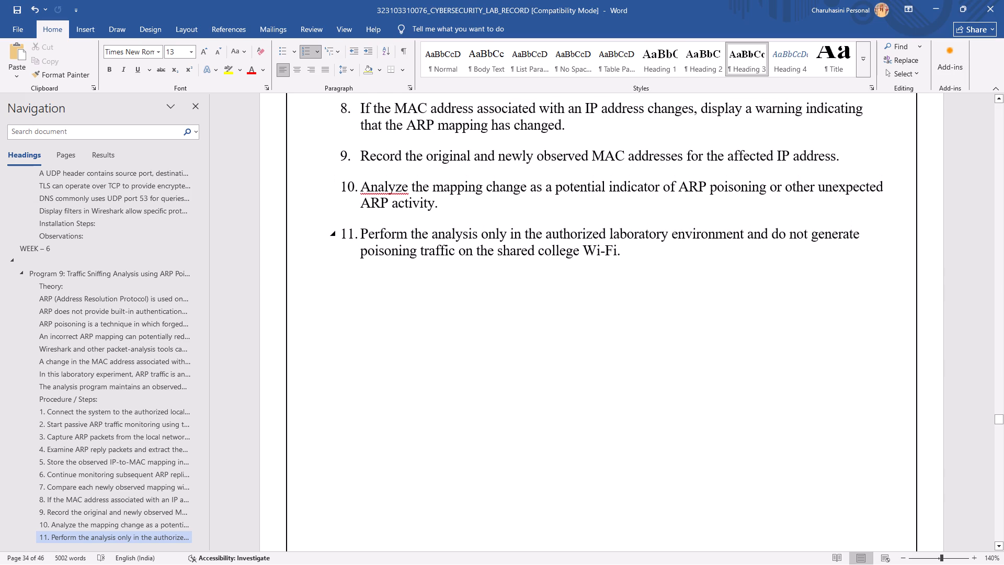
Insert a blank line below Program 9's procedure step 11.
click(625, 243)
key(Return)
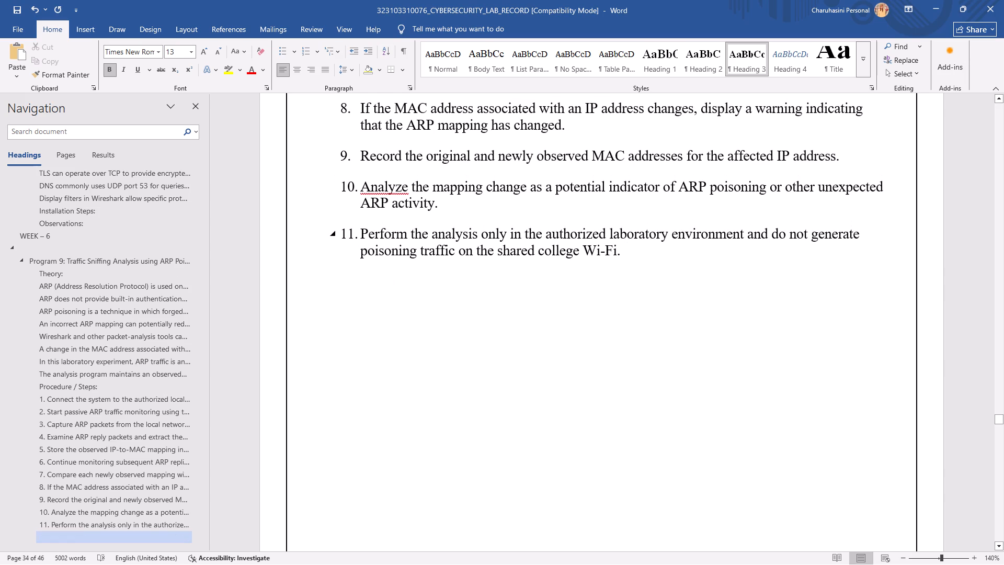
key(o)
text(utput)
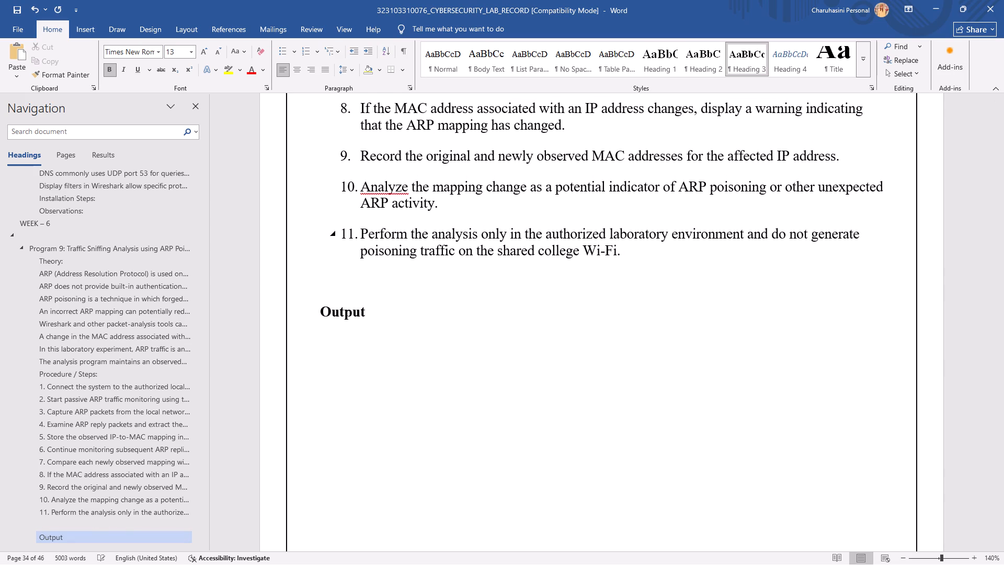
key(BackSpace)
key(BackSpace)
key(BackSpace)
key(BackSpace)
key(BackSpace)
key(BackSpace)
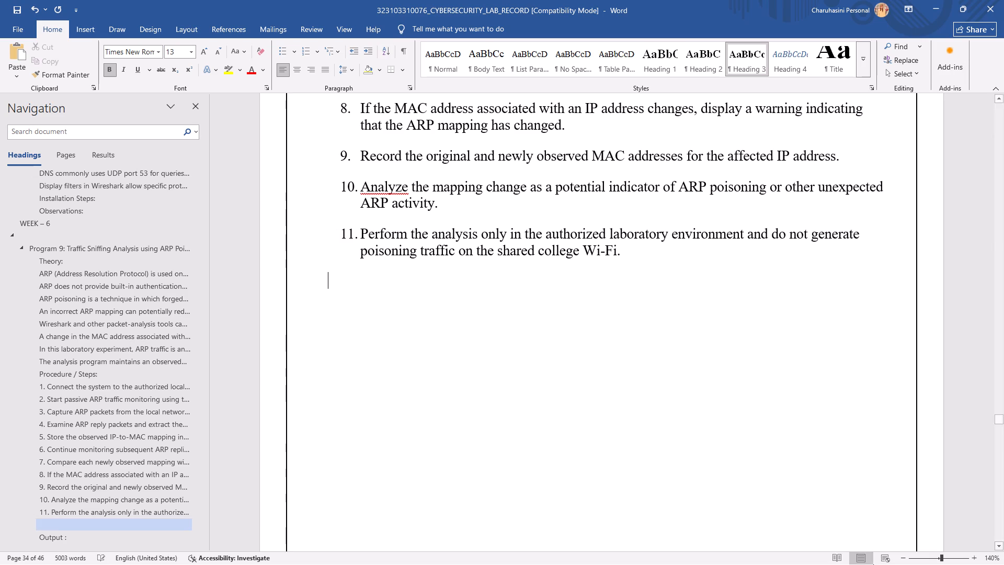
In the older Cyber_Security_Lab_Programs_1_to_18_with_index document, delete the Wireshark screenshot under "Output 2:" in the output box preceding Program 9.
click(660, 549)
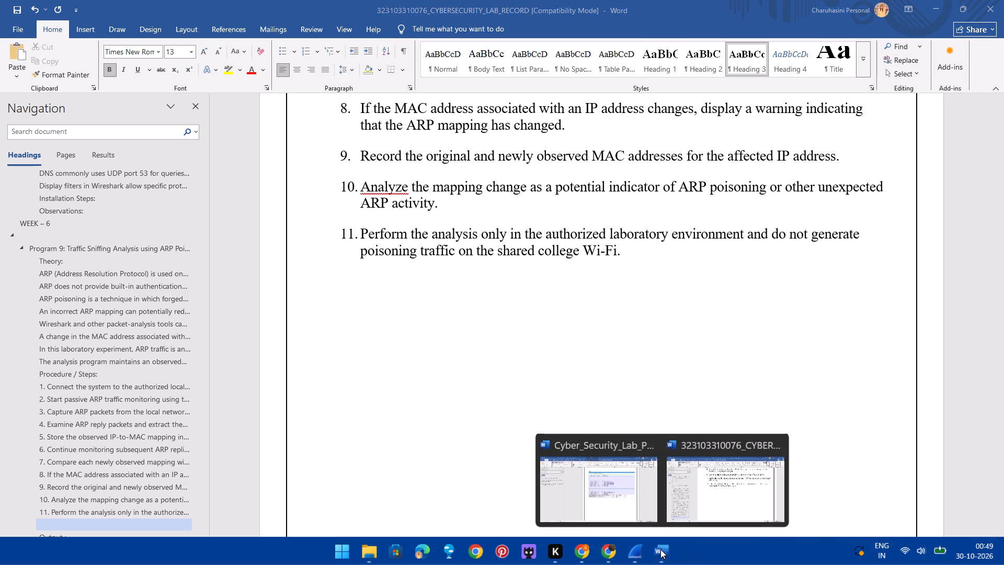
click(716, 481)
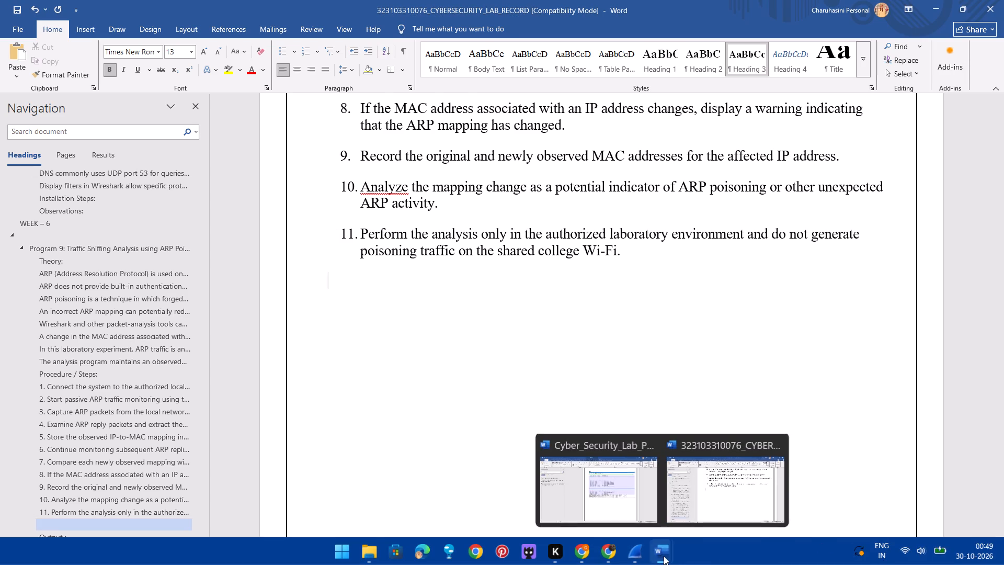
click(604, 483)
scroll(604, 483, down, 6)
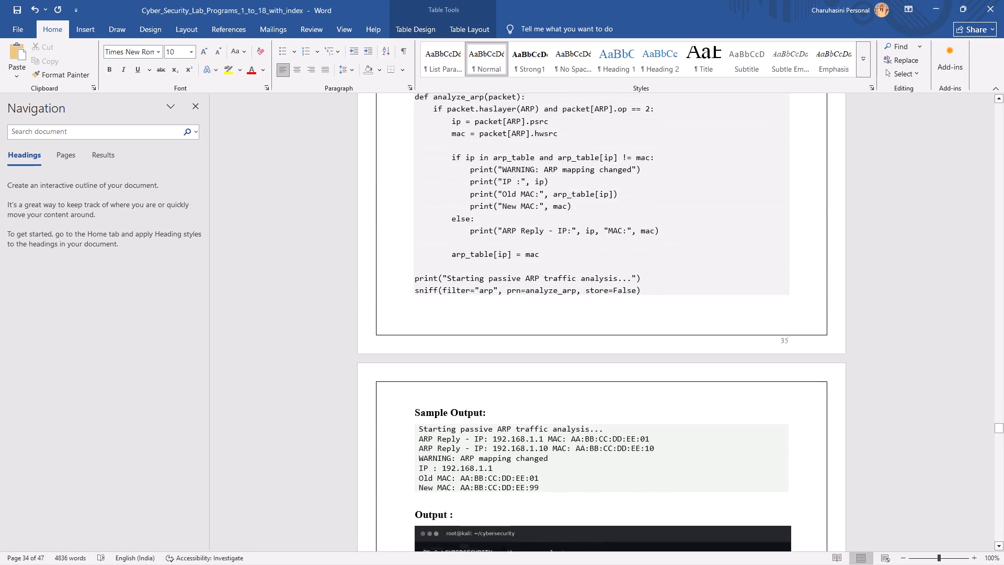
scroll(604, 483, down, 1)
scroll(604, 483, up, 1)
scroll(483, 282, up, 20)
scroll(483, 282, up, 4)
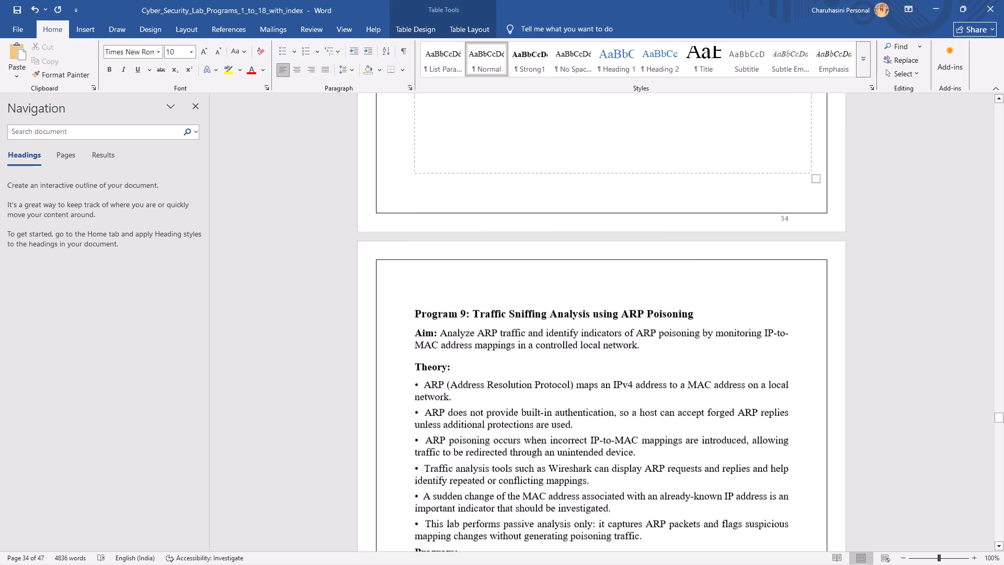
scroll(483, 282, up, 18)
click(475, 289)
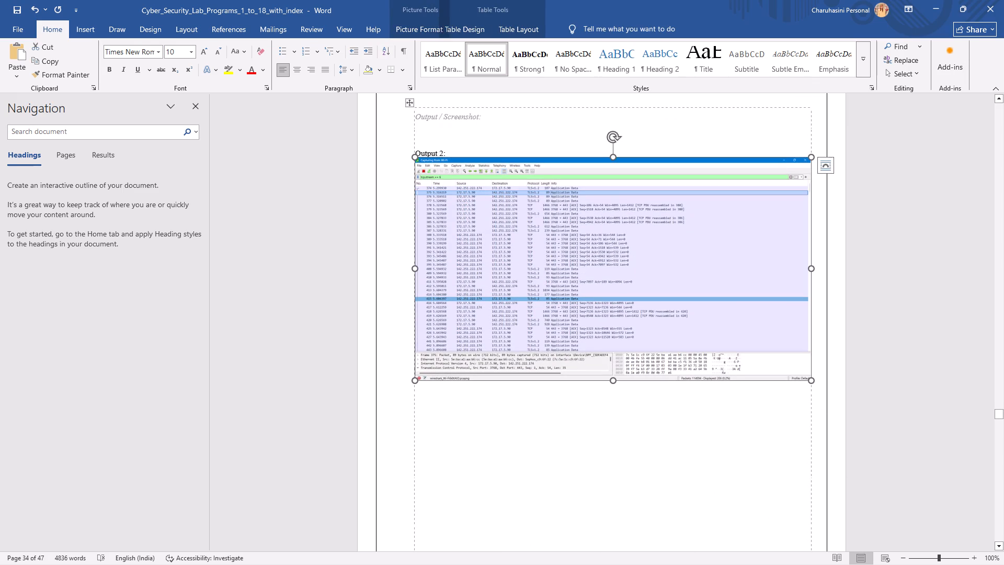
key(Delete)
key(Delete)
key(Delete)
key(Delete)
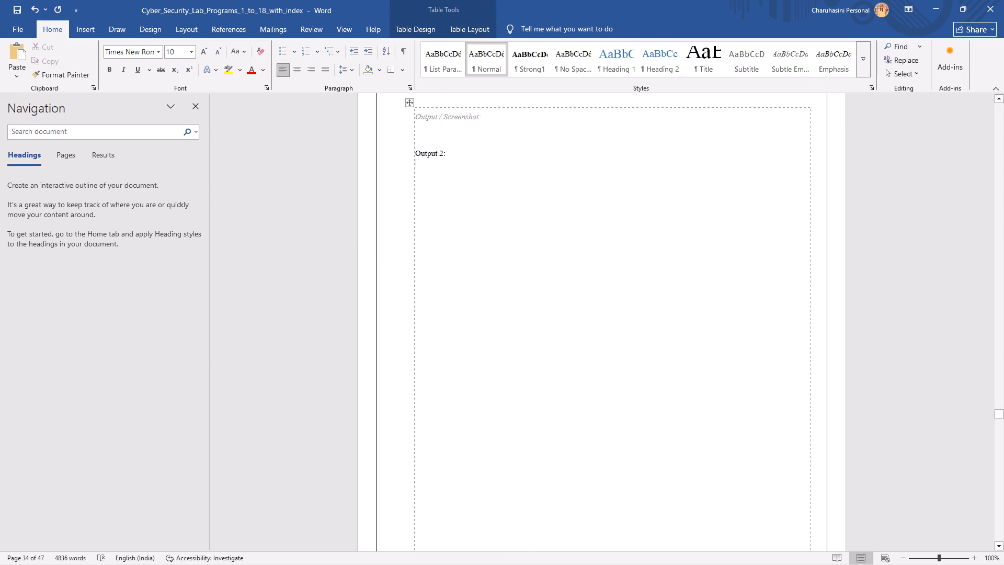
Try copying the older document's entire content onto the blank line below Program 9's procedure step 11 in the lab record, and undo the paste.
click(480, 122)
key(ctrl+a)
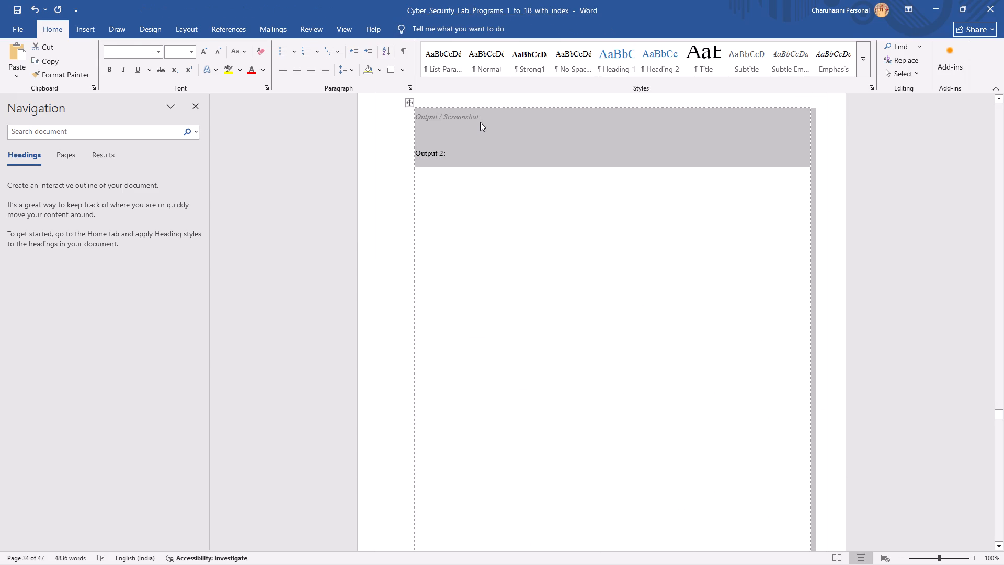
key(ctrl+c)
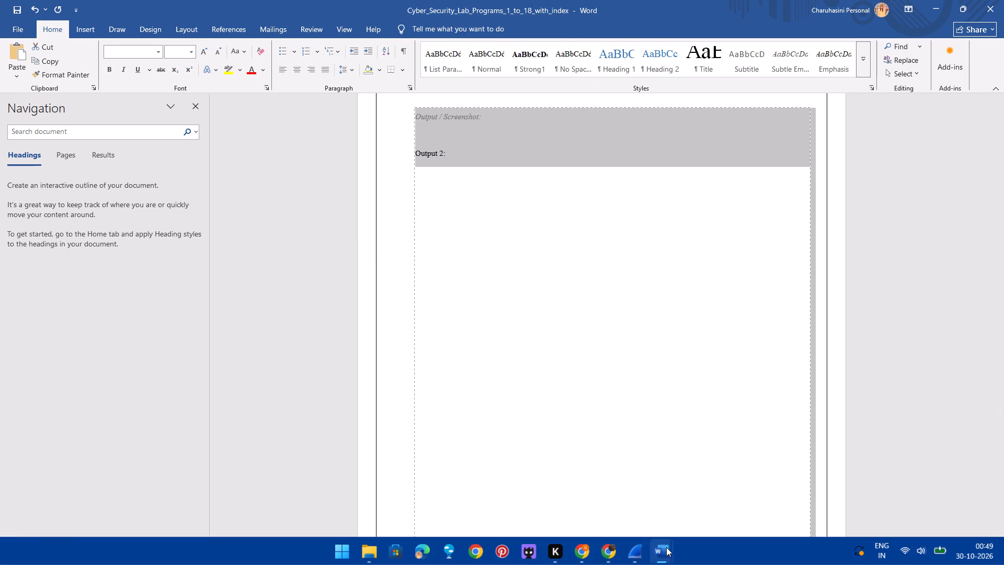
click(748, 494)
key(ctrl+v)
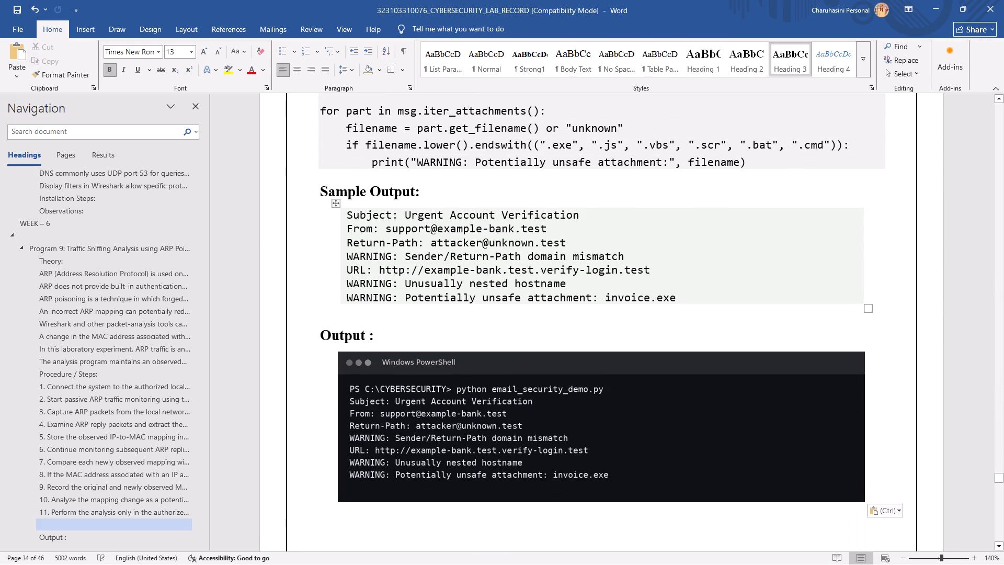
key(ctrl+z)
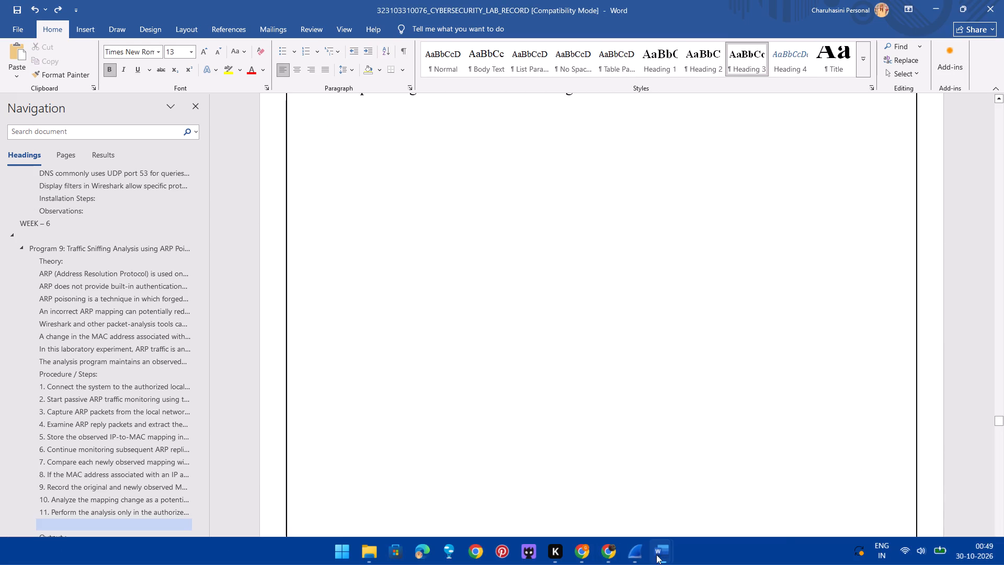
In the older document, delete the "Output 2:" label from the output box preceding Program 9.
click(653, 559)
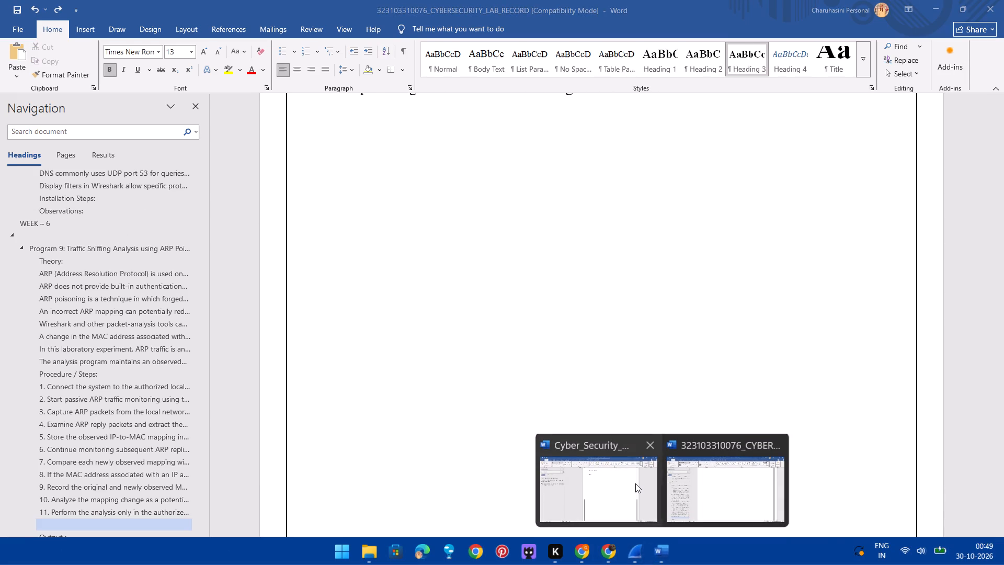
click(635, 483)
double_click(539, 228)
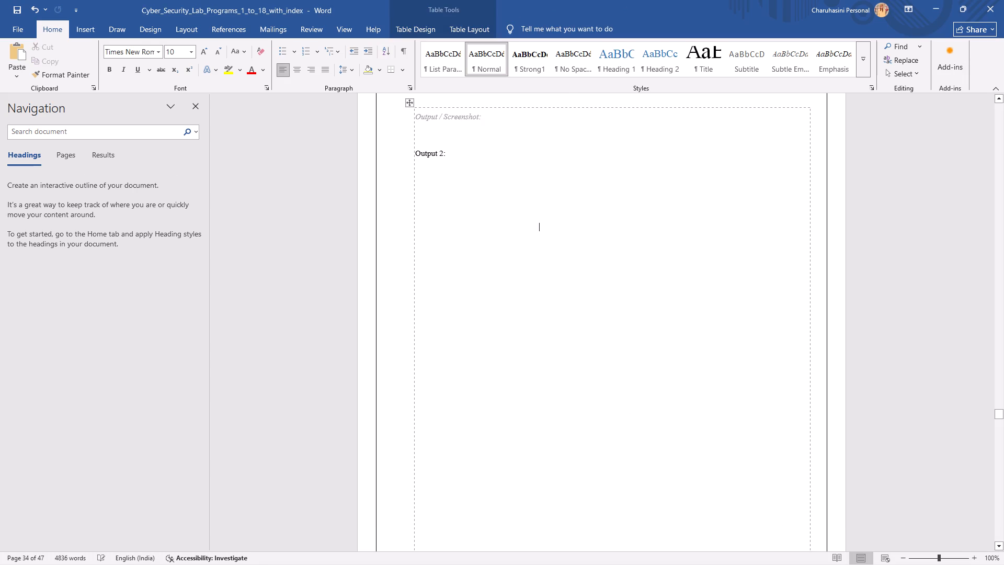
double_click(418, 117)
click(469, 207)
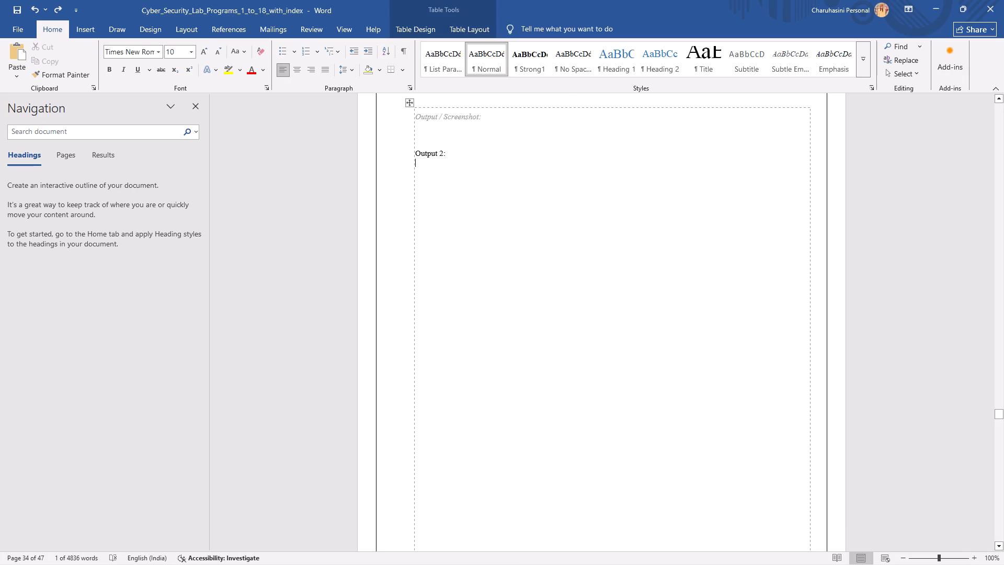
drag(454, 156, 418, 156)
key(BackSpace)
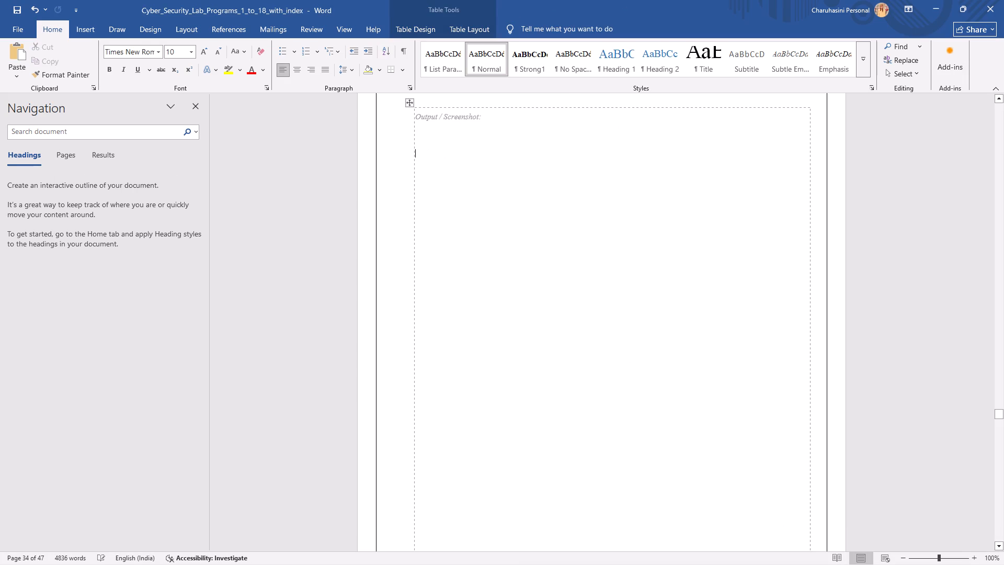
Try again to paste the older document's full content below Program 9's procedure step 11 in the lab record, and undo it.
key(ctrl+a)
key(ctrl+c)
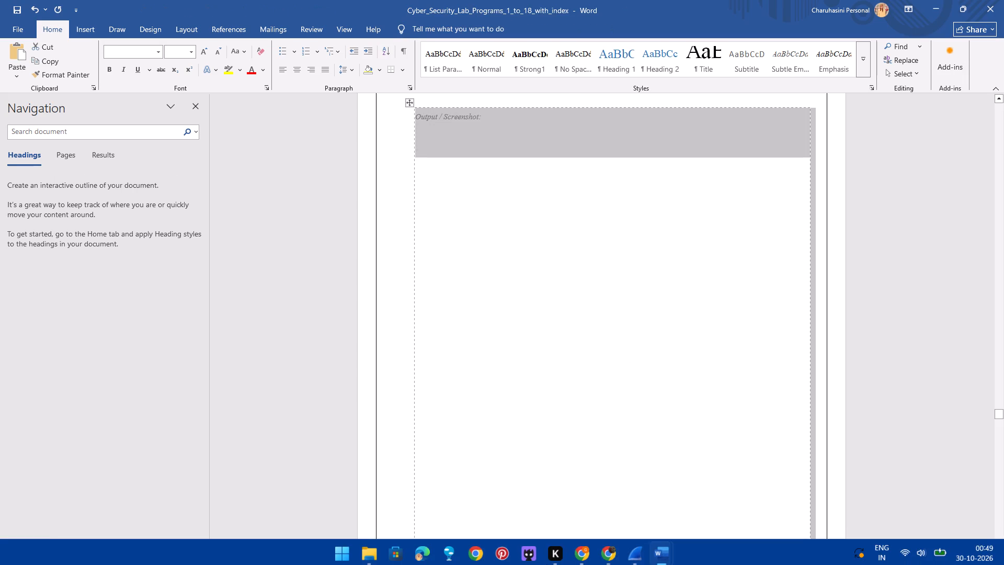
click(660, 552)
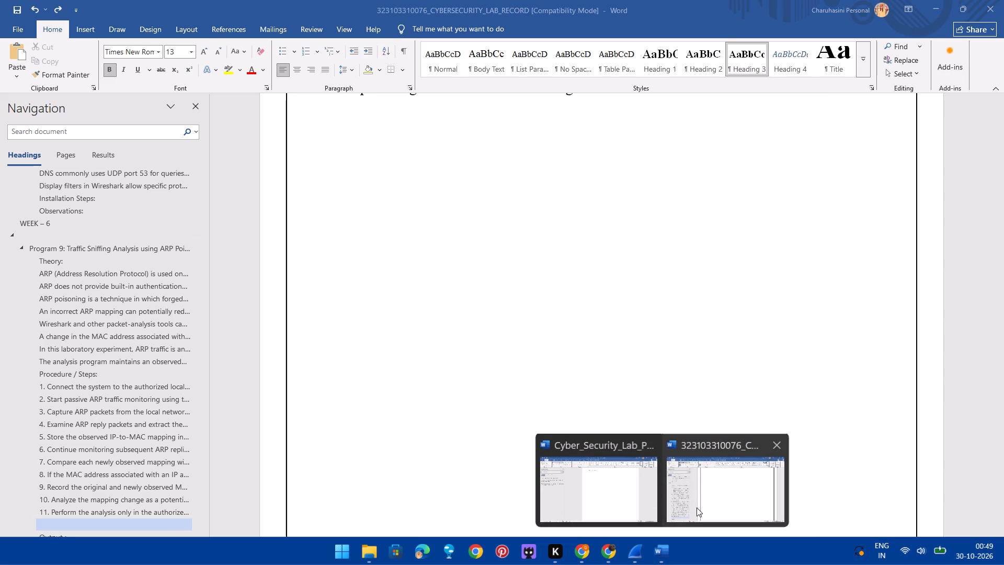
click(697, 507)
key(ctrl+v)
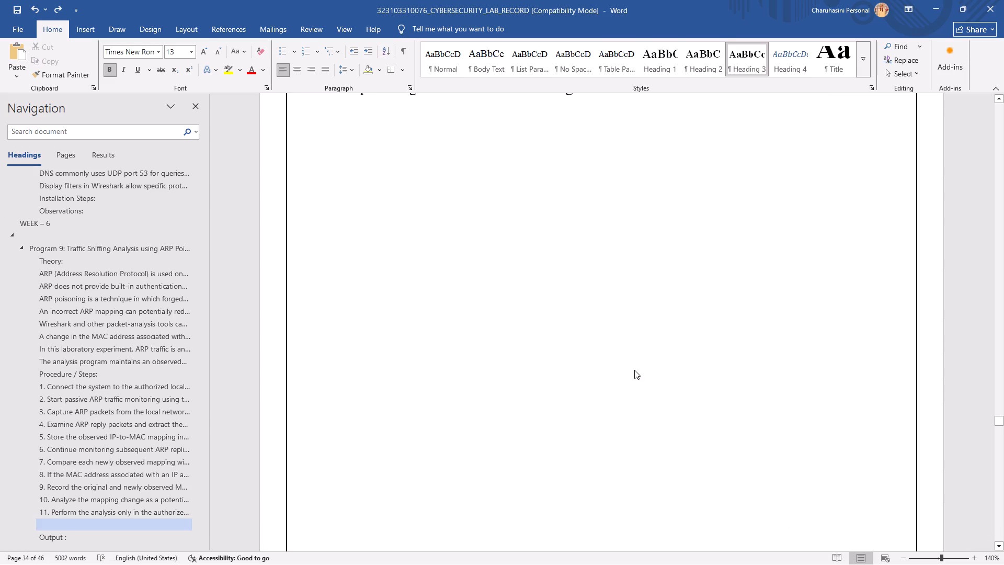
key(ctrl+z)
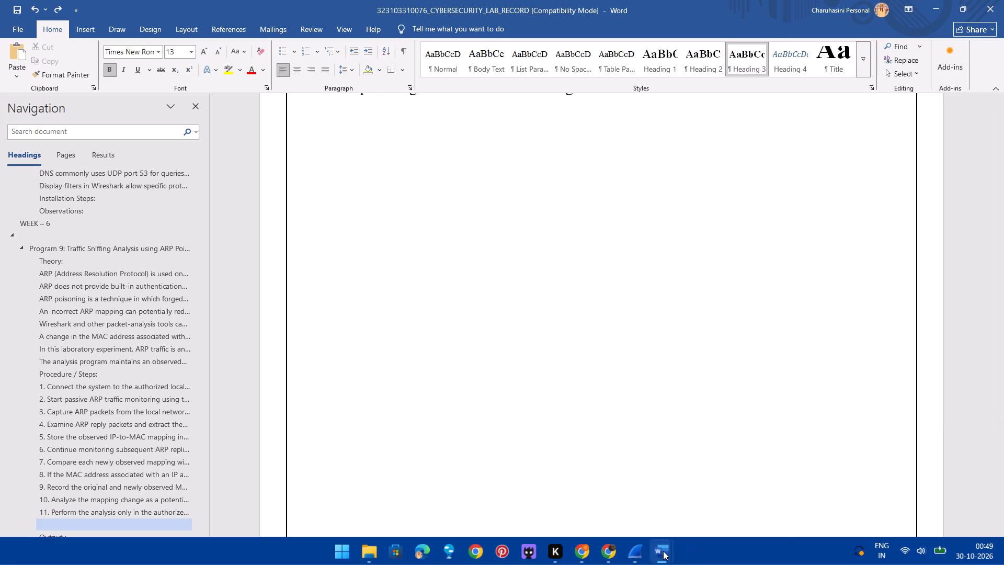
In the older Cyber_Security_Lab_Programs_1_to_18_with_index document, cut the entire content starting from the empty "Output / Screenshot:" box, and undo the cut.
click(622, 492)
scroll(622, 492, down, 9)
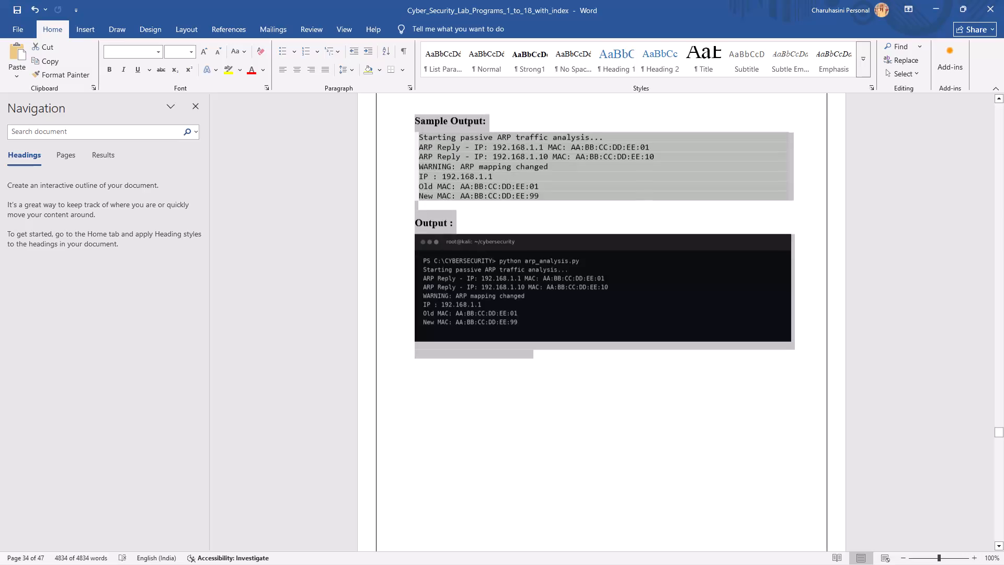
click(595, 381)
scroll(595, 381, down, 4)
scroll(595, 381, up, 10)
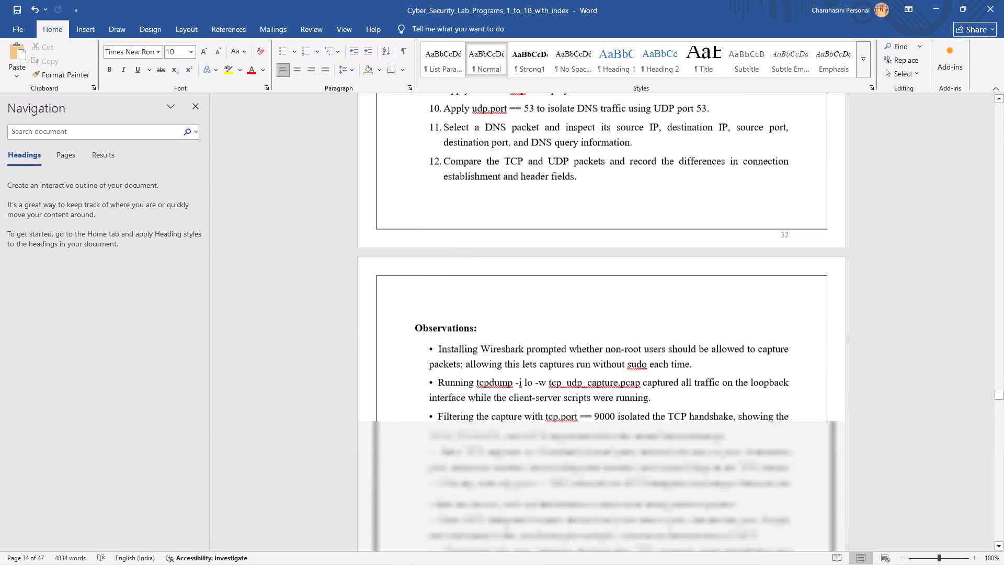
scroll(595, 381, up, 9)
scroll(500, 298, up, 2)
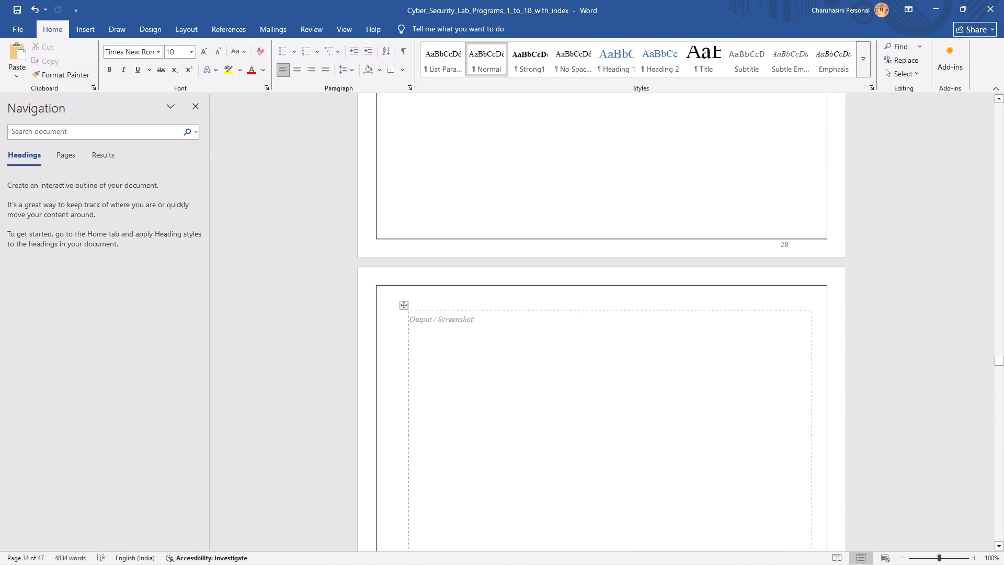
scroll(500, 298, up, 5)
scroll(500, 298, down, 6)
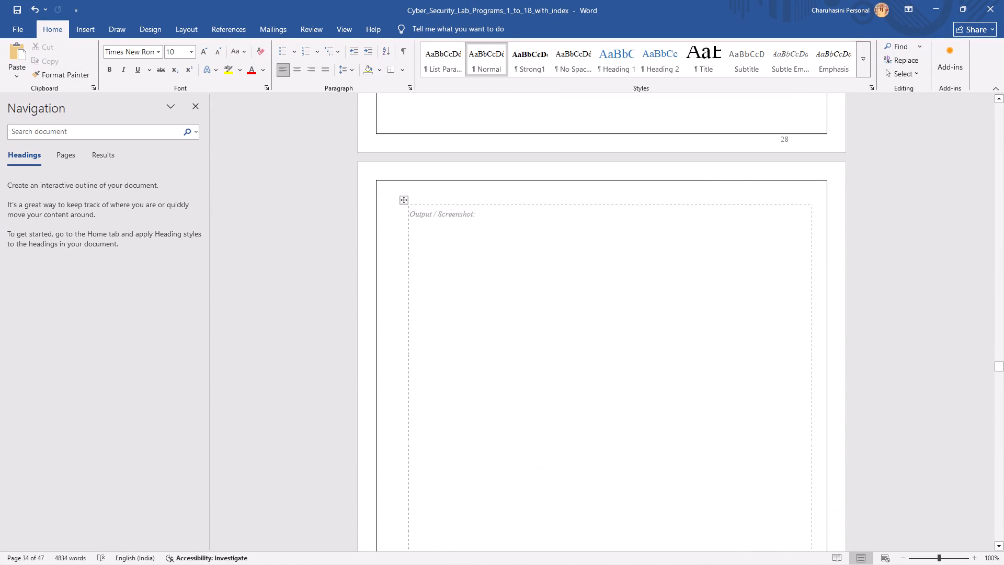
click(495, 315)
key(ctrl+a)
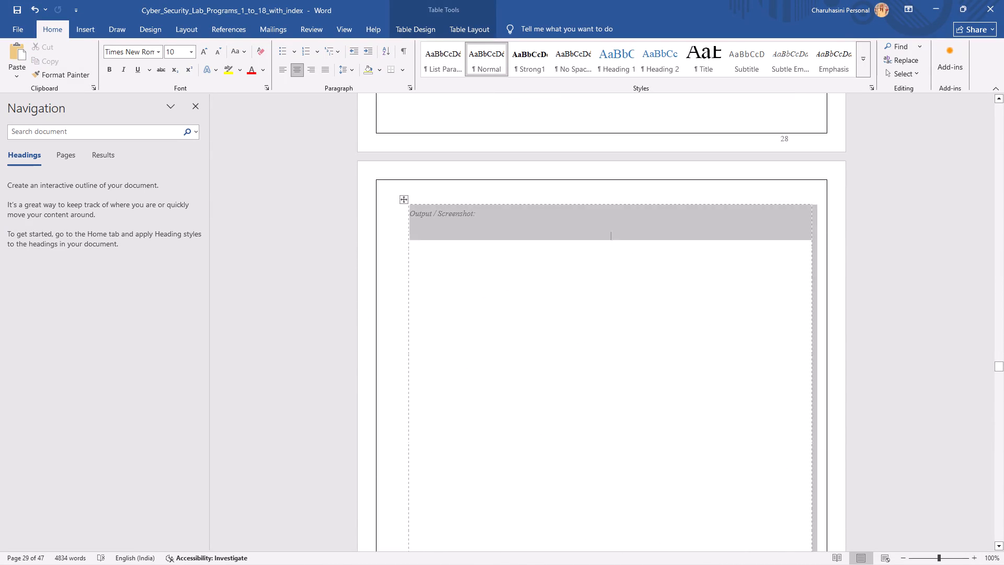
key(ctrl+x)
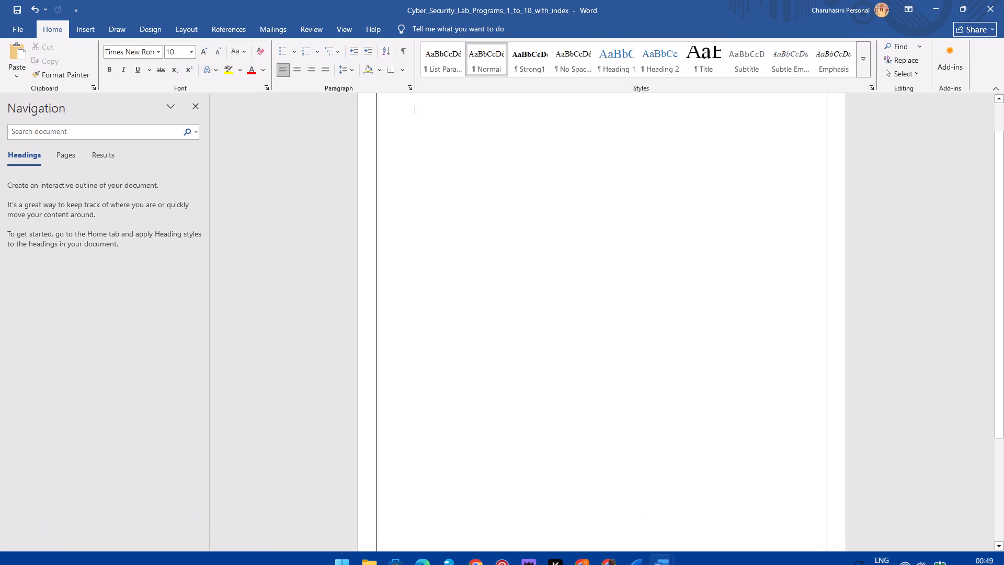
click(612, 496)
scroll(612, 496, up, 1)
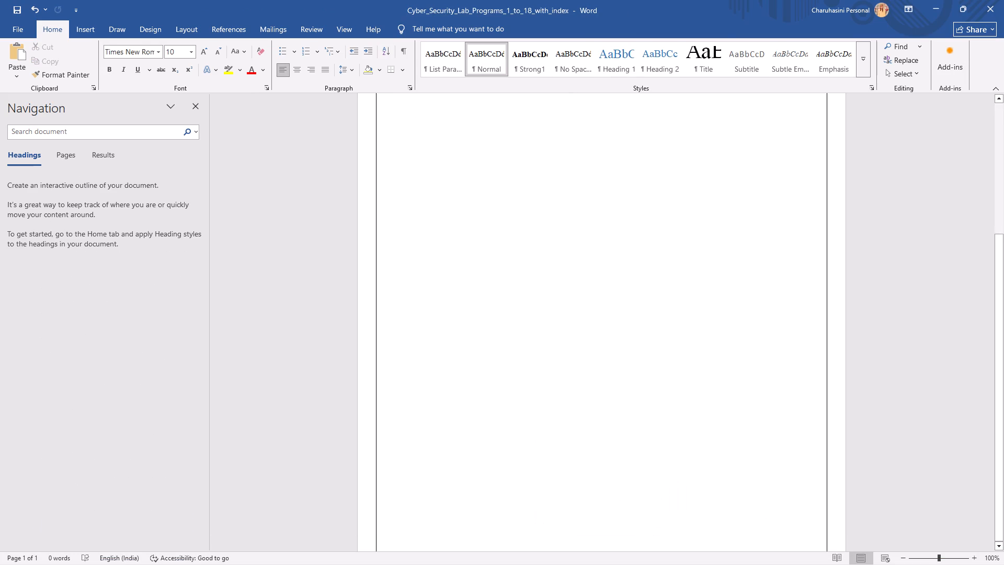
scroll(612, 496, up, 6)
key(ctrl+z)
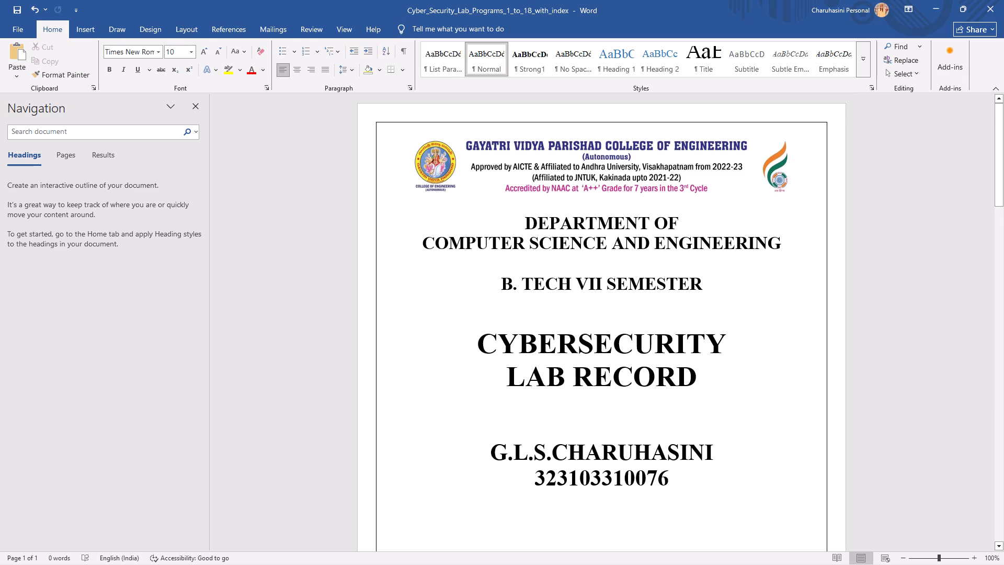
In the older document, delete the terminal screenshot from the output box below the file signature program's sample output.
scroll(573, 367, down, 17)
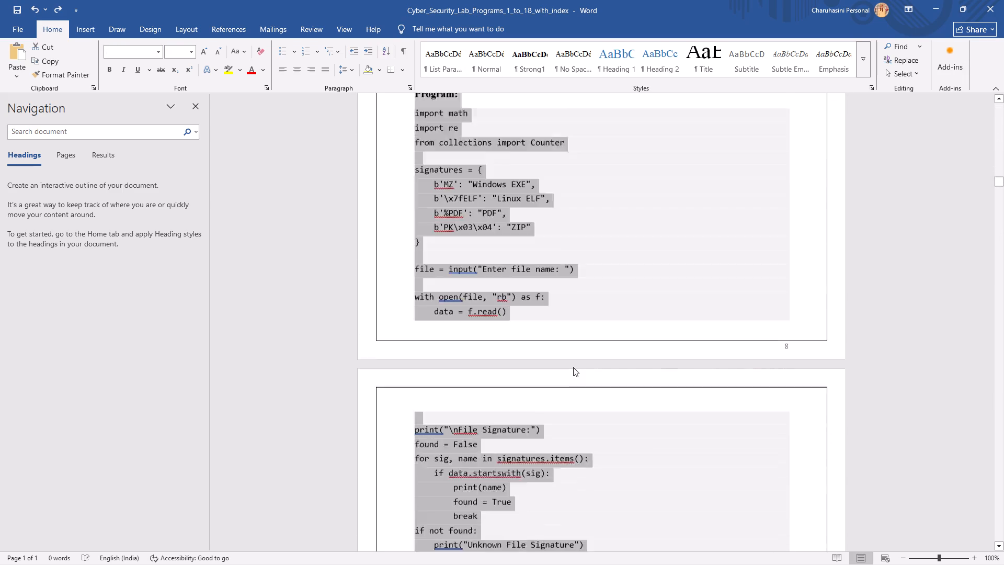
scroll(573, 367, down, 3)
scroll(573, 367, up, 1)
scroll(573, 367, down, 5)
scroll(573, 367, up, 20)
scroll(573, 367, up, 20)
scroll(573, 367, up, 13)
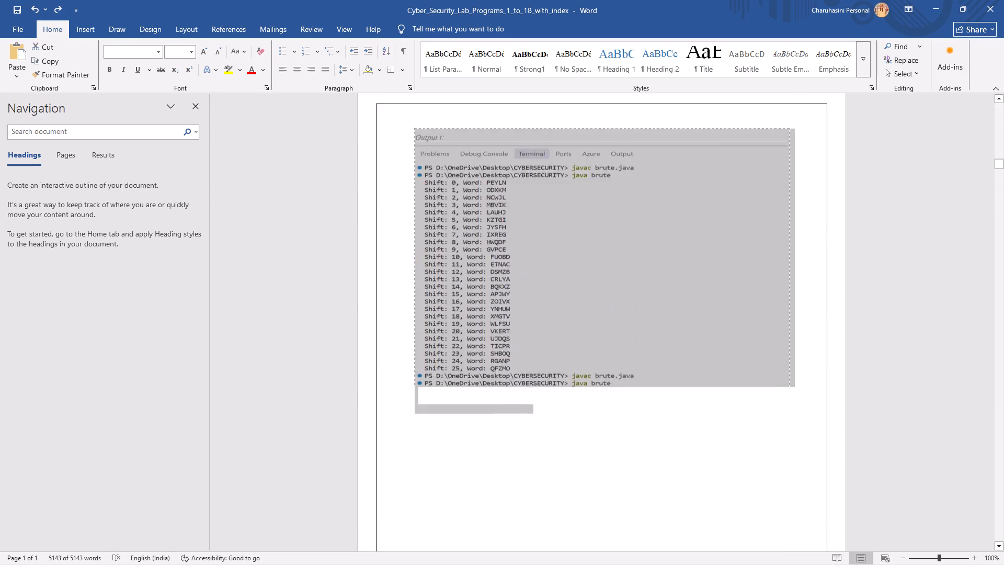
scroll(573, 367, up, 1)
scroll(588, 453, down, 10)
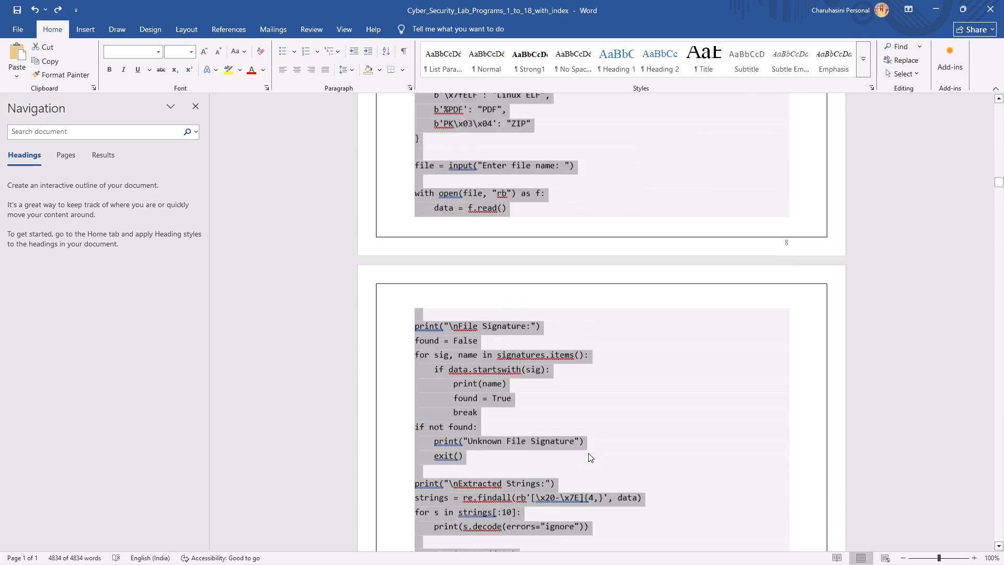
scroll(588, 453, down, 4)
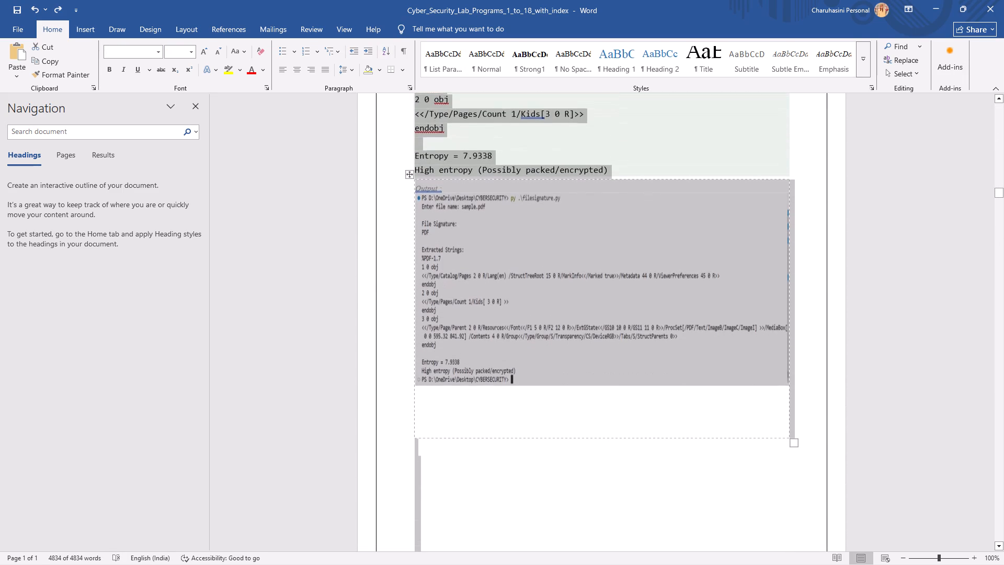
click(567, 365)
key(Delete)
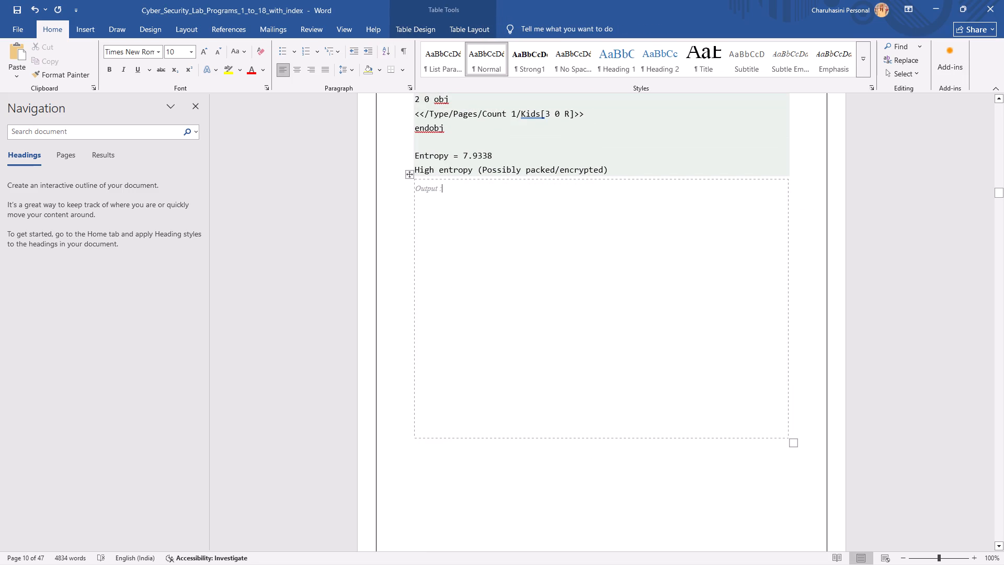
Shrink the emptied output box below the file signature program's sample output to roughly the width of its "Output :" label.
drag(421, 189, 448, 315)
click(448, 315)
triple_click(771, 421)
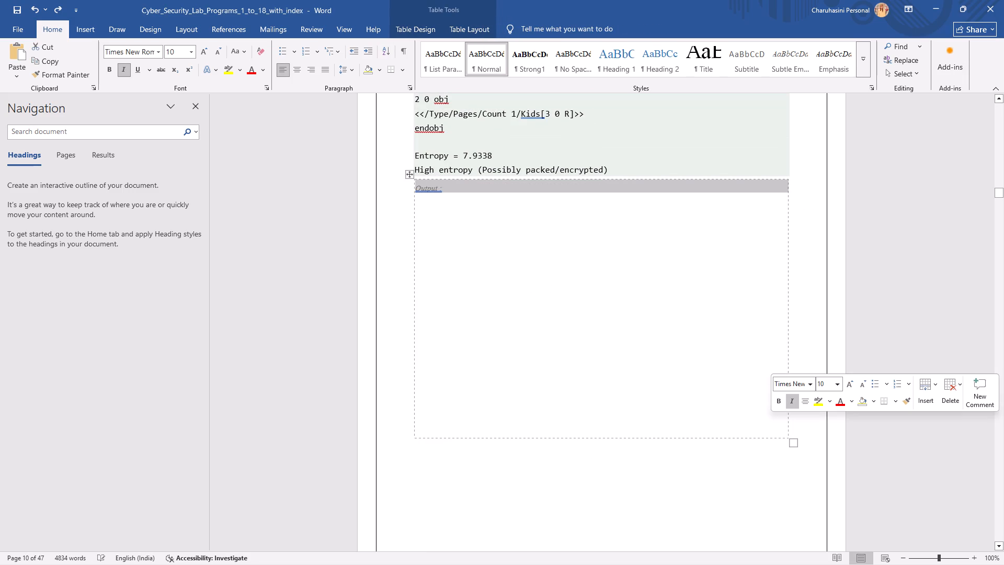
click(678, 394)
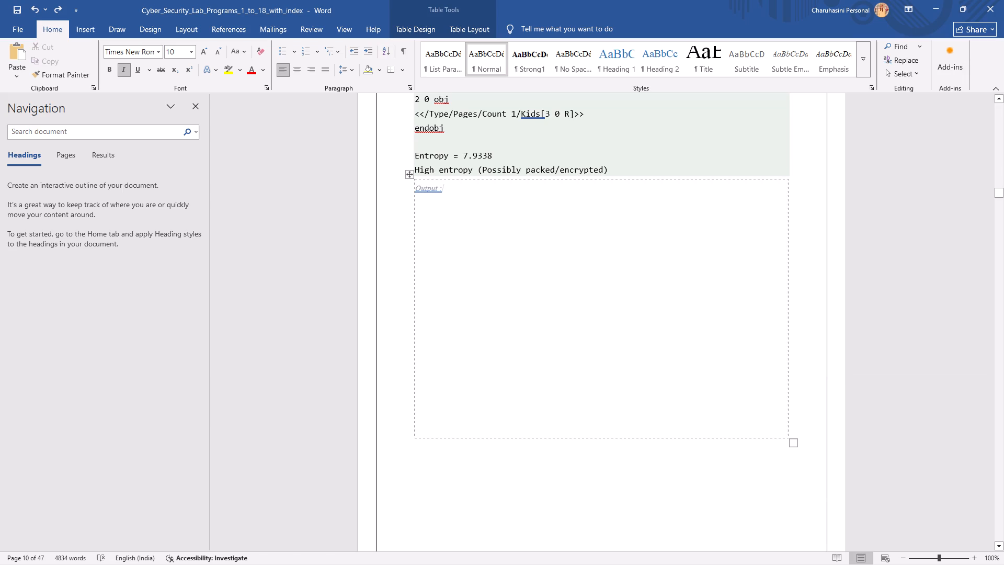
key(ctrl+a)
triple_click(664, 386)
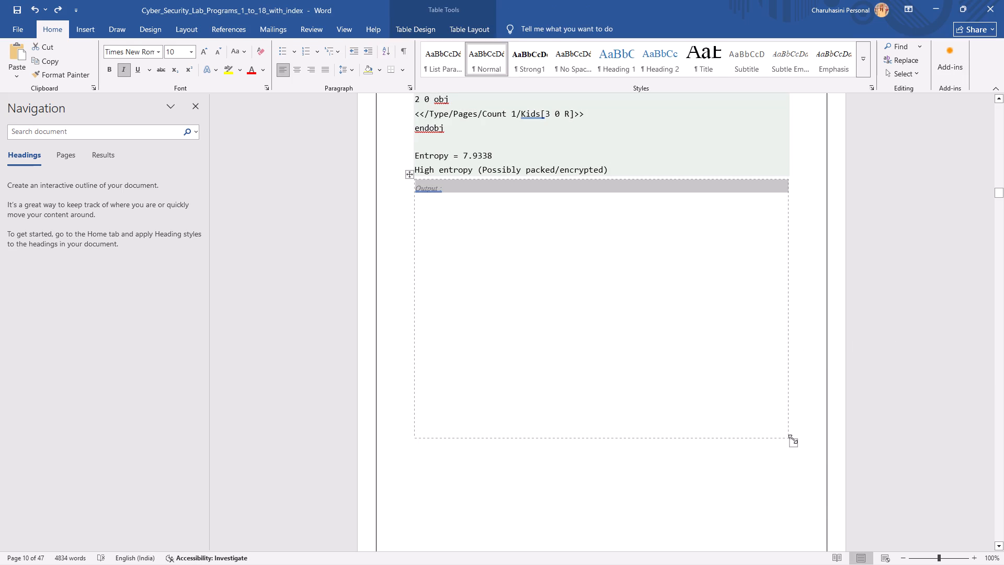
drag(793, 439, 711, 430)
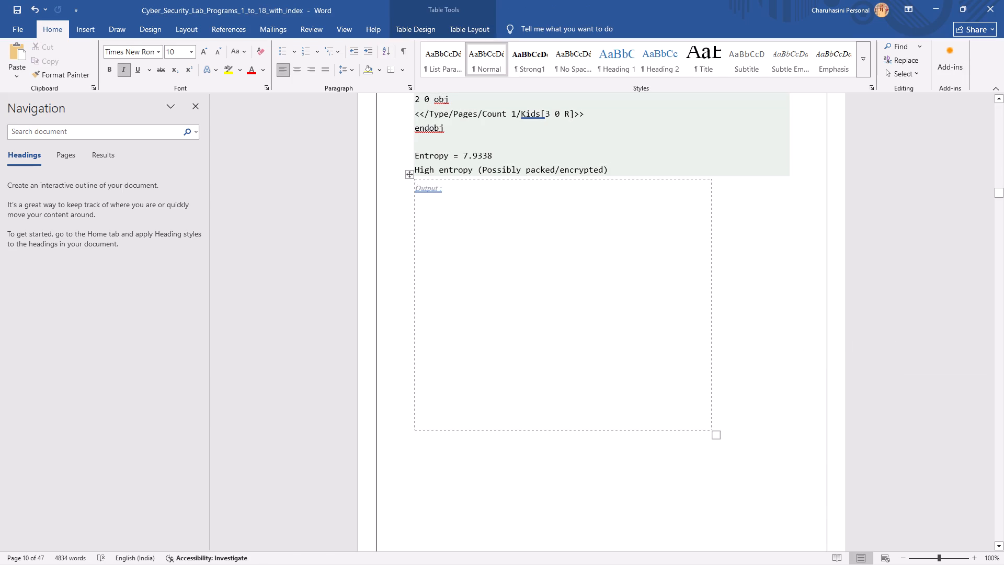
triple_click(711, 426)
click(711, 426)
key(ctrl+a)
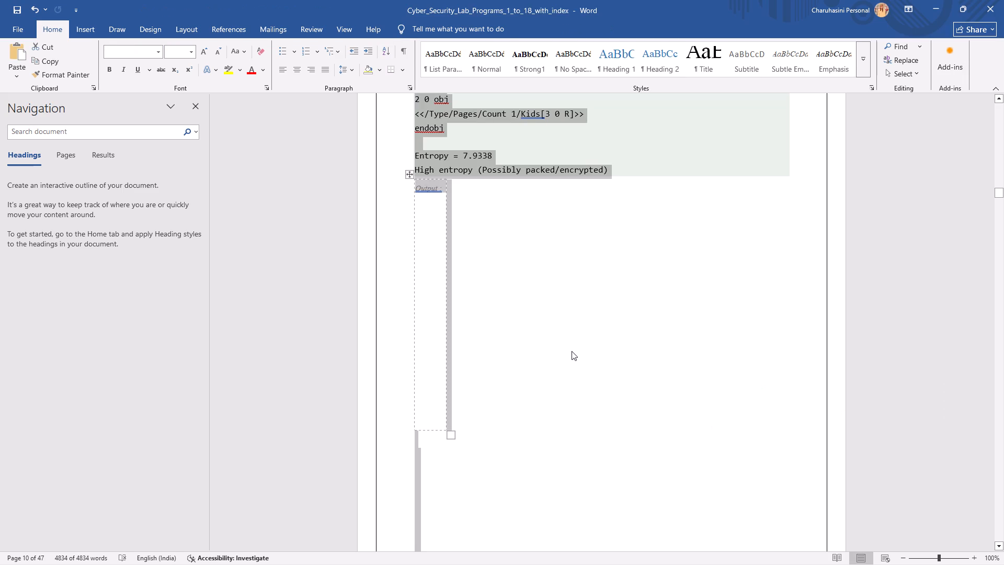
ctrl+double_click(572, 351)
triple_click(441, 309)
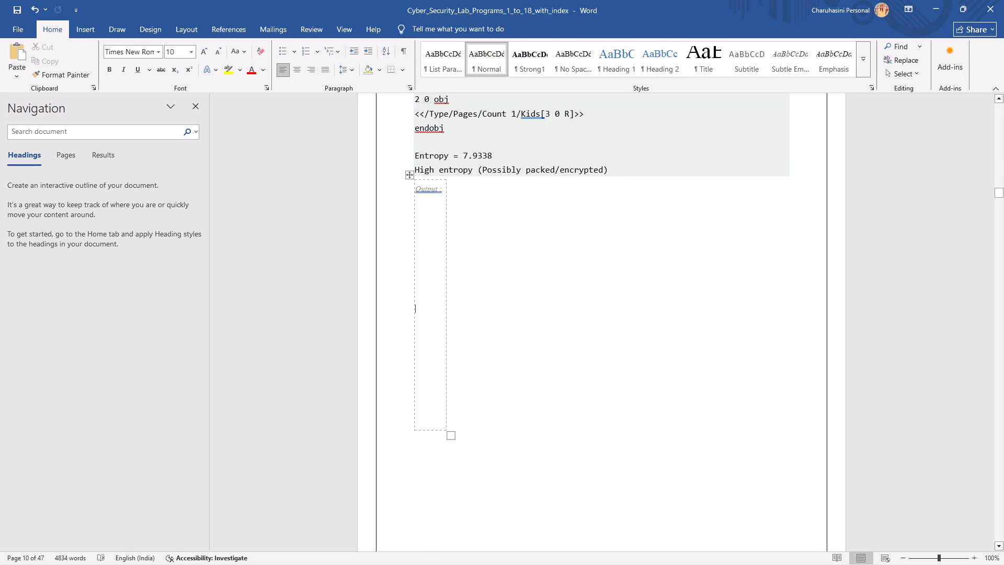
double_click(441, 309)
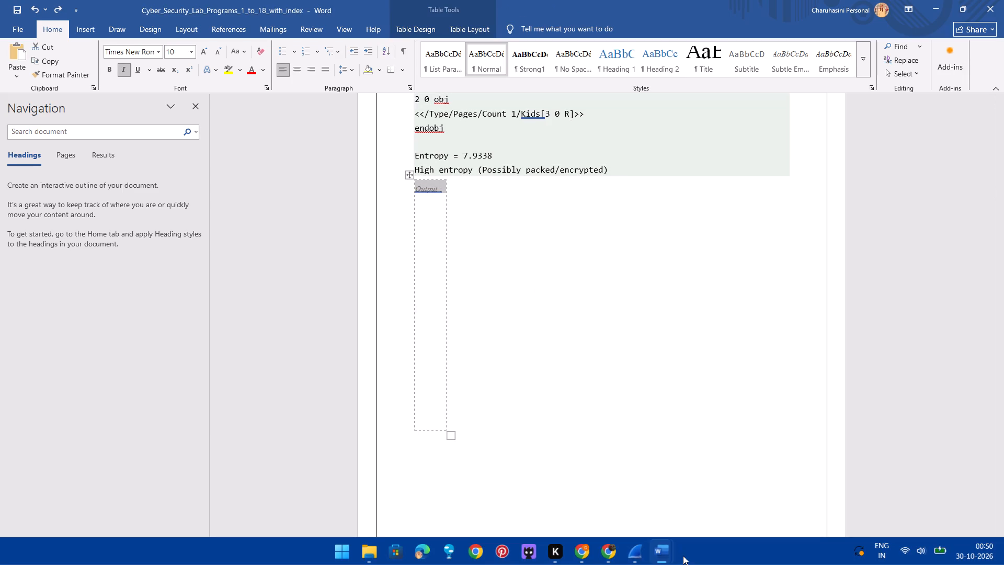
In the lab record document, draw a rectangle about 12.2 cm high and 18.11 cm wide below Program 9's procedure step 11.
click(665, 551)
click(706, 495)
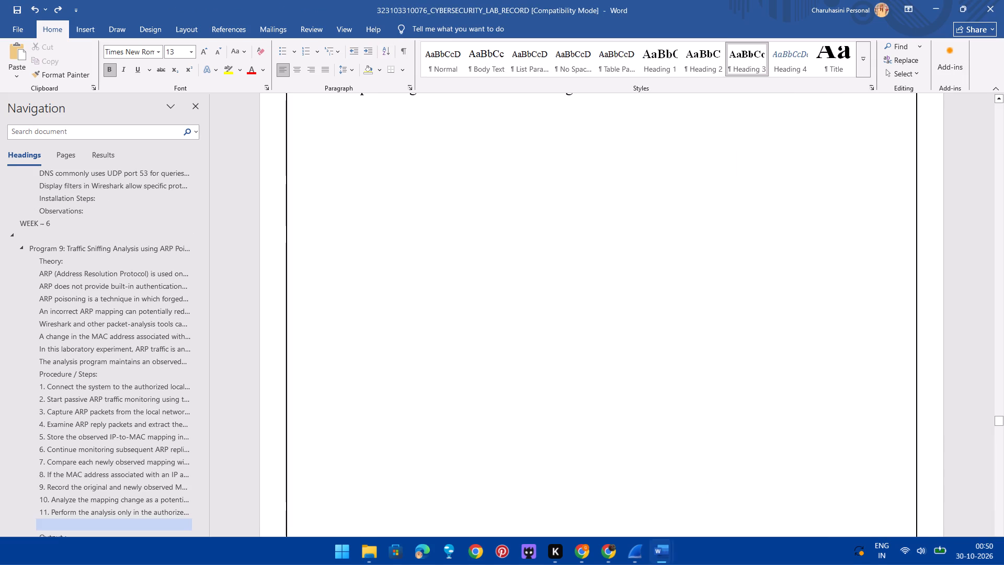
scroll(370, 114, up, 1)
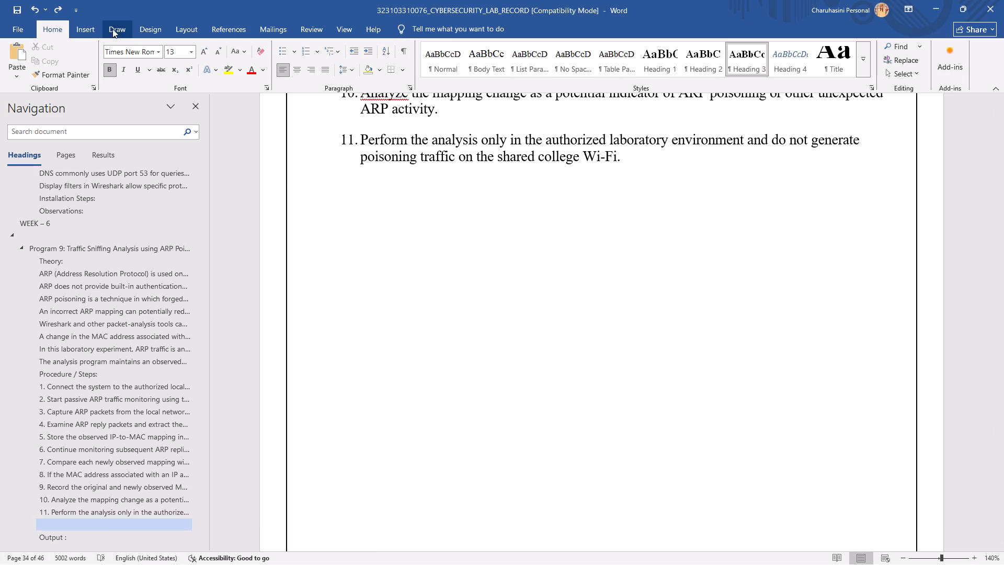
click(112, 29)
click(90, 31)
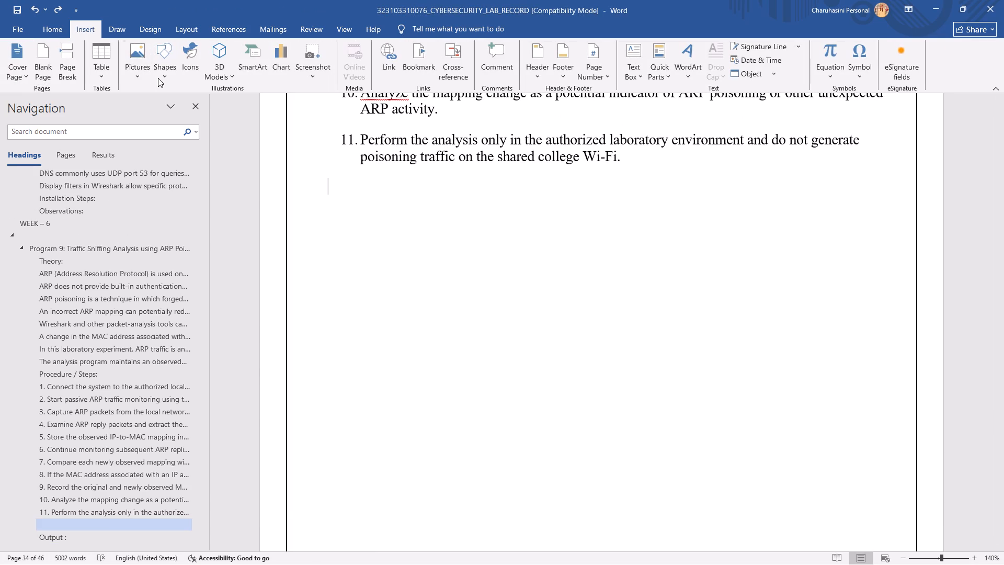
click(166, 78)
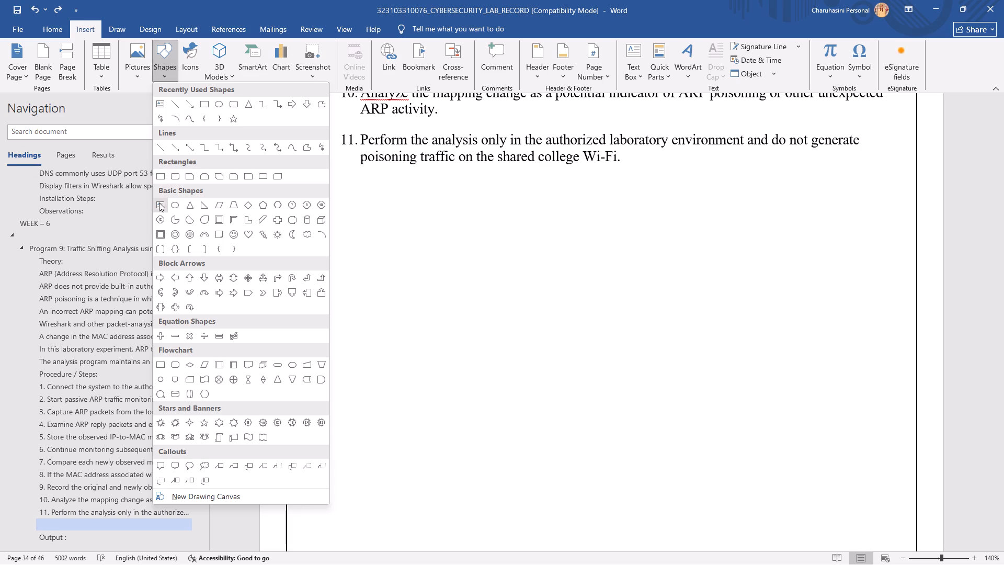
click(206, 104)
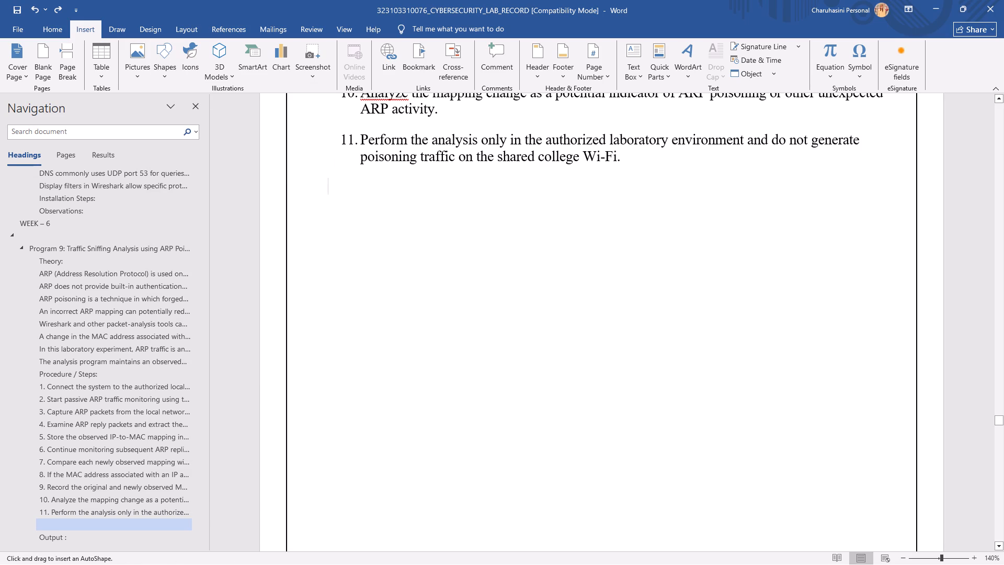
drag(329, 176, 752, 562)
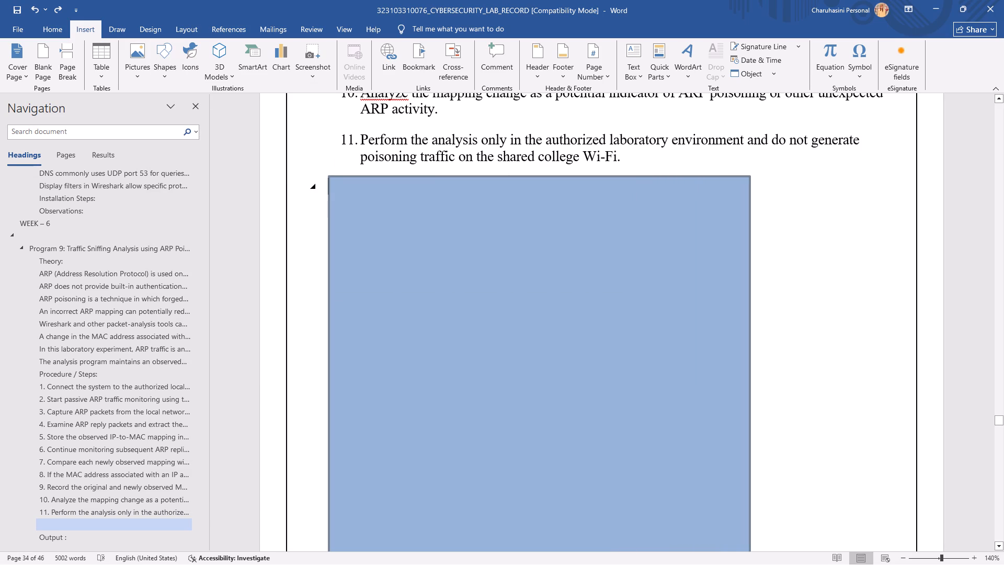
drag(752, 562, 896, 564)
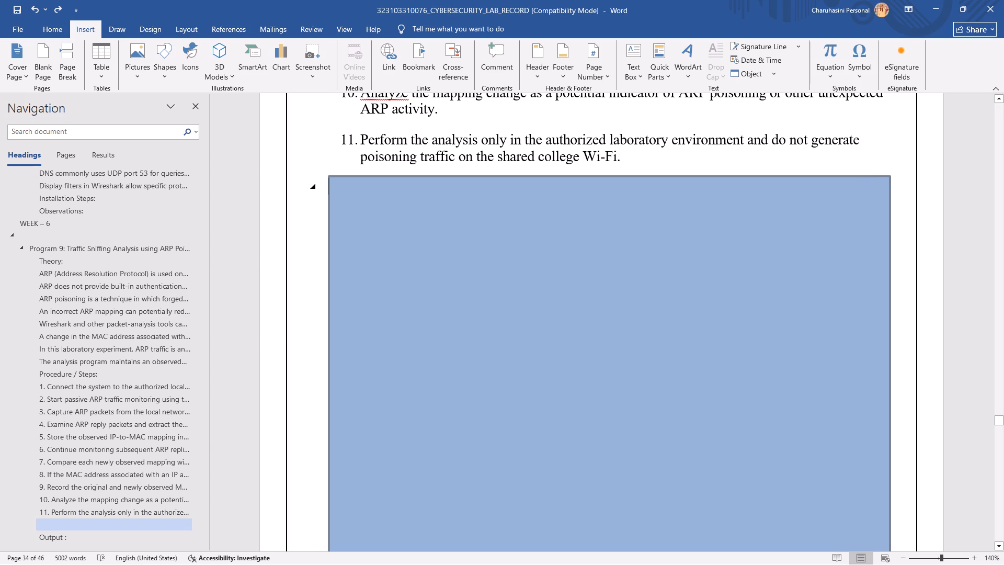
drag(896, 564, 903, 563)
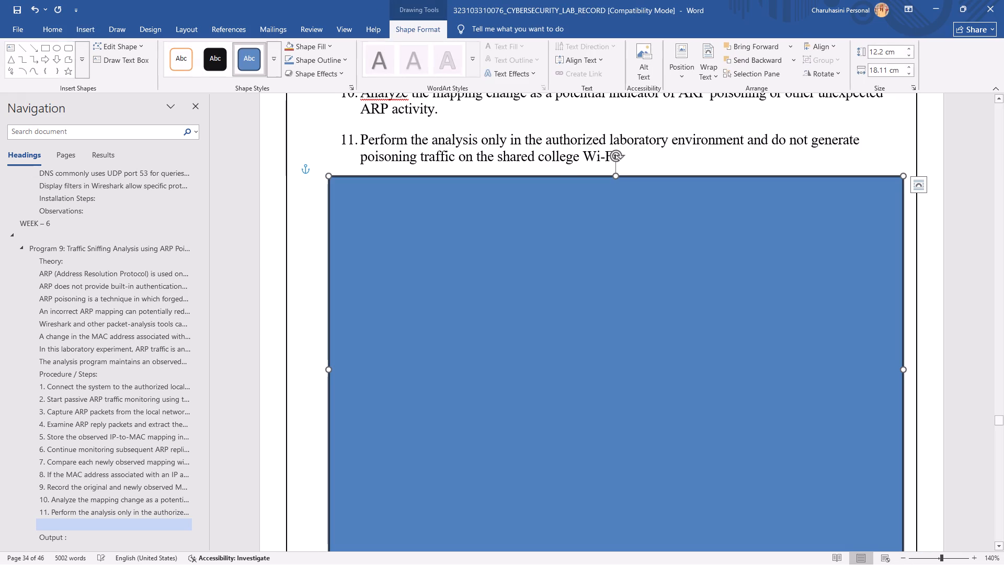
Apply the theme shape style with white fill and black outline to the rectangle below step 11.
scroll(683, 335, down, 1)
click(267, 61)
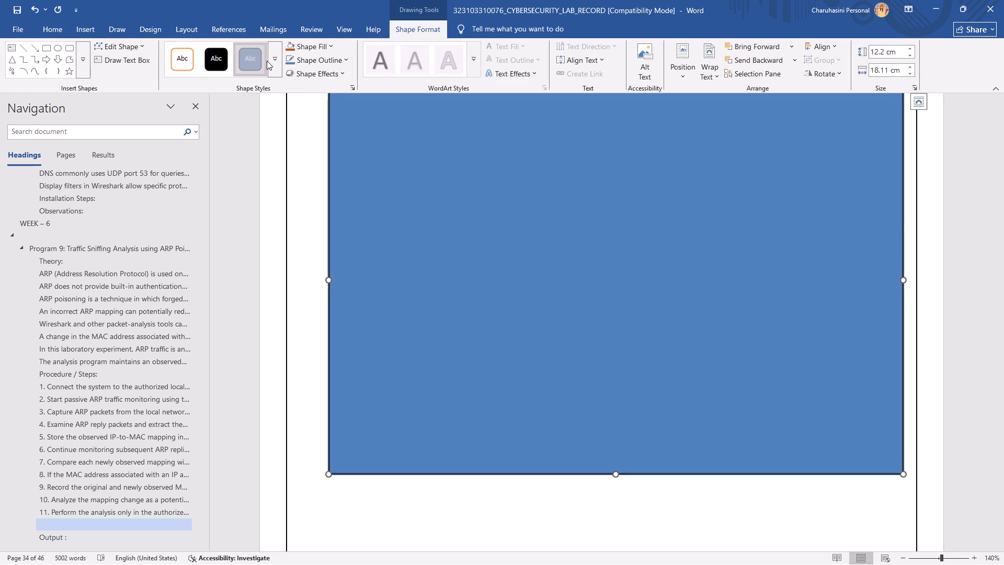
click(271, 61)
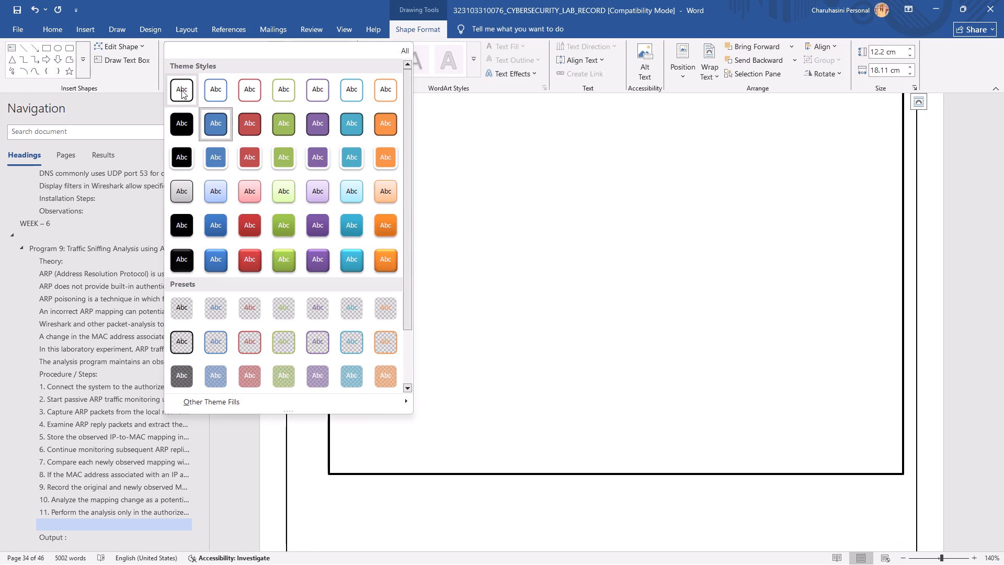
click(181, 89)
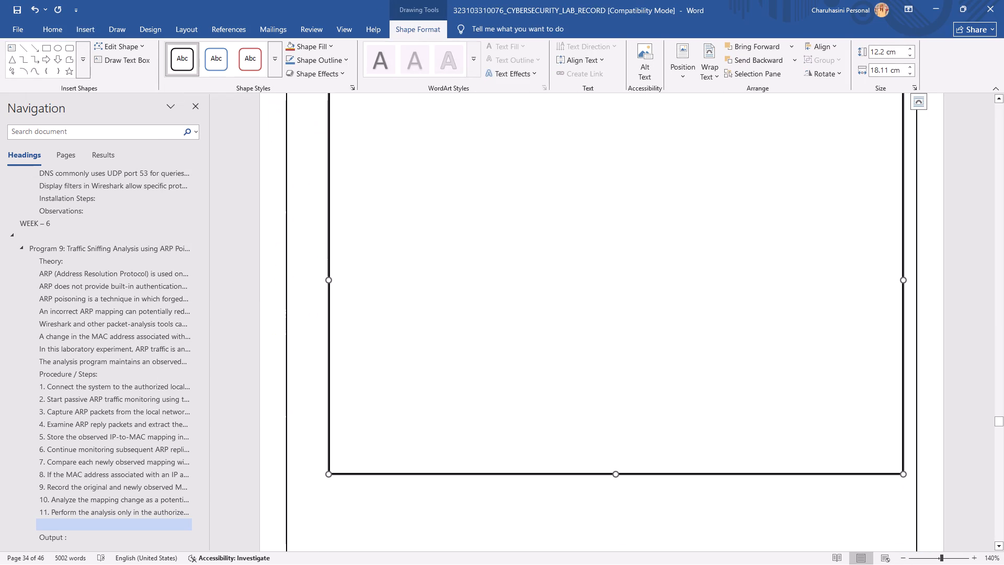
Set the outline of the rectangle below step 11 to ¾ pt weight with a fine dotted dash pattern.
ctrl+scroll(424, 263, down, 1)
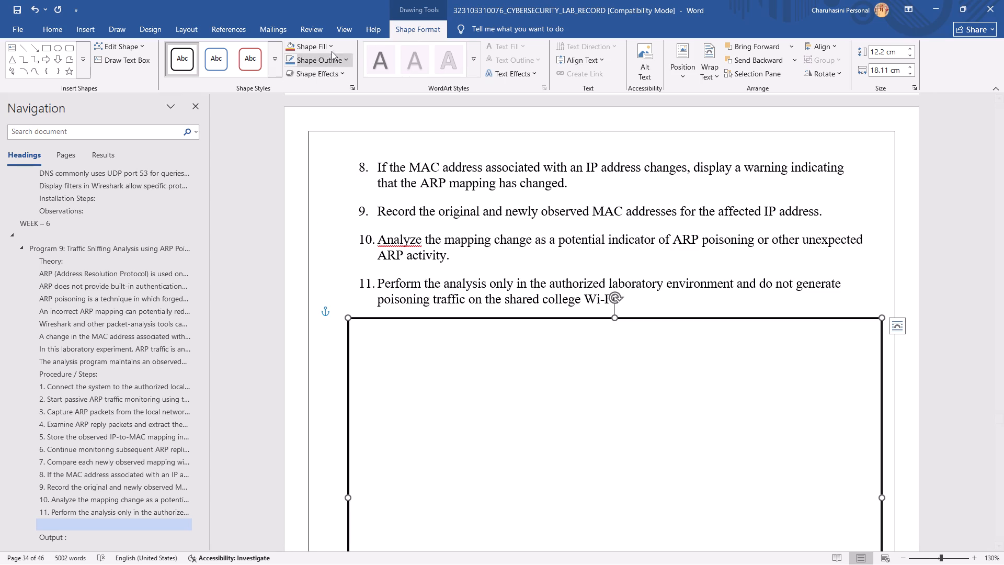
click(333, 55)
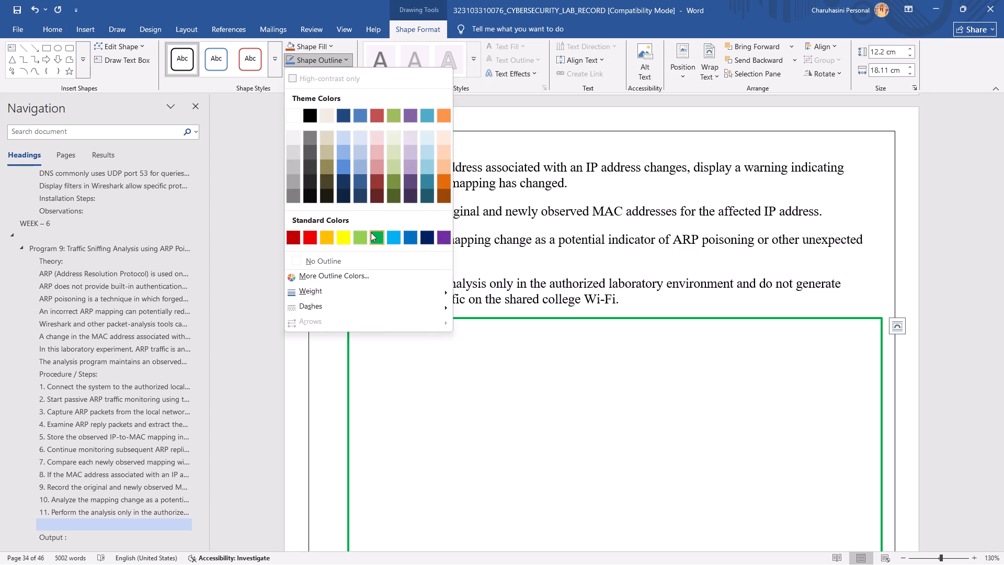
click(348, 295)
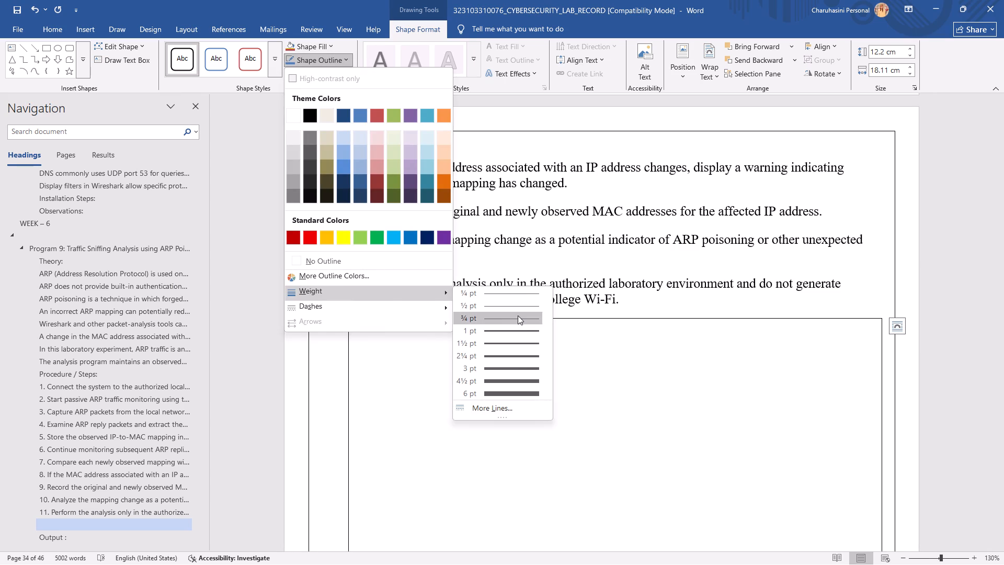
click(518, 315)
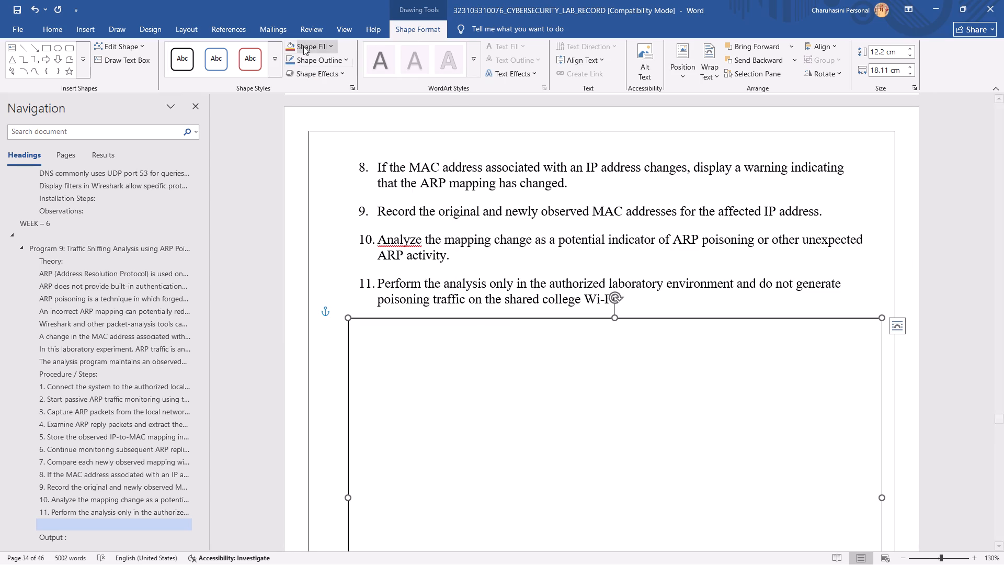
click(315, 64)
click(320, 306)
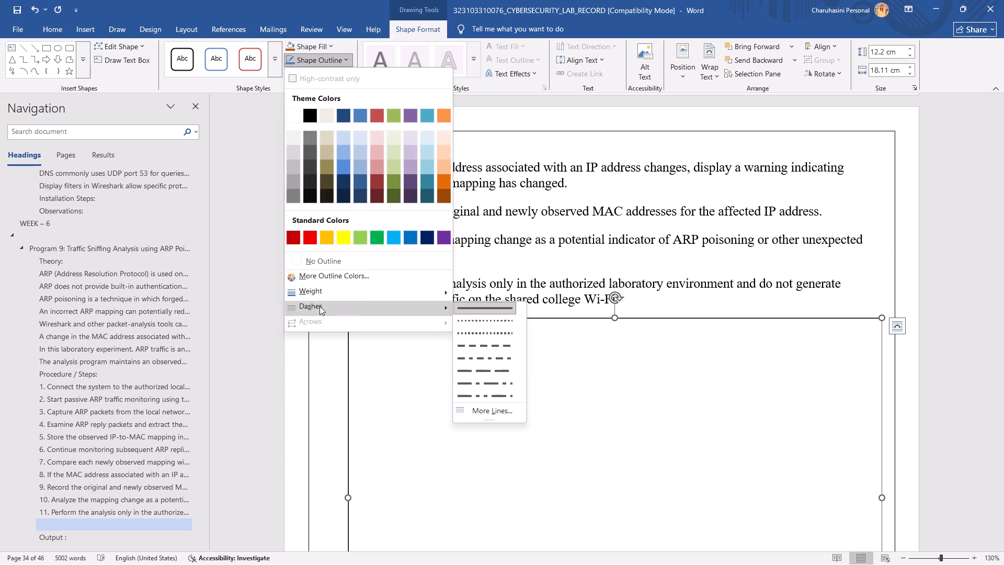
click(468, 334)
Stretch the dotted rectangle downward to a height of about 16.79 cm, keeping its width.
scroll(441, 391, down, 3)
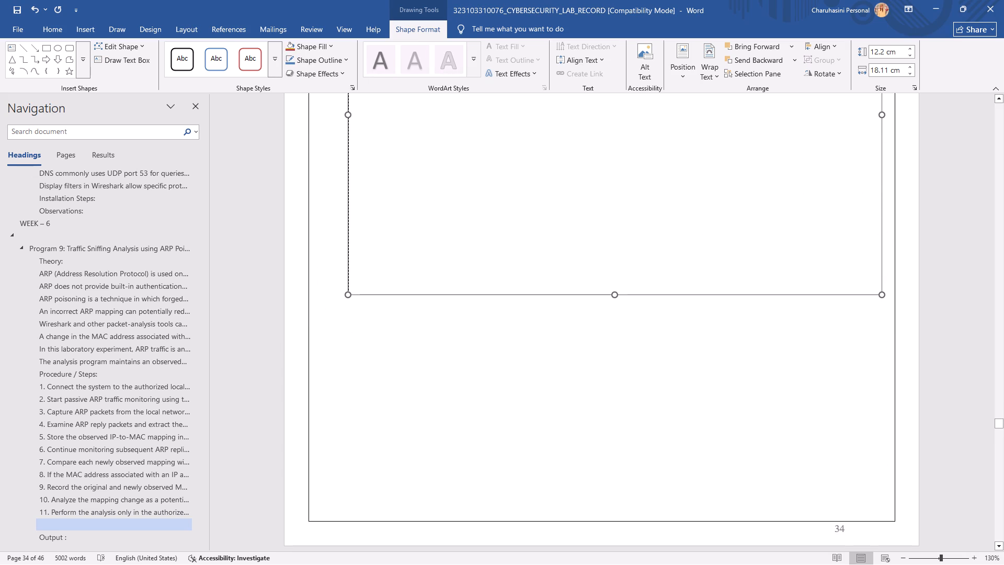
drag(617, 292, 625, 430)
Add an unnumbered "Output:" line between Program 9's procedure step 11 and the rectangle.
scroll(647, 355, up, 2)
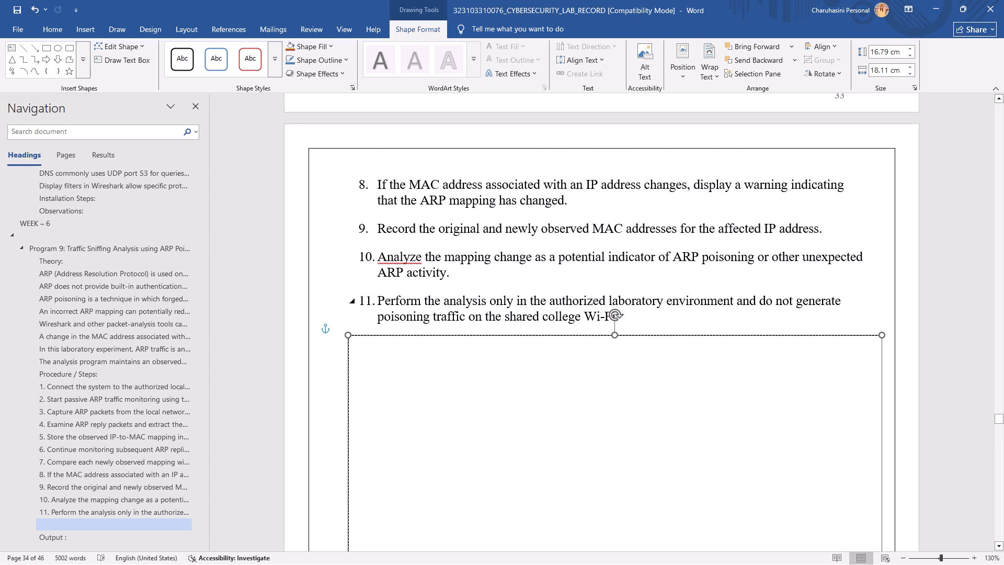
click(643, 322)
key(Return)
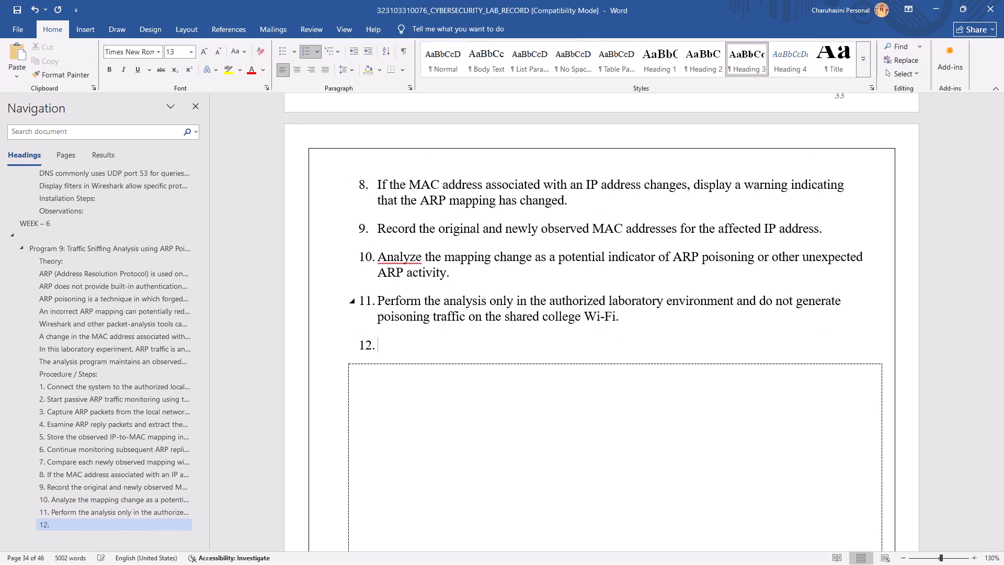
key(BackSpace)
key(BackSpace)
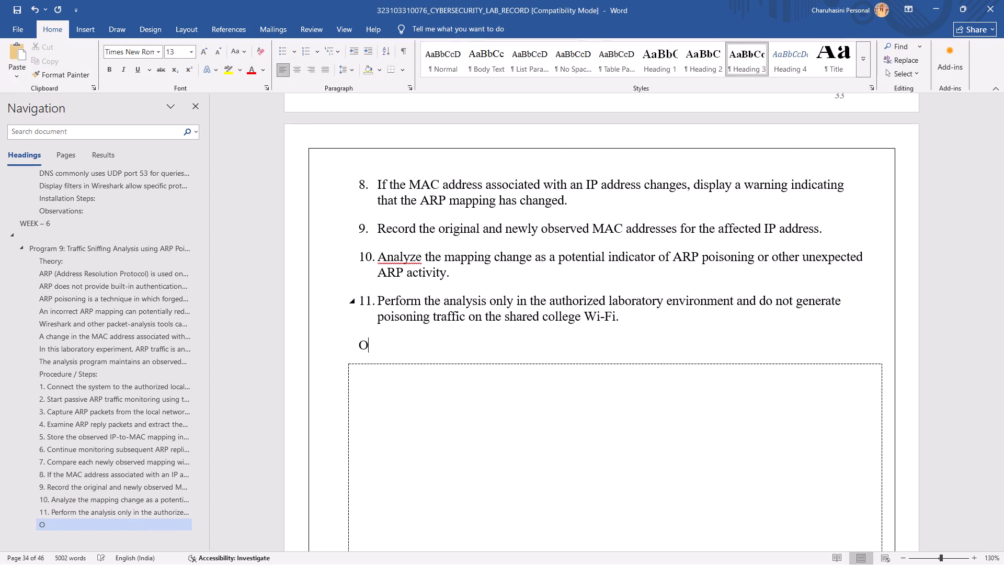
text(ut)
text(put:)
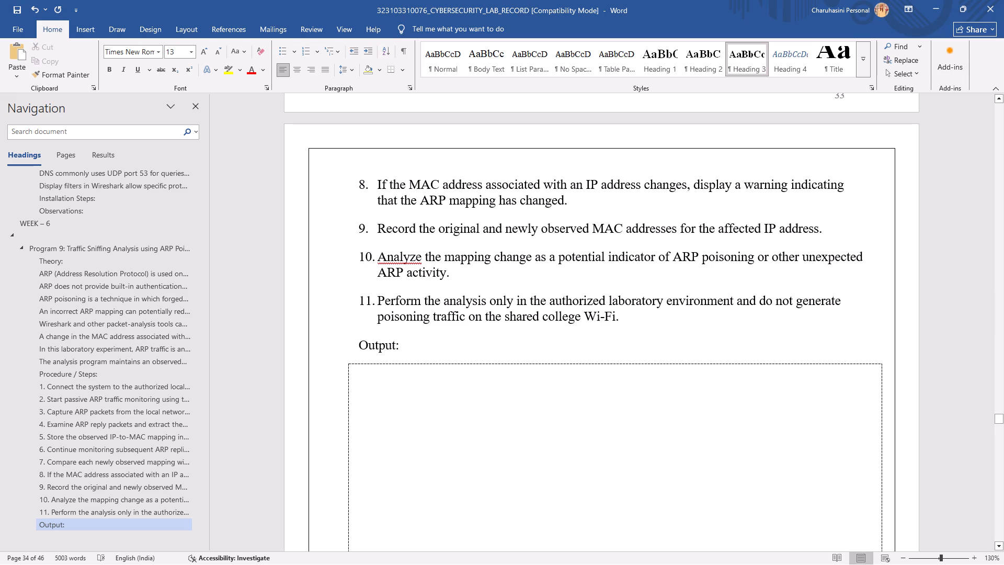
Draw a text box about 5.45 cm high and 7.03 cm wide inside the upper-left corner of the dotted rectangle.
click(493, 387)
double_click(493, 387)
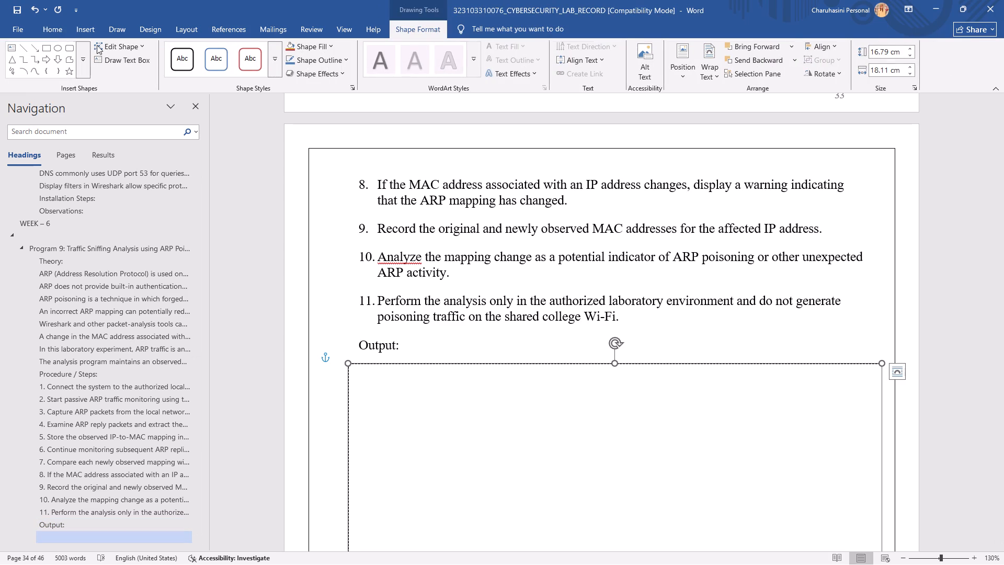
click(110, 61)
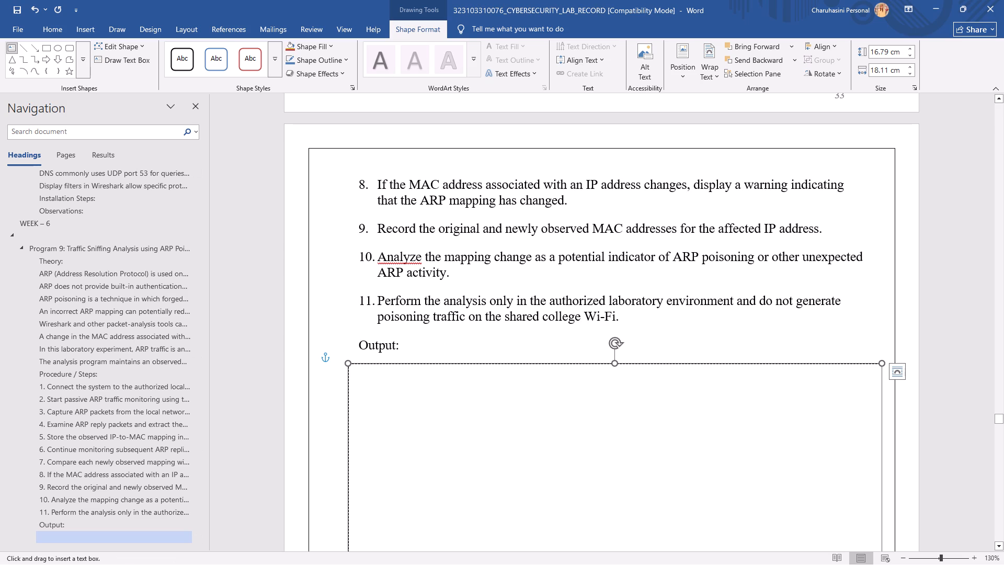
drag(354, 371, 561, 532)
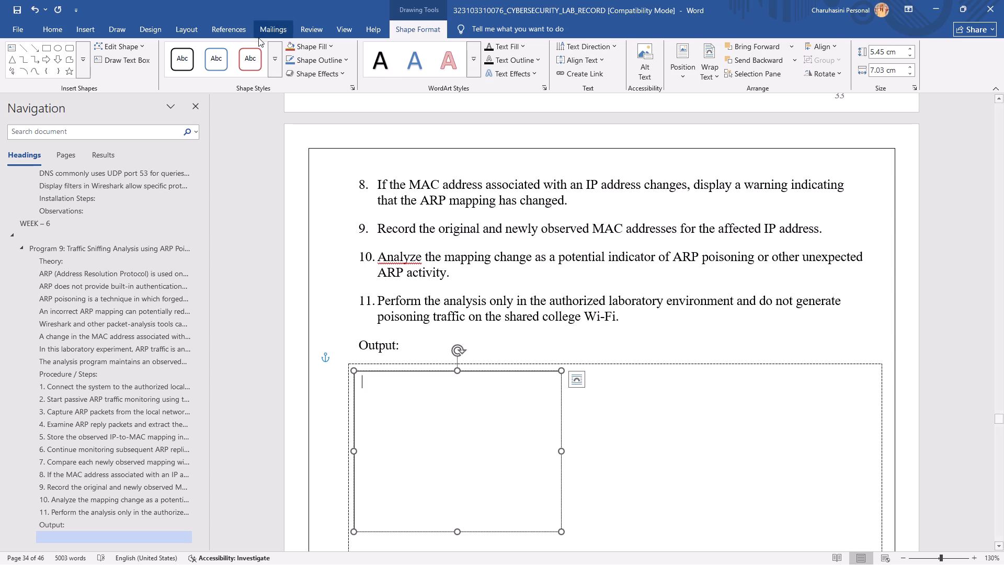
click(86, 30)
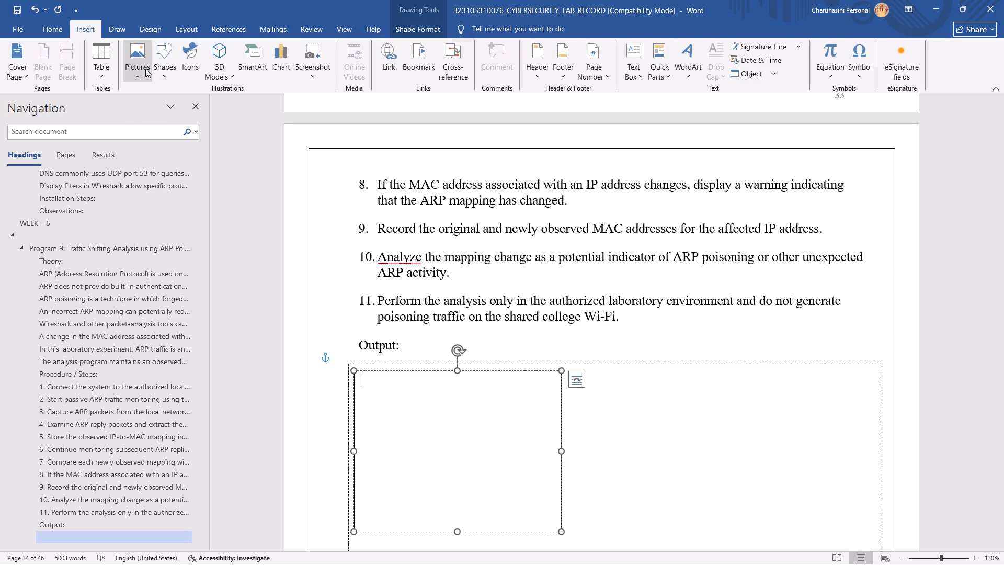
click(145, 69)
click(171, 111)
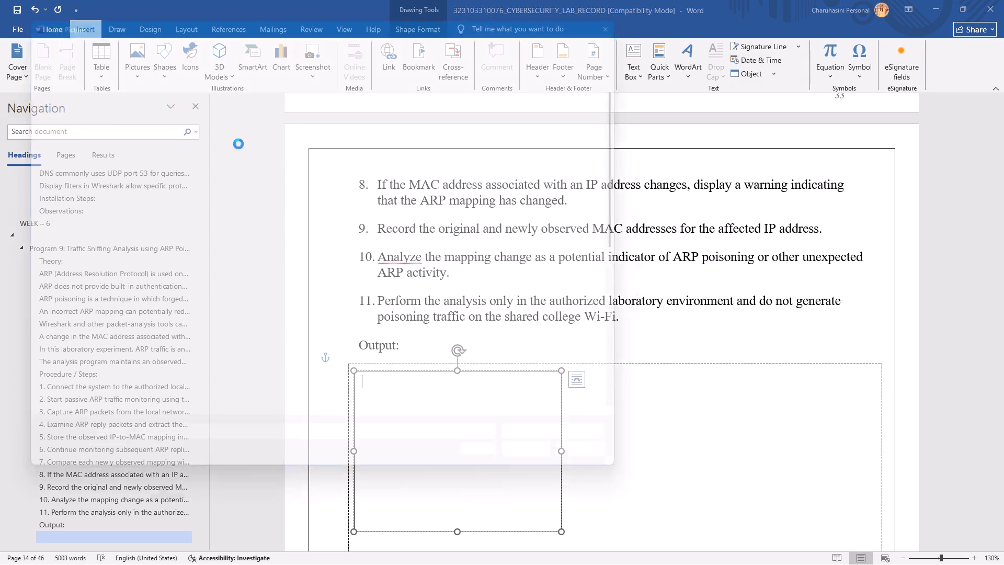
scroll(273, 154, down, 7)
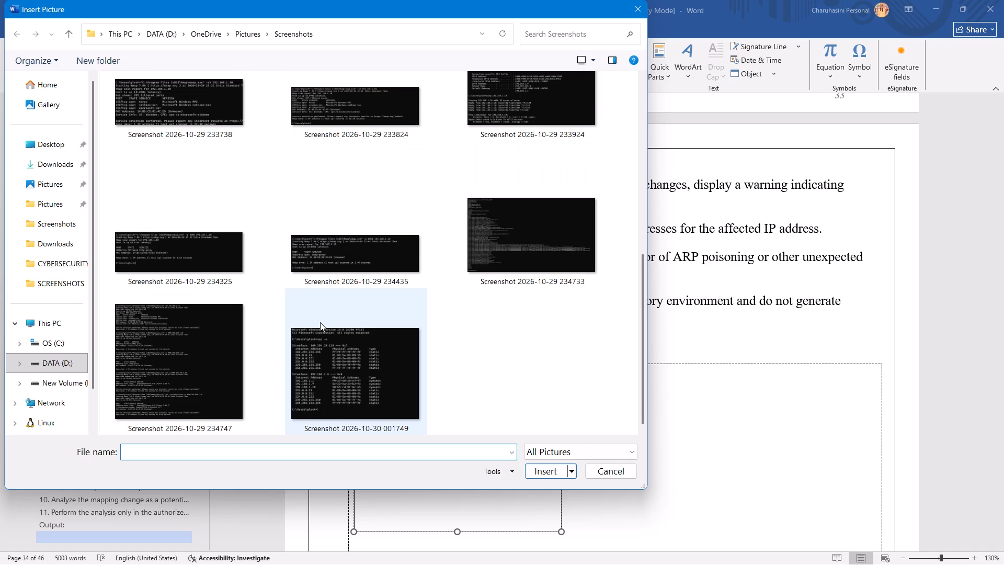
click(359, 377)
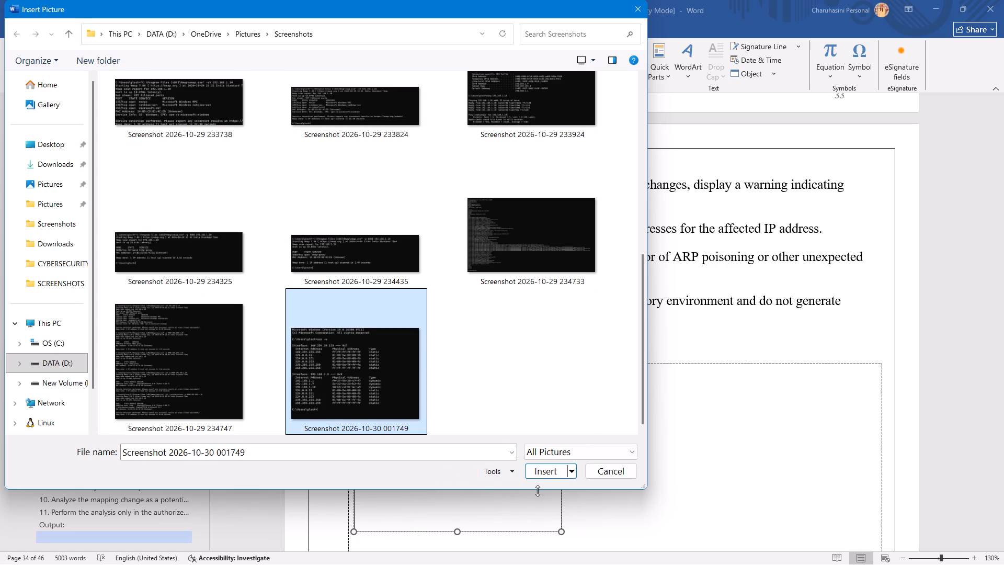
click(543, 474)
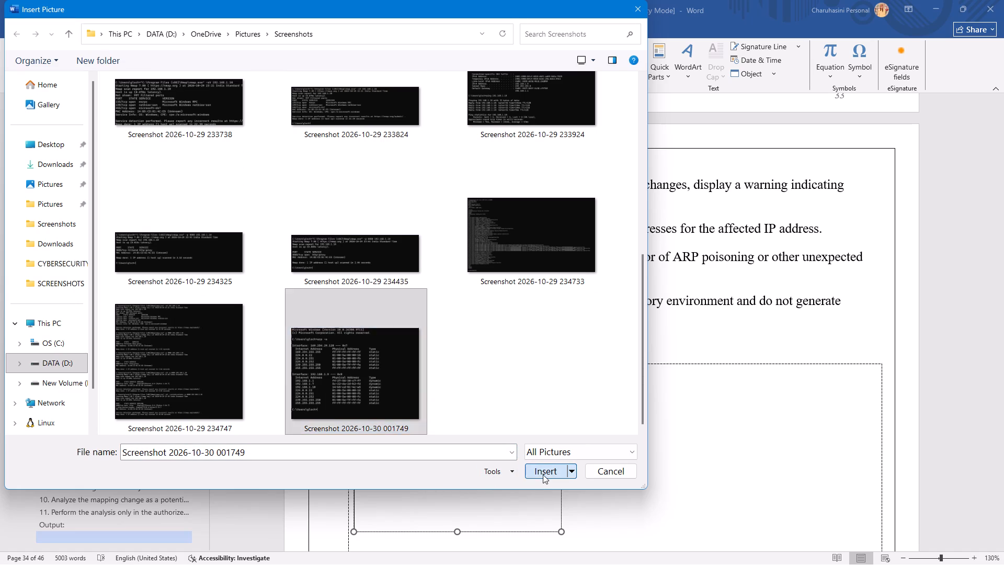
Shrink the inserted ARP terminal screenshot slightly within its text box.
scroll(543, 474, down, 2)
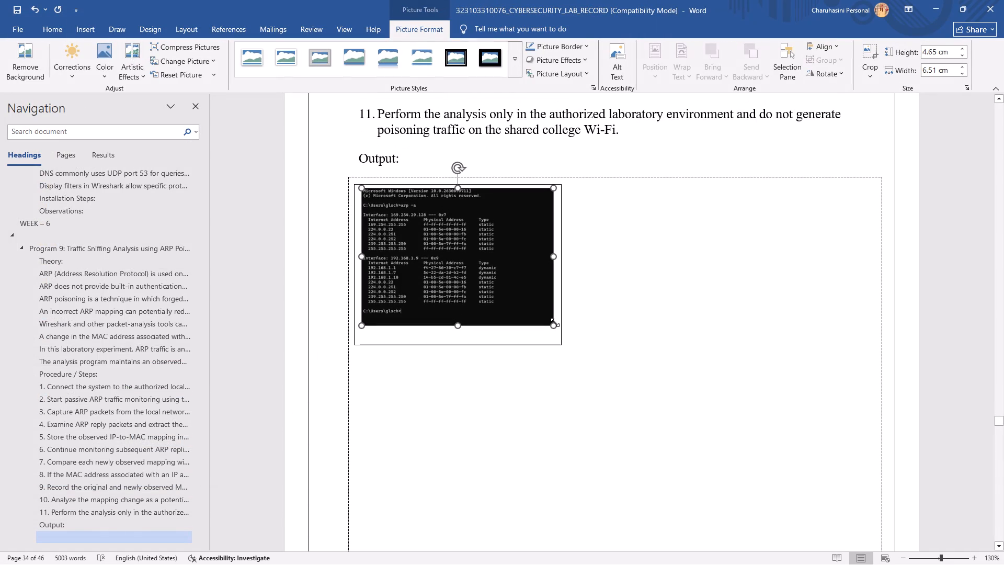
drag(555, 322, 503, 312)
Delete the dotted rectangle surrounding the text box under "Output:".
click(653, 419)
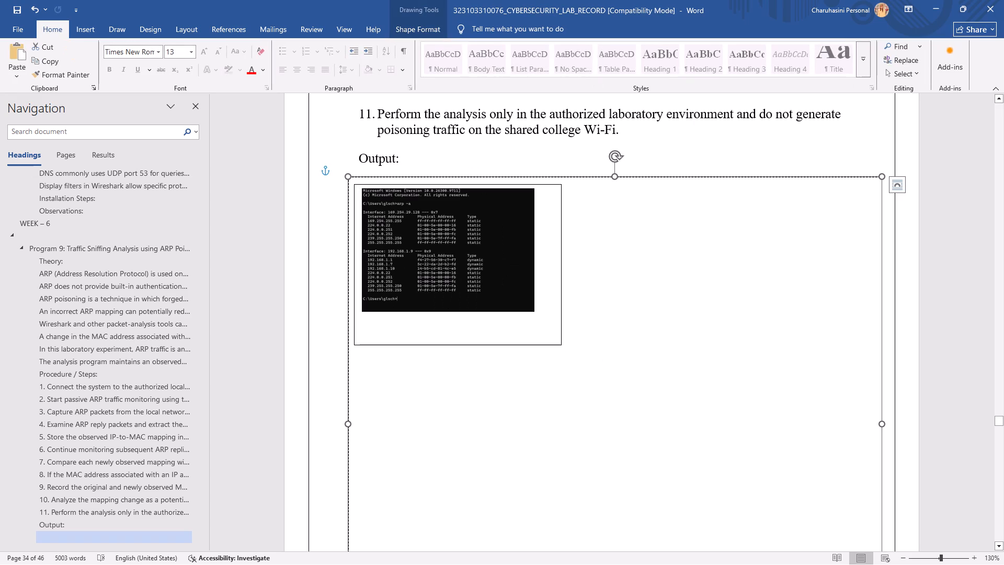
key(Delete)
Enlarge the text box under "Output:" to nearly the page border's width and extend it well down the page.
click(532, 326)
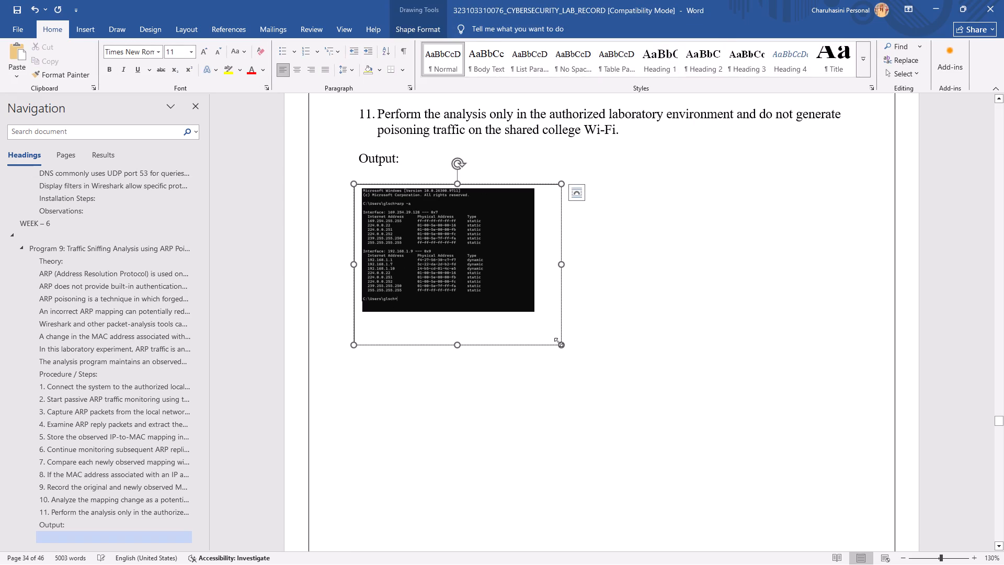
drag(563, 347, 861, 562)
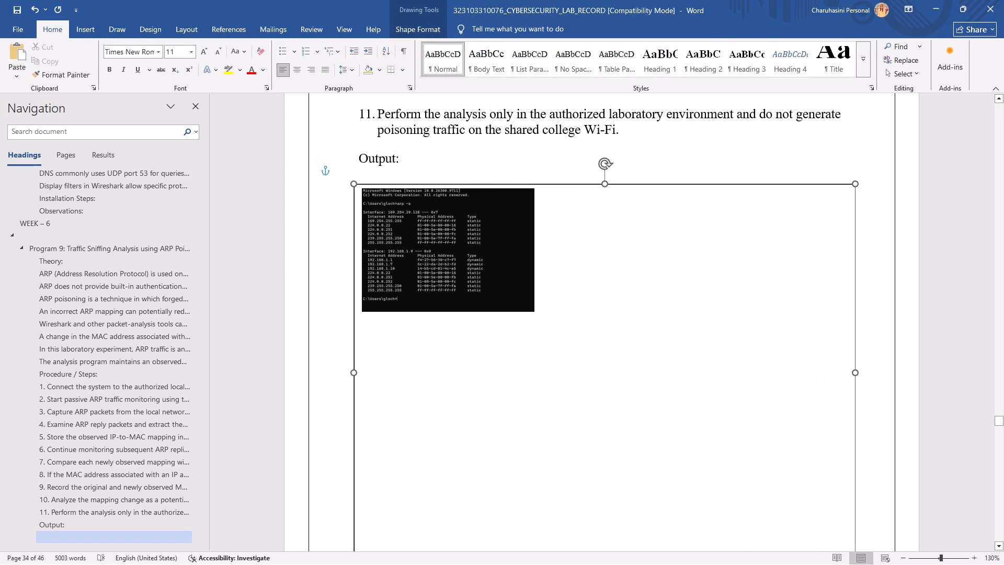
drag(861, 562, 876, 564)
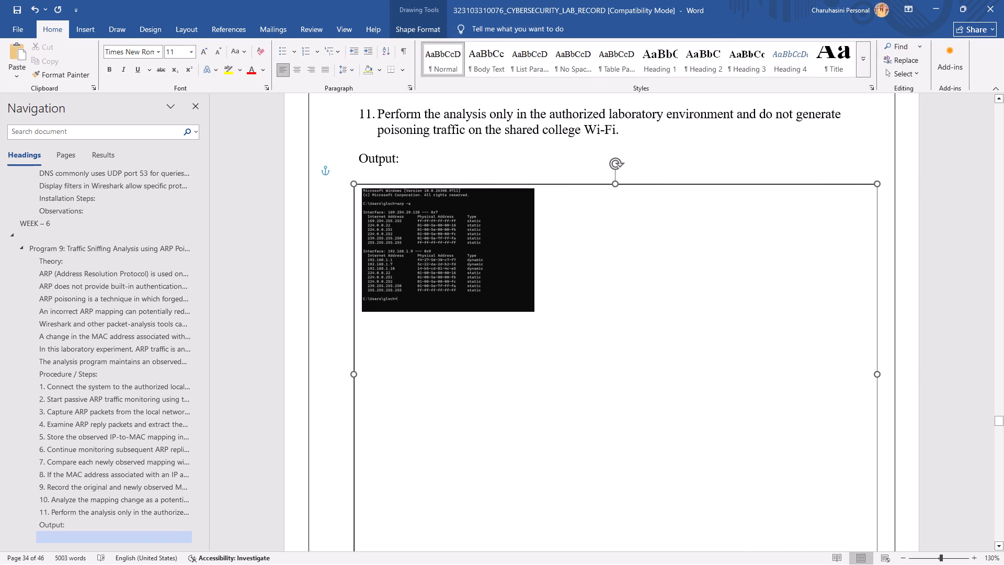
drag(876, 564, 862, 564)
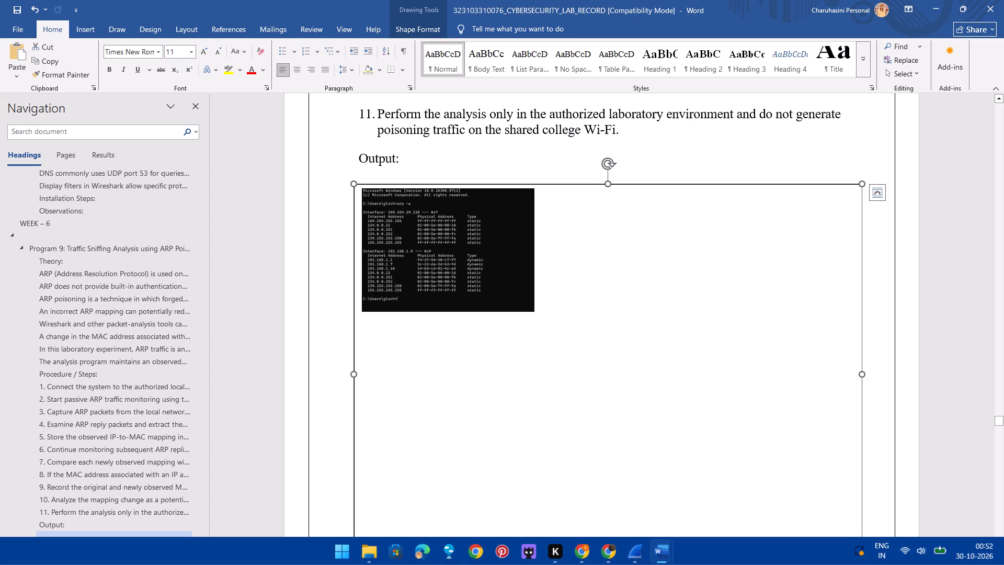
Enlarge the ARP terminal screenshot to fill the width of the text box under "Output:".
click(488, 260)
drag(534, 309, 584, 374)
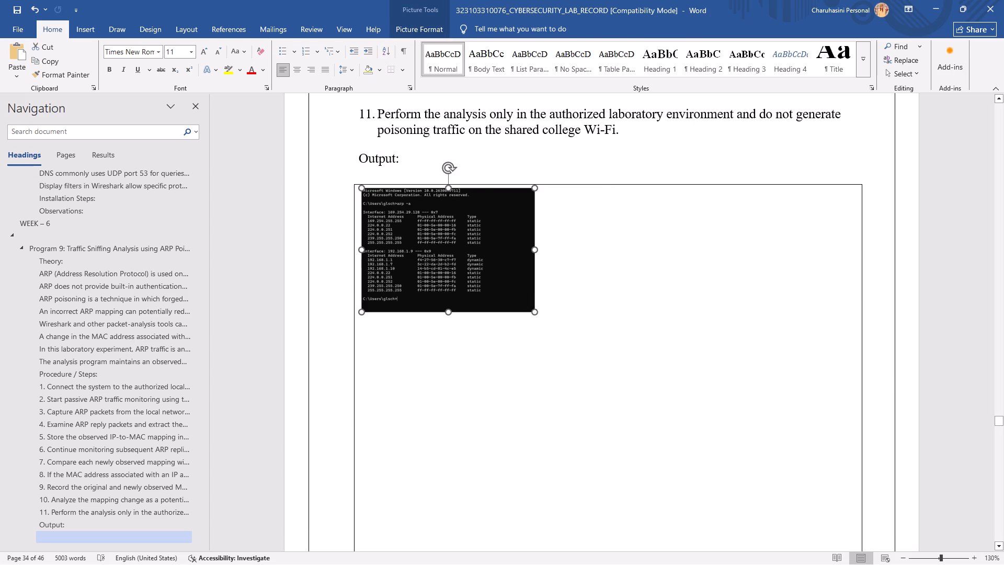
drag(584, 374, 633, 543)
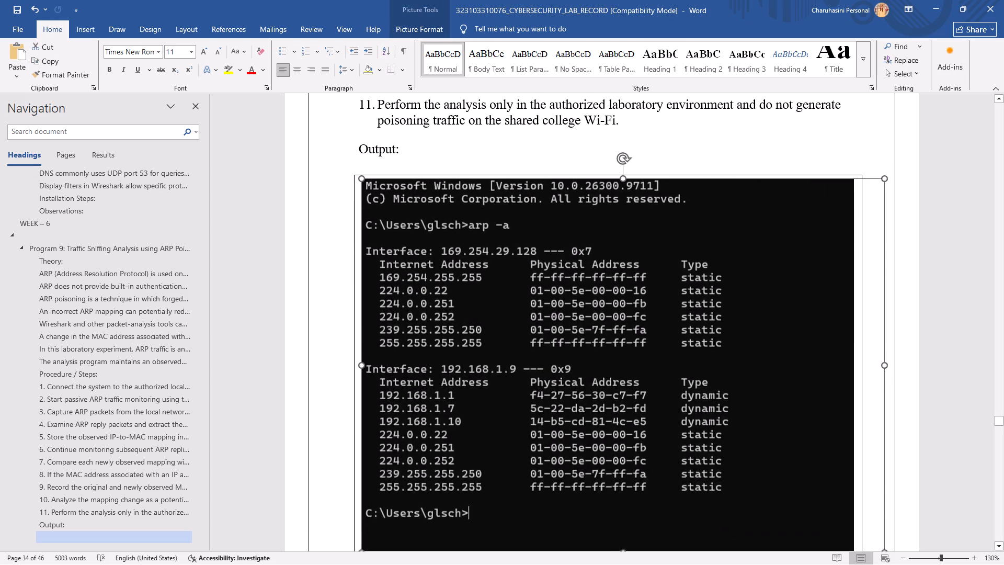
Shrink the ARP terminal screenshot under "Output:" so it fits inside the borders of its text box.
drag(633, 543, 604, 523)
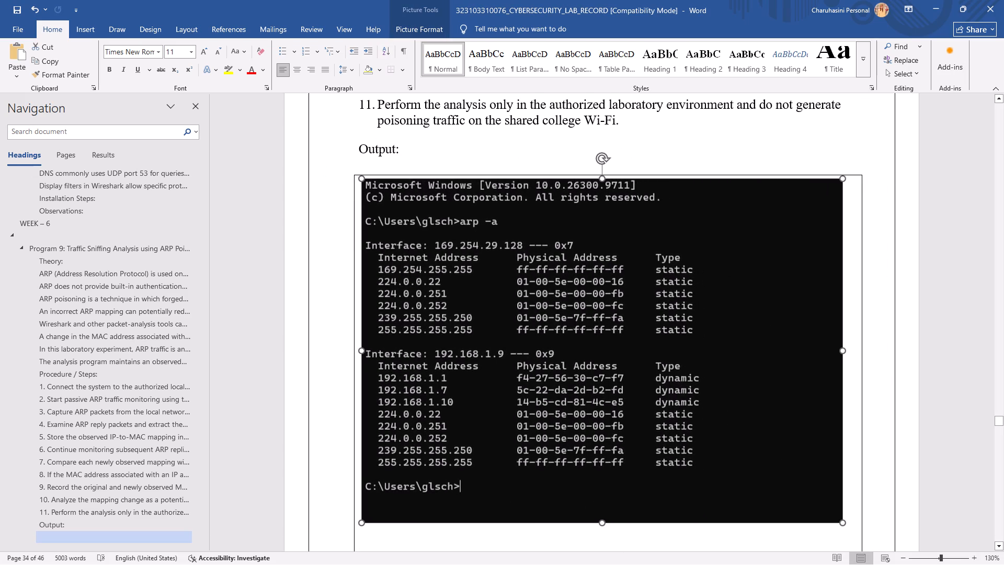
Delete the old arp_analysis.py sample terminal picture under the underlined "Output :" heading on page 35.
scroll(521, 399, down, 3)
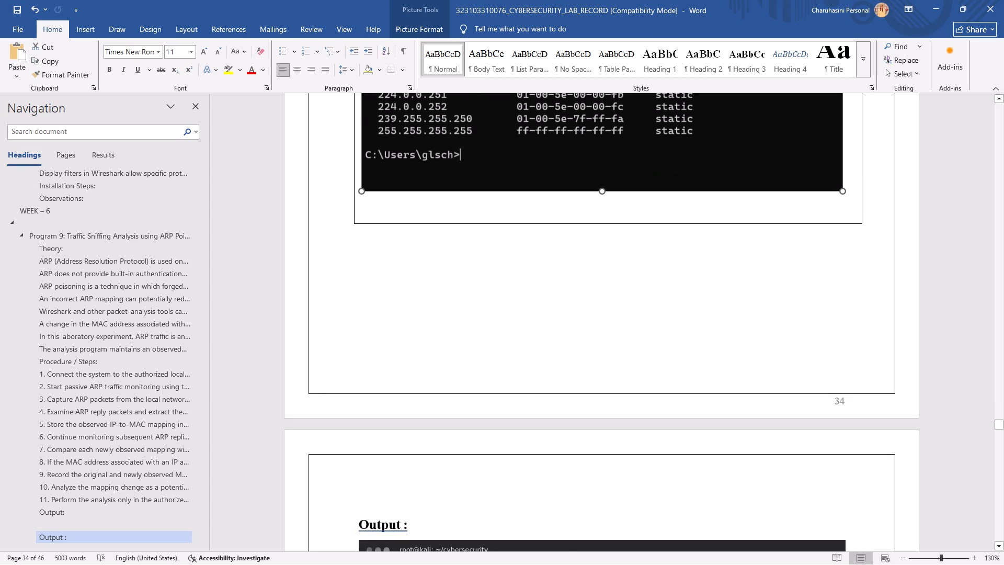
scroll(493, 302, down, 2)
click(458, 248)
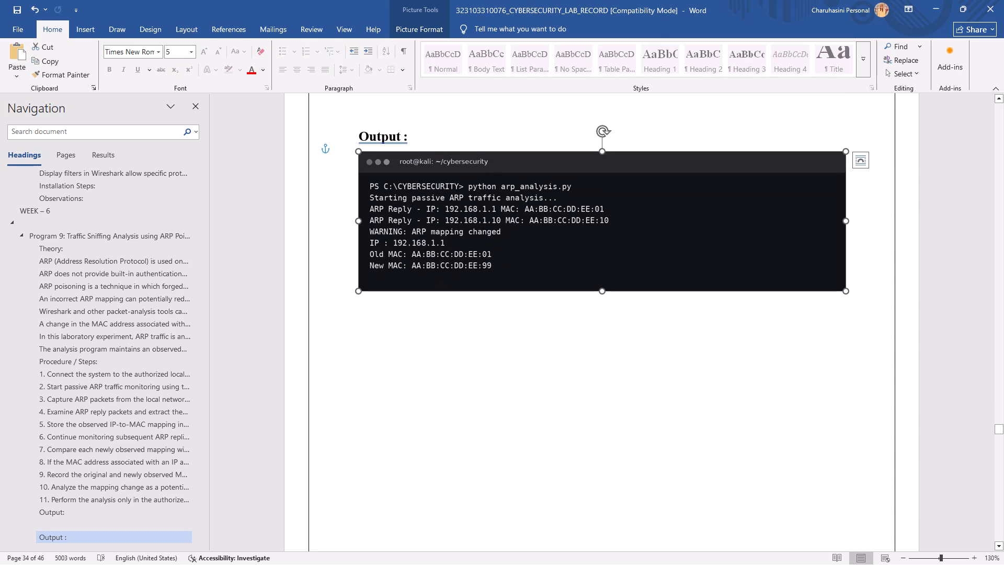
key(Delete)
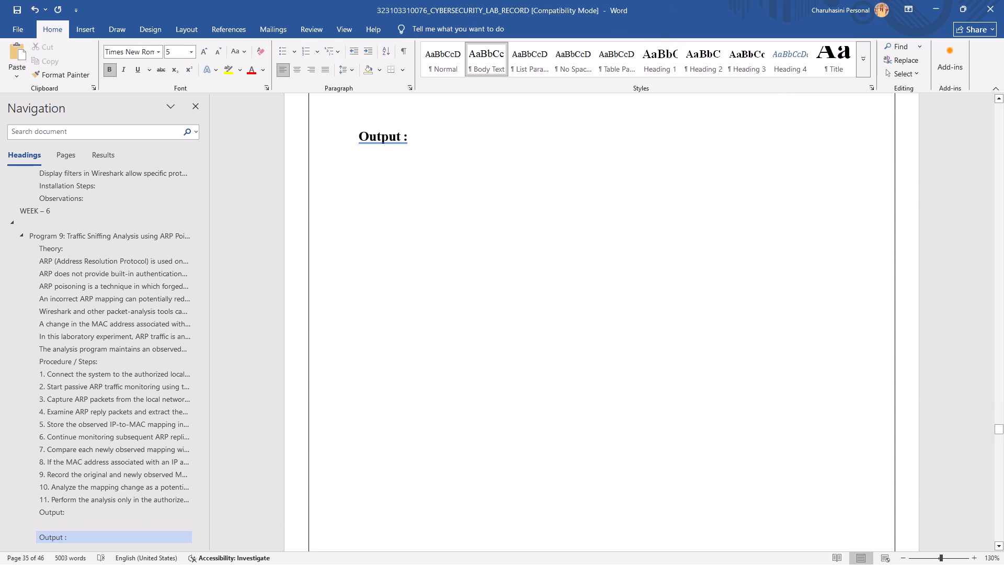
key(ctrl+z)
double_click(429, 212)
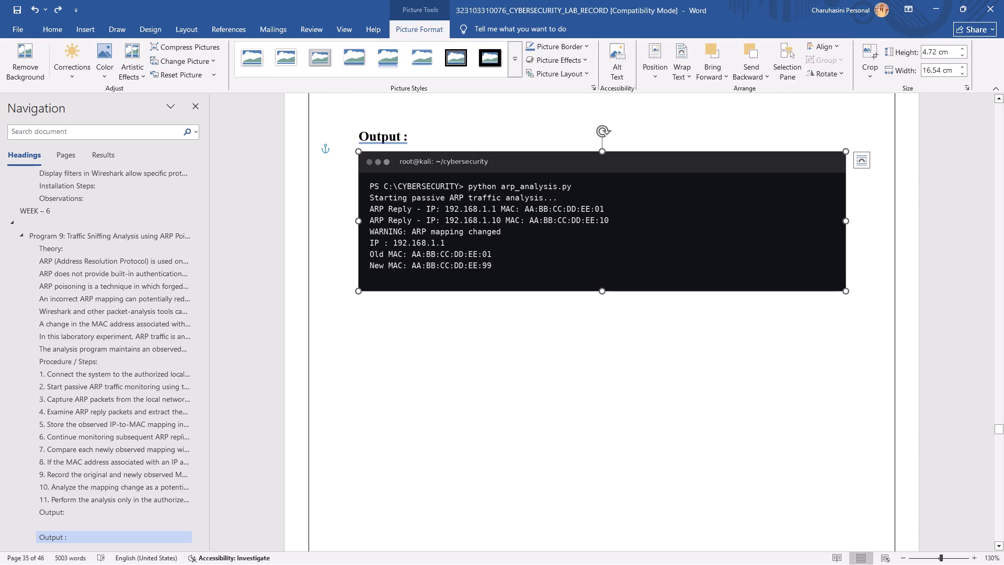
key(Delete)
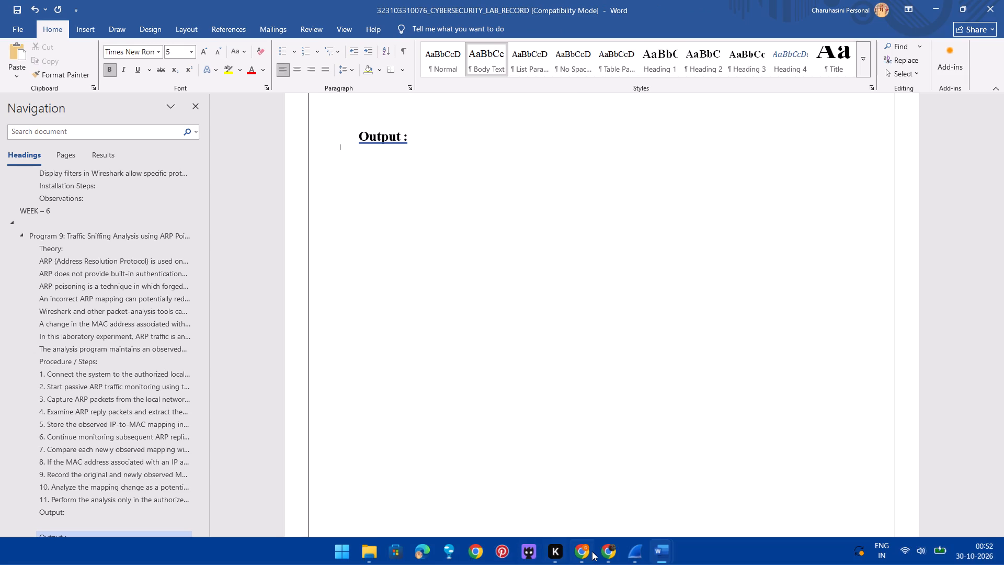
Switch to the Chrome window showing the ChatGPT conversation about the network experiments.
click(604, 551)
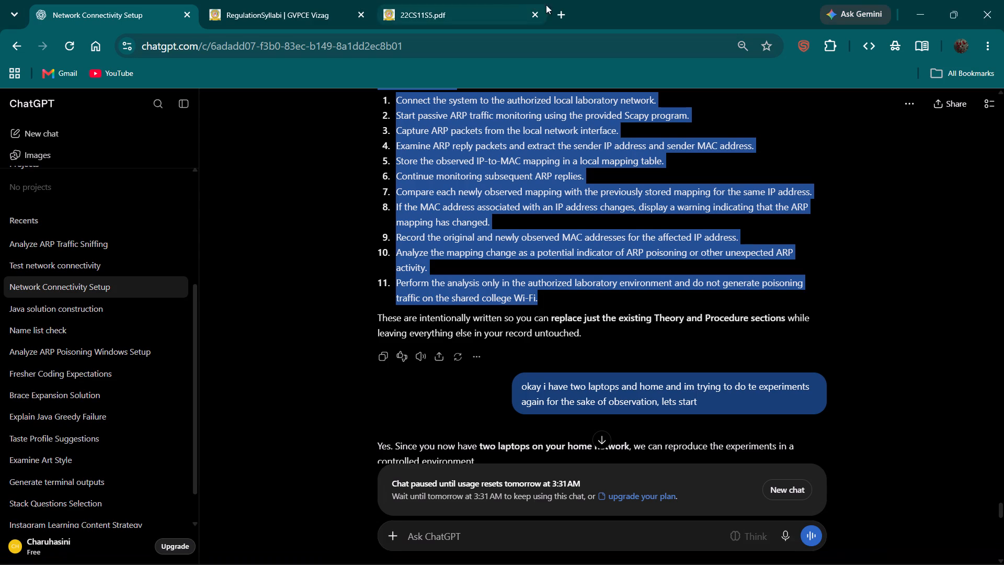
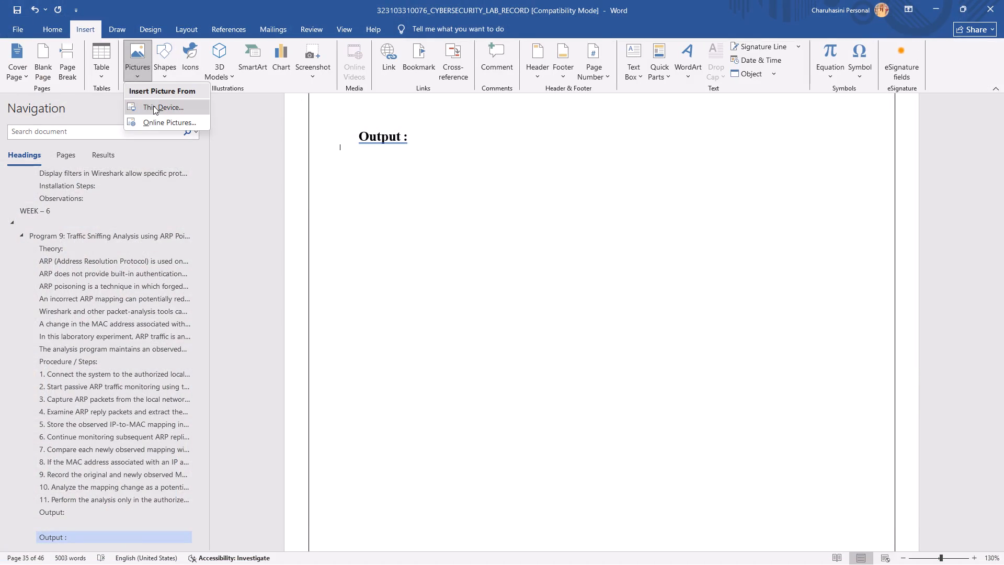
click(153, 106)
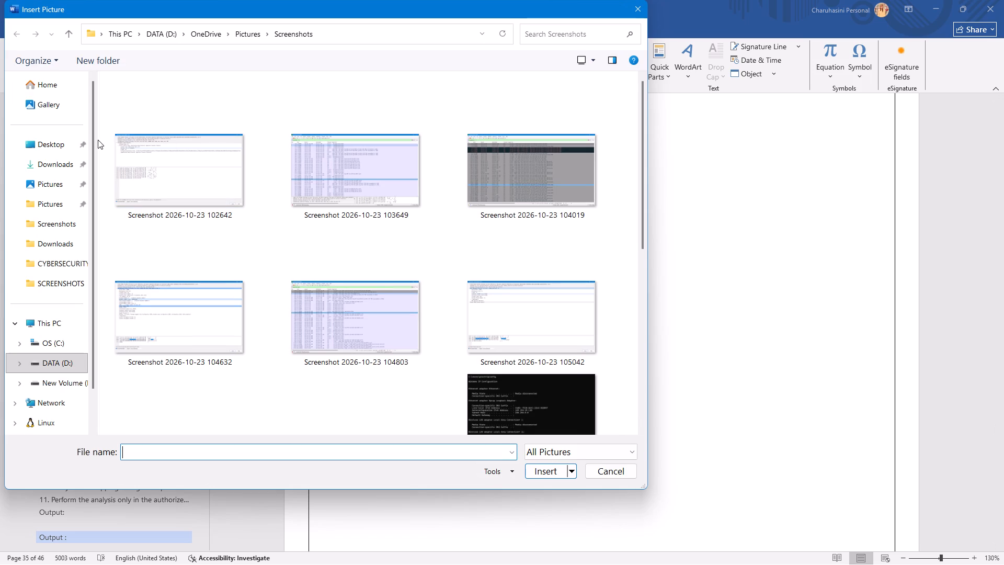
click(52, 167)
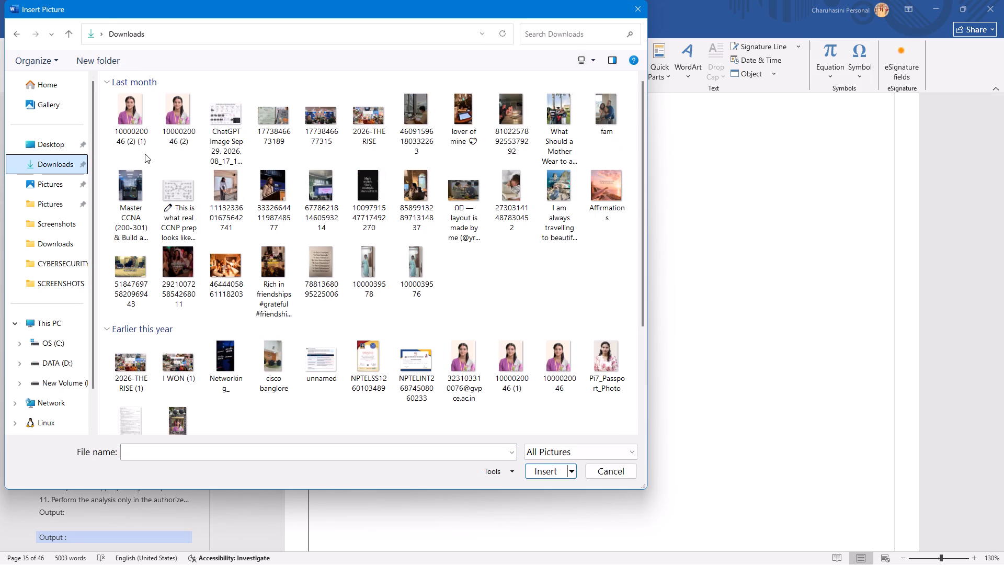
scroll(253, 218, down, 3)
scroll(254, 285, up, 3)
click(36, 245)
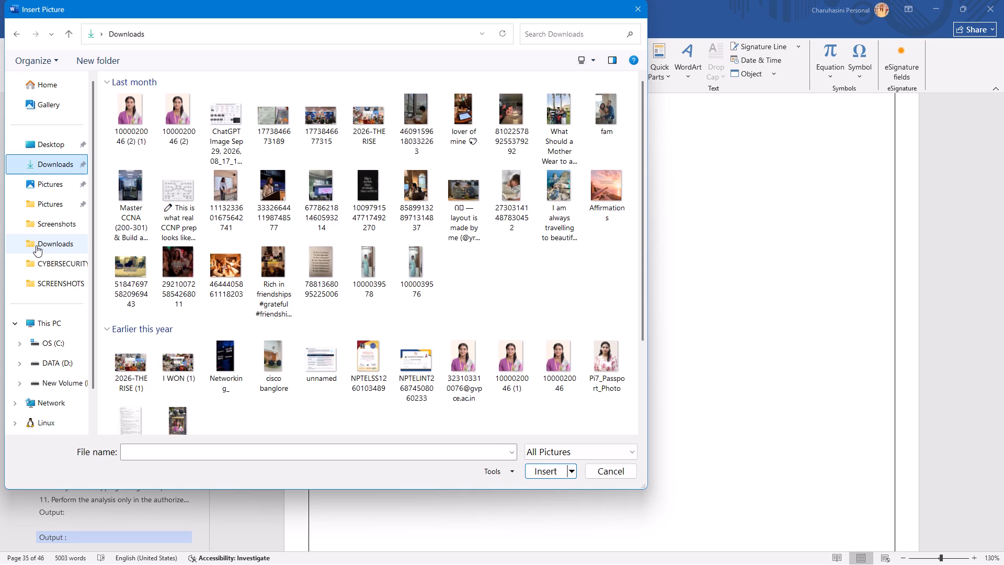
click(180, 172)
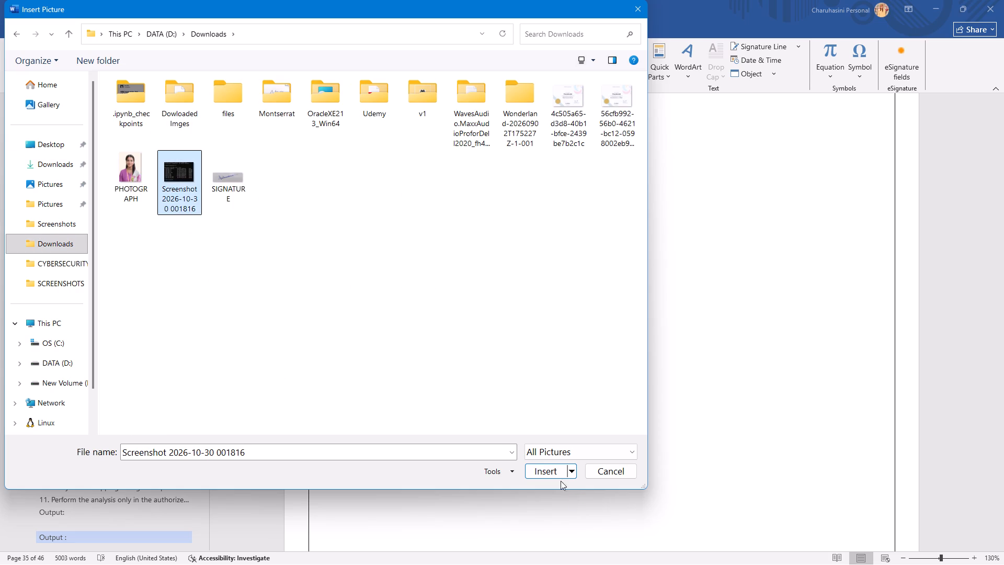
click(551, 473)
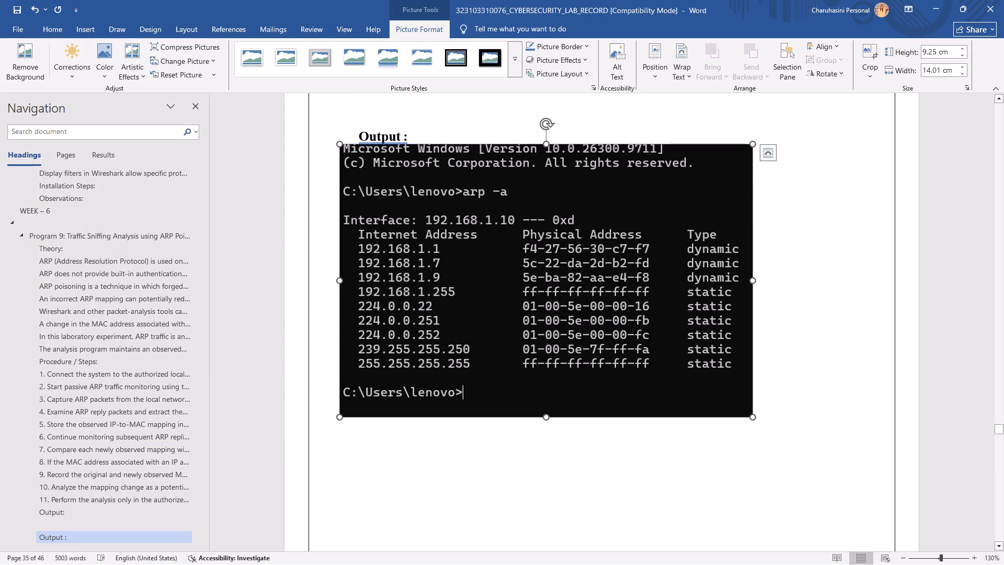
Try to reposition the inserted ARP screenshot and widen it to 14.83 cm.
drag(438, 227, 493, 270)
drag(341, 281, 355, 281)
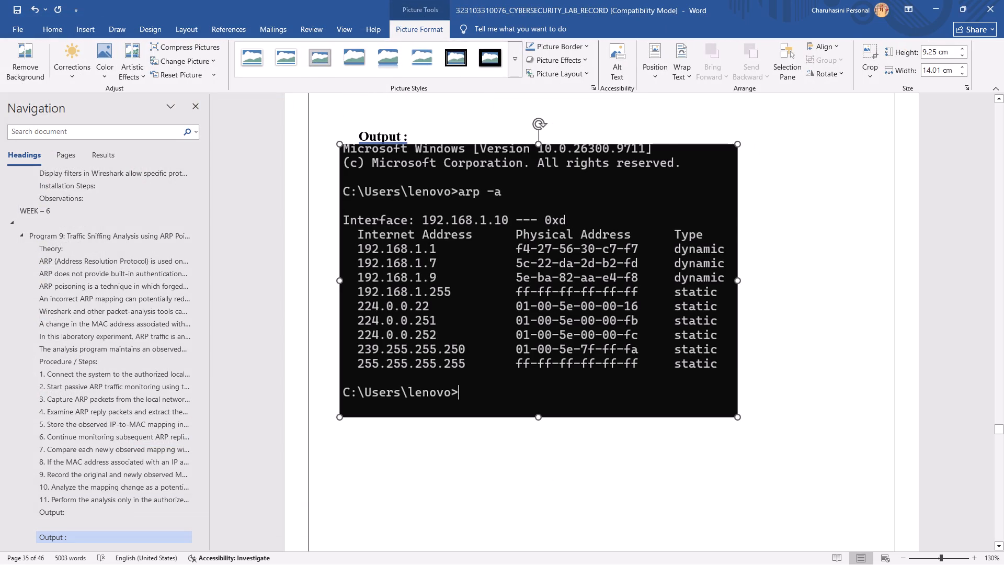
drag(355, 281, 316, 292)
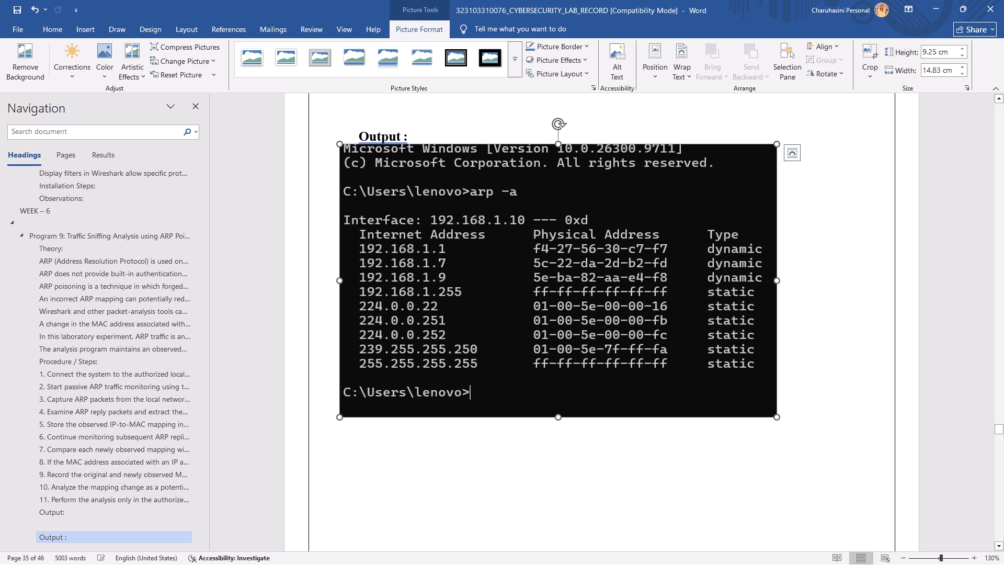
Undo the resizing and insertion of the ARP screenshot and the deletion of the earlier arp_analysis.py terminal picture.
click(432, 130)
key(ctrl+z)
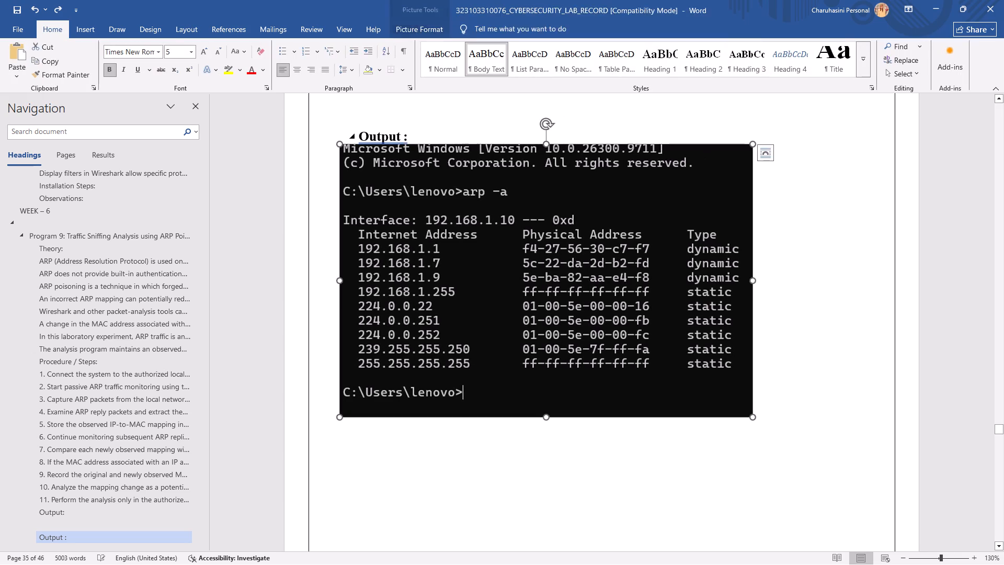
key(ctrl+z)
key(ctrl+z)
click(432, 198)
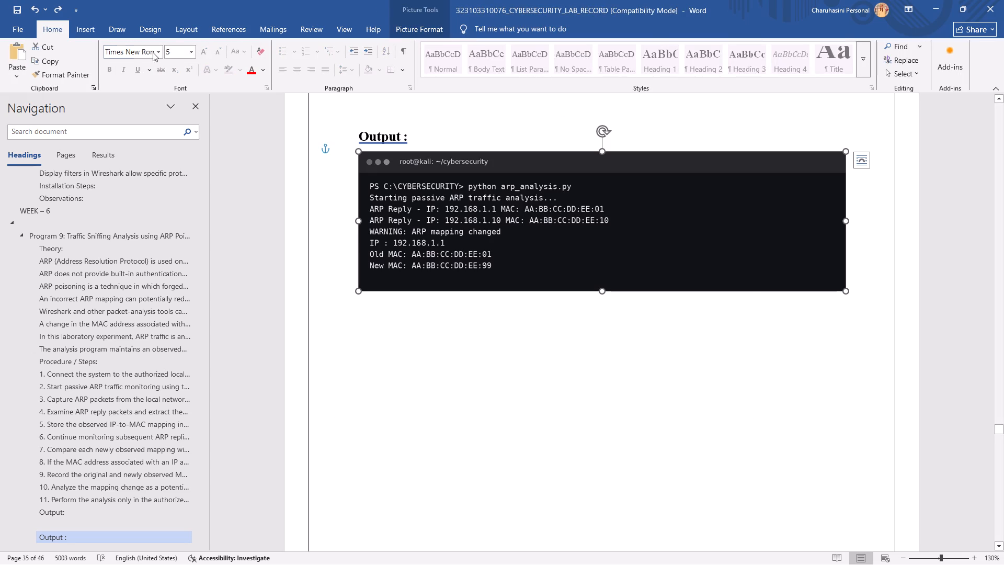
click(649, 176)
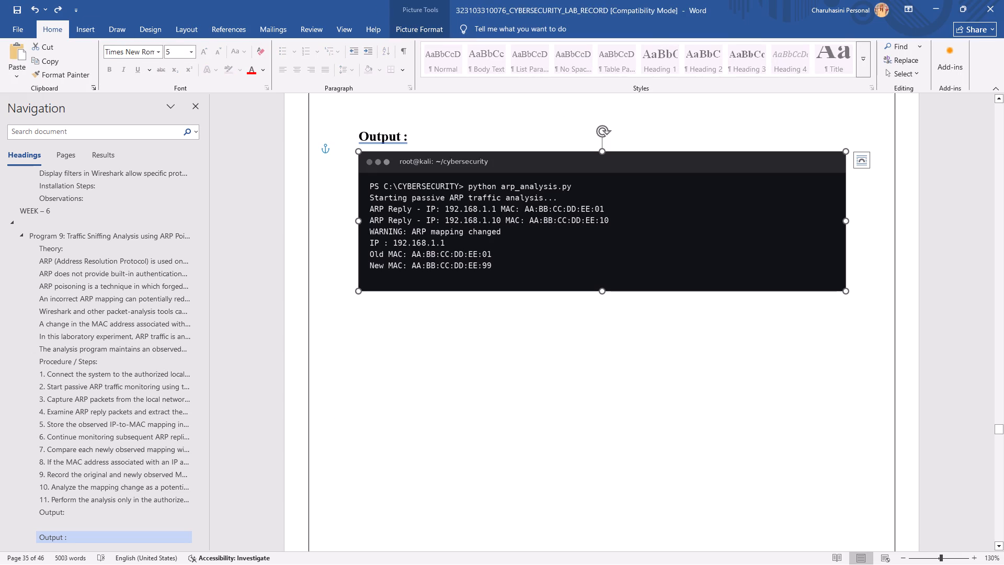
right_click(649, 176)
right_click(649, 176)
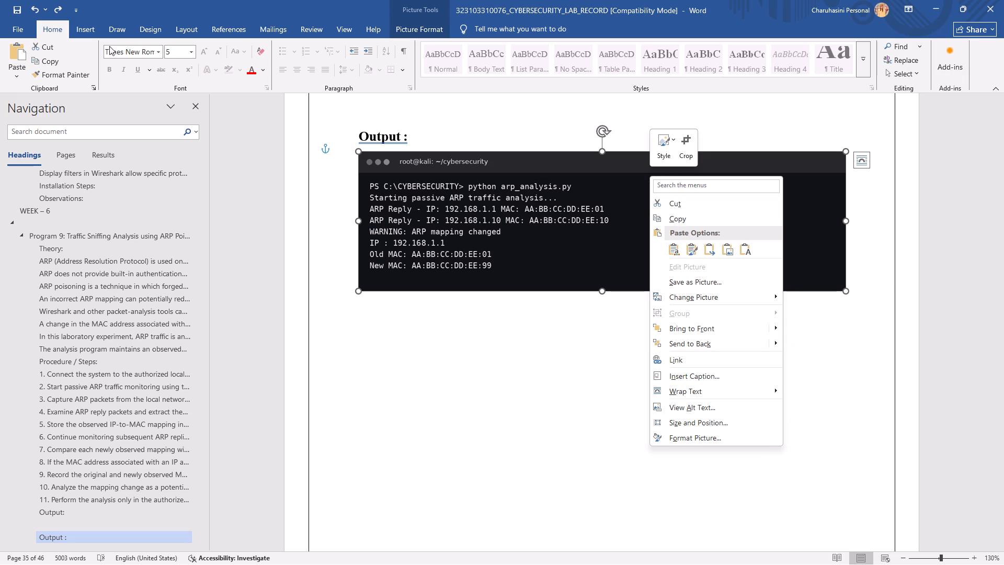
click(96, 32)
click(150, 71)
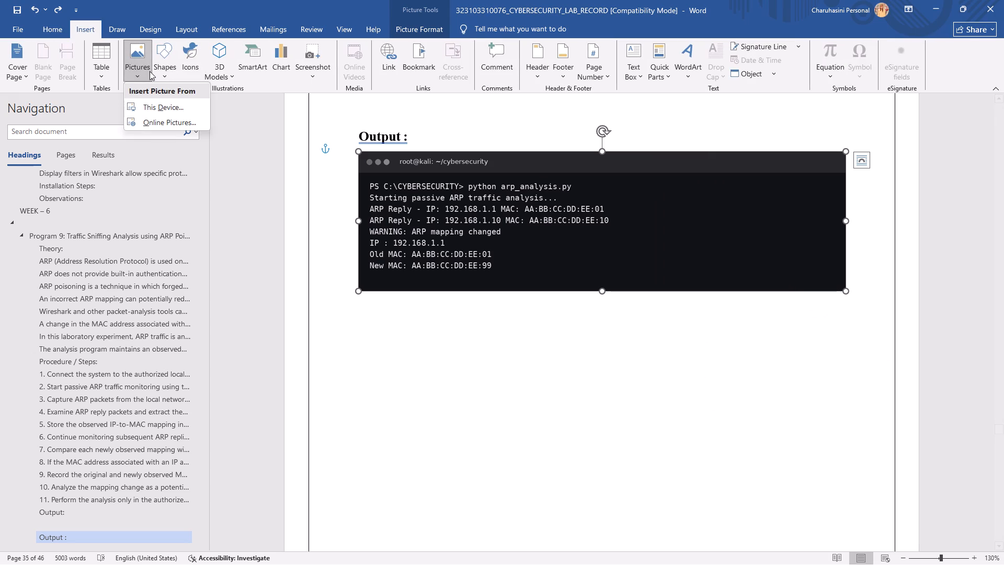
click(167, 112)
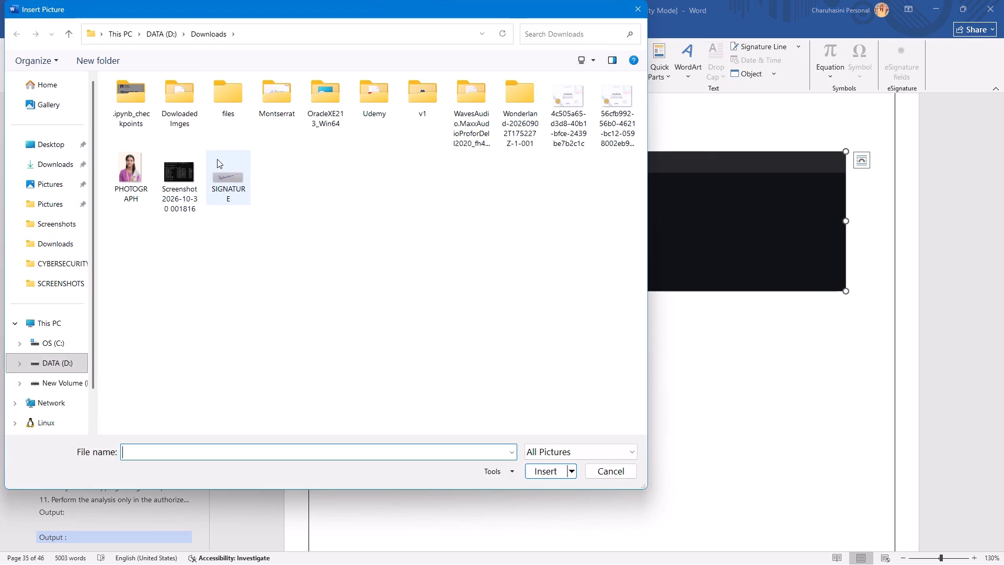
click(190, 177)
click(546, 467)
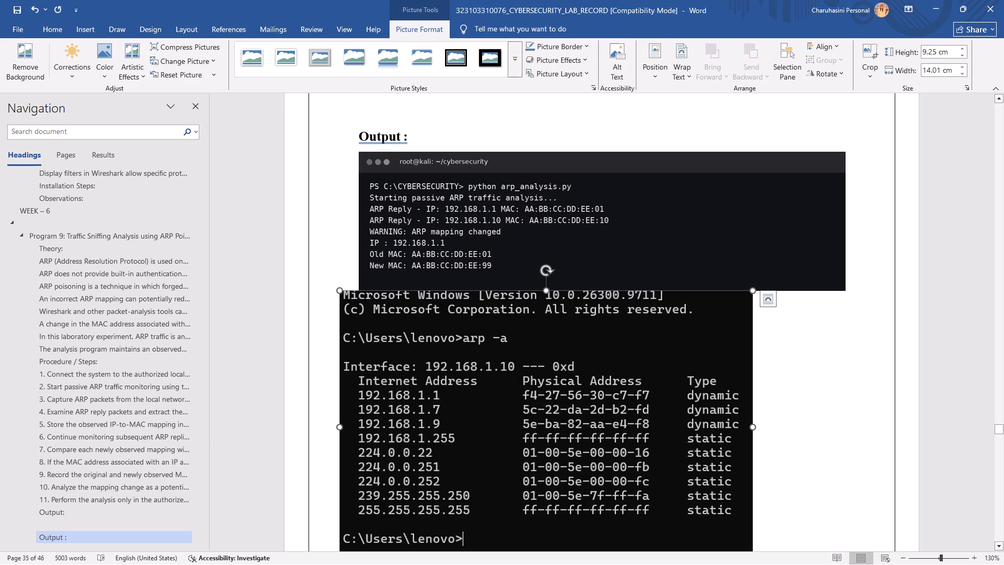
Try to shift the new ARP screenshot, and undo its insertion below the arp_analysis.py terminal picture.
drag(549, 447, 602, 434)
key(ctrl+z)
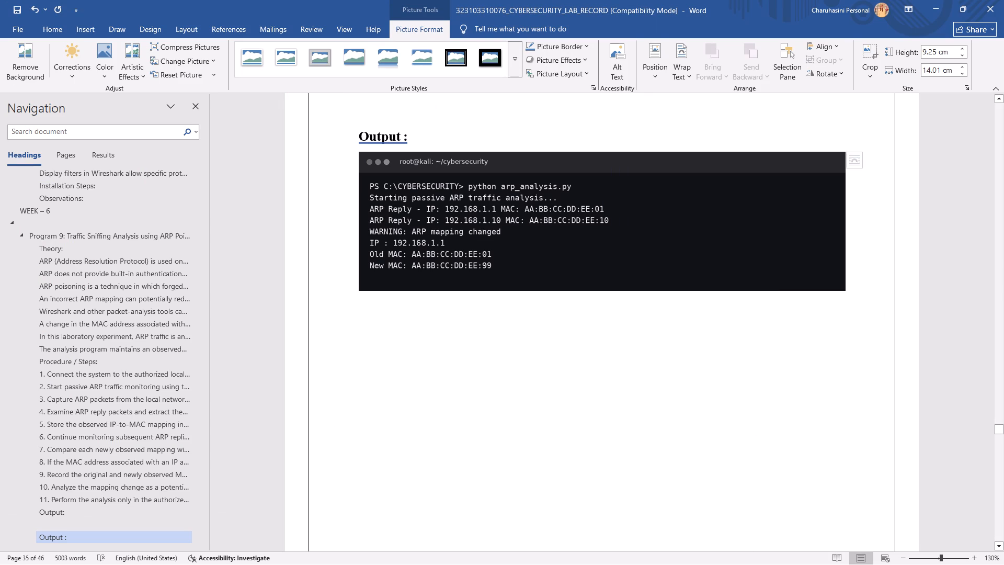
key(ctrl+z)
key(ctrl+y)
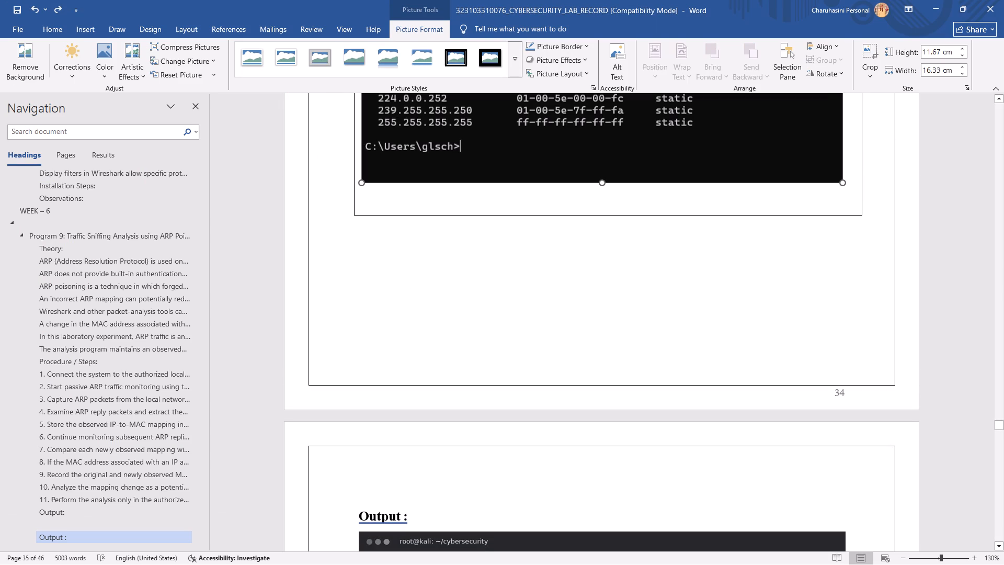
Delete the arp_analysis.py terminal picture under the "Output :" heading on page 35.
scroll(556, 285, down, 1)
drag(529, 358, 529, 387)
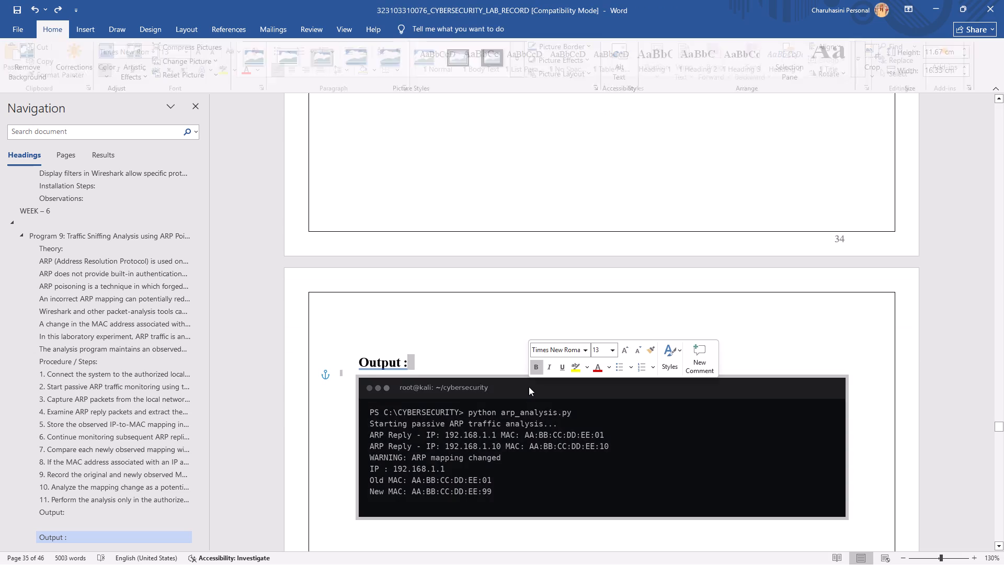
click(526, 423)
key(Delete)
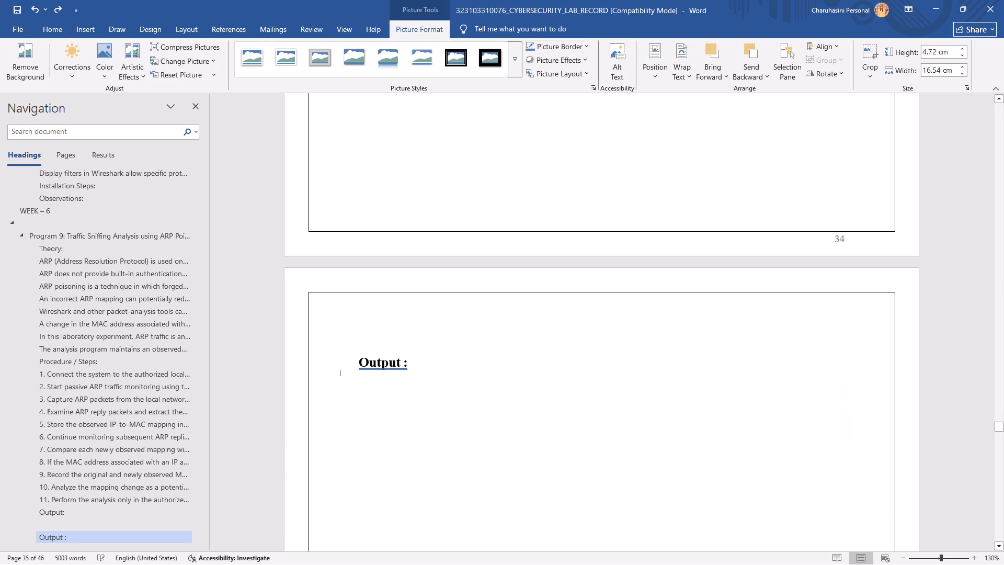
click(423, 363)
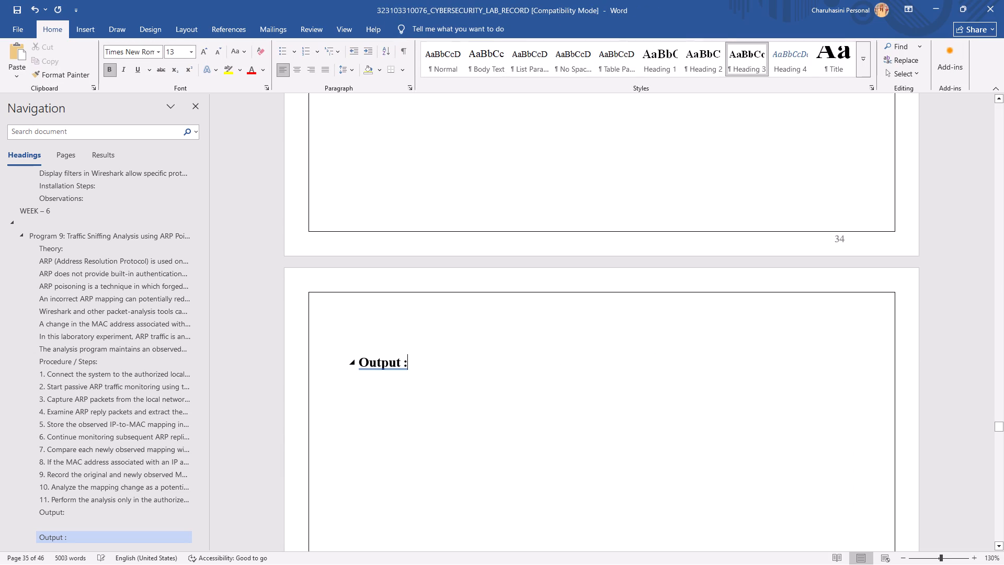
key(Return)
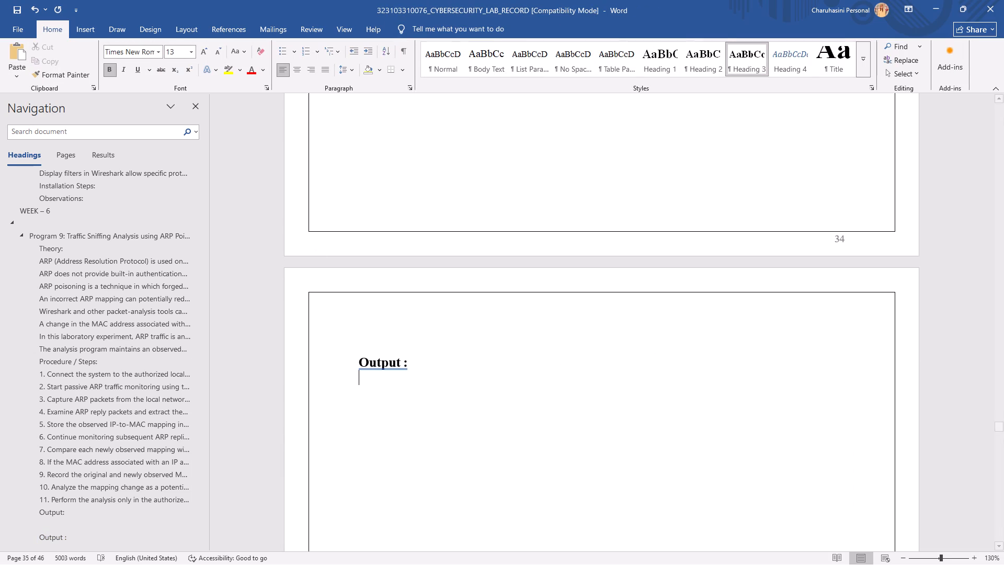
key(Return)
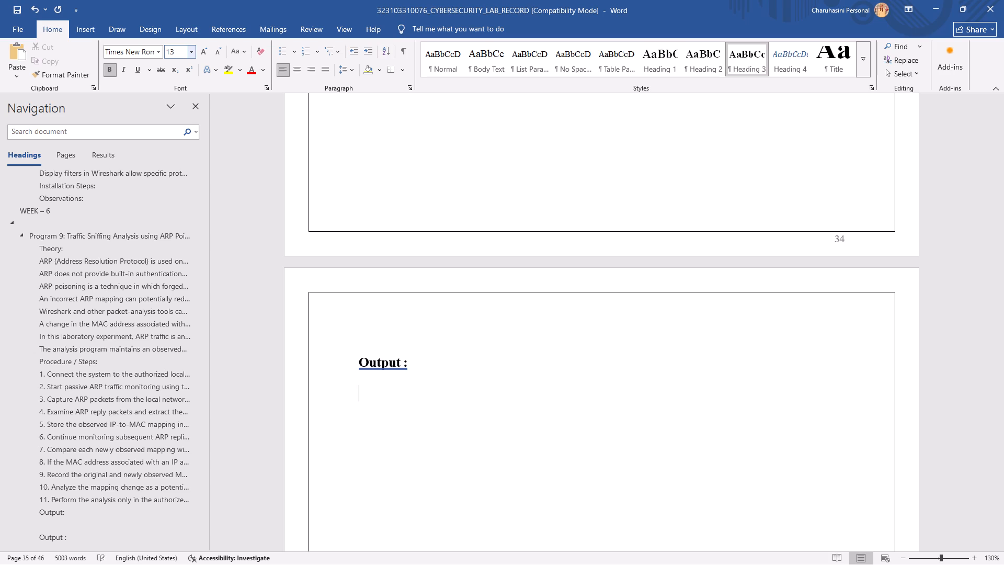
click(93, 37)
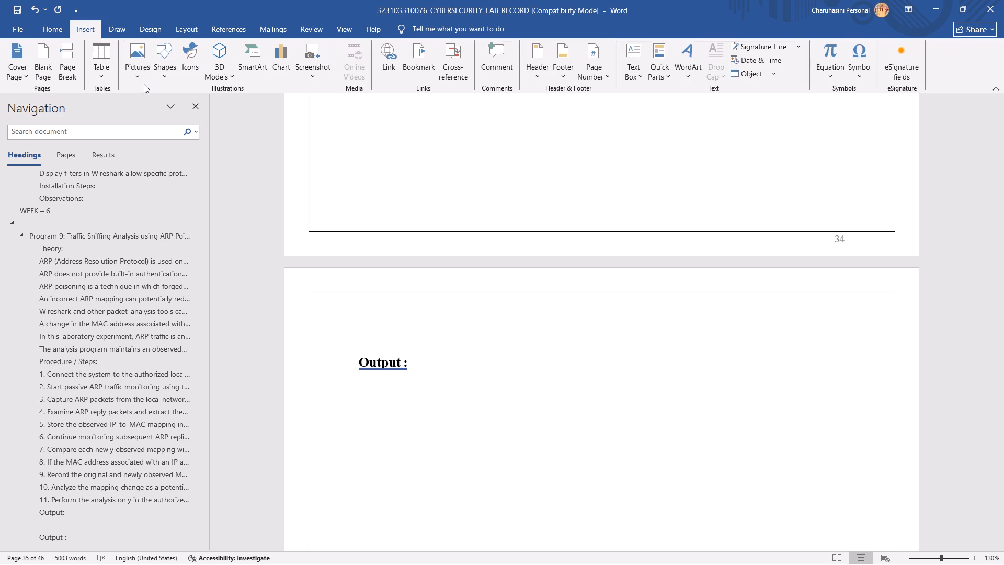
click(144, 68)
click(162, 104)
click(170, 174)
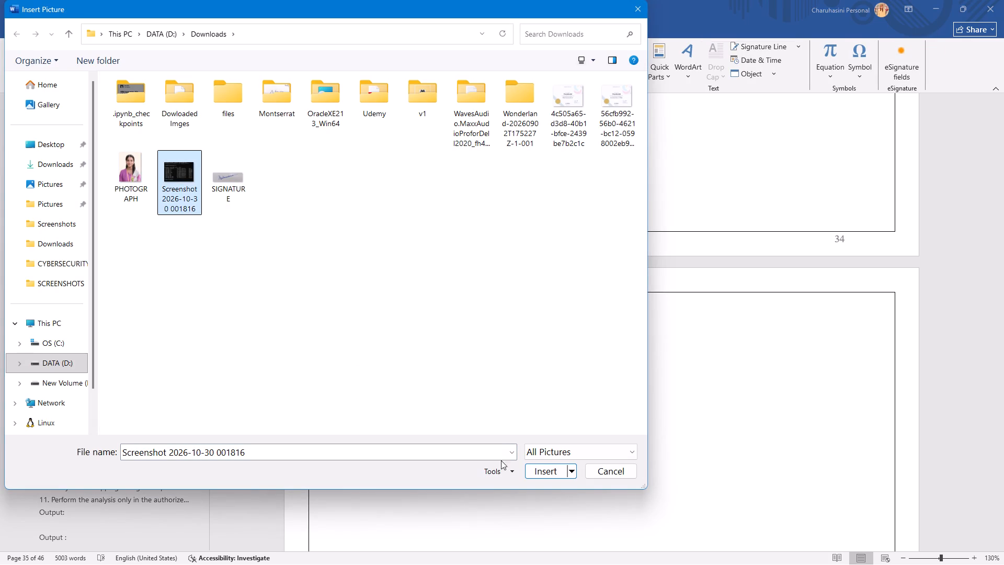
click(537, 472)
scroll(549, 429, down, 1)
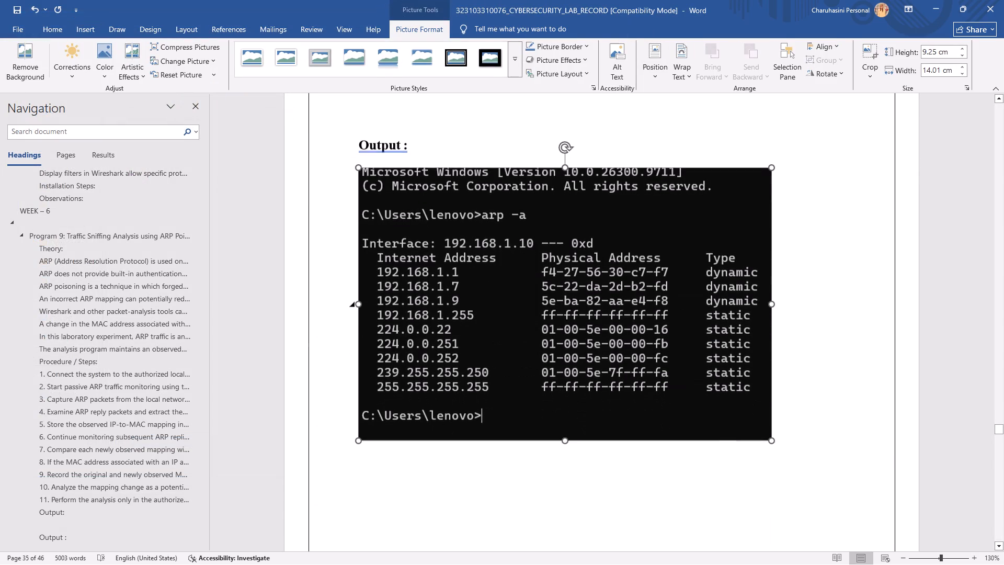
click(819, 448)
Change the "Output :" heading above the inserted ARP screenshot to "Output Device 2:".
scroll(819, 448, up, 1)
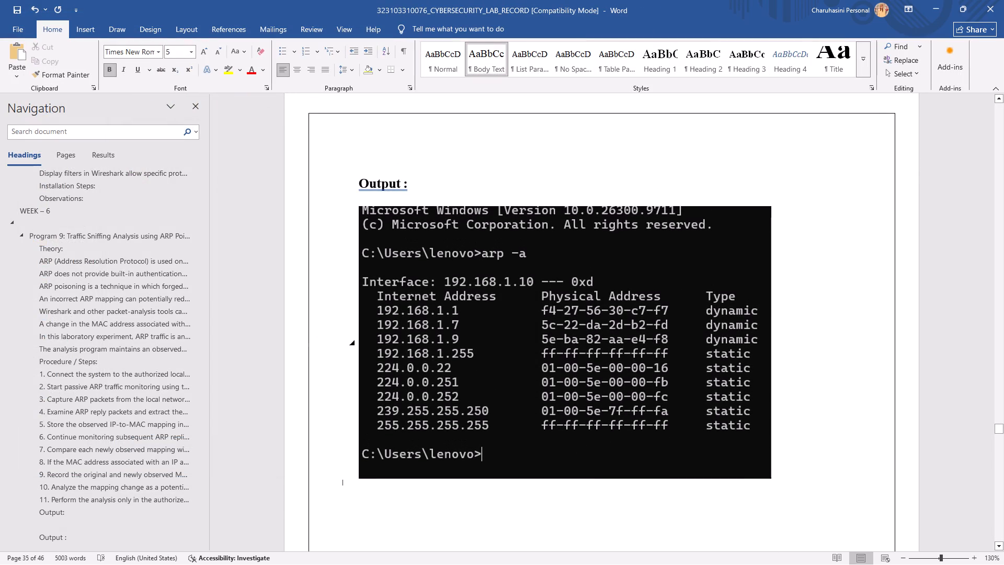
click(404, 185)
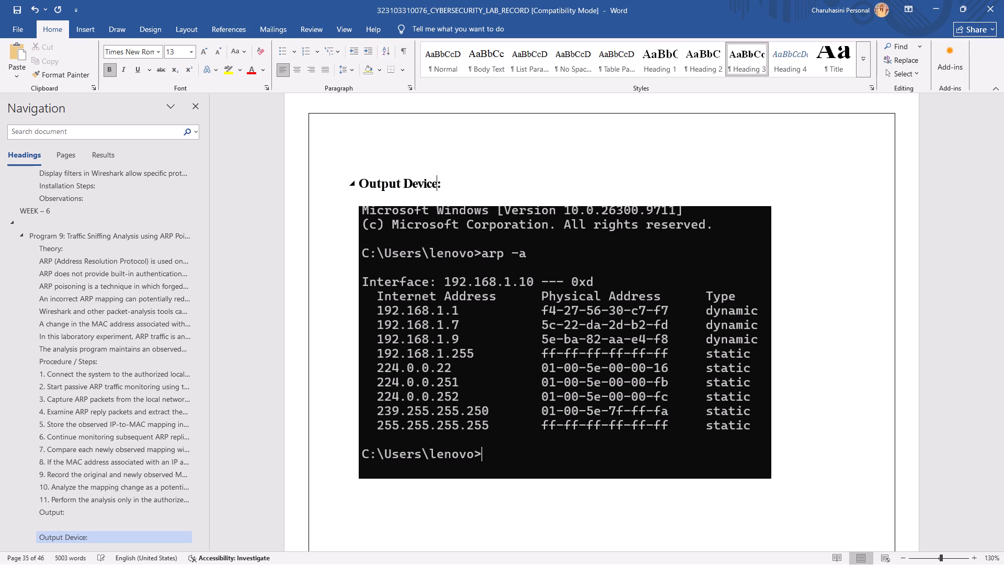
Review the first ARP screenshot and its "Output:" heading on page 34 alongside the "Output Device 2:" section.
scroll(404, 185, up, 4)
scroll(393, 76, up, 1)
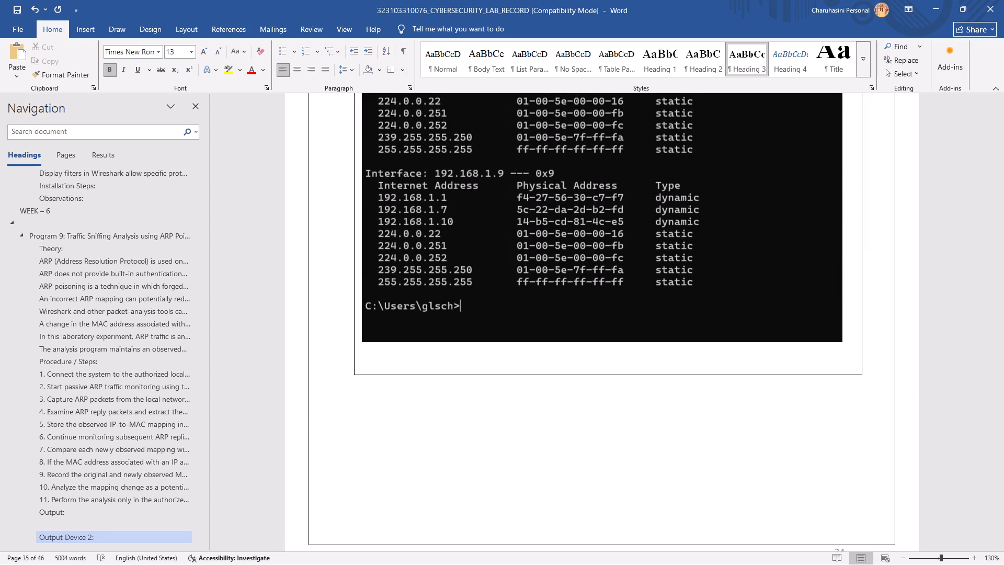
scroll(435, 238, up, 2)
scroll(496, 439, down, 3)
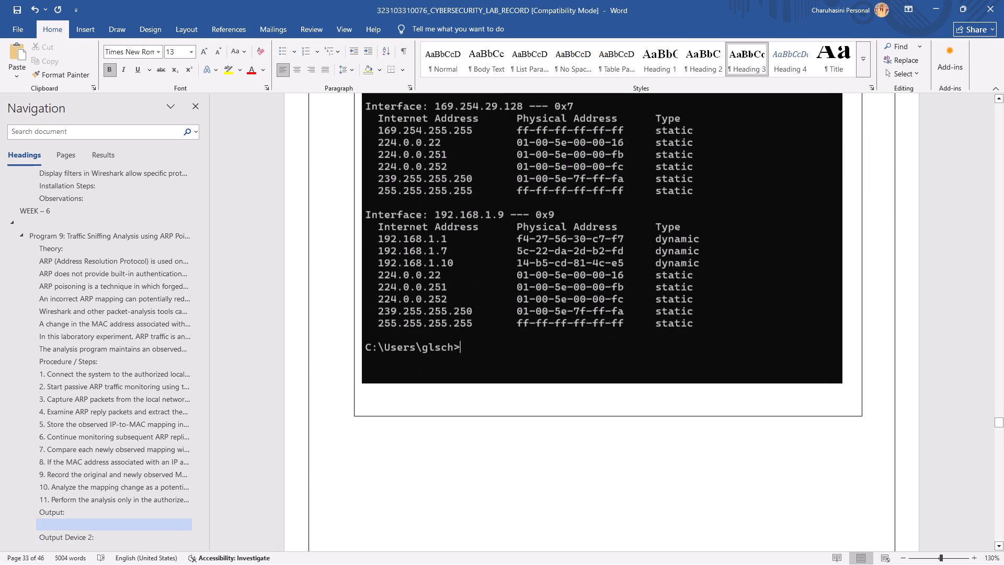
click(502, 394)
click(484, 424)
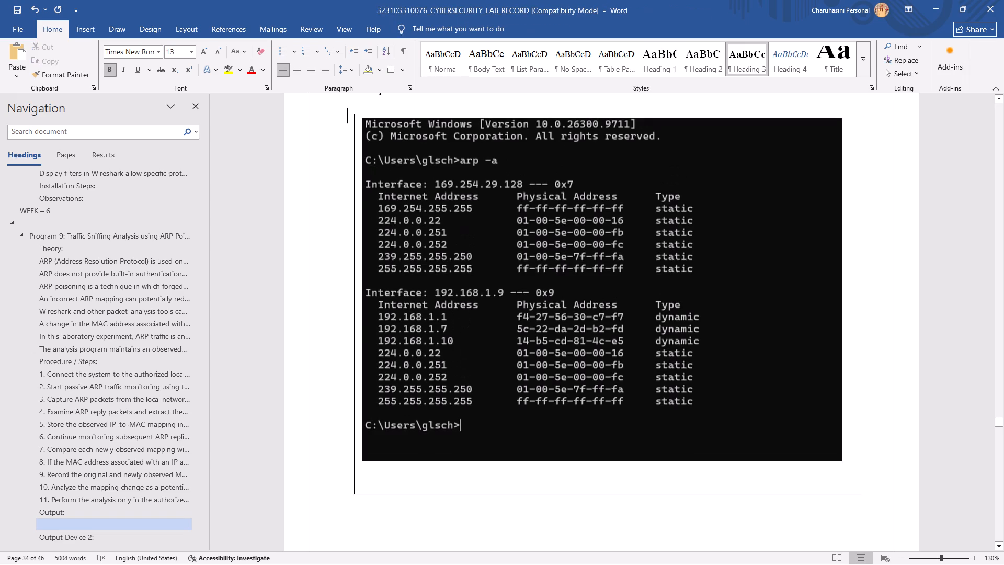
scroll(569, 408, up, 2)
scroll(438, 390, down, 3)
scroll(529, 306, up, 3)
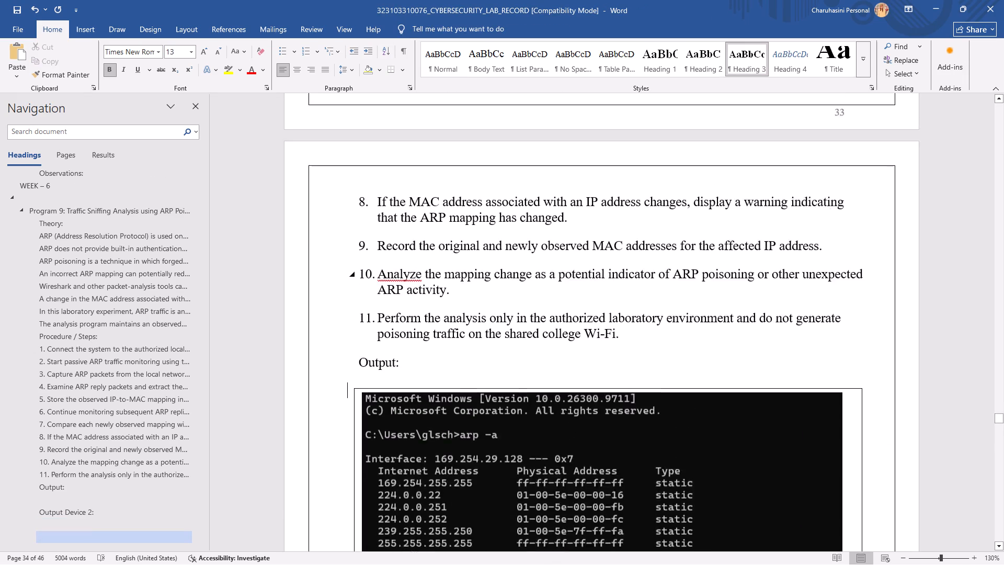
scroll(401, 415, down, 5)
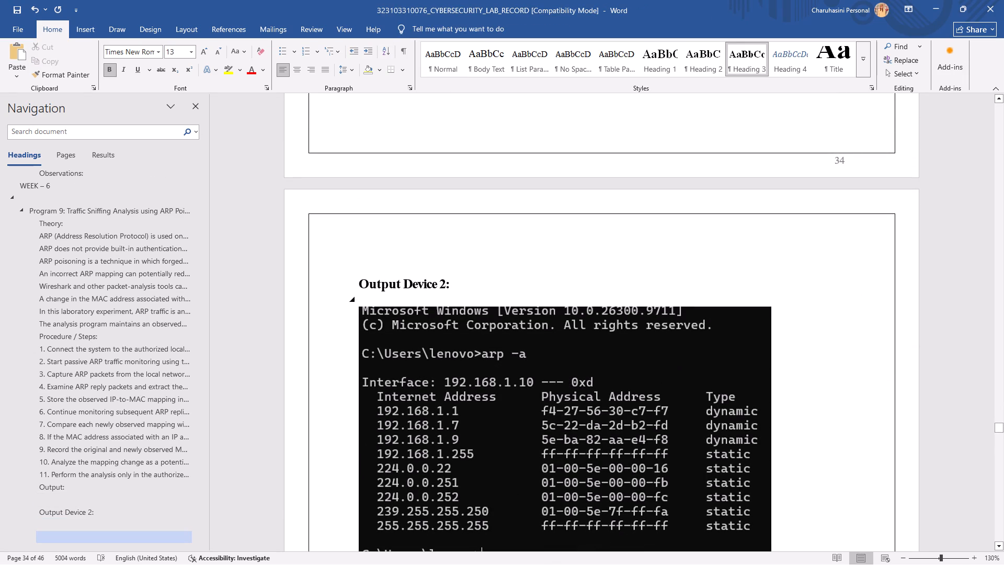
Remove the bold formatting from the "Output Device 2" heading text on page 35.
drag(361, 286, 442, 288)
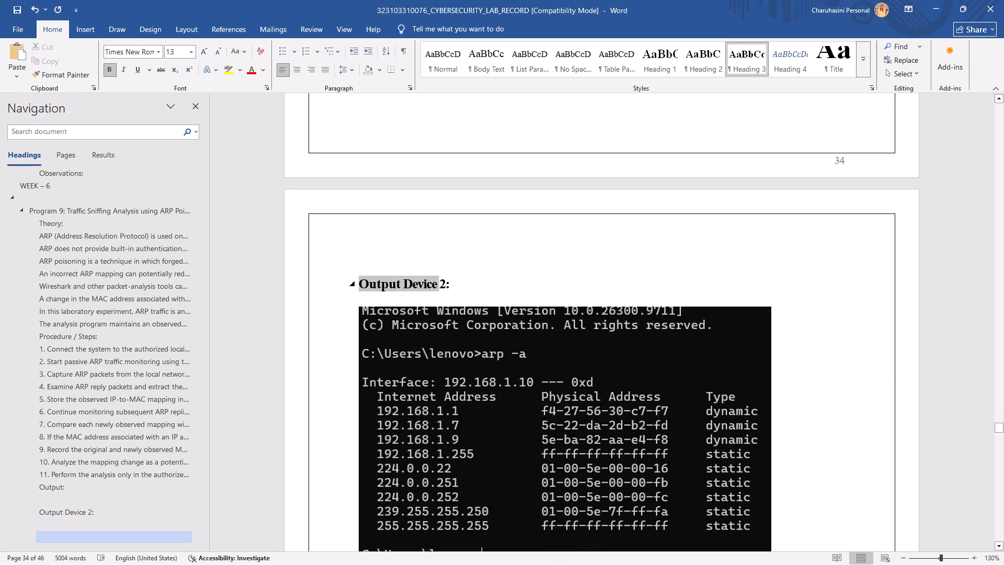
drag(442, 288, 446, 288)
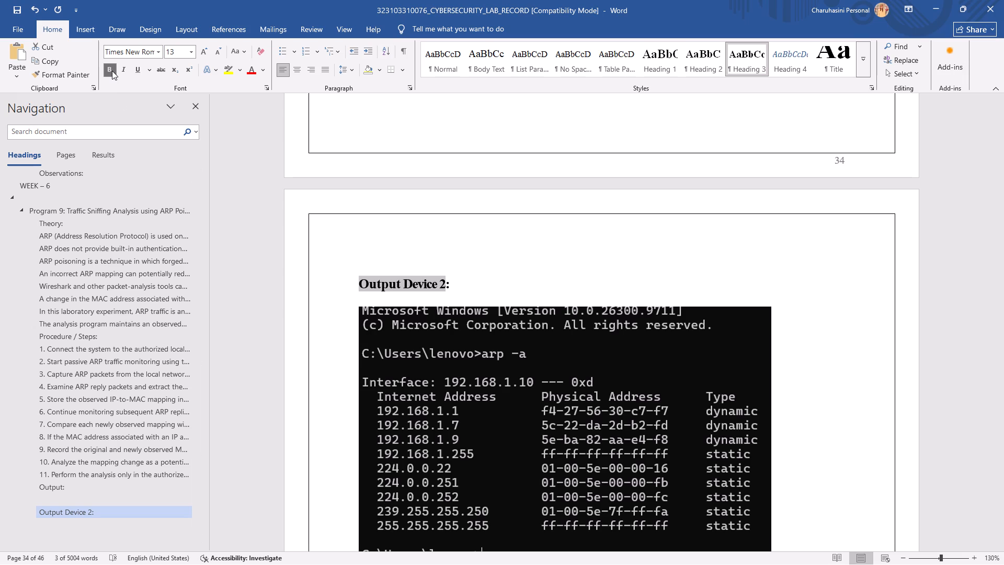
click(112, 71)
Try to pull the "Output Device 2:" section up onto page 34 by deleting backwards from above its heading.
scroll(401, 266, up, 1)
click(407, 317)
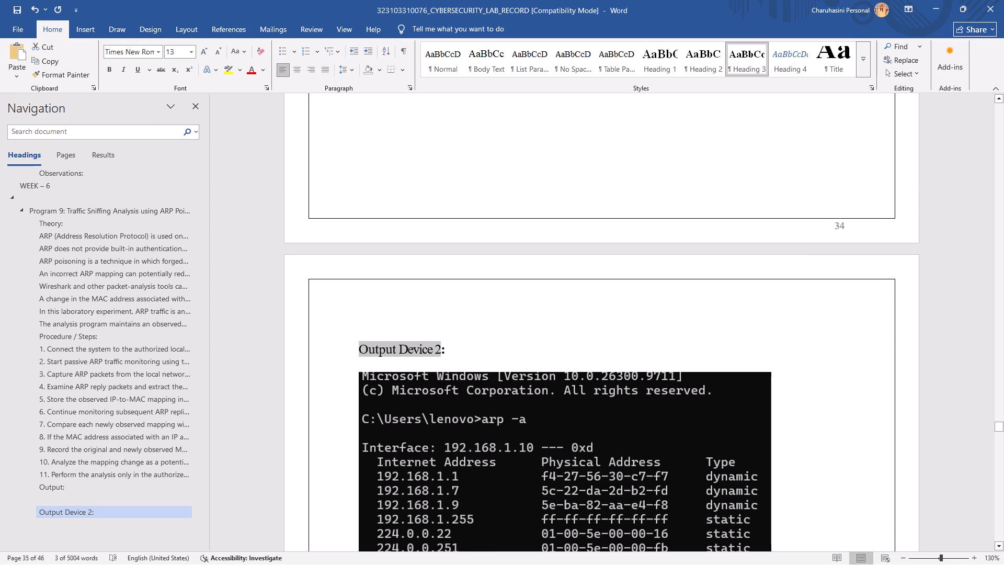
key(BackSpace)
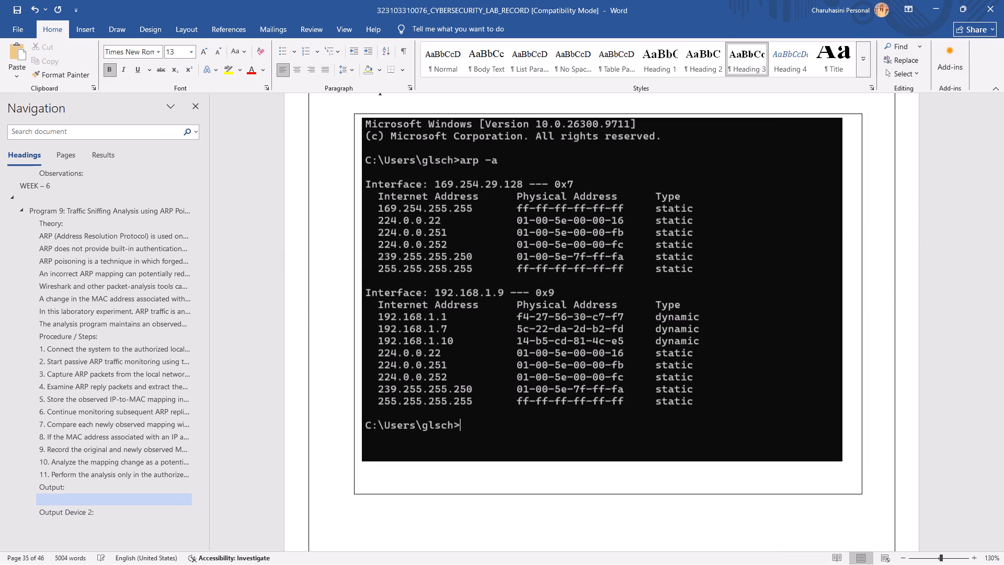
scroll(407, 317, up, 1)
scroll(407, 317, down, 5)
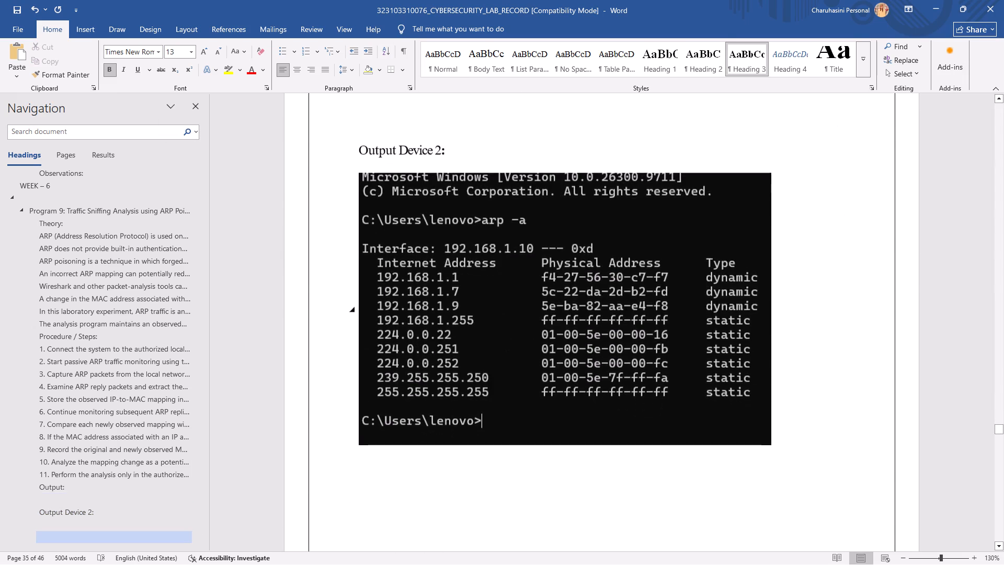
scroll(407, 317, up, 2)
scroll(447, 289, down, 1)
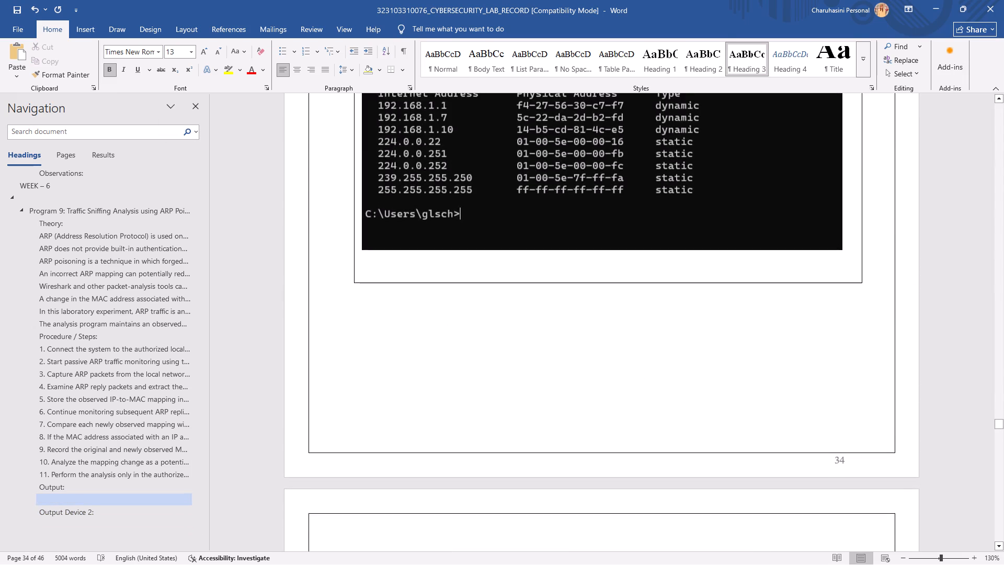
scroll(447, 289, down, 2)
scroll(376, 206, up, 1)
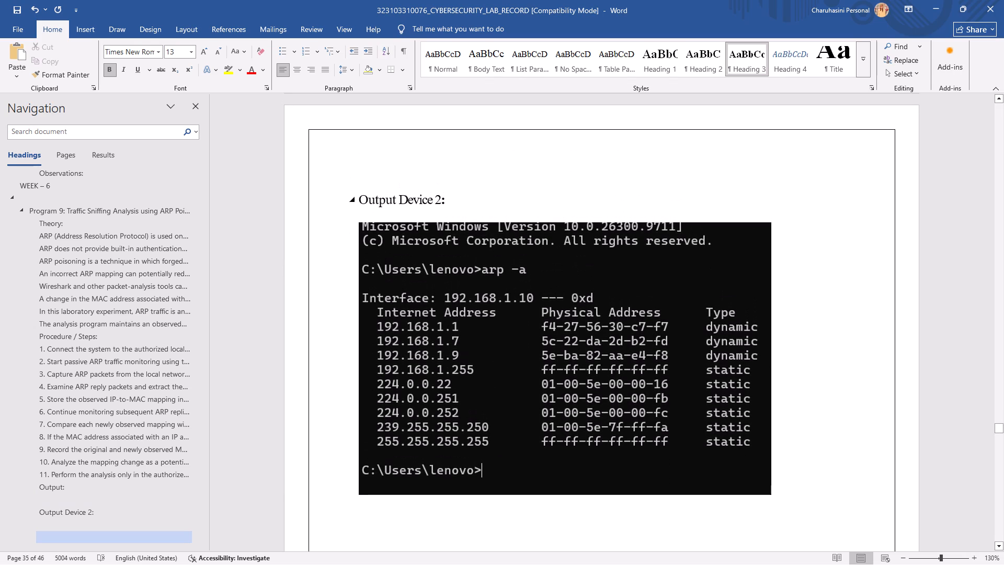
Cut the "Output Device 2:" heading and its ARP screenshot from page 35.
drag(359, 198, 590, 469)
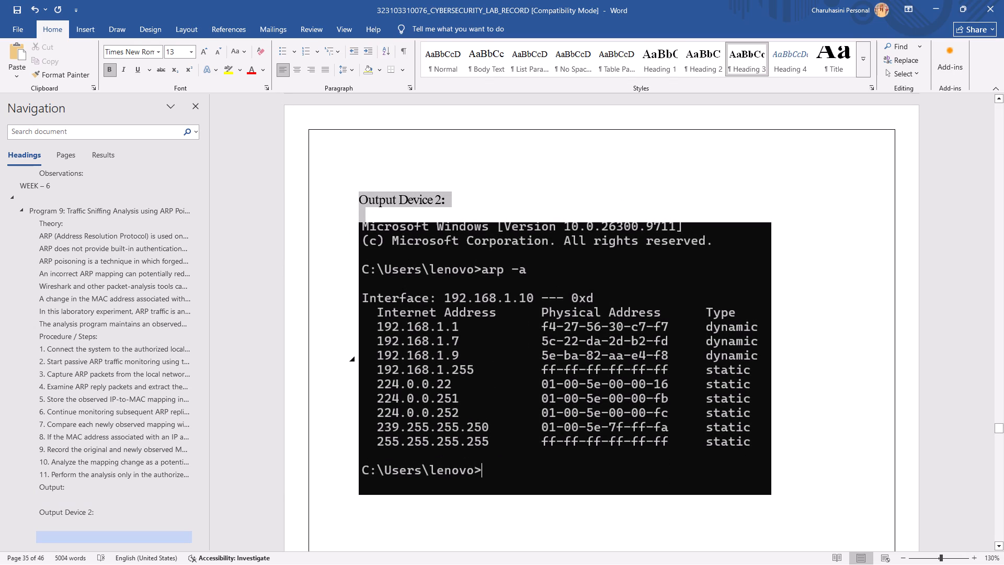
drag(590, 469, 626, 471)
key(ctrl+x)
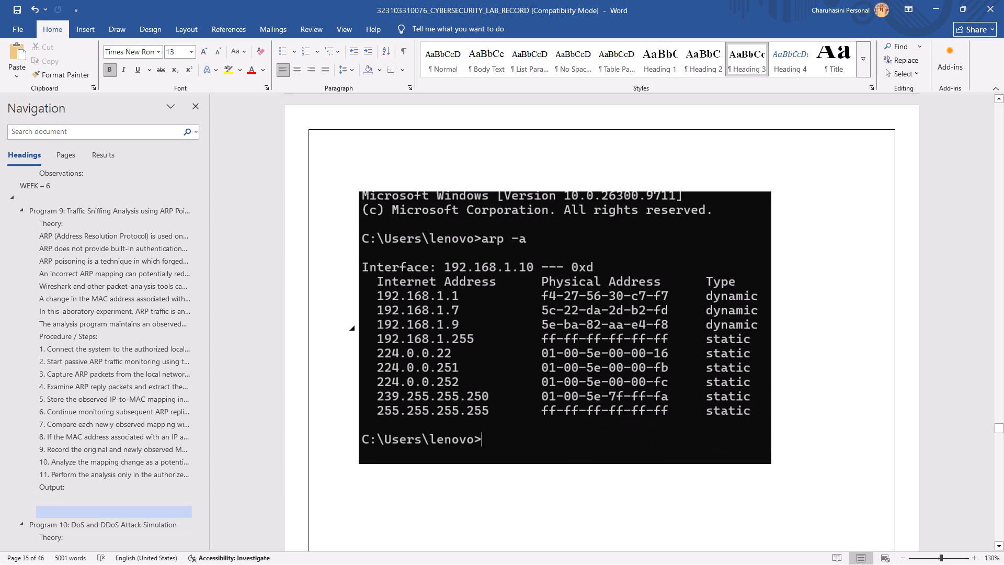
click(592, 400)
key(ctrl+x)
scroll(592, 400, up, 2)
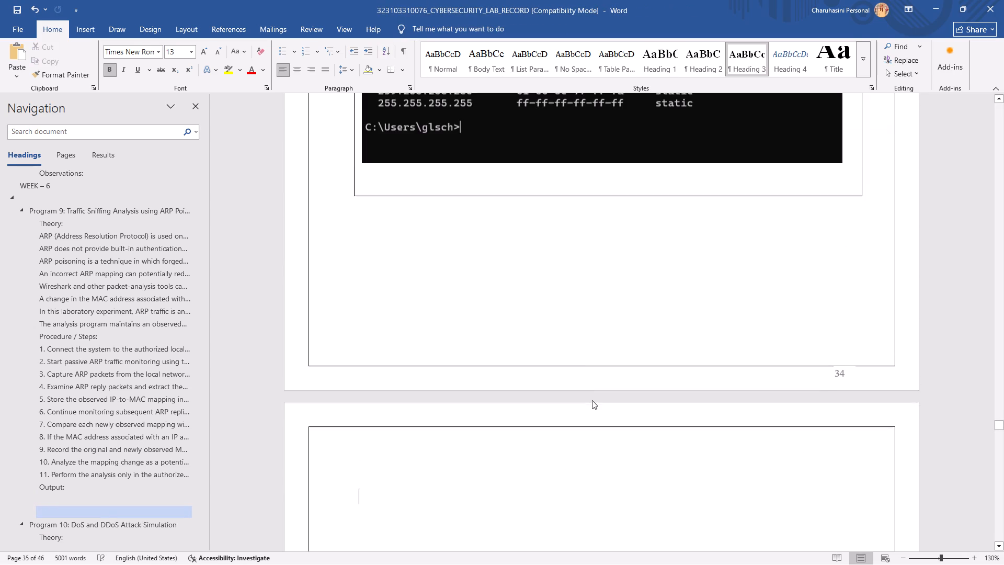
Paste the "Output Device 2:" text two lines below the first ARP screenshot, inside its text box on page 34, followed by a new line.
click(520, 198)
click(520, 198)
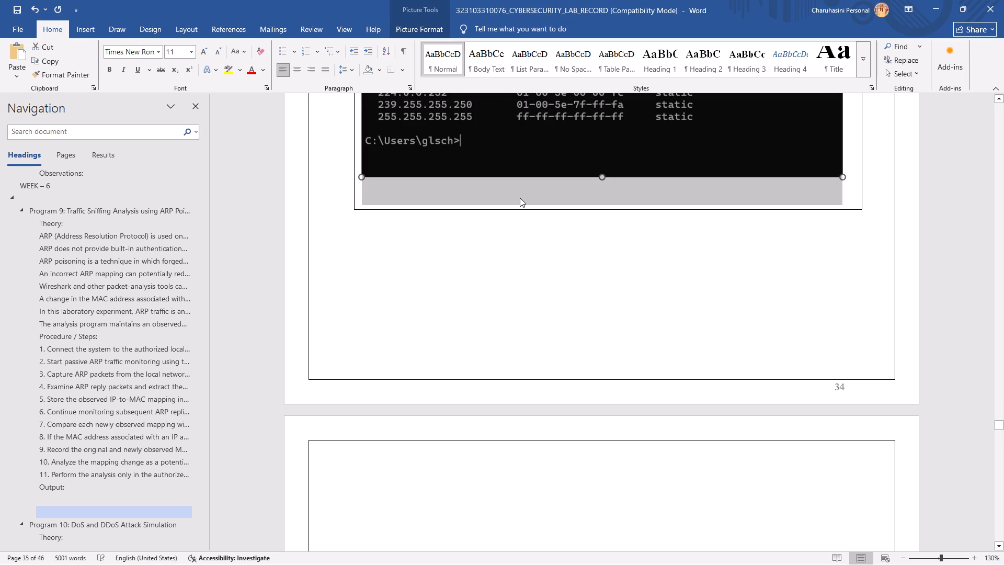
click(530, 256)
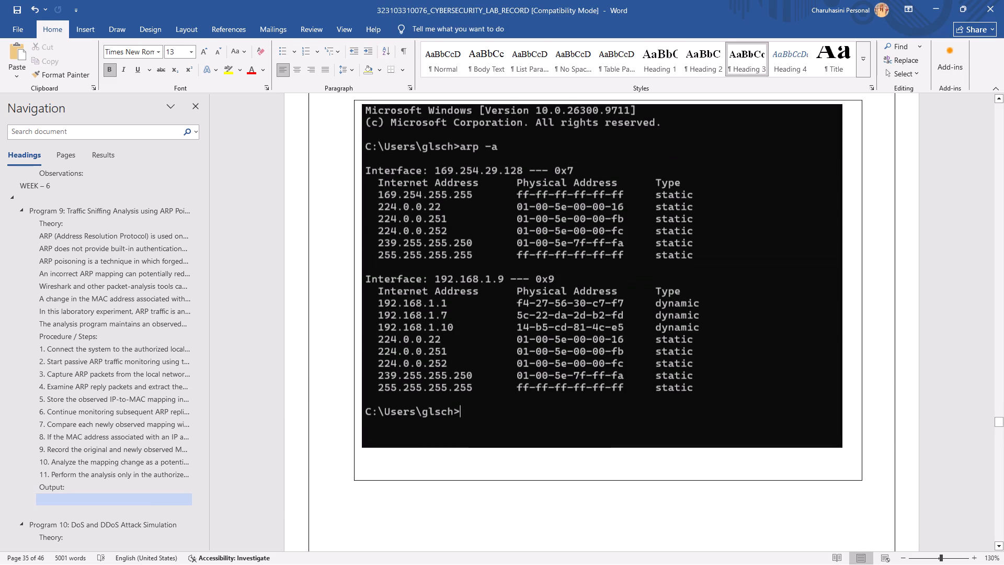
click(443, 472)
double_click(443, 472)
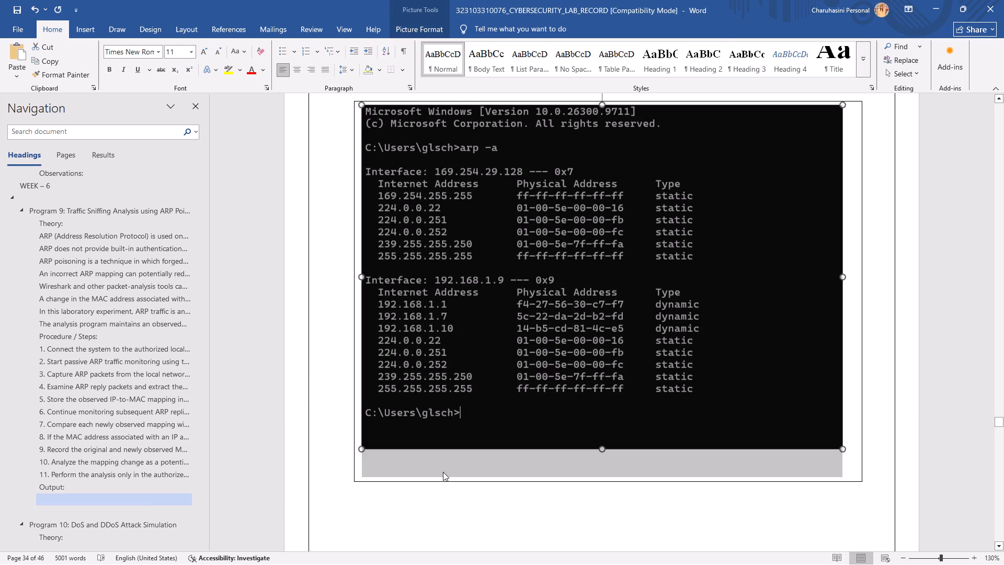
double_click(854, 450)
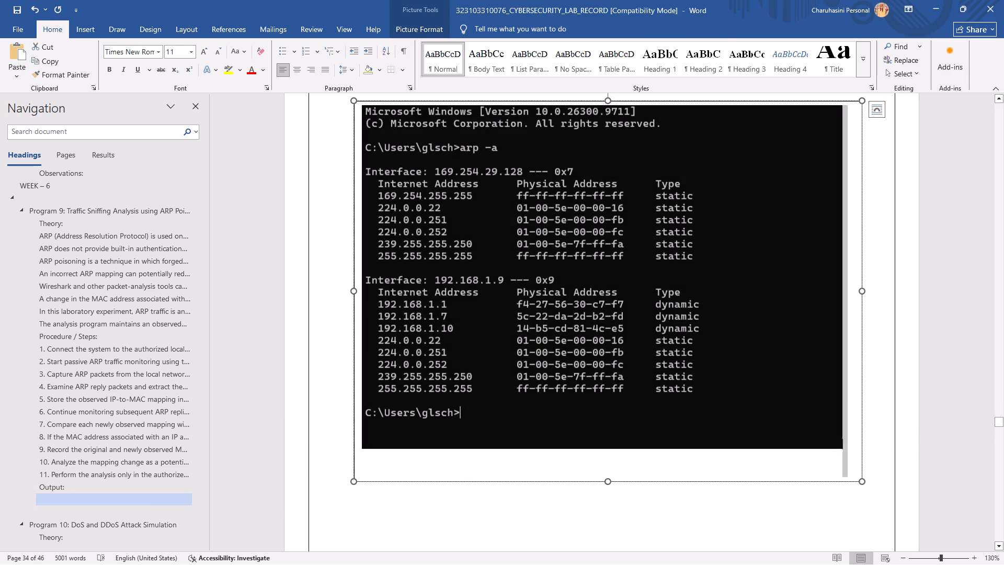
key(Return)
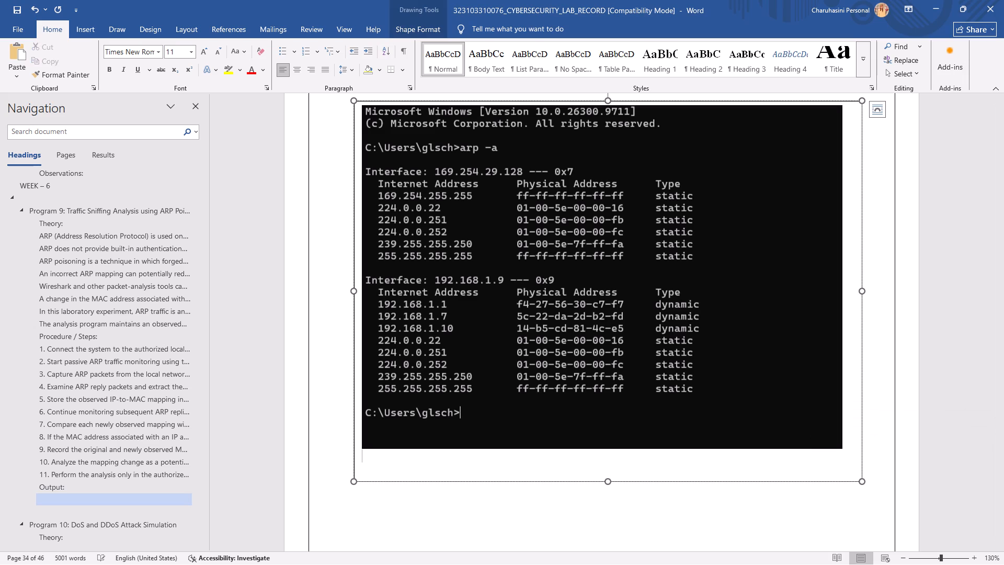
key(Return)
key(super+v)
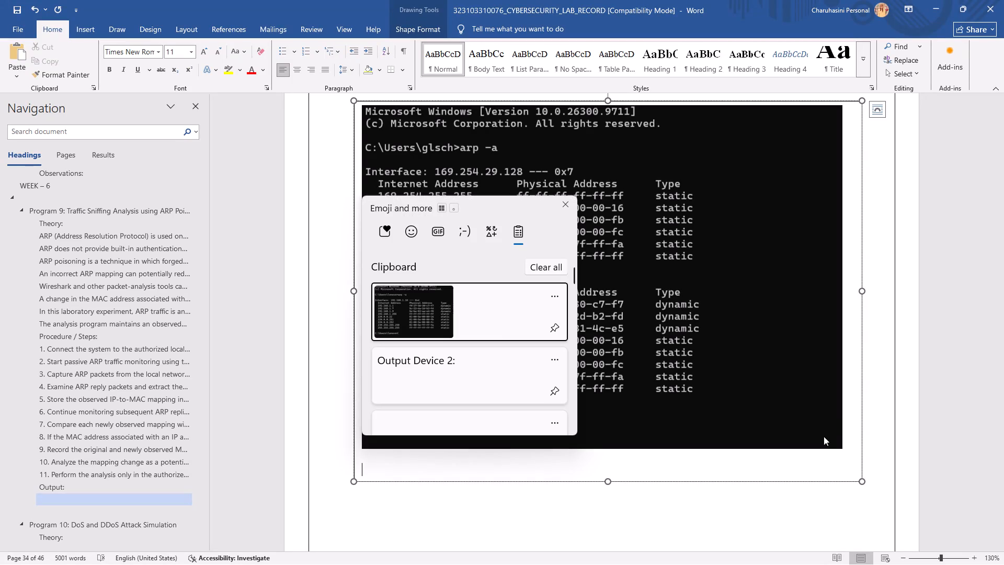
click(489, 366)
key(ctrl+v)
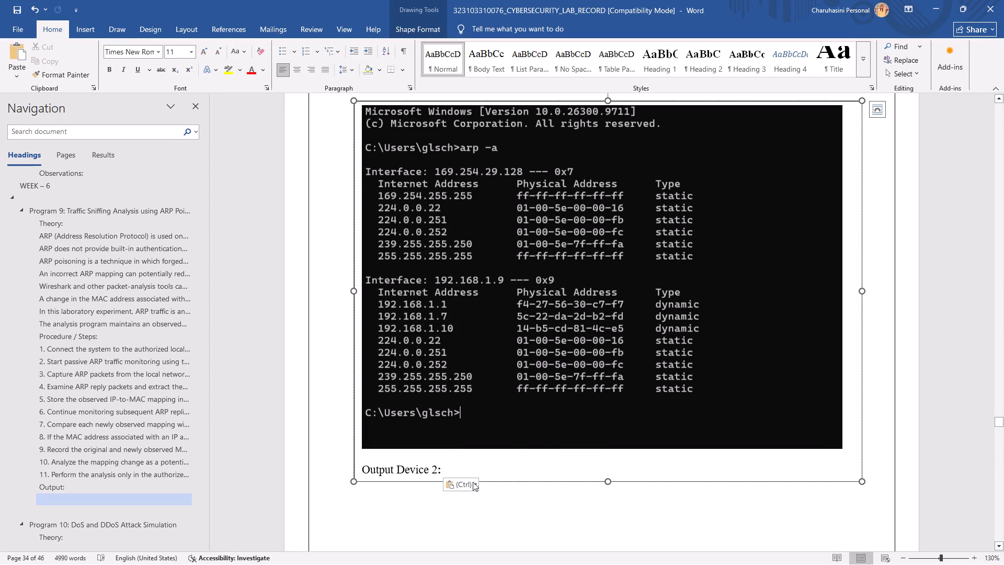
click(497, 470)
key(Return)
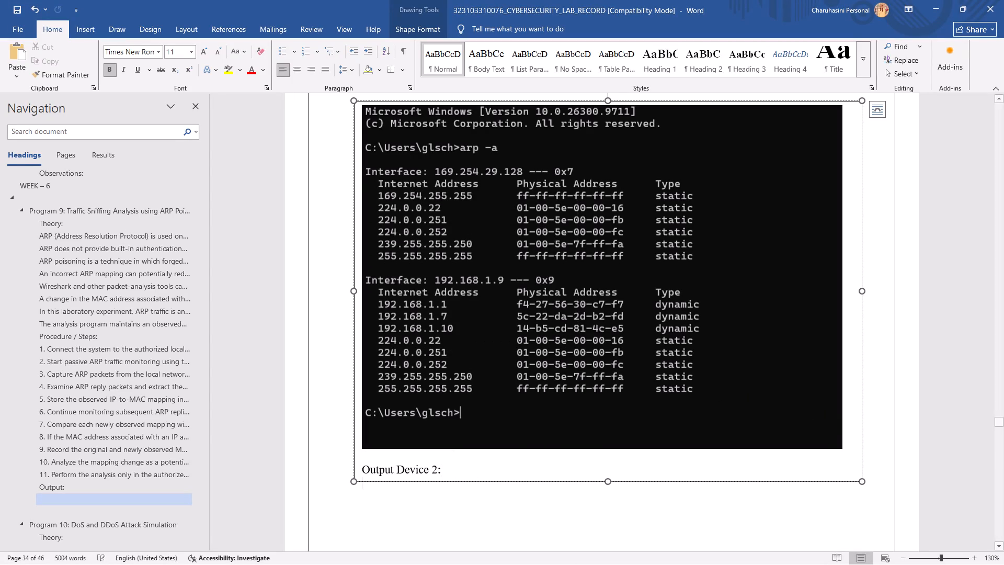
Enlarge the text box around the first ARP screenshot downward until it nearly fills page 34.
drag(610, 481, 598, 564)
scroll(593, 420, down, 3)
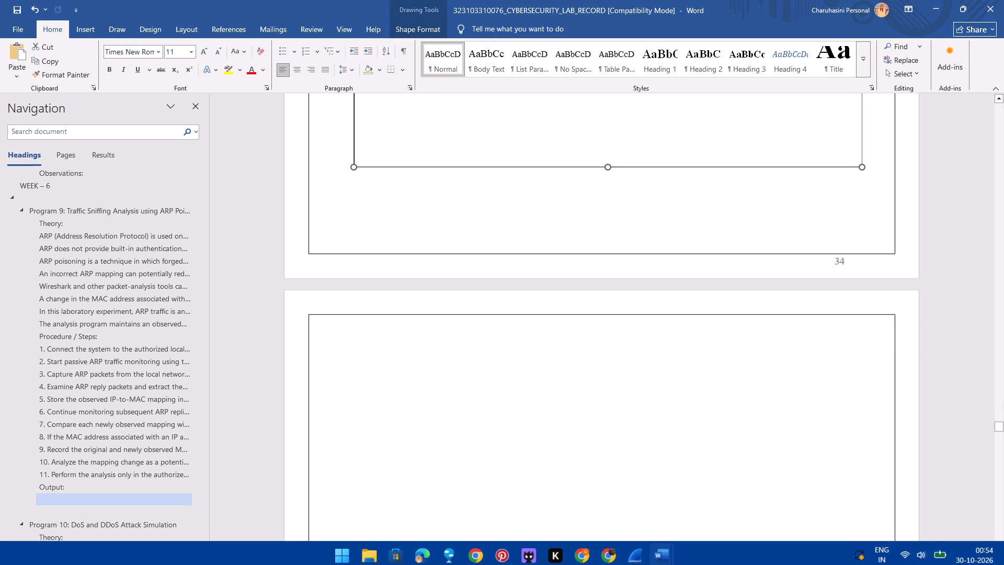
drag(609, 140, 609, 173)
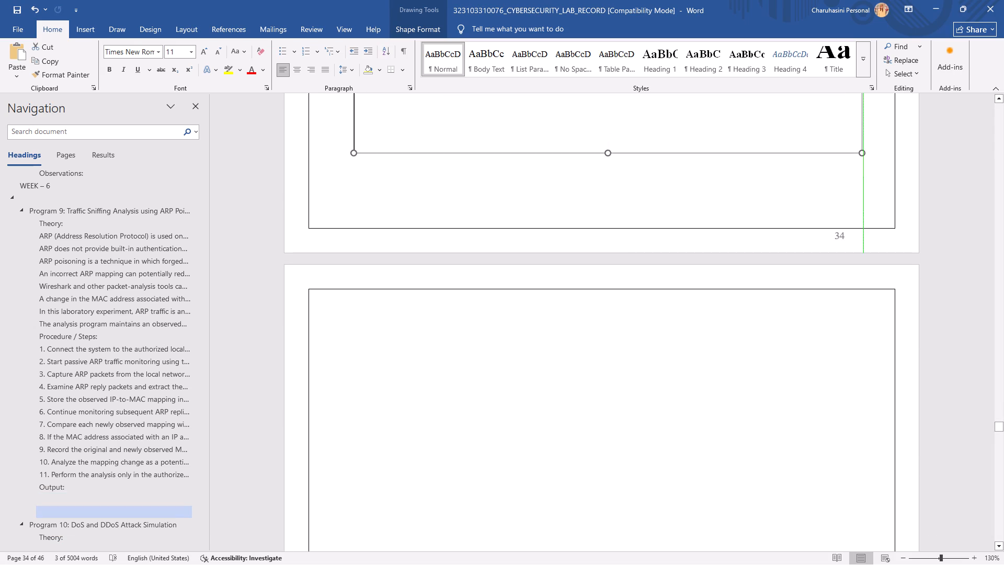
drag(609, 173, 609, 207)
scroll(609, 207, up, 1)
scroll(603, 216, down, 2)
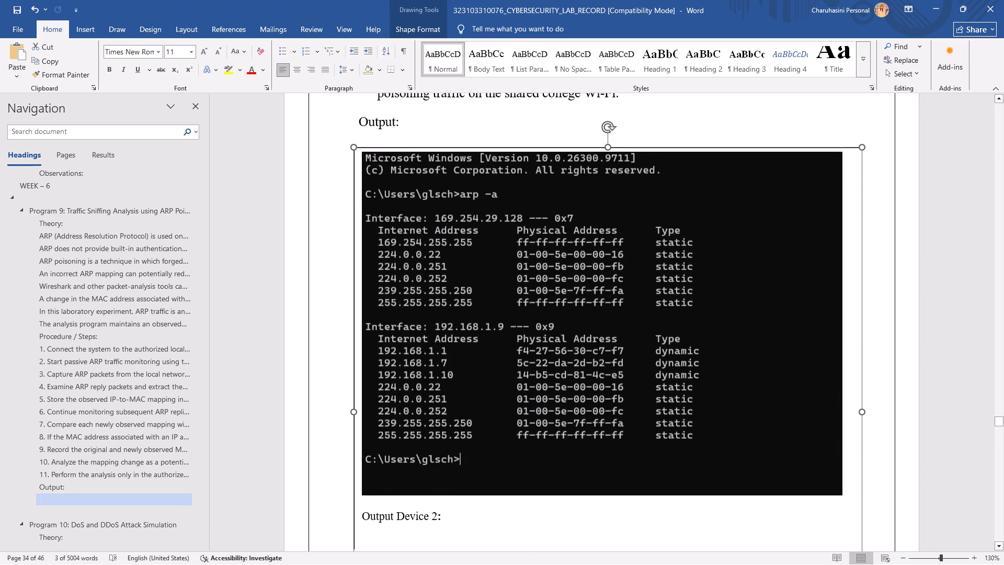
Shrink the first ARP screenshot proportionally to free space in the text box for the second device's output.
click(590, 319)
scroll(590, 319, down, 1)
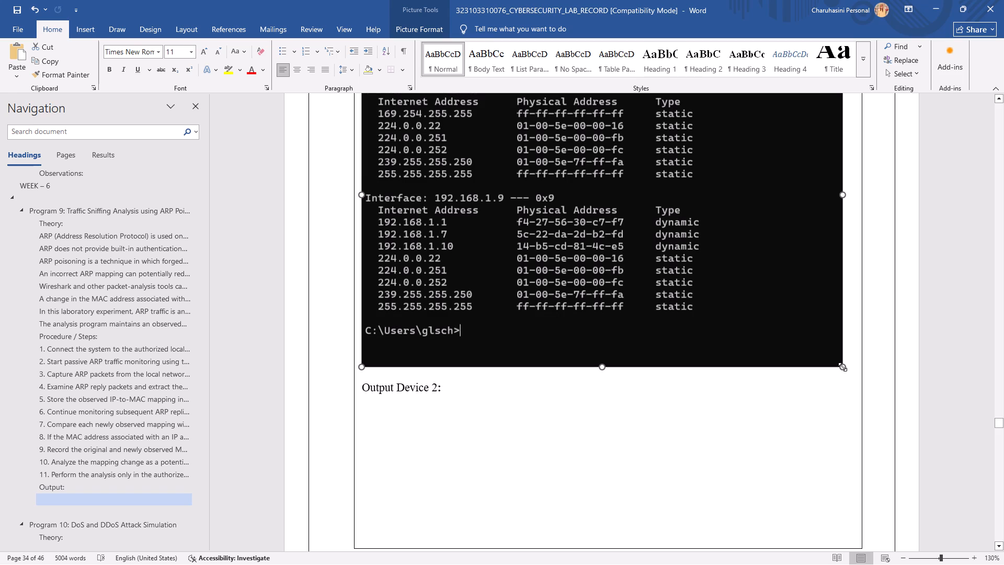
drag(843, 367, 783, 301)
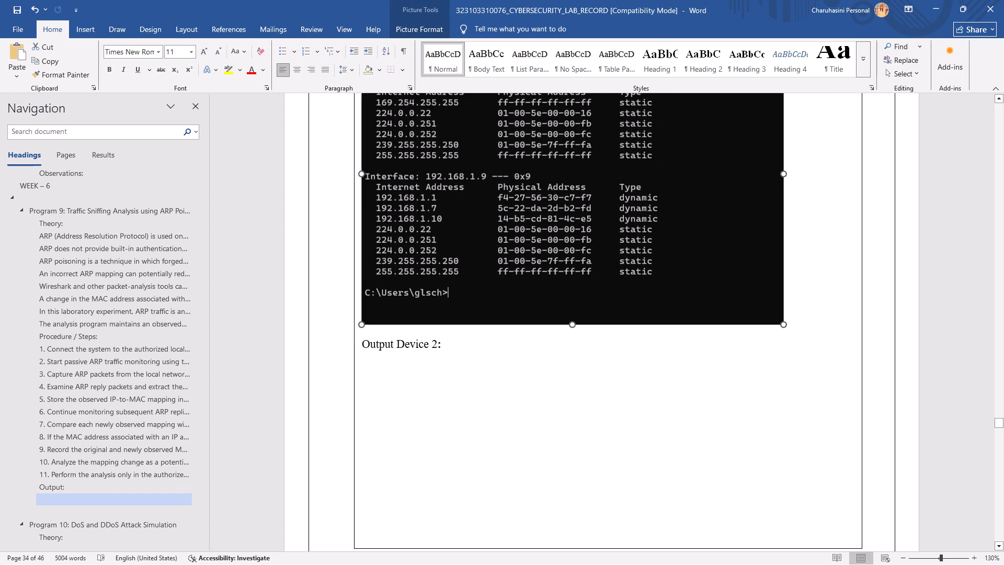
Paste the cut second-device ARP screenshot on a new line under "Output Device 2:" in the text box.
click(448, 346)
key(Return)
key(super+v)
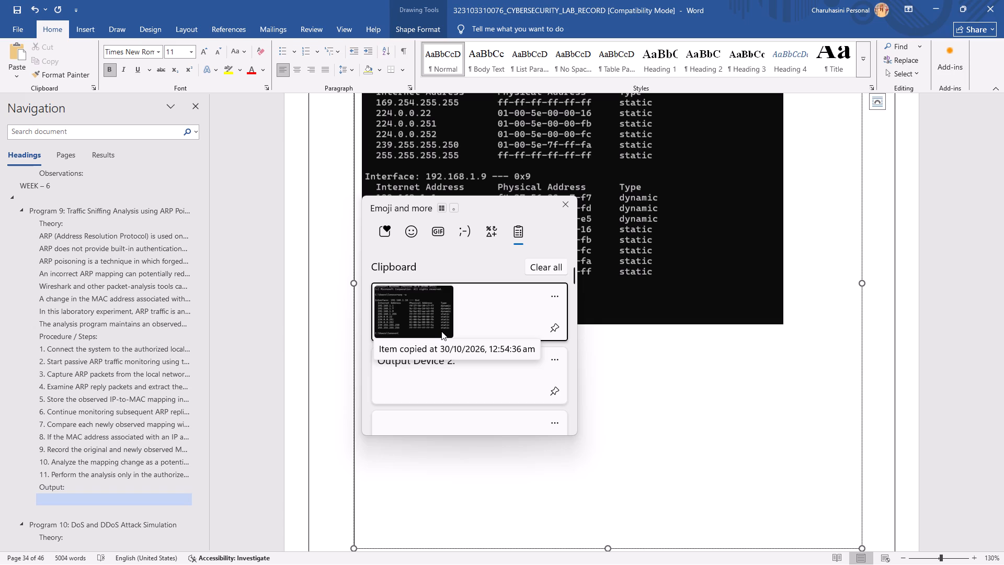
click(441, 331)
key(ctrl+v)
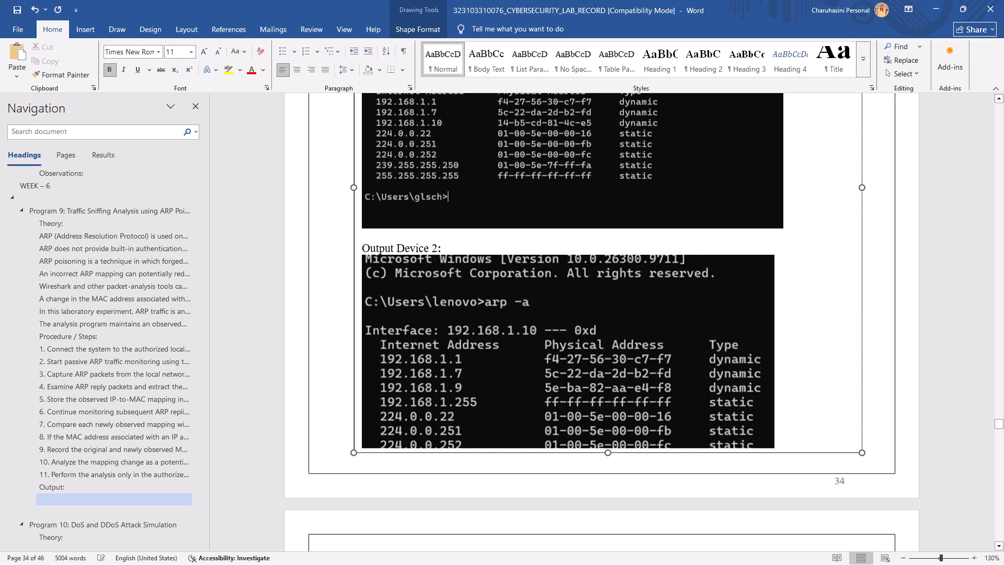
Reduce only the height of the first ARP screenshot so that more of the second screenshot fits in the box.
scroll(538, 263, up, 2)
click(602, 342)
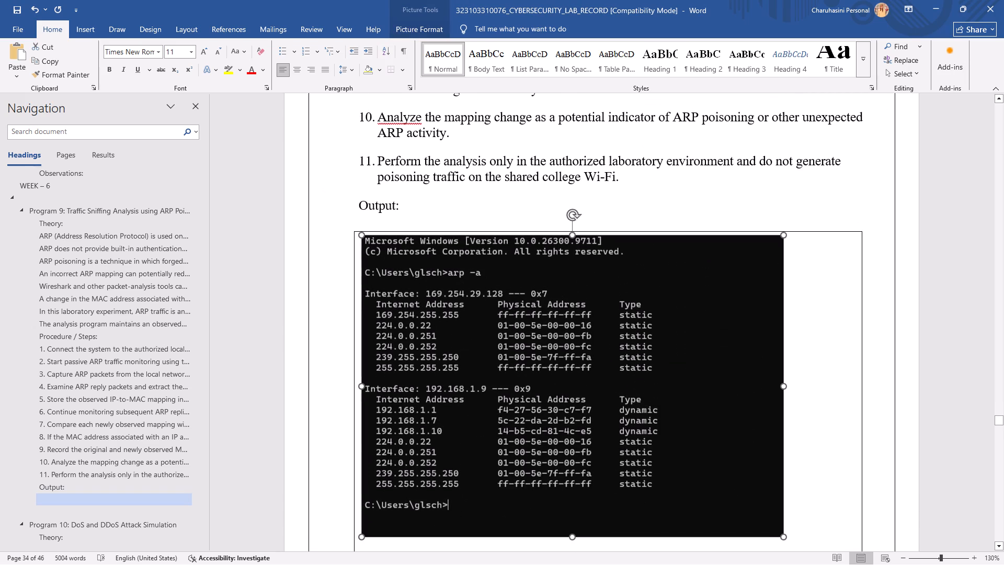
drag(574, 536, 580, 495)
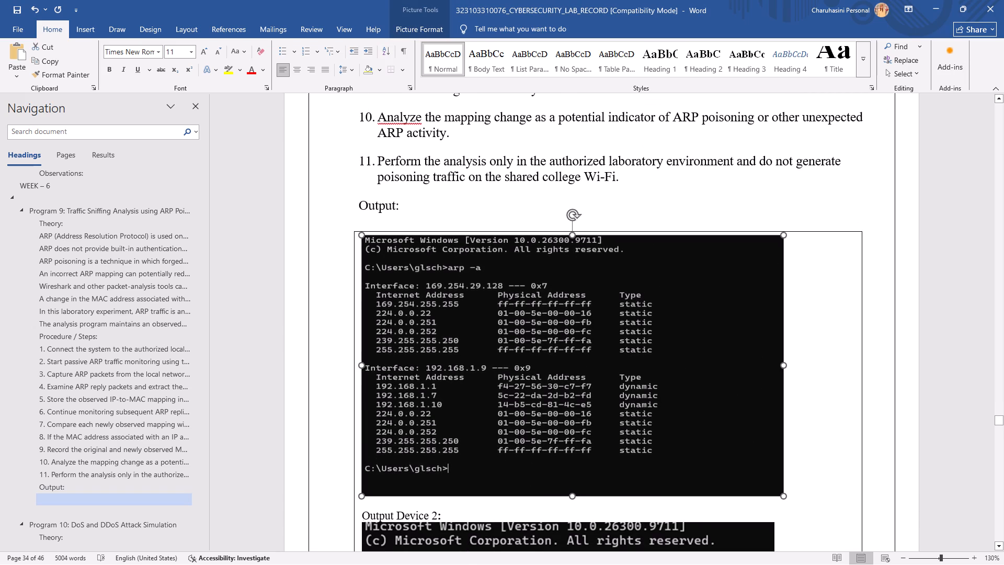
drag(580, 495, 585, 481)
scroll(649, 419, down, 2)
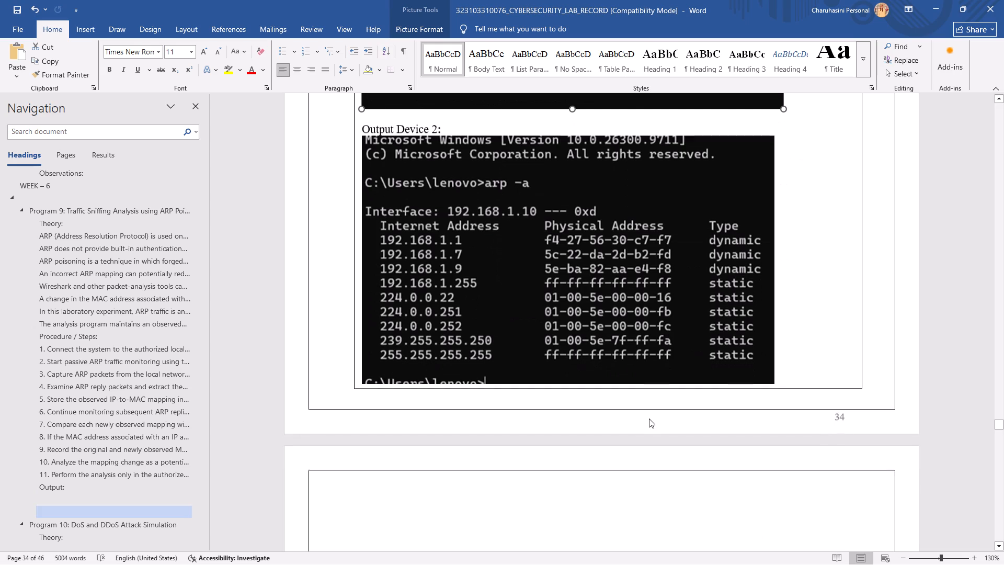
Remove the empty paragraphs on blank page 35, between the Program 9 output and Program 10.
scroll(636, 274, up, 2)
scroll(636, 274, down, 2)
scroll(566, 225, up, 2)
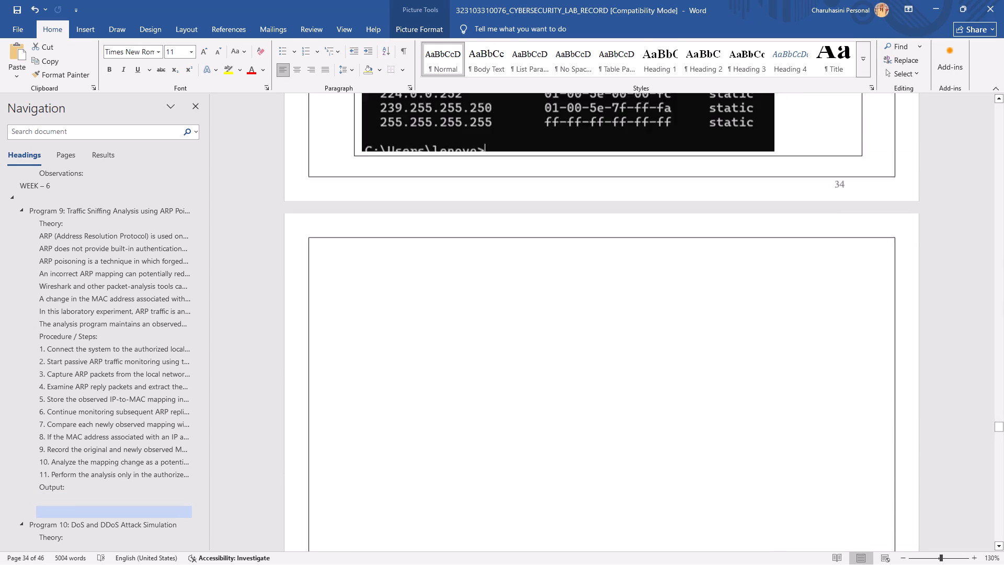
ctrl+scroll(566, 225, down, 3)
scroll(535, 385, down, 5)
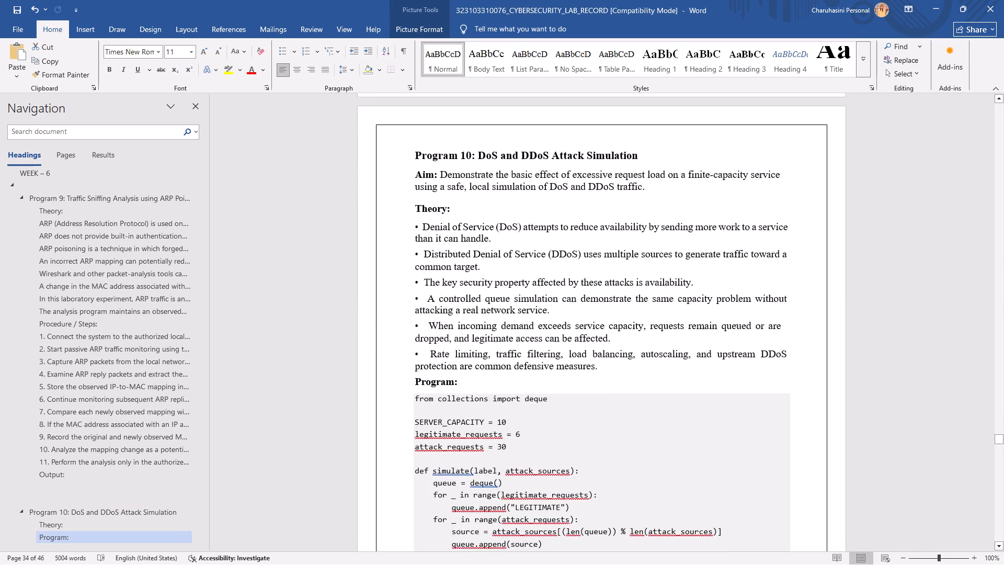
scroll(576, 284, up, 2)
click(545, 265)
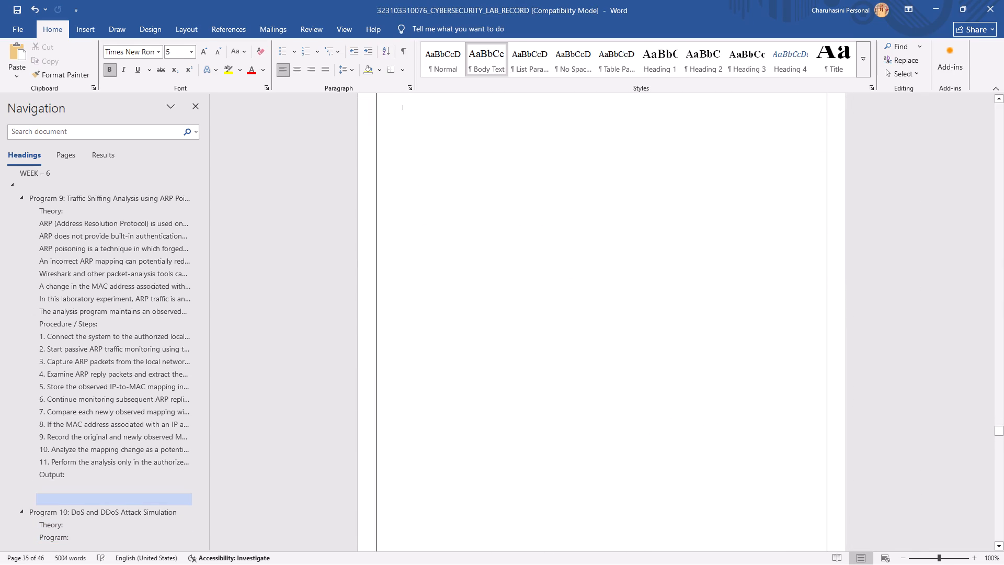
key(BackSpace)
key(BackSpace)
key(BackSpace)
key(BackSpace)
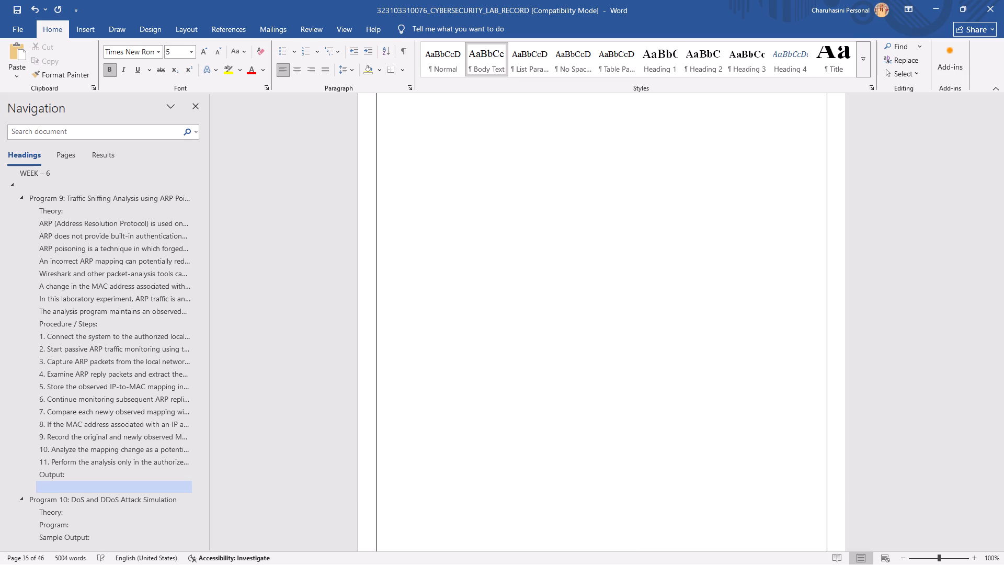
key(BackSpace)
Try to remove blank page 35 by deleting backward from the page and from the start of the Program 10 heading.
scroll(545, 265, down, 2)
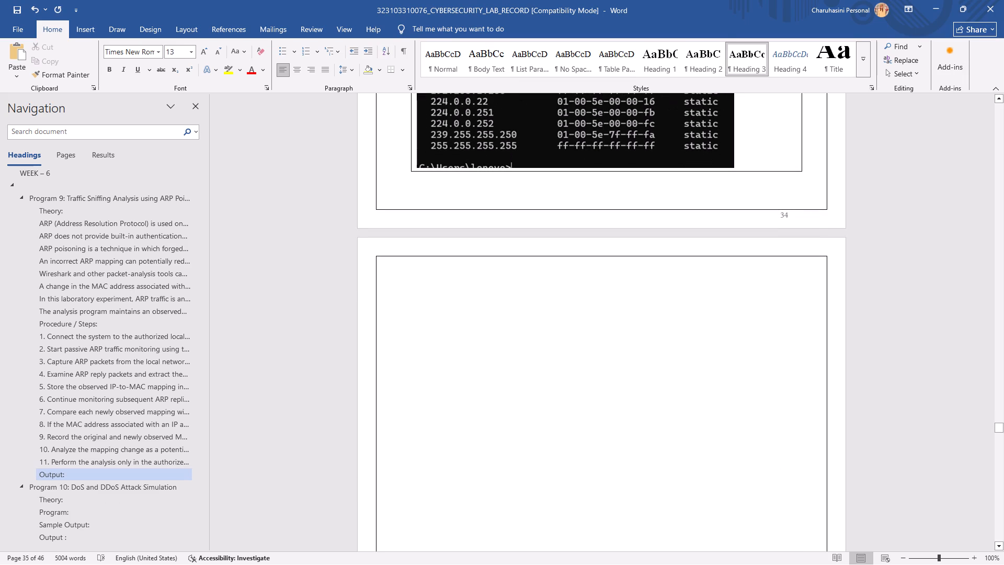
click(557, 341)
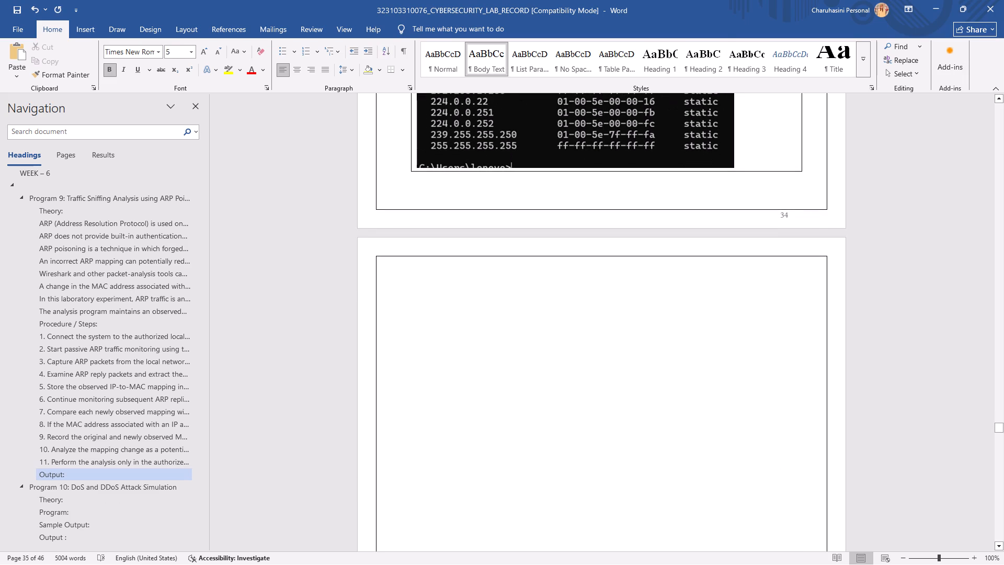
key(BackSpace)
scroll(557, 341, down, 4)
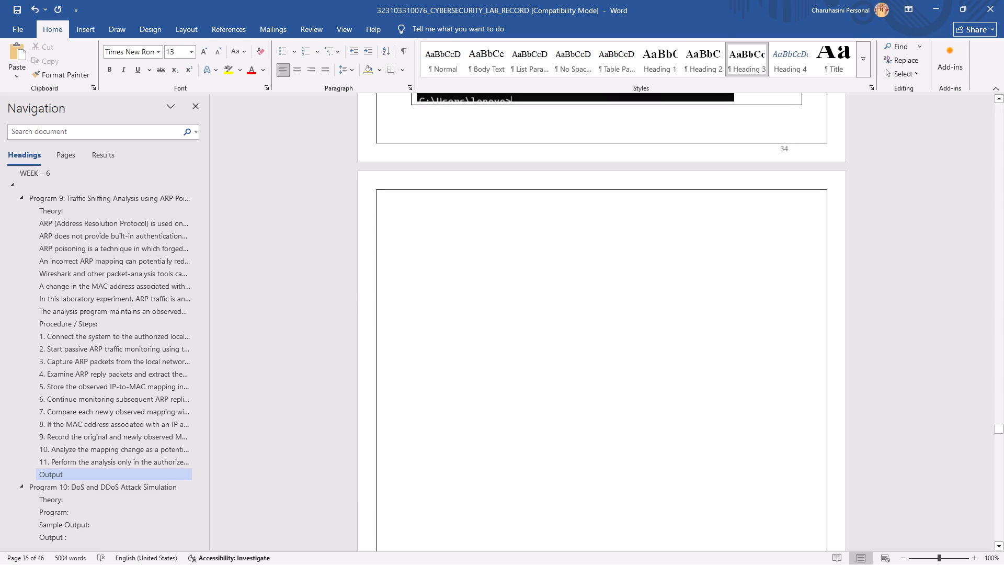
scroll(432, 340, down, 3)
click(417, 470)
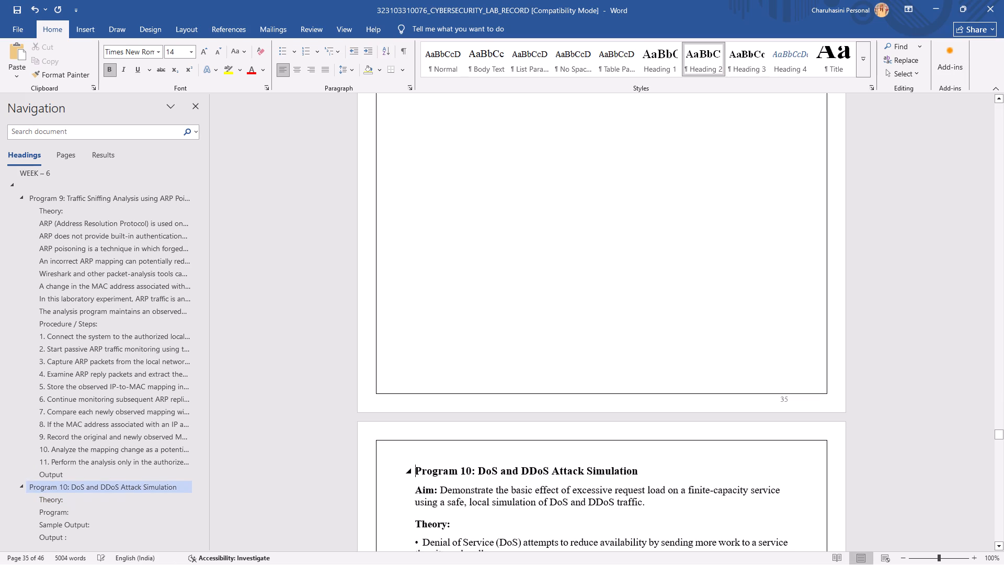
key(BackSpace)
key(BackSpace)
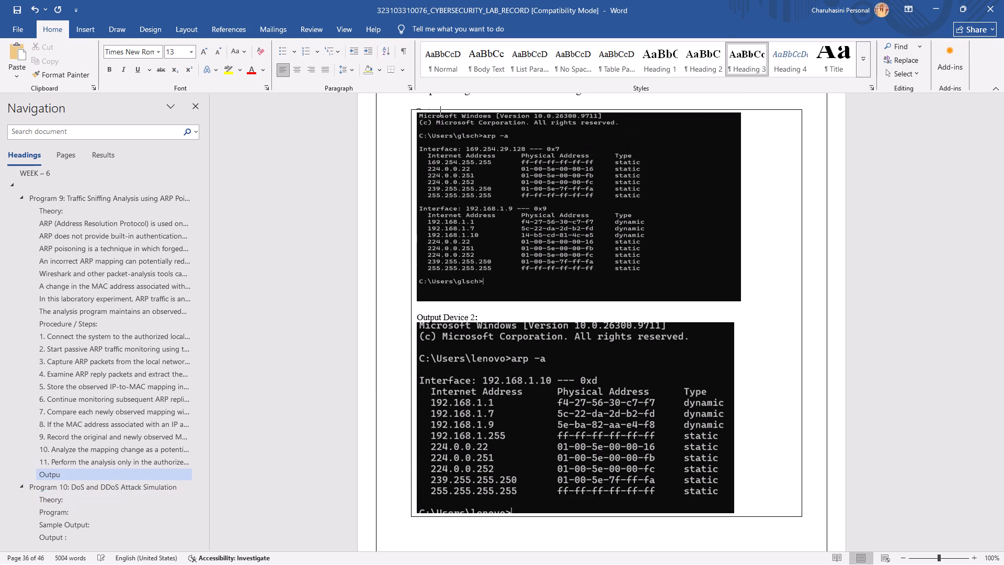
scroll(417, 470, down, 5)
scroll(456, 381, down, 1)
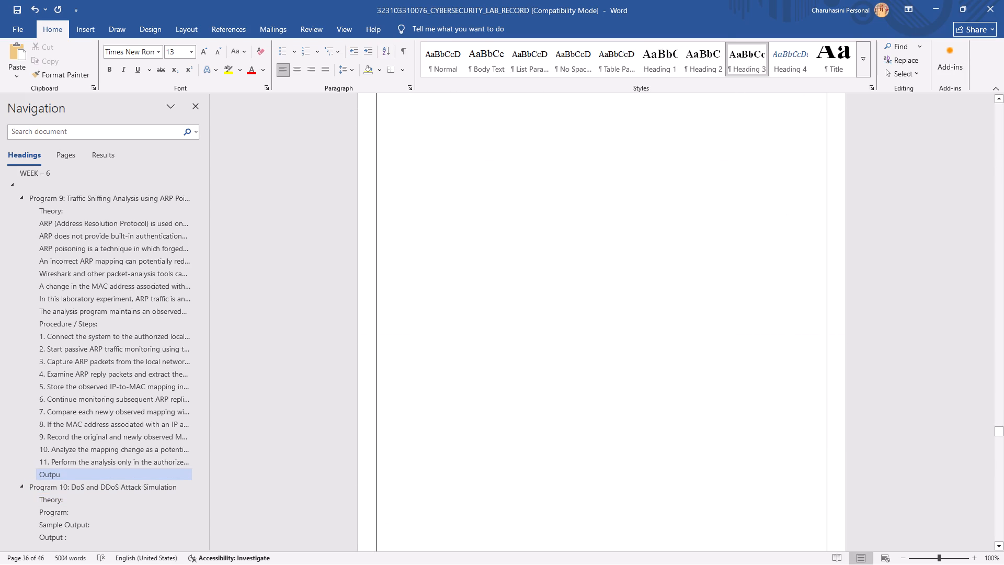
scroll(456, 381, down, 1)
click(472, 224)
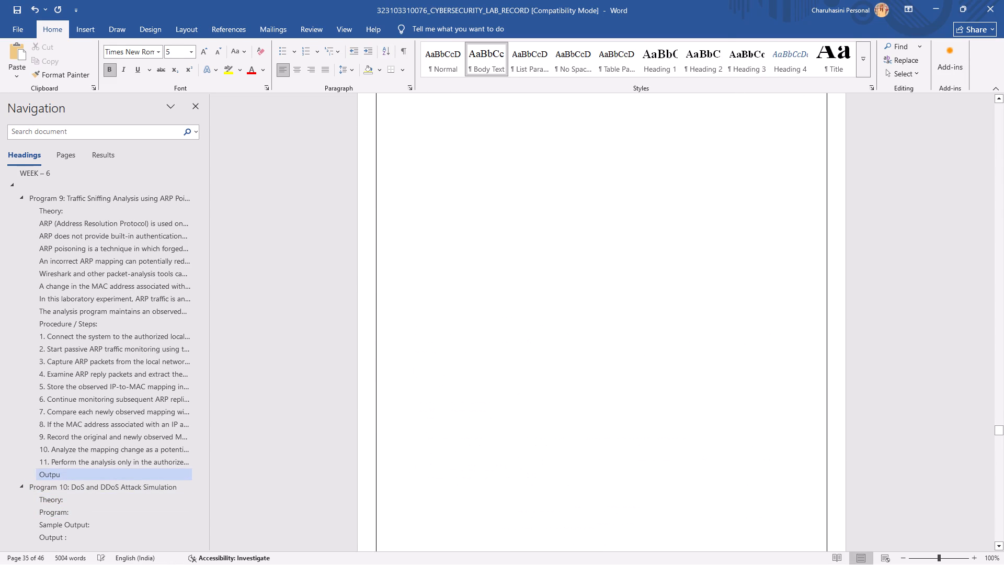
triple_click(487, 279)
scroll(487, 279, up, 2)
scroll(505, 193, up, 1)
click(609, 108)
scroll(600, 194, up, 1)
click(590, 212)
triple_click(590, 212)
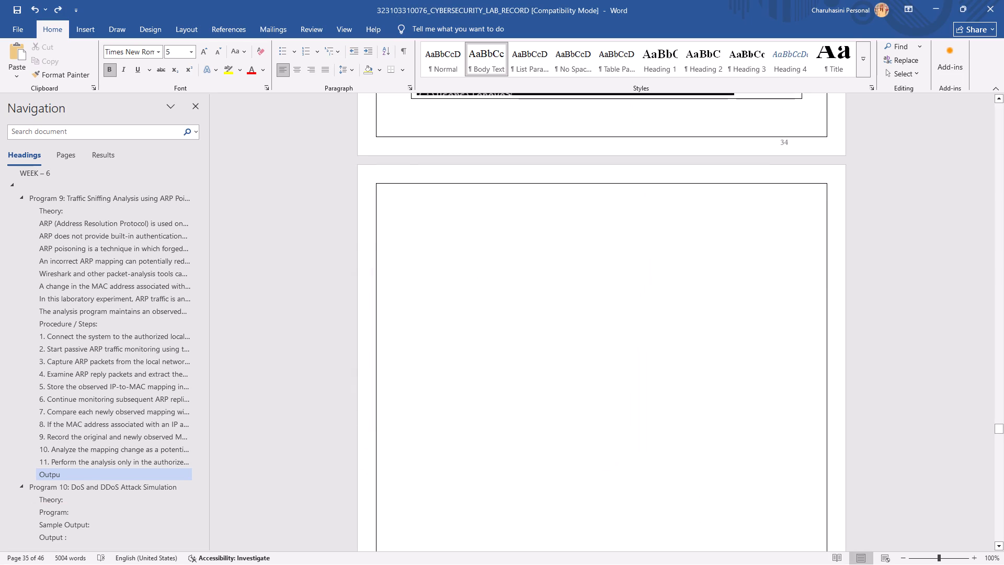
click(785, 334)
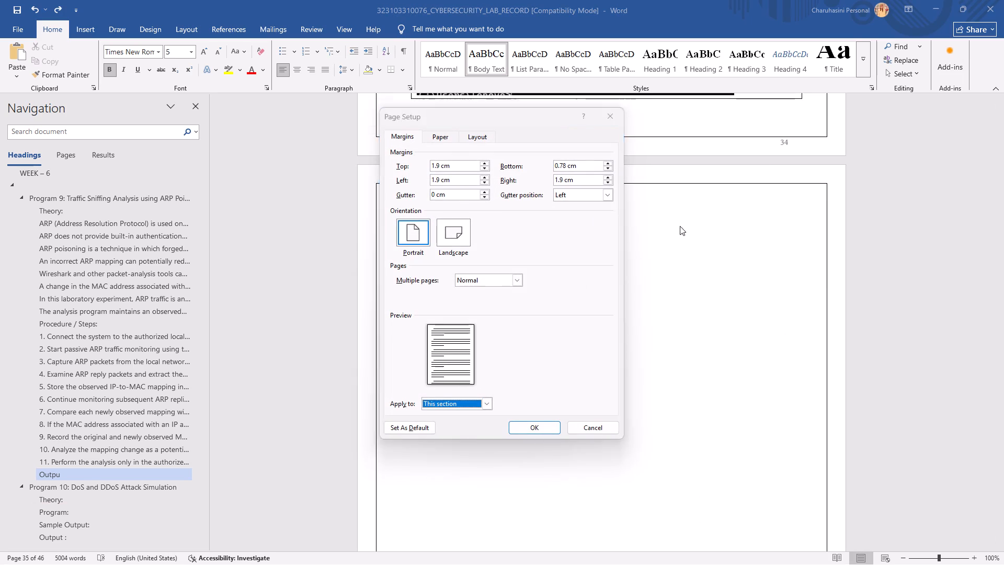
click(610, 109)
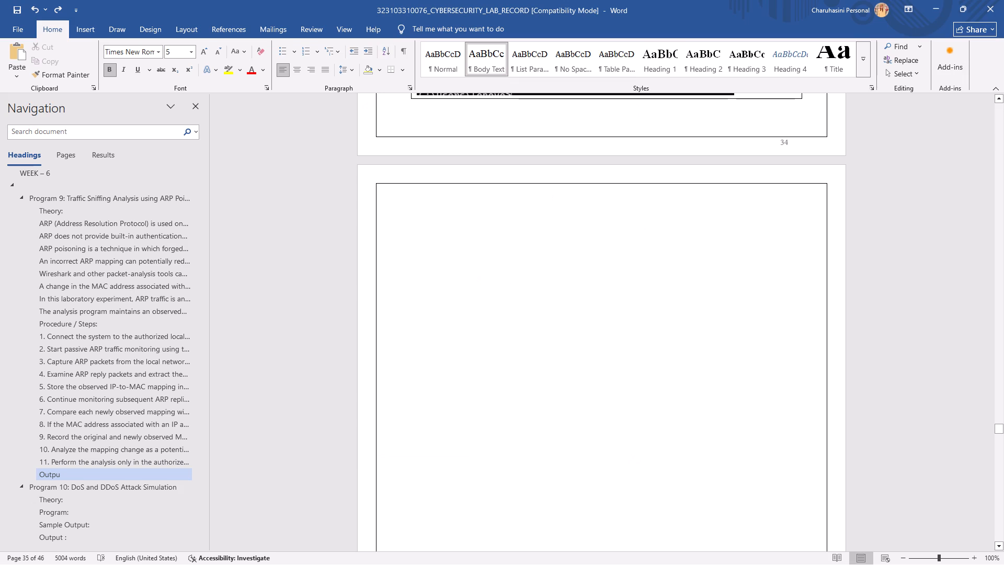
Delete the break on blank page 35 so Program 10 starts directly after page 34.
click(607, 257)
key(Delete)
Indent the Program 10 heading with five leading spaces to line it up with the Aim text below.
scroll(607, 257, up, 1)
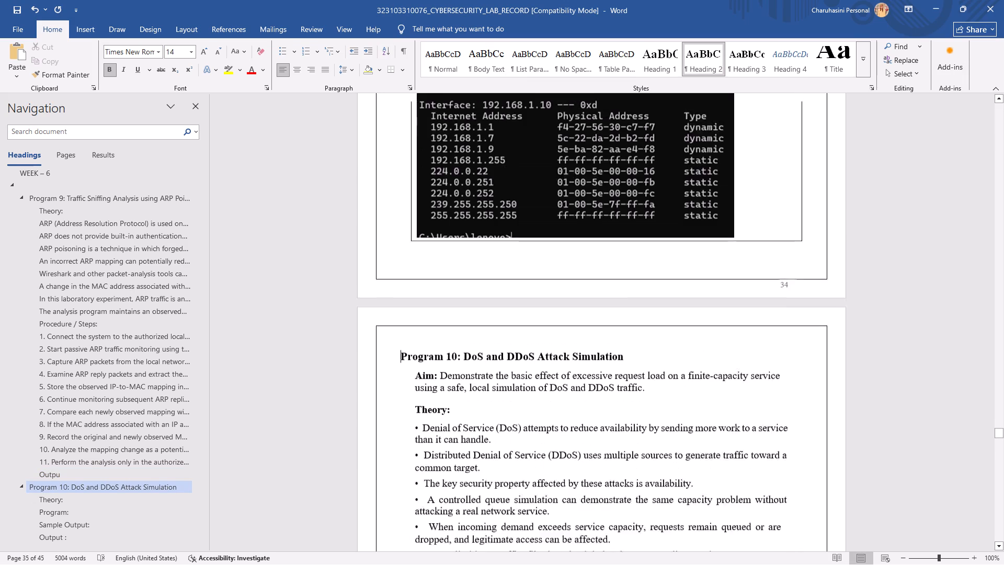
scroll(607, 257, up, 1)
key(space)
key(space)
key(space)
key(space)
key(space)
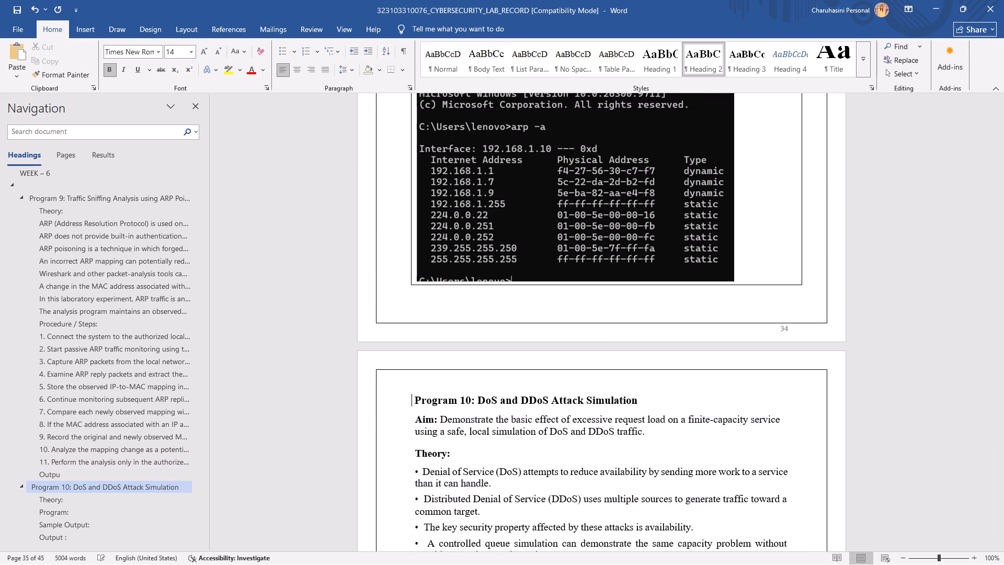
key(space)
key(BackSpace)
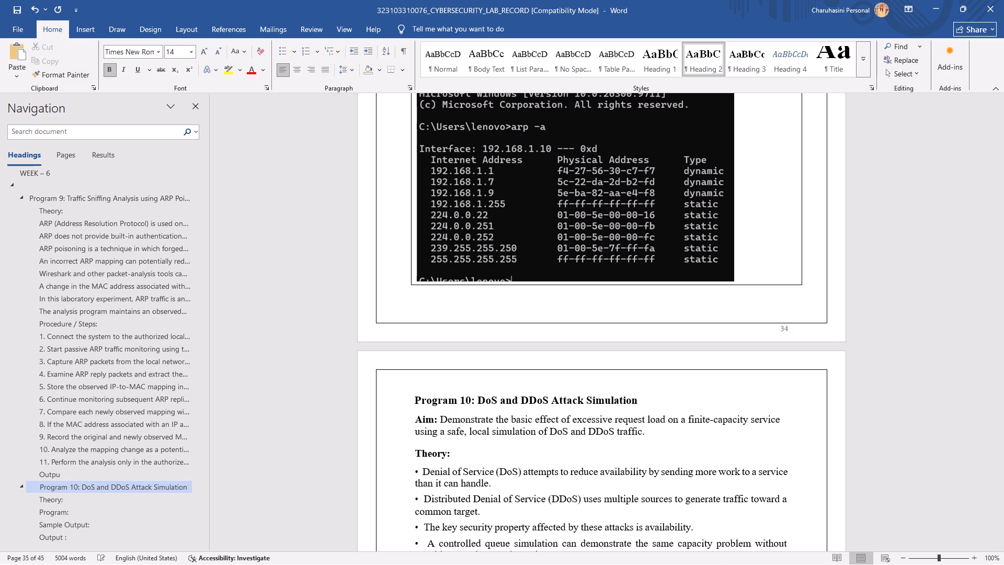
Save the lab record document.
key(ctrl+s)
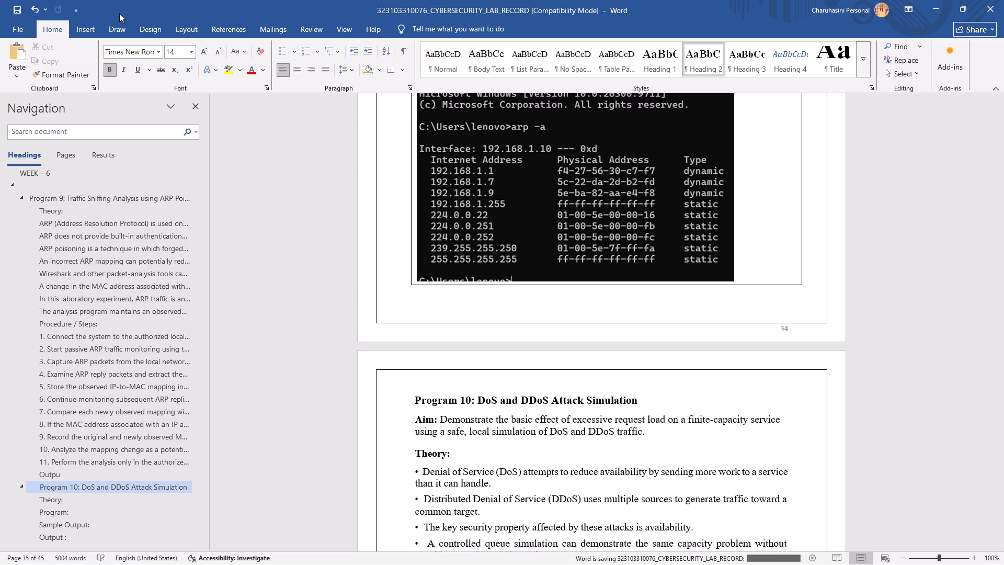
Export the lab record as a PDF to the user's Downloads folder under the same name, replacing the existing PDF.
click(11, 34)
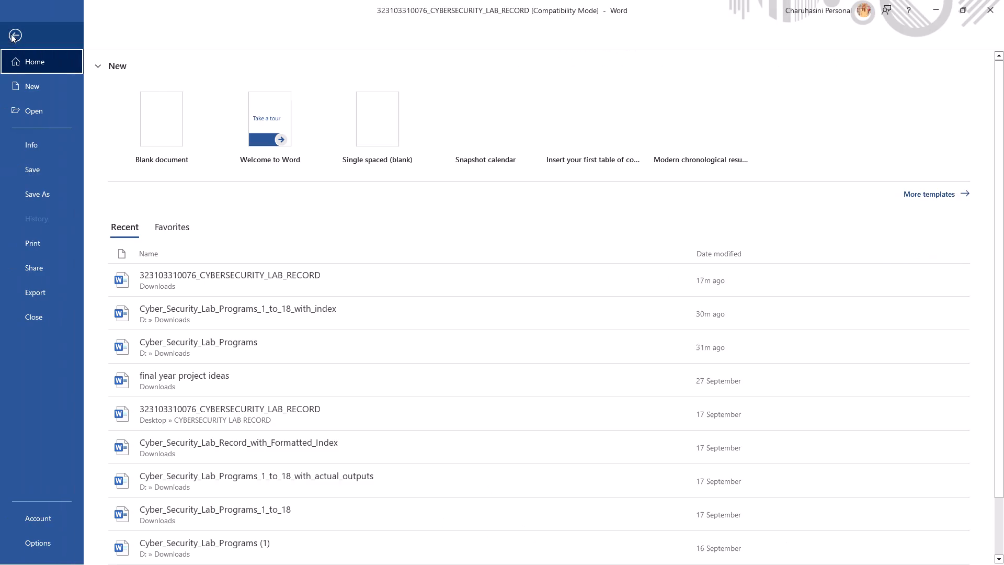
click(42, 195)
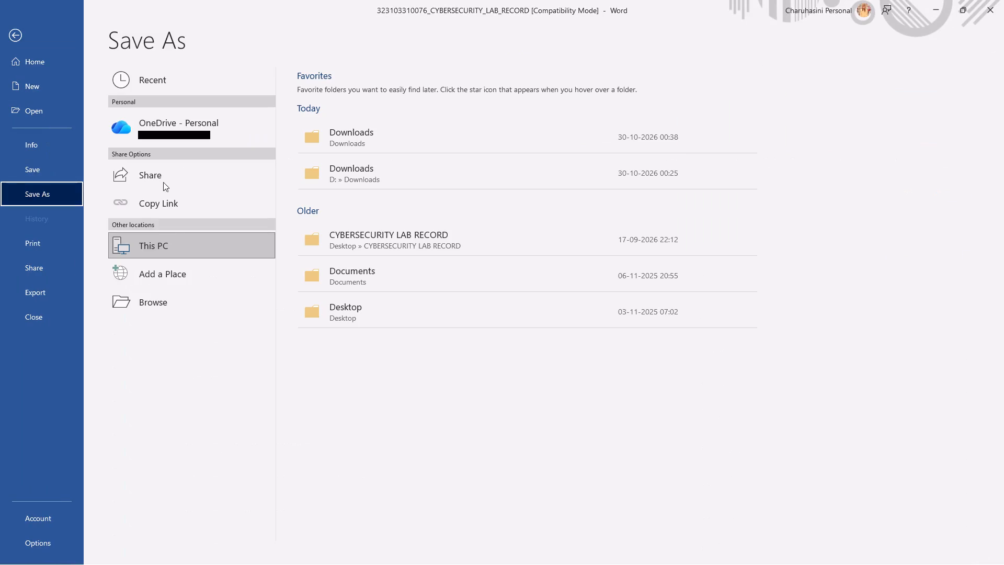
click(387, 133)
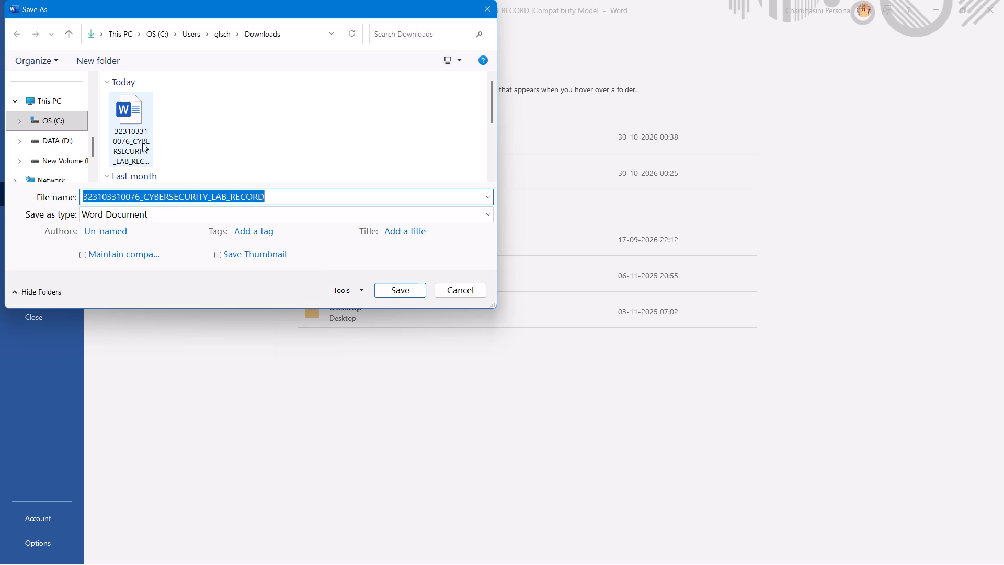
click(293, 213)
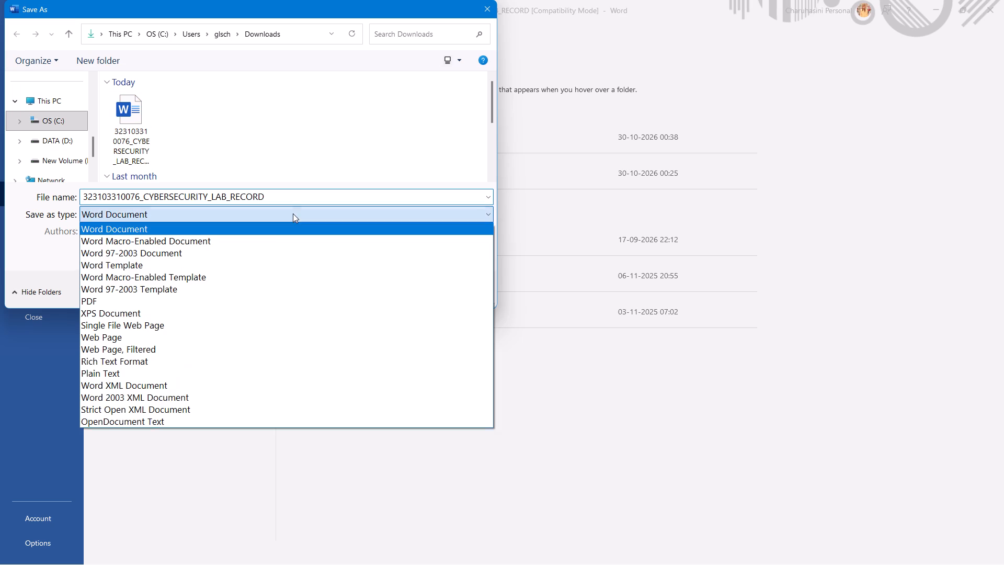
click(221, 303)
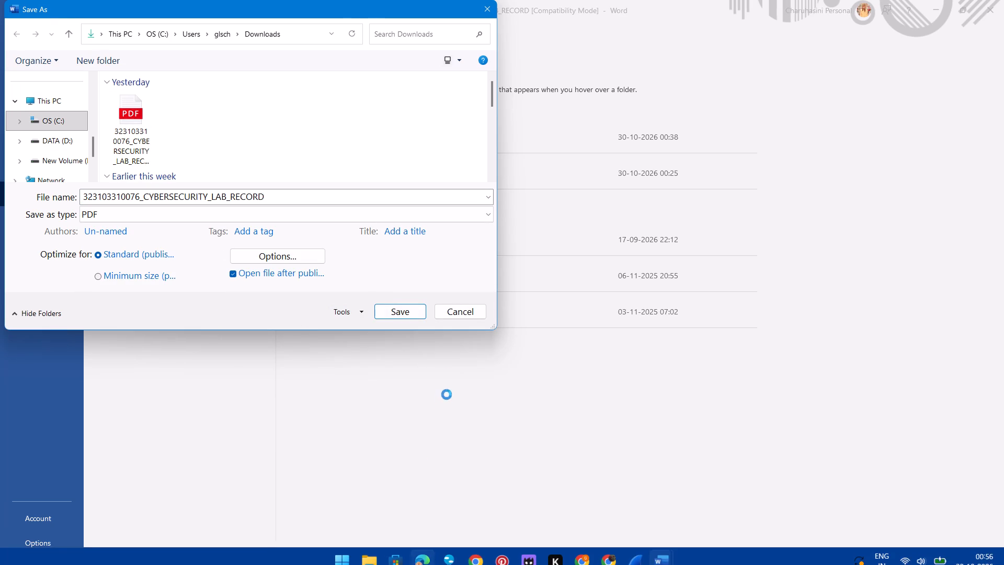
click(386, 312)
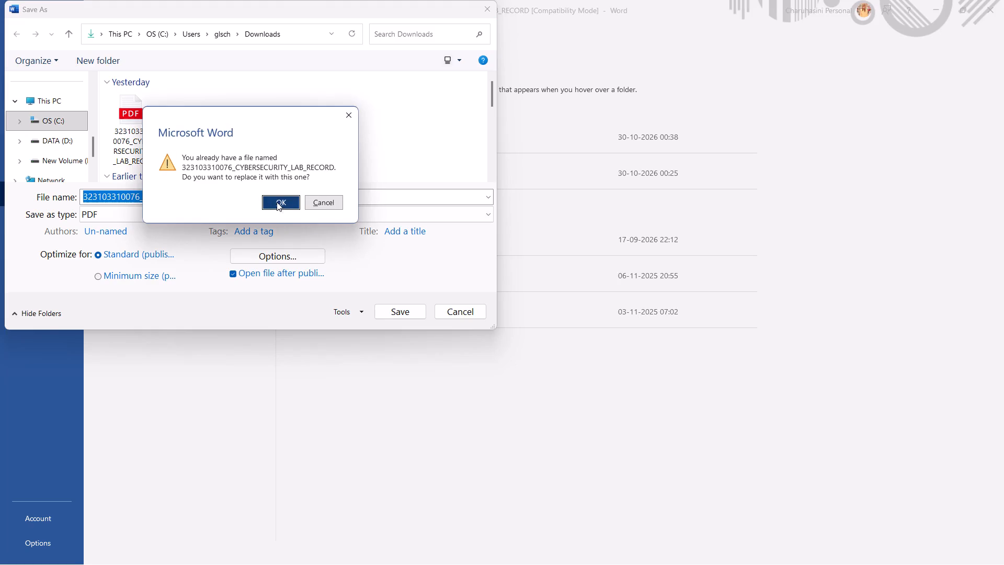
click(277, 202)
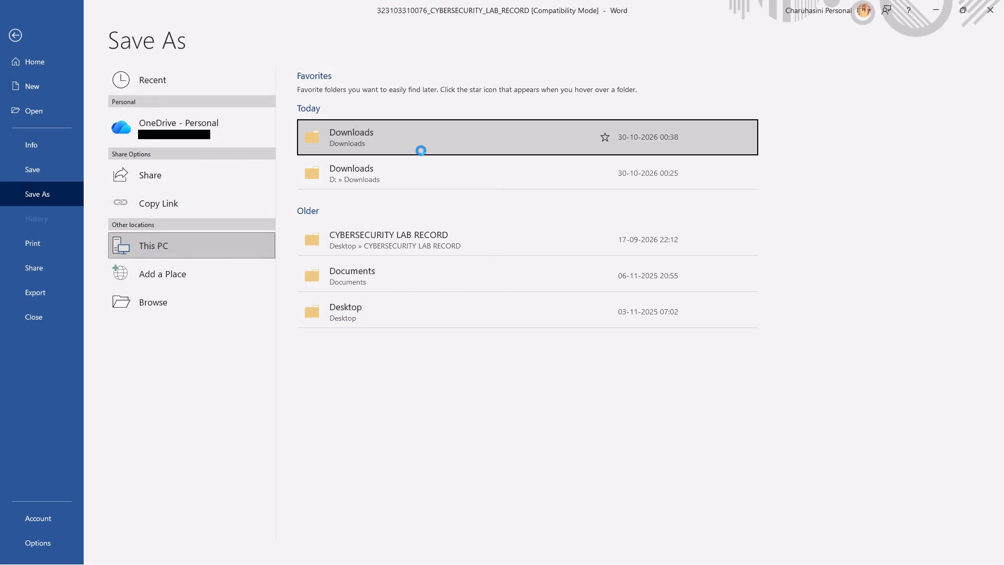
double_click(392, 143)
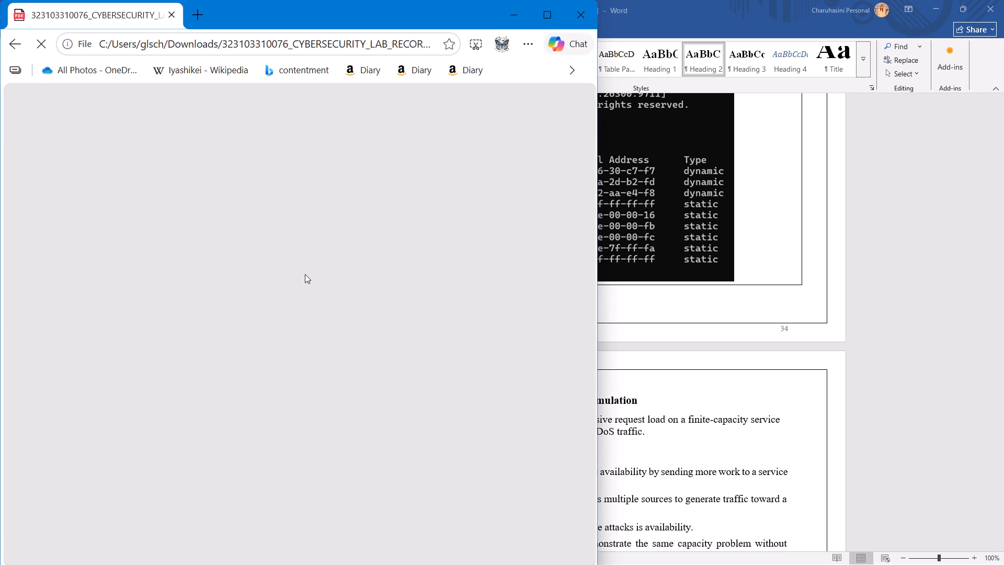
Look through the cover and index pages of the exported PDF and close it.
scroll(325, 334, down, 4)
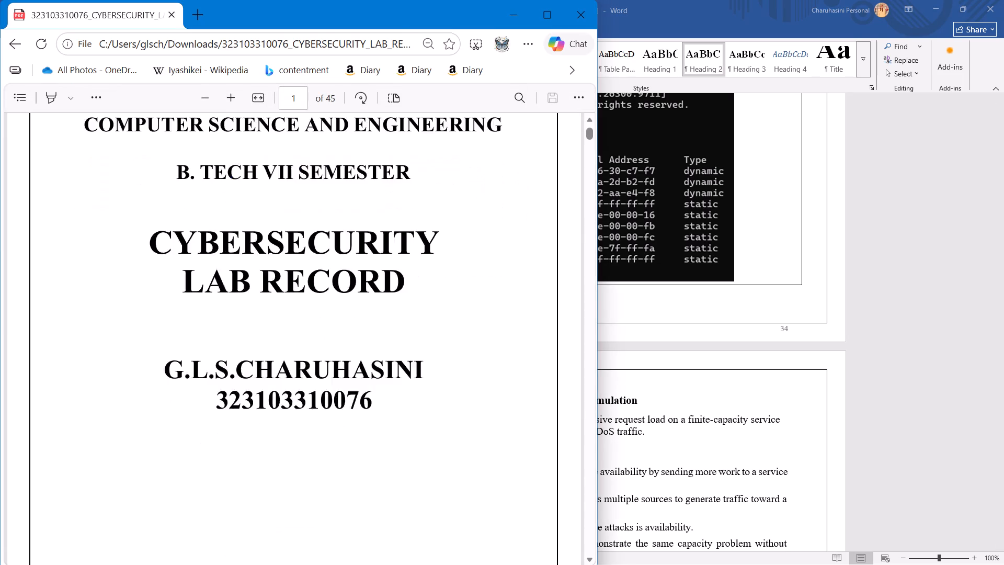
scroll(325, 334, down, 6)
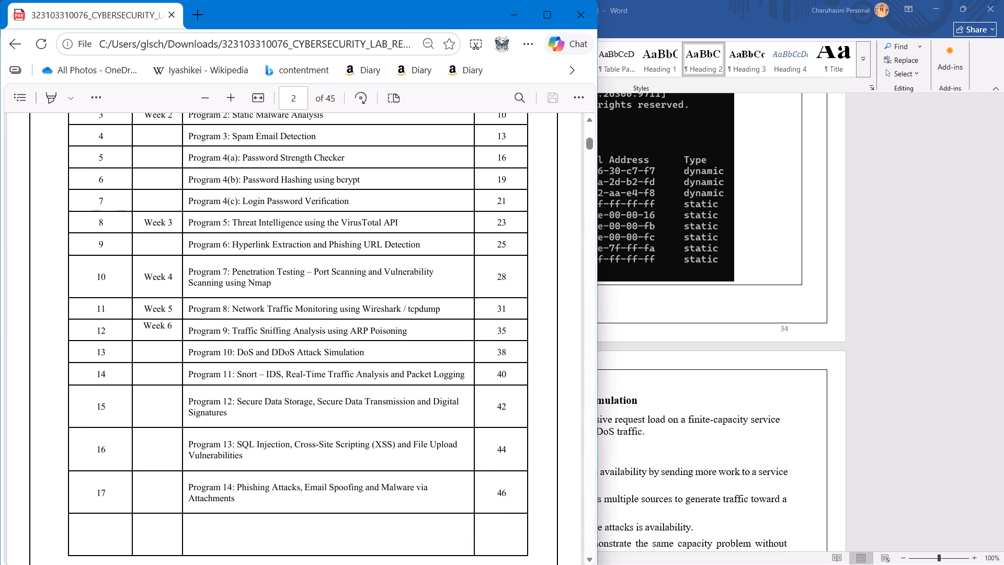
scroll(259, 344, down, 1)
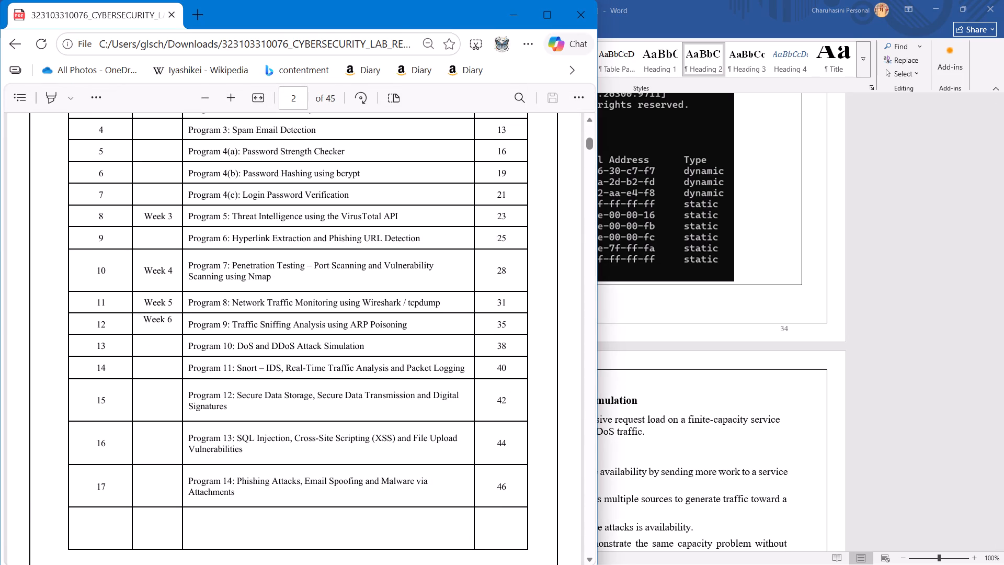
click(592, 9)
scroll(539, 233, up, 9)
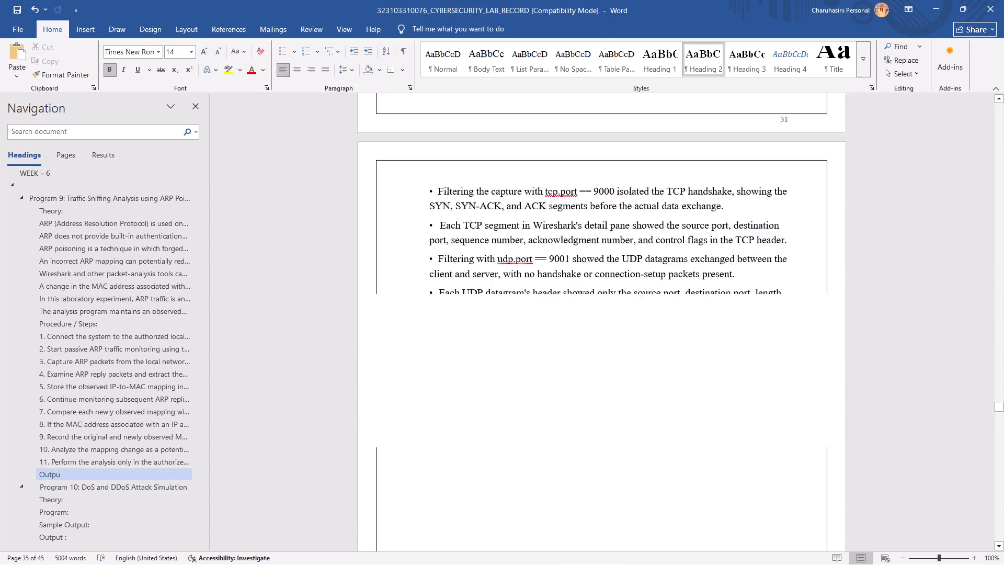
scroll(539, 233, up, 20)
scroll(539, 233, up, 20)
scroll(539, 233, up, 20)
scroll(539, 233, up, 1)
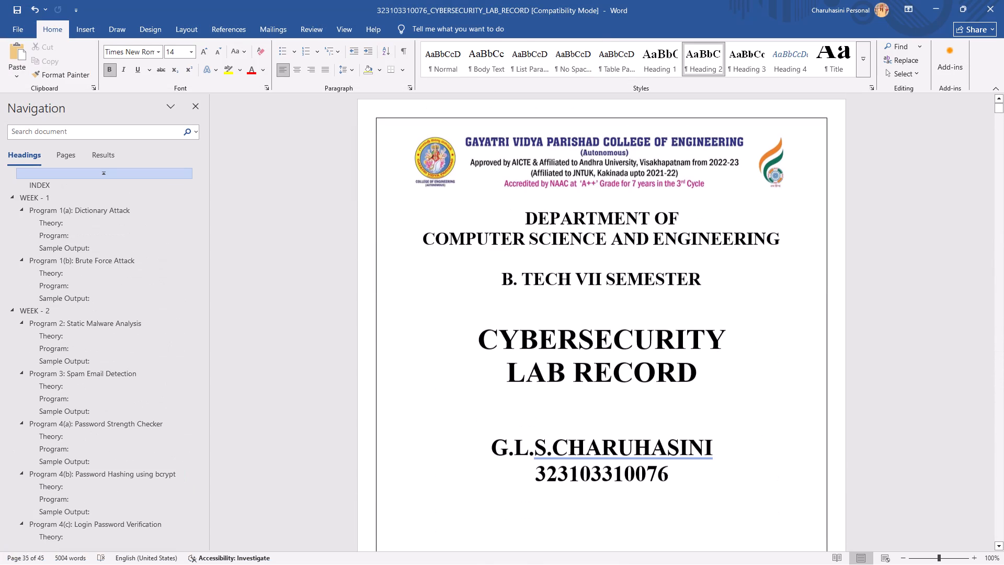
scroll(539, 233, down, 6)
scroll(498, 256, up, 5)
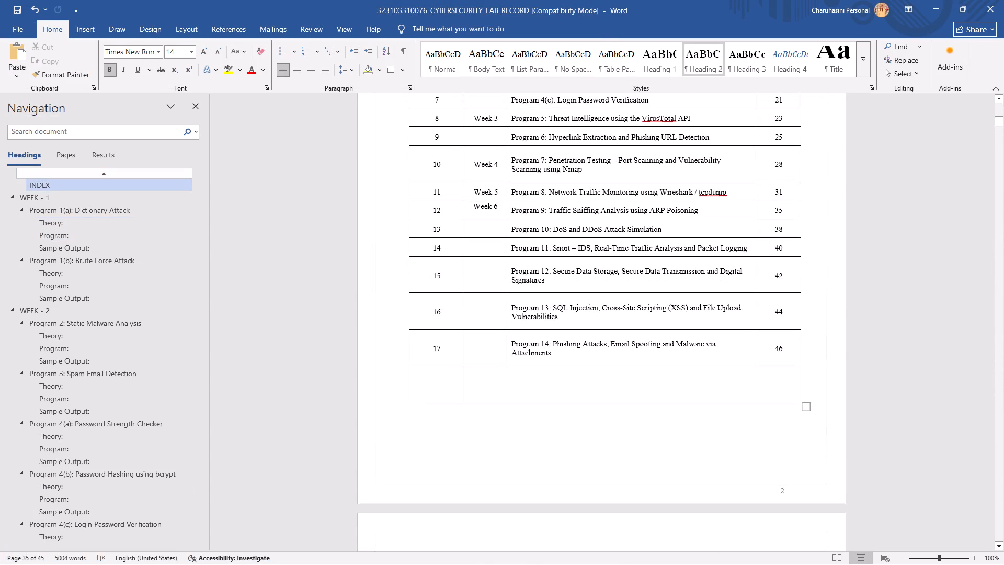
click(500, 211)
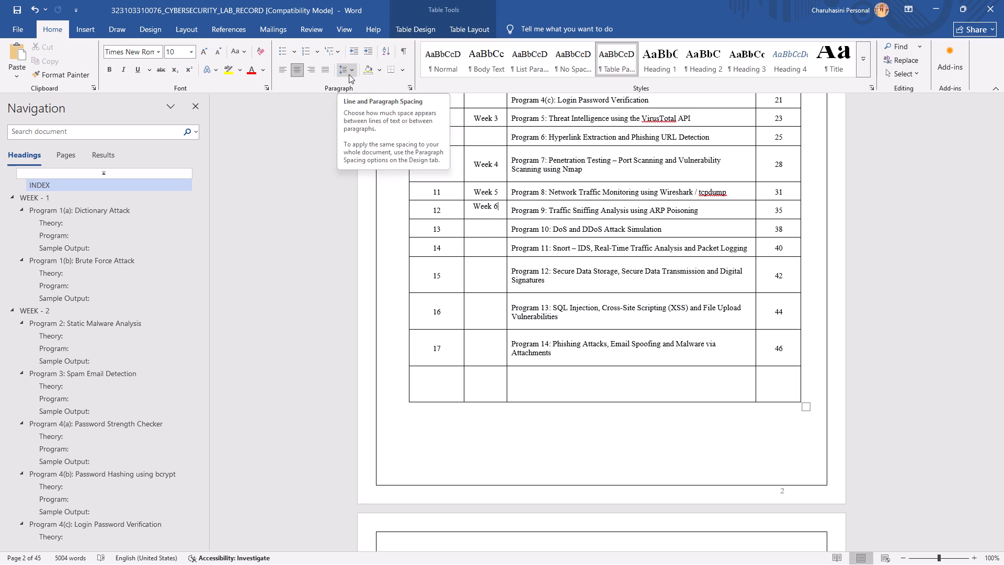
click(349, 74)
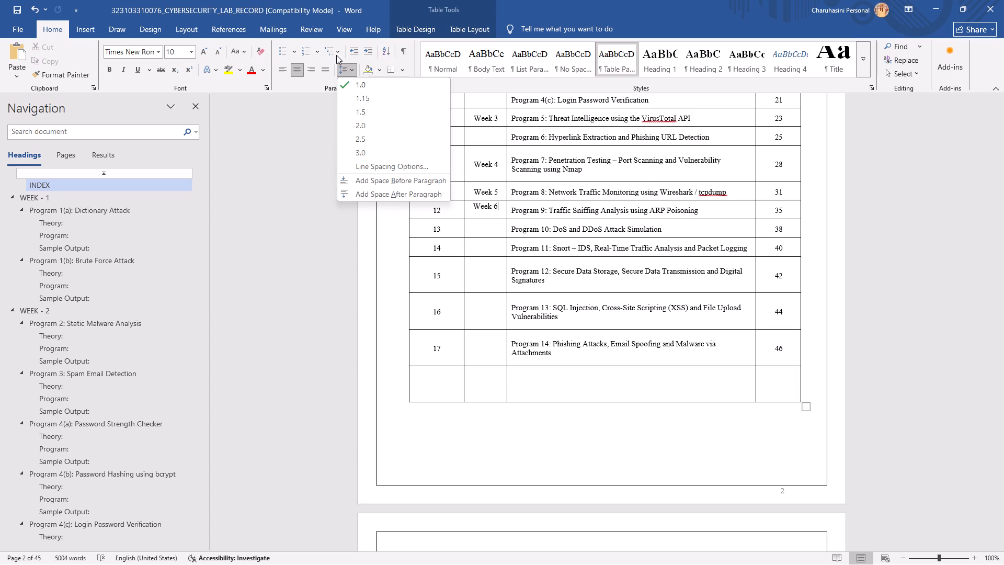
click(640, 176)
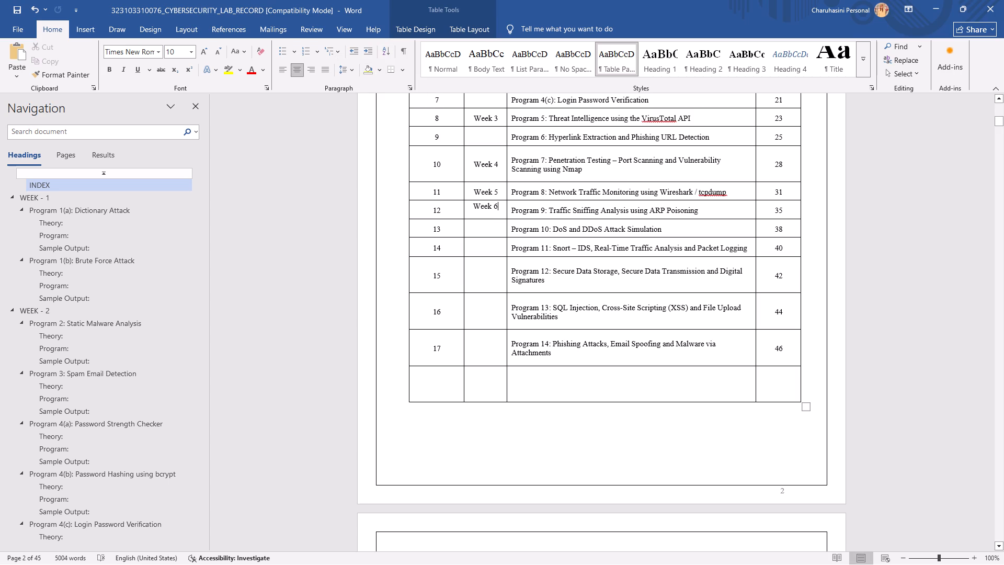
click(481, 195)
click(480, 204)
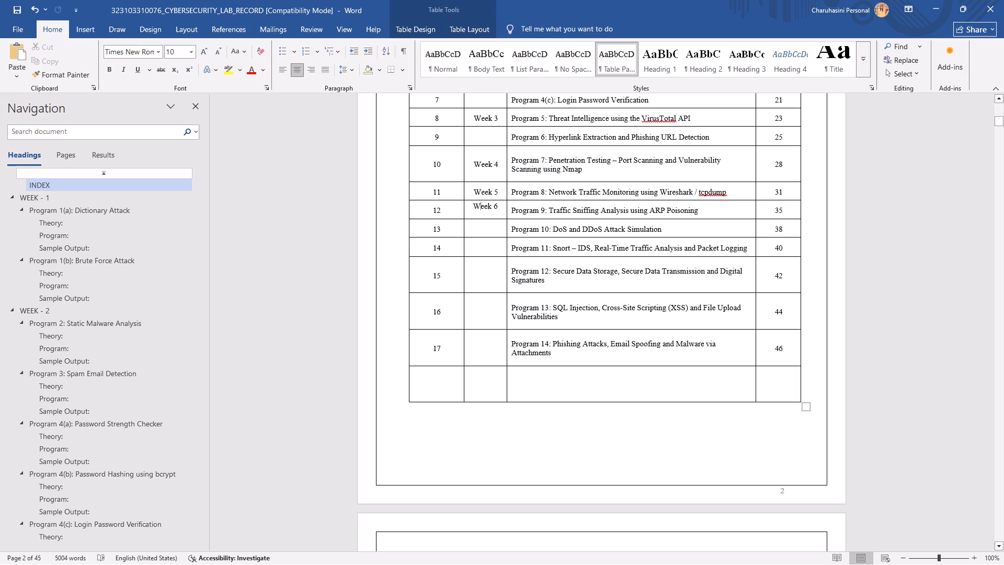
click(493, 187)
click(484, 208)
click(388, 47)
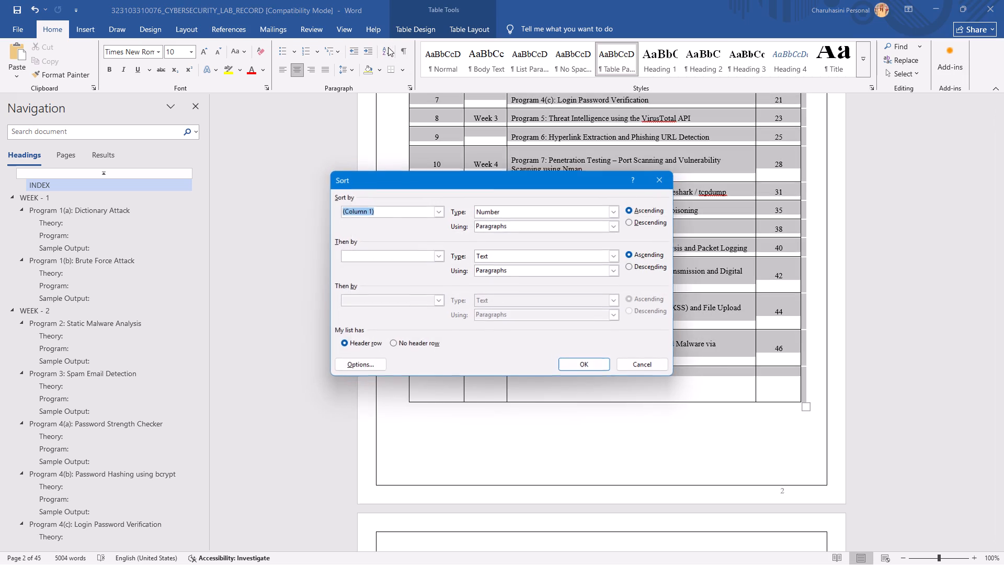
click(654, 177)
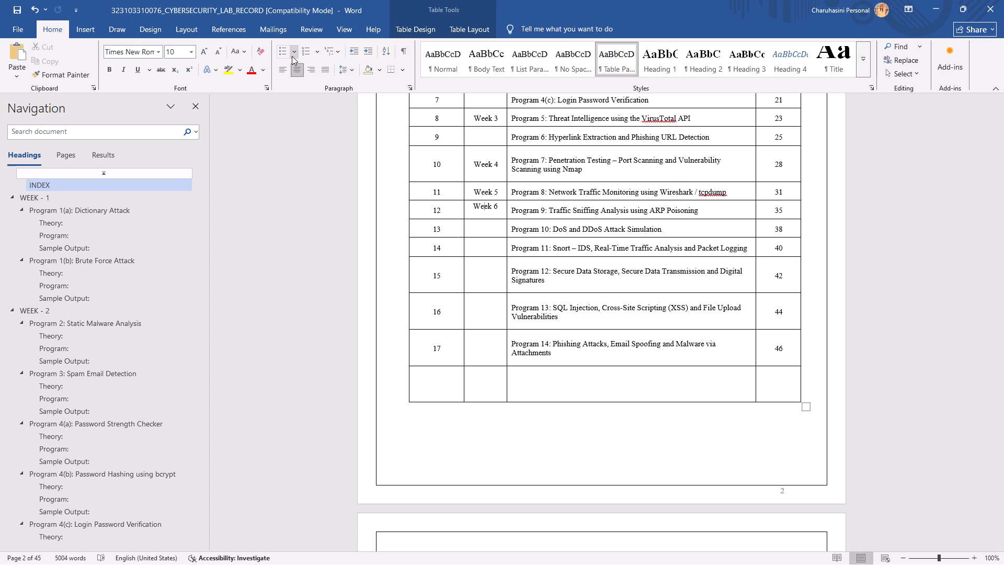
Centre the Week 5 and Week 6 entries in their index table cells, both horizontally and vertically.
click(436, 25)
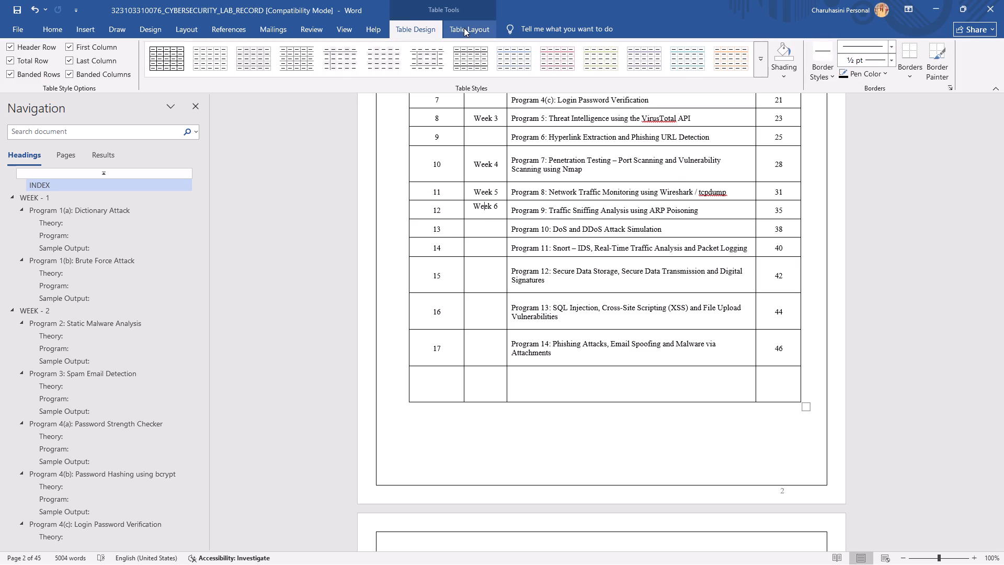
click(464, 28)
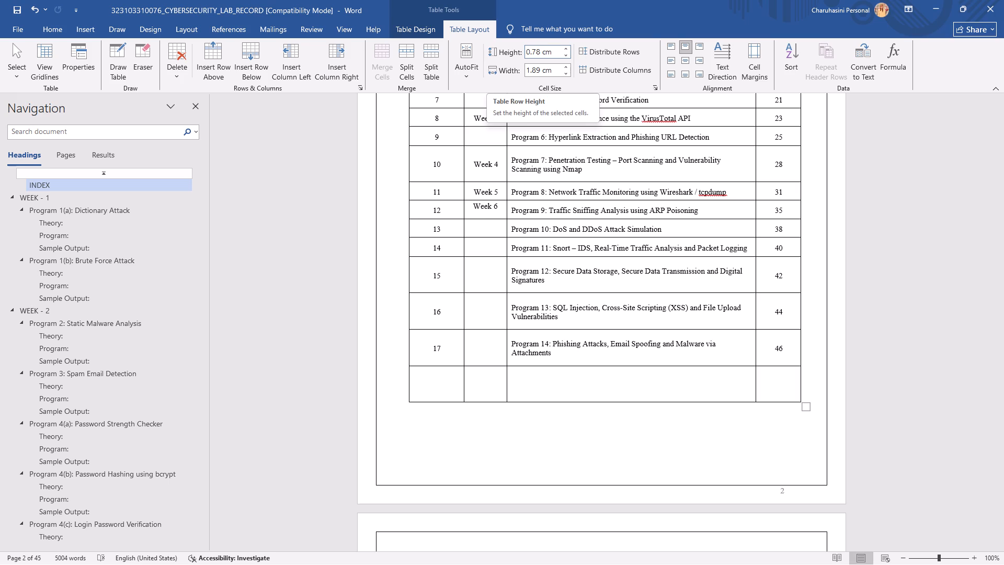
click(492, 186)
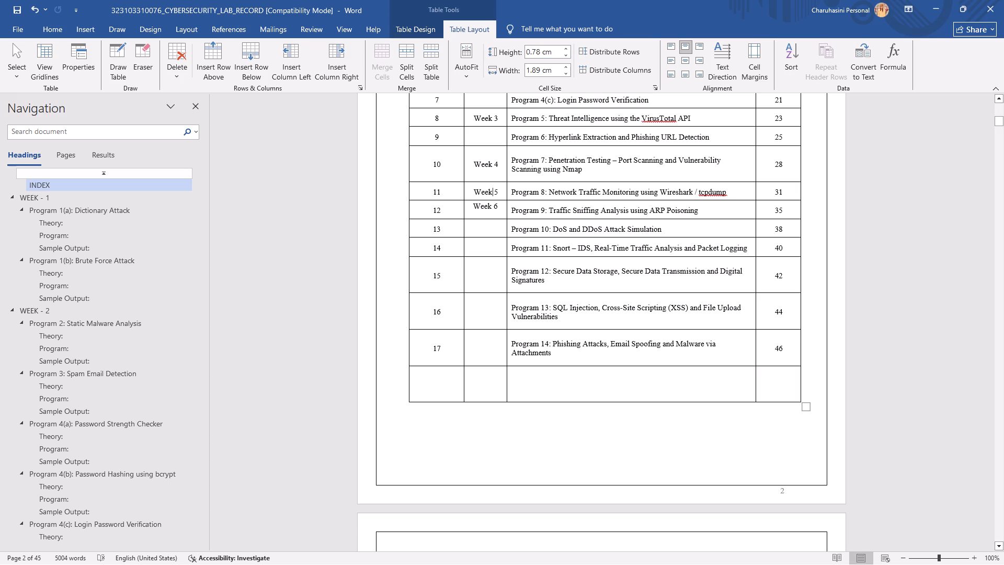
click(687, 66)
click(487, 215)
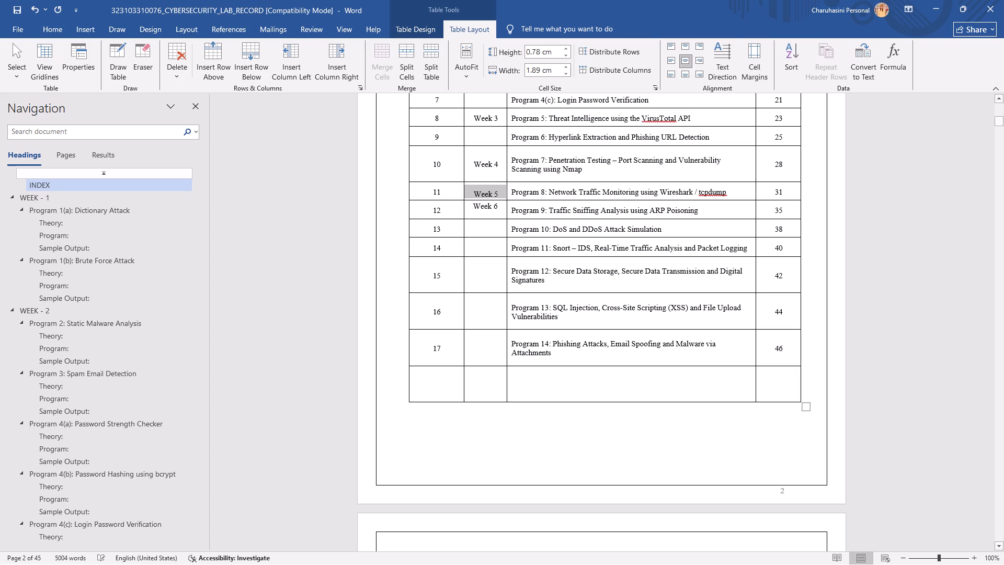
click(683, 62)
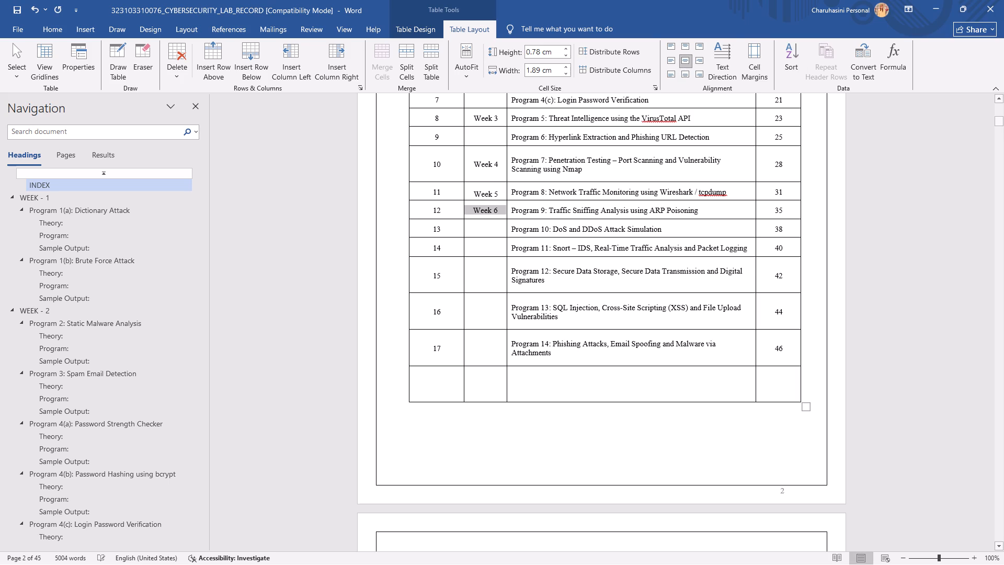
click(493, 171)
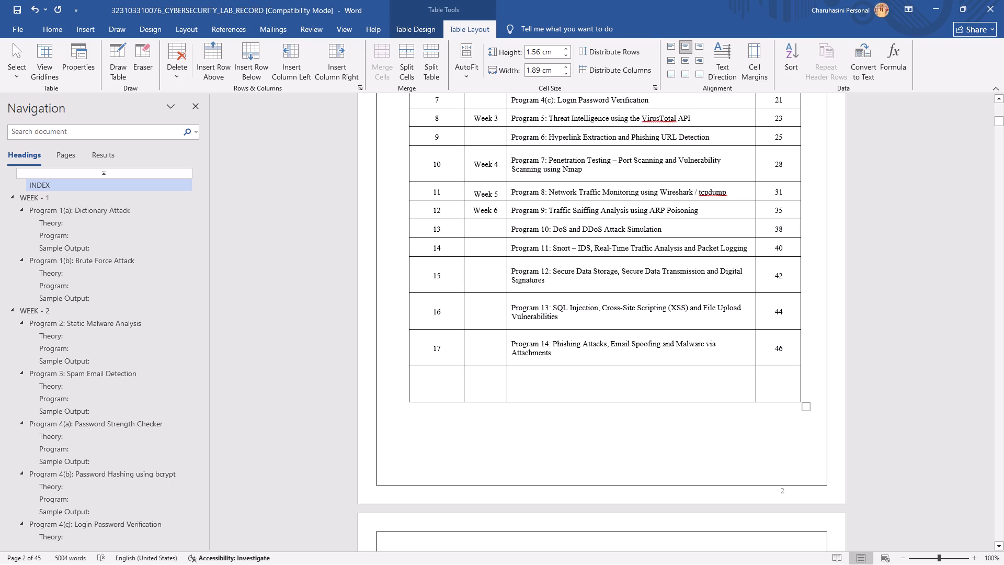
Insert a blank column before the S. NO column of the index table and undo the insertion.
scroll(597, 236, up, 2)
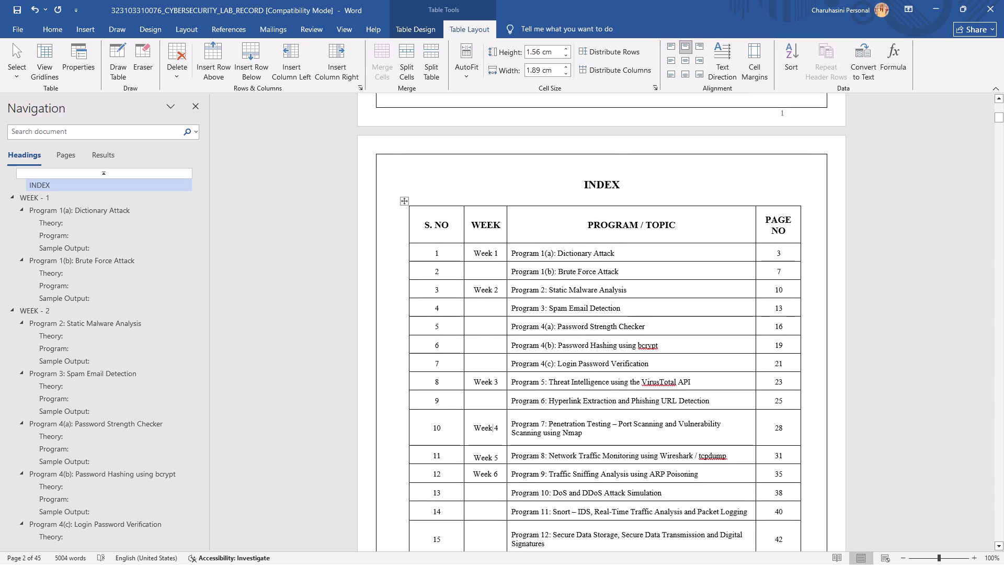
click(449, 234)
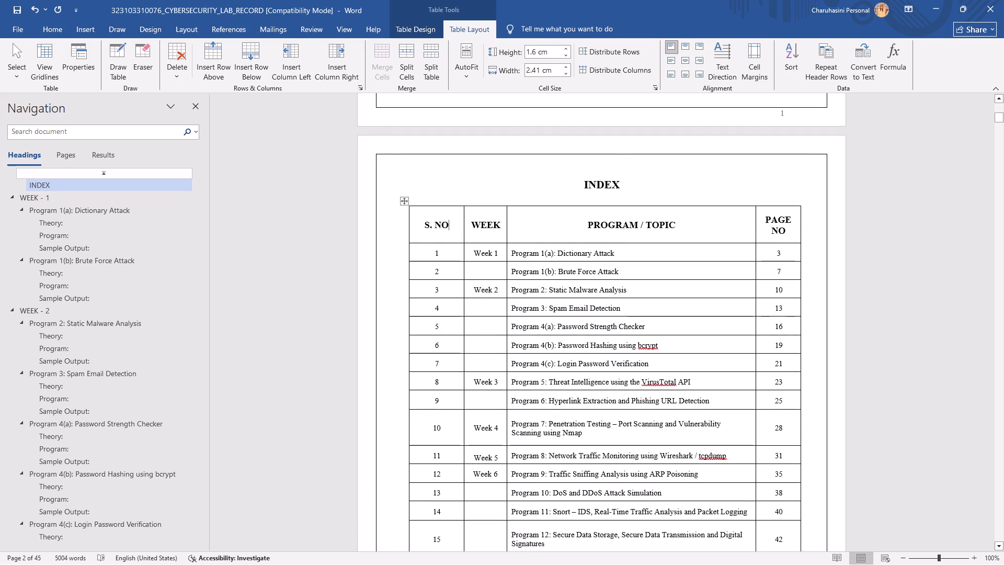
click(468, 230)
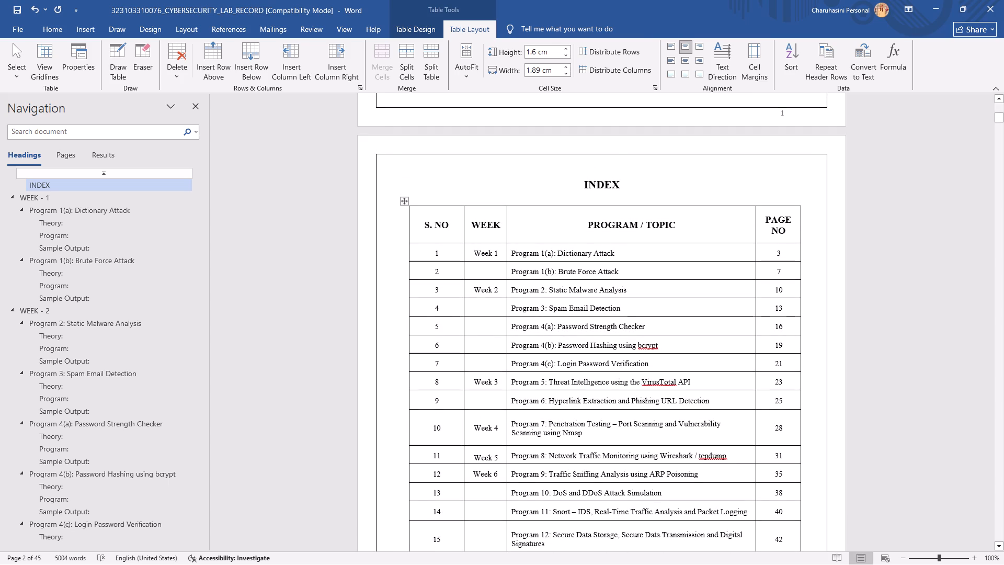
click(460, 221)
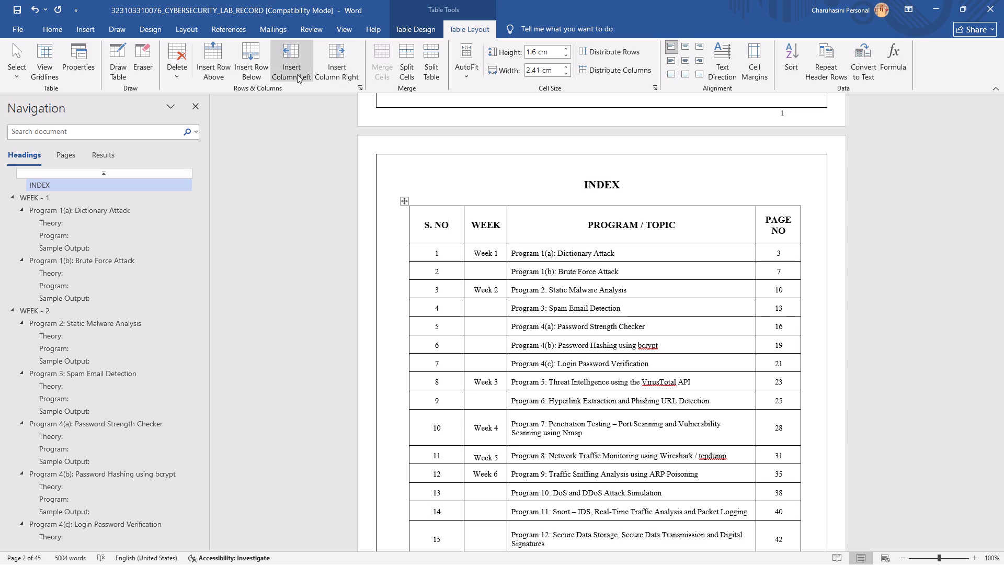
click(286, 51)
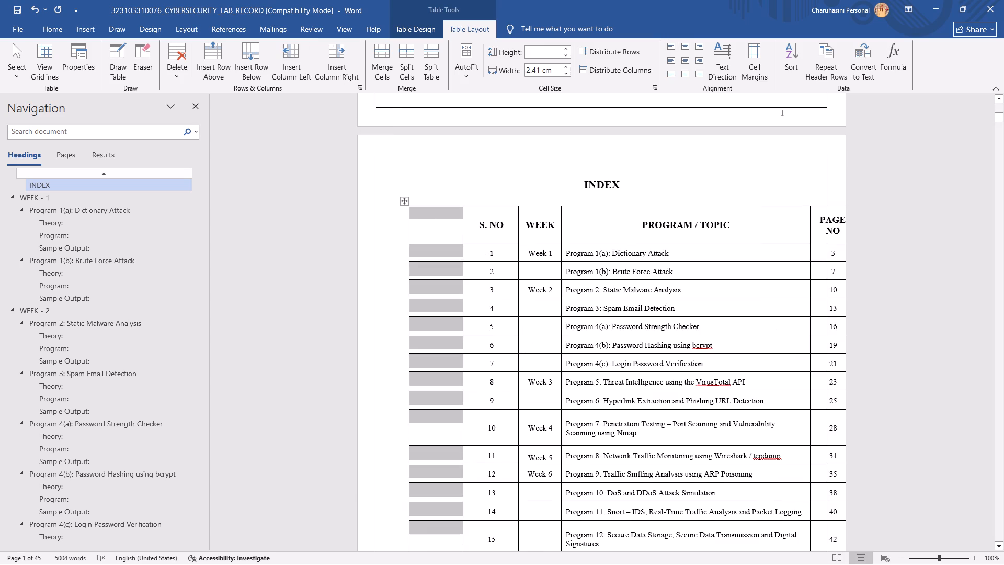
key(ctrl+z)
Insert a blank column between the S. NO and WEEK columns of the index table.
click(341, 64)
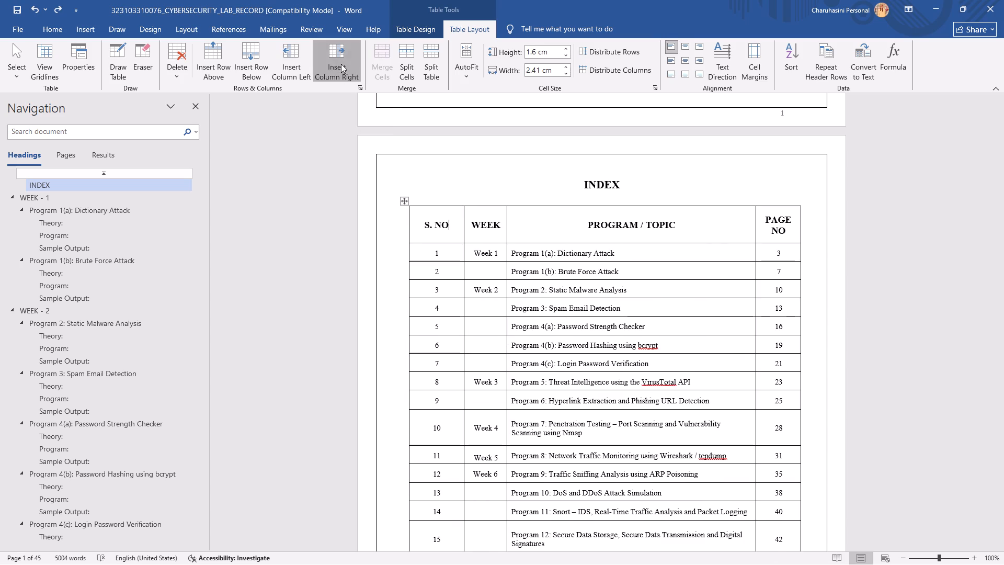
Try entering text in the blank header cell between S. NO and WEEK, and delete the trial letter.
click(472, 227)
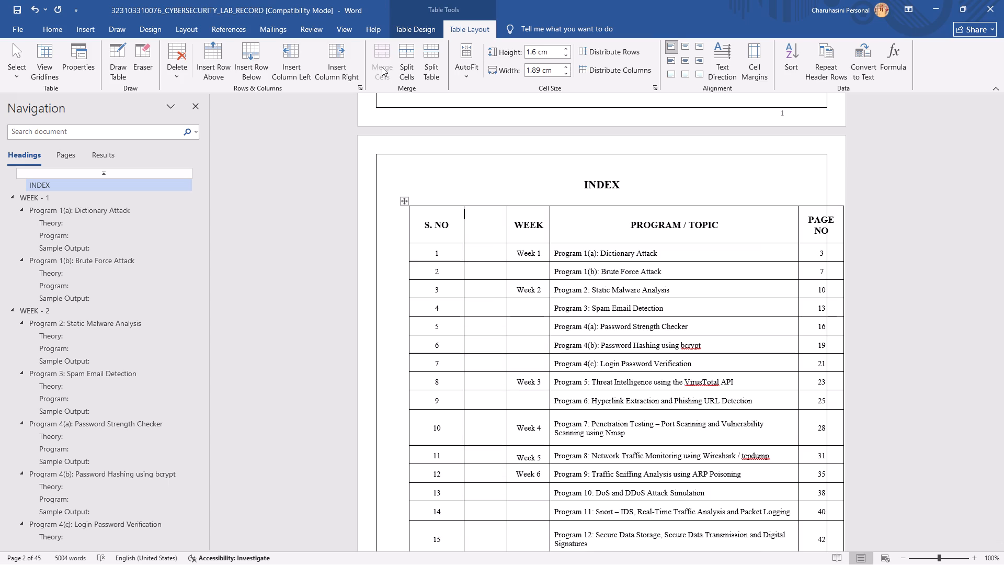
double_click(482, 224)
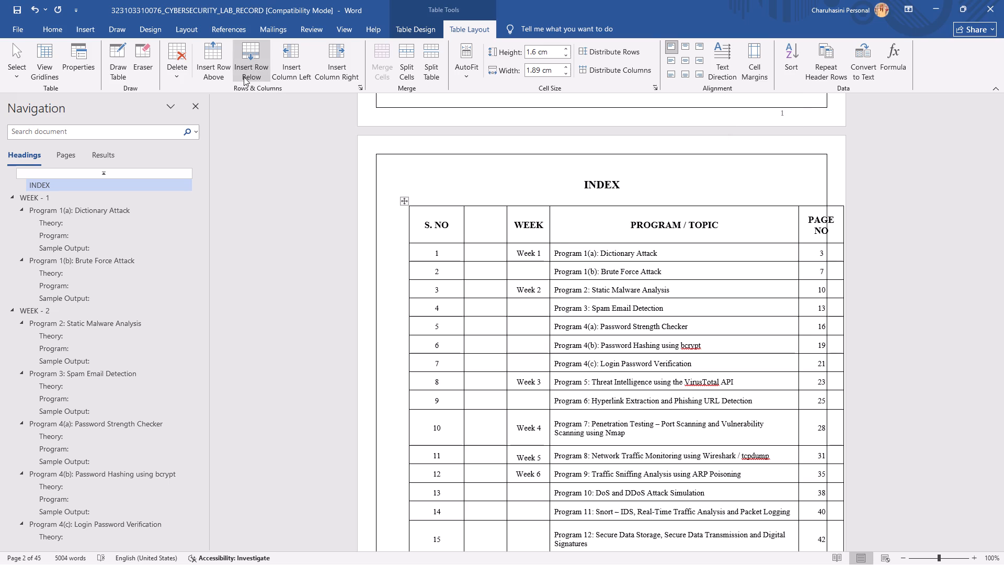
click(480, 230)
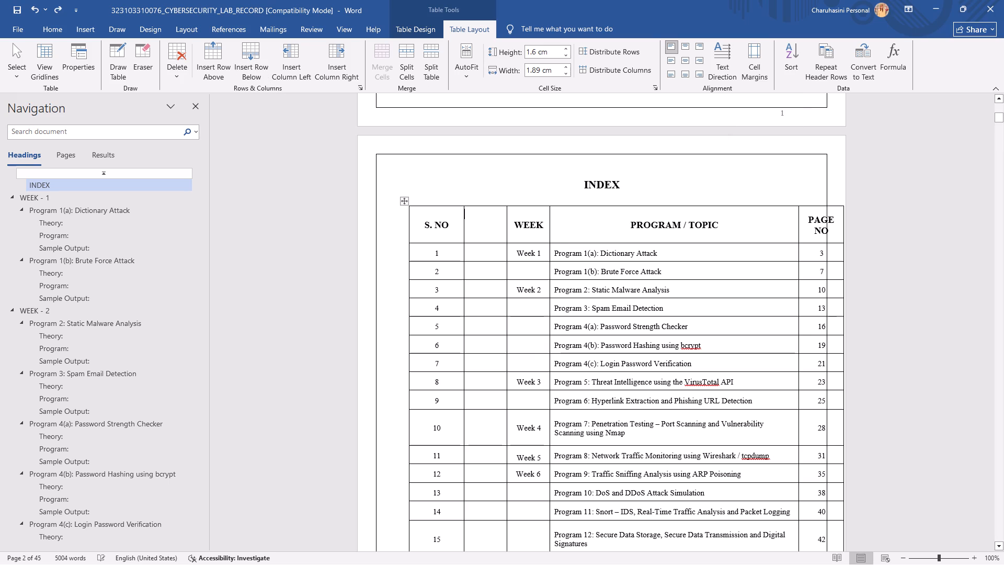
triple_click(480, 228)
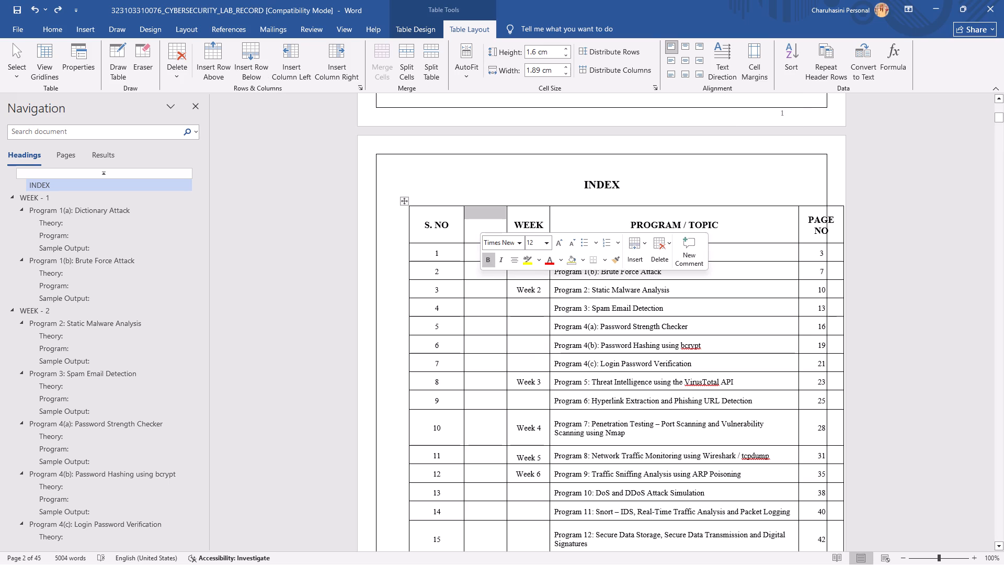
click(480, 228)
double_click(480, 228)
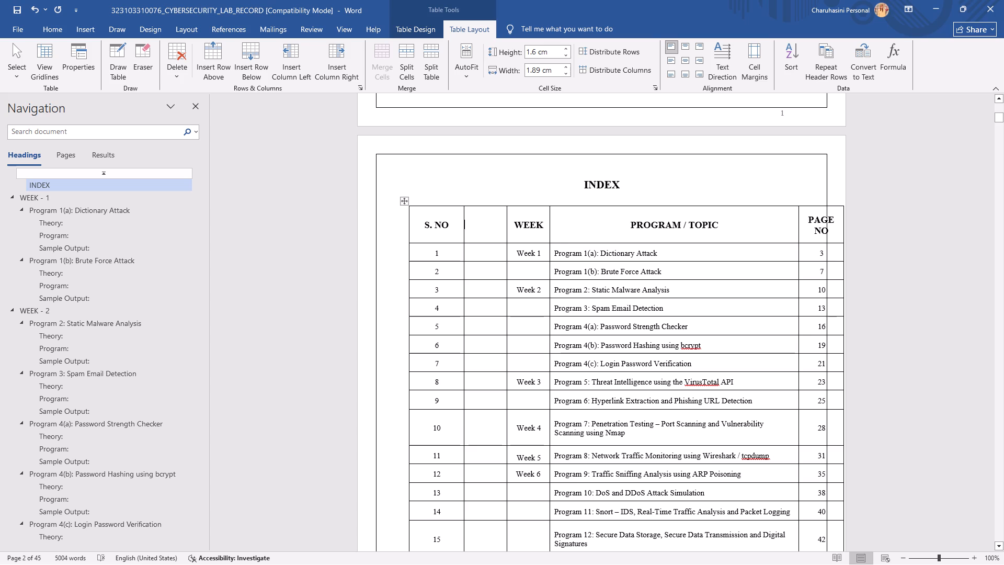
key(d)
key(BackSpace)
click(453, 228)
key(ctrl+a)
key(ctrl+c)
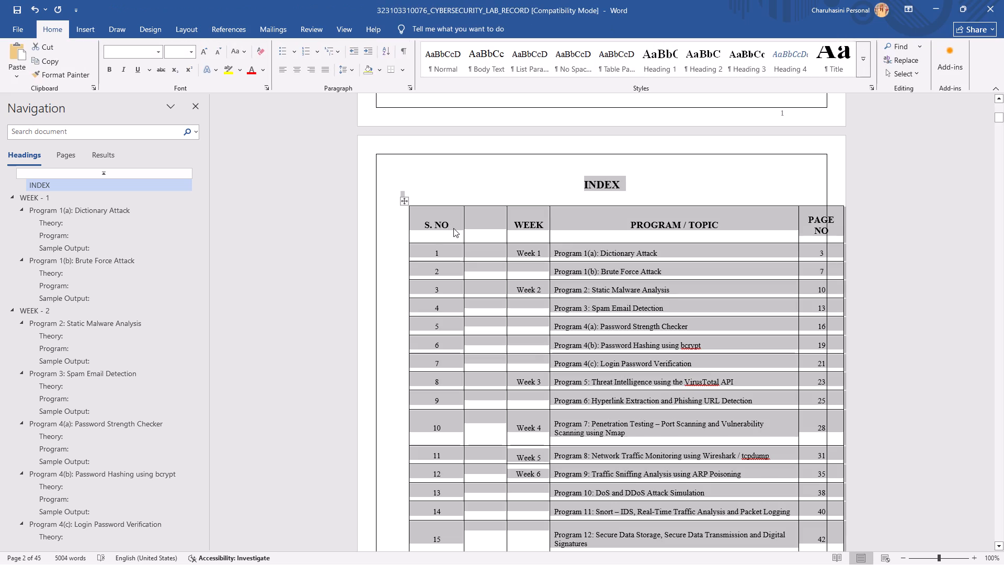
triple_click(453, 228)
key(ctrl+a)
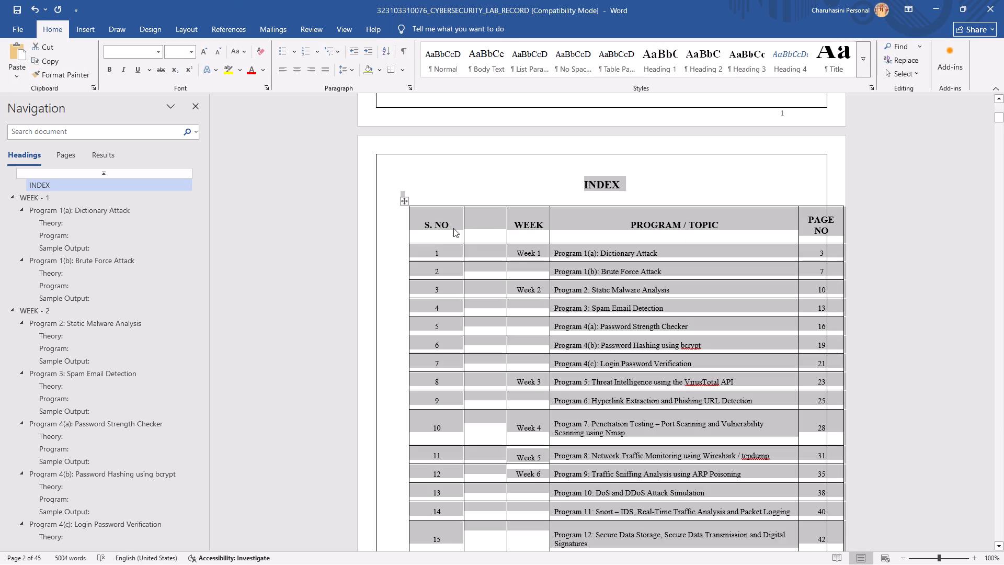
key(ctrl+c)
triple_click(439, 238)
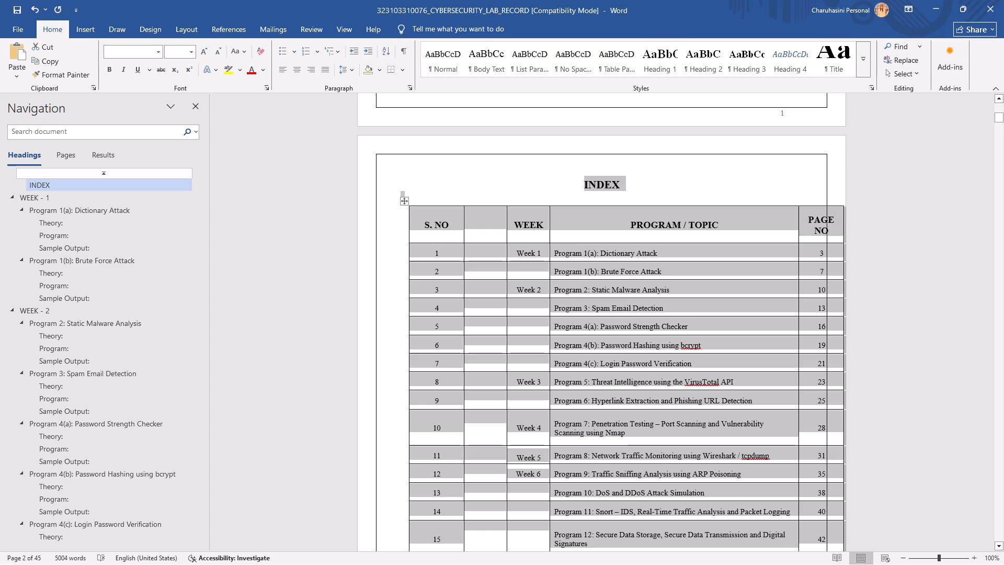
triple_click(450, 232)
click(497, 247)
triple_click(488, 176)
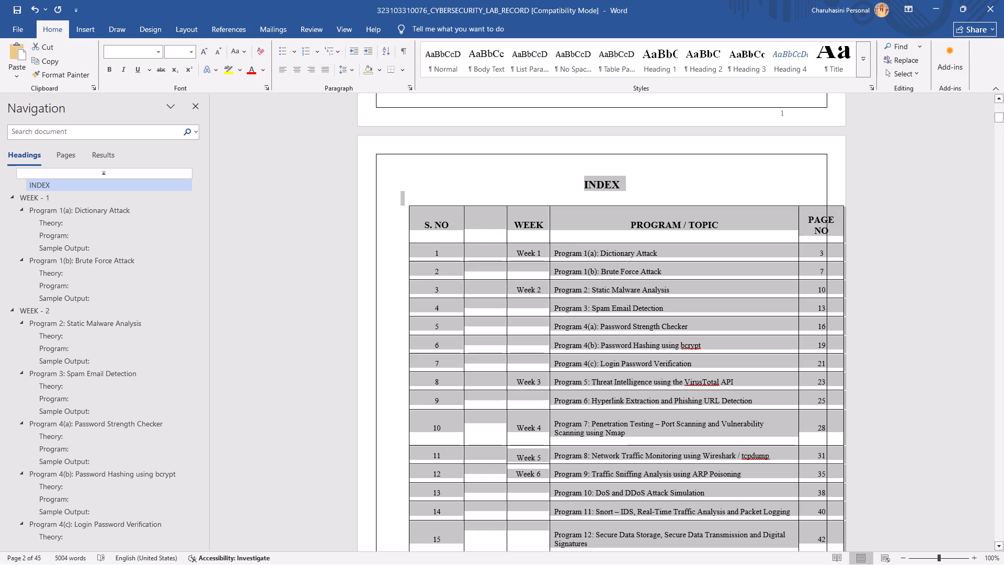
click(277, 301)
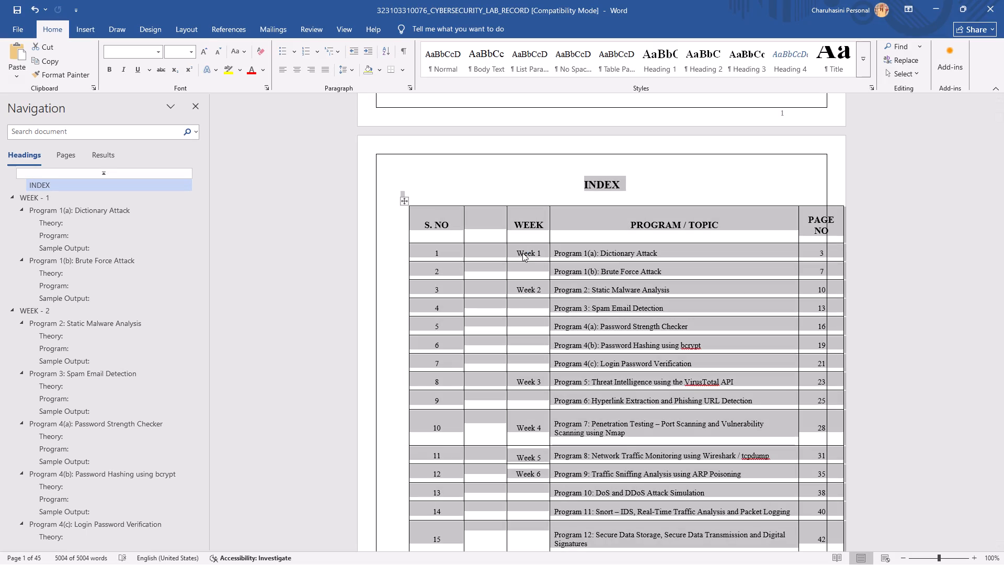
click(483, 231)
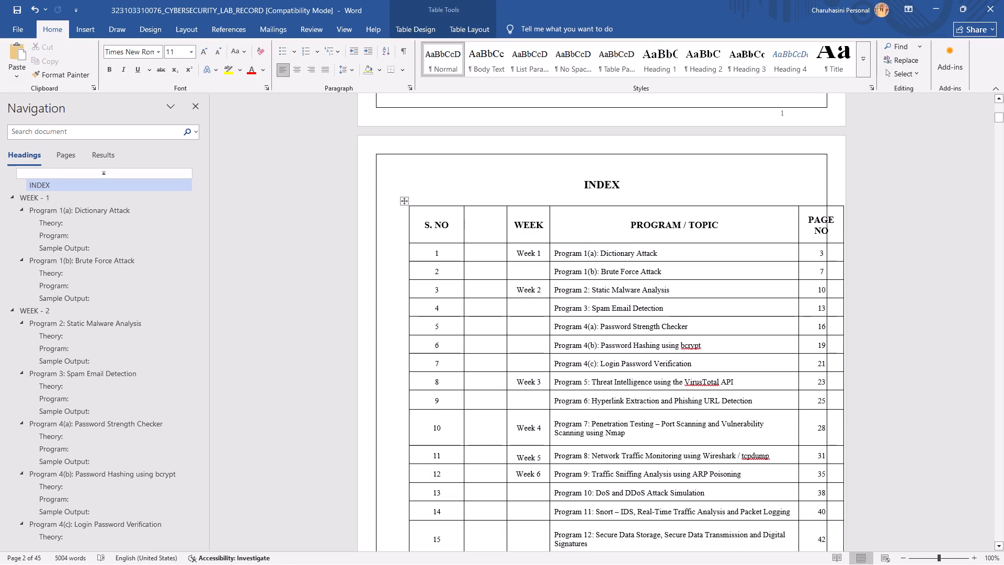
Copy the S. NO heading into the blank header cell between S. NO and WEEK.
double_click(459, 231)
triple_click(459, 231)
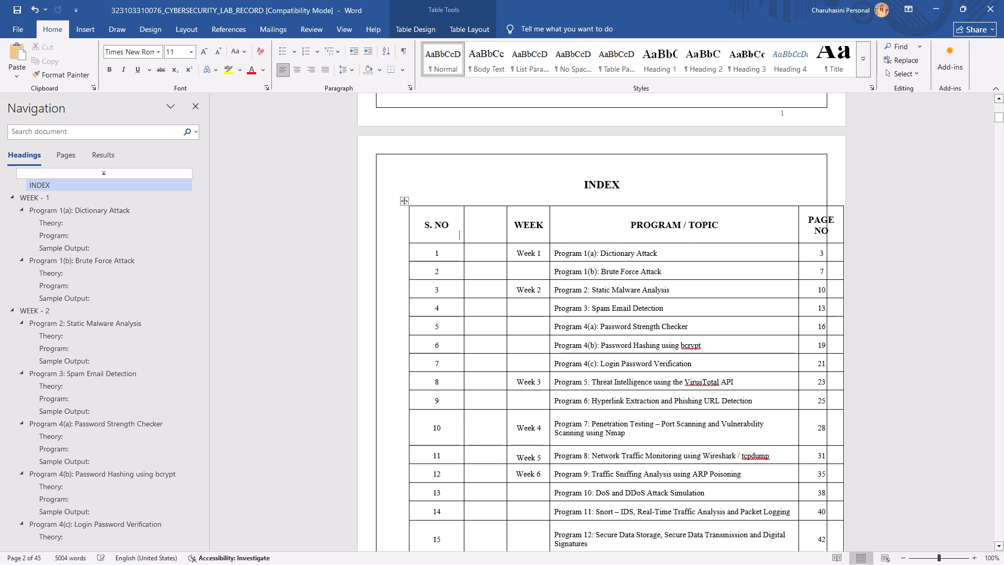
key(ctrl+c)
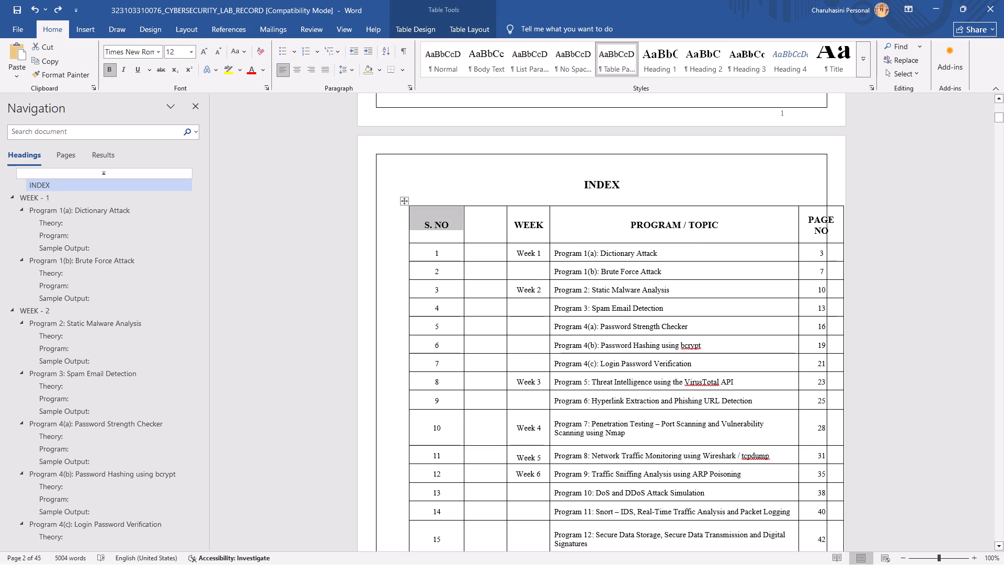
double_click(487, 229)
key(ctrl+v)
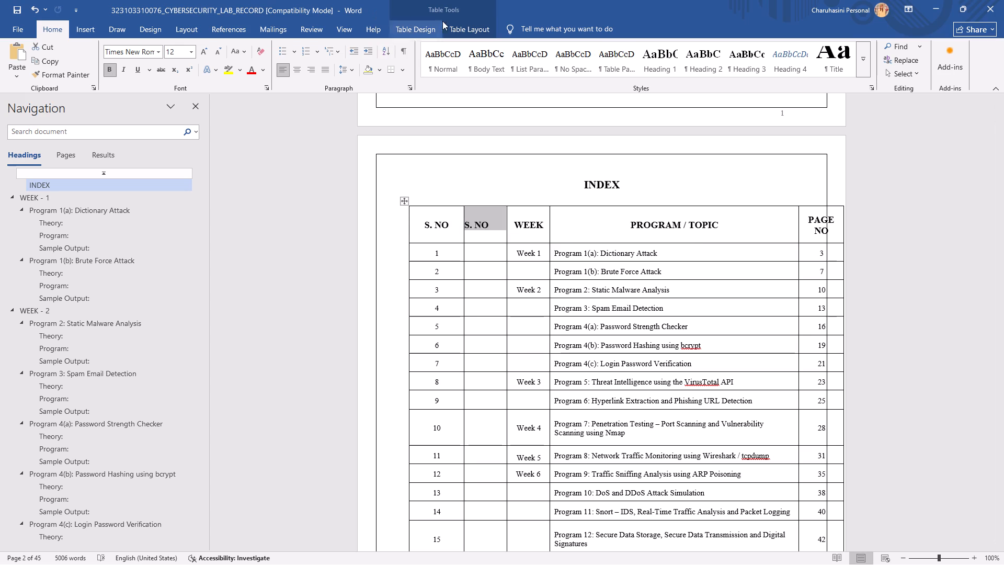
Align the copied heading to the top centre of its cell in the new column.
click(469, 28)
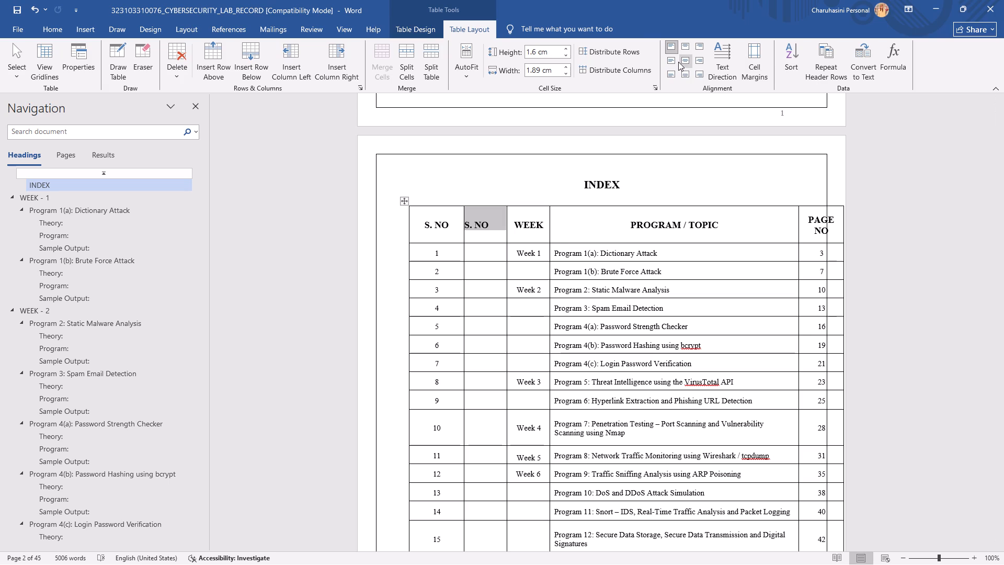
click(681, 61)
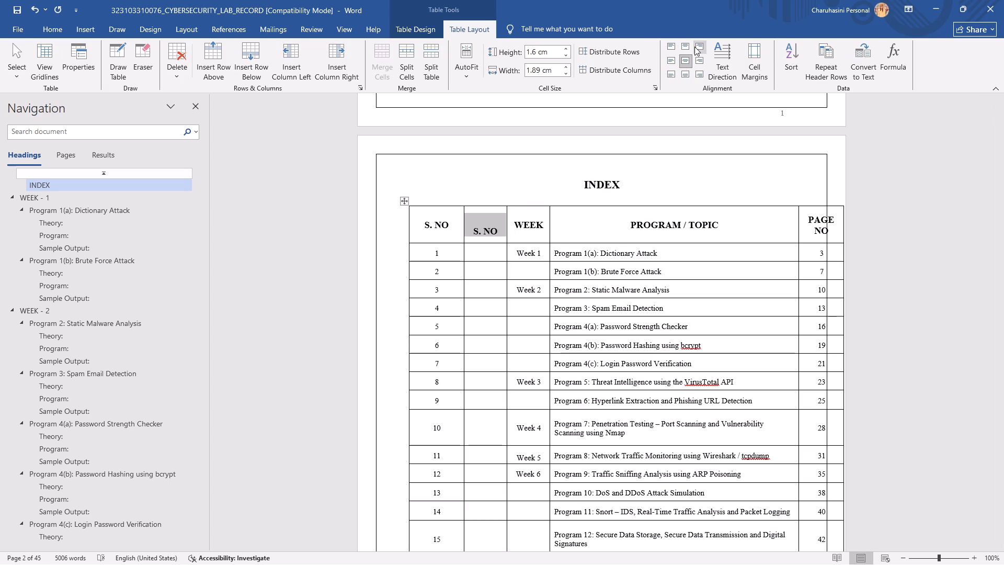
click(680, 50)
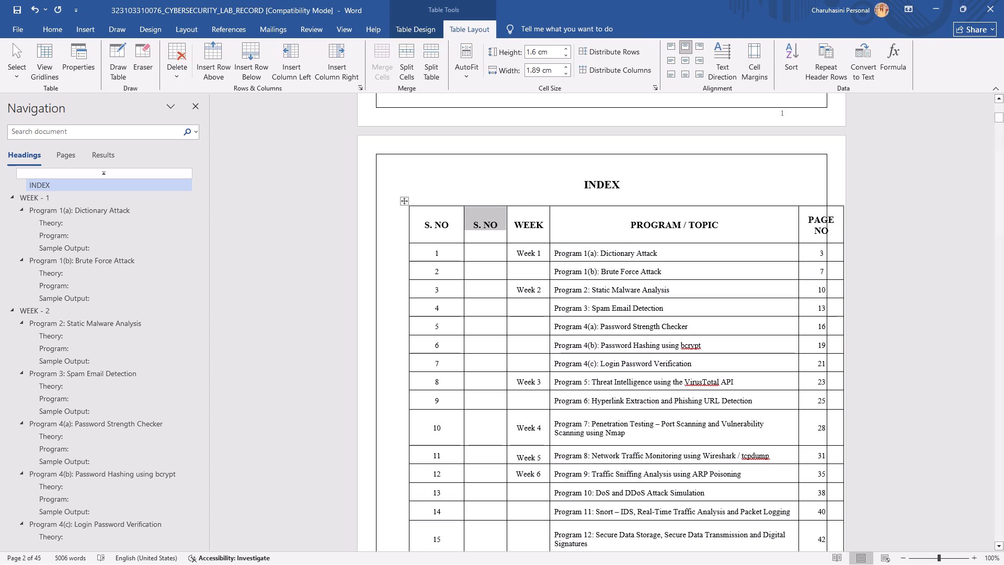
Replace the copied S. NO text in the new column's header with DATE.
click(499, 225)
key(BackSpace)
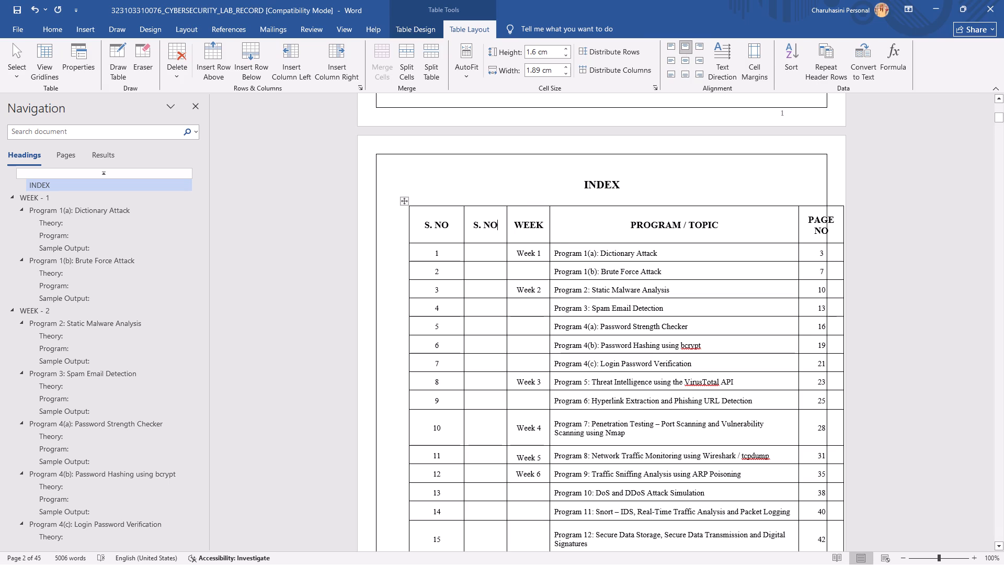
key(BackSpace)
key(BackSpace)
key(BackSpace)
key(BackSpace)
Narrow the S. NO, DATE and WEEK columns of the index table, making DATE about 2.25 cm wide.
scroll(443, 285, down, 2)
scroll(499, 278, up, 1)
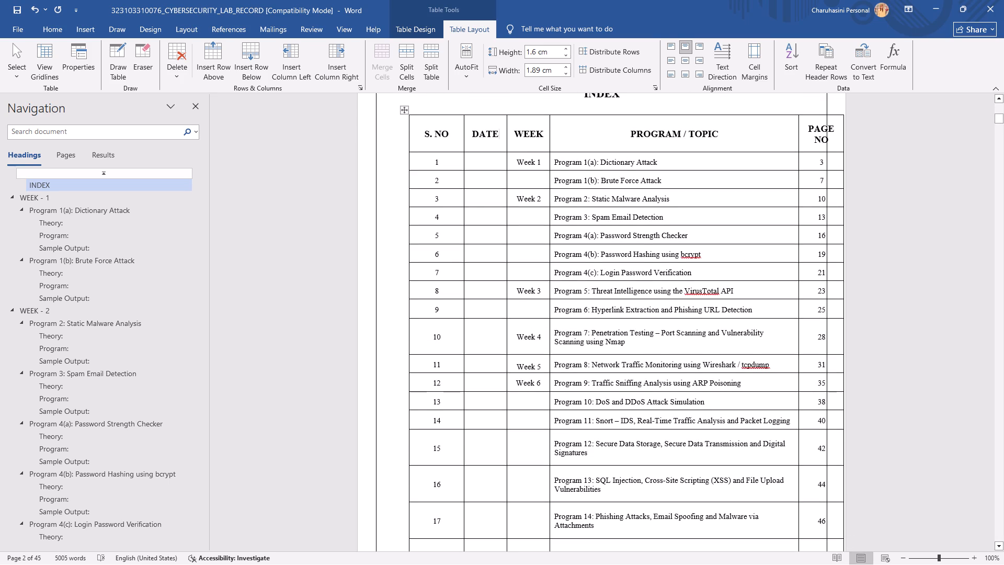
drag(462, 200, 449, 201)
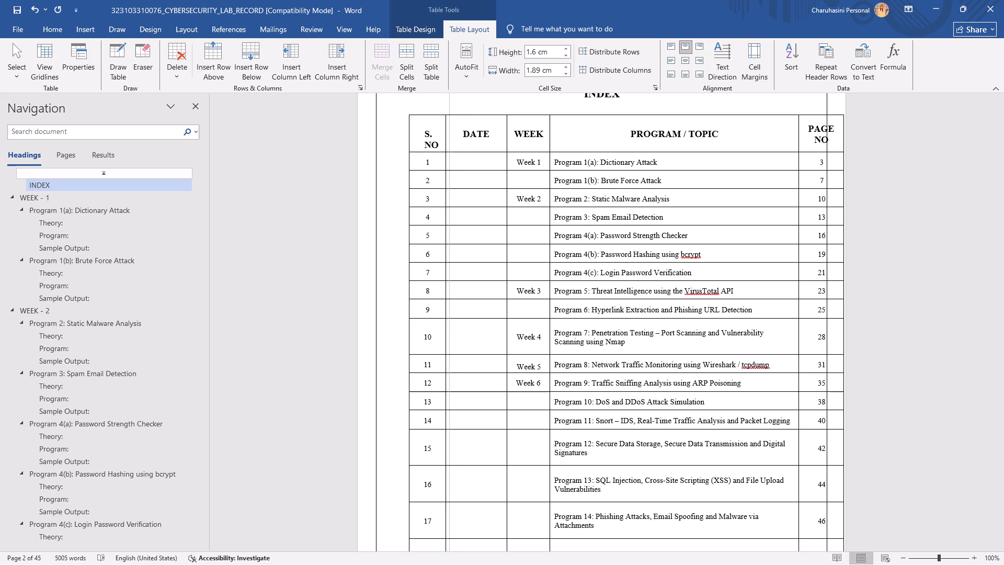
drag(449, 201, 447, 201)
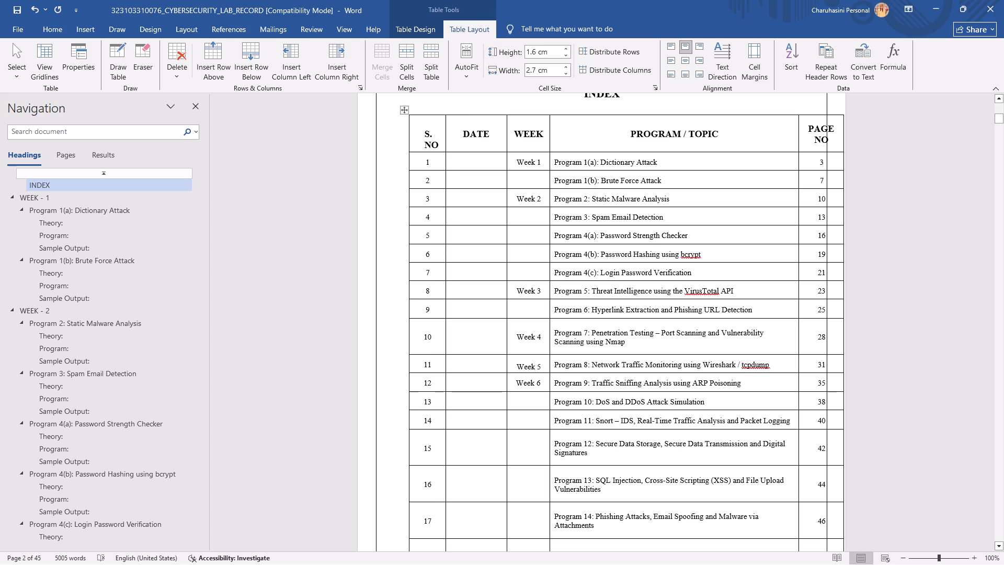
drag(505, 238, 495, 239)
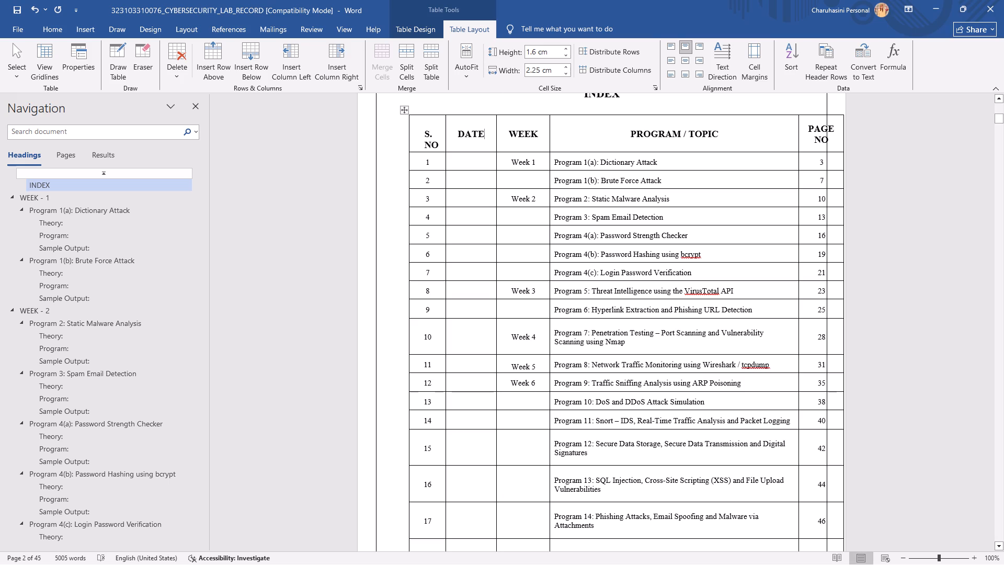
drag(549, 341, 542, 341)
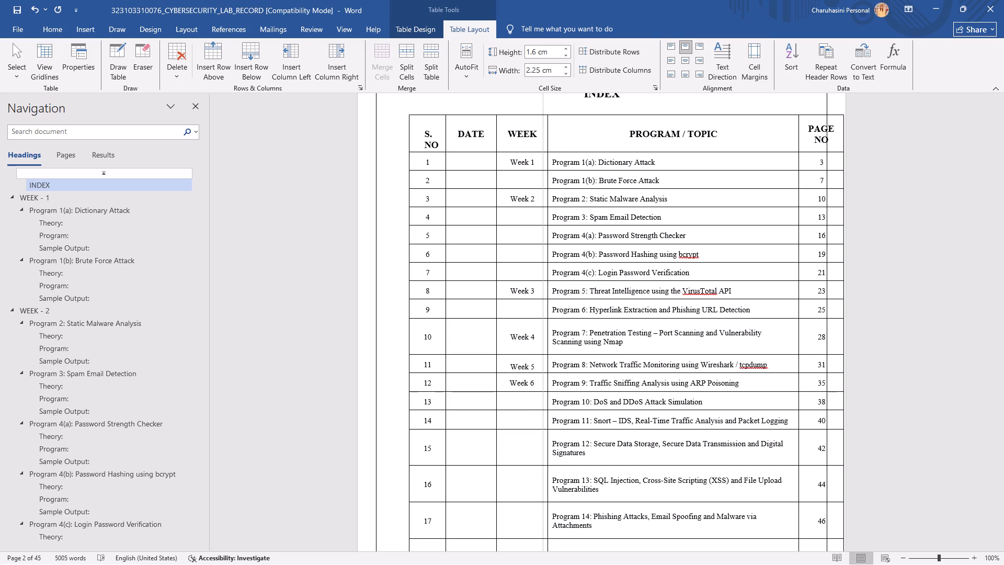
drag(542, 341, 538, 342)
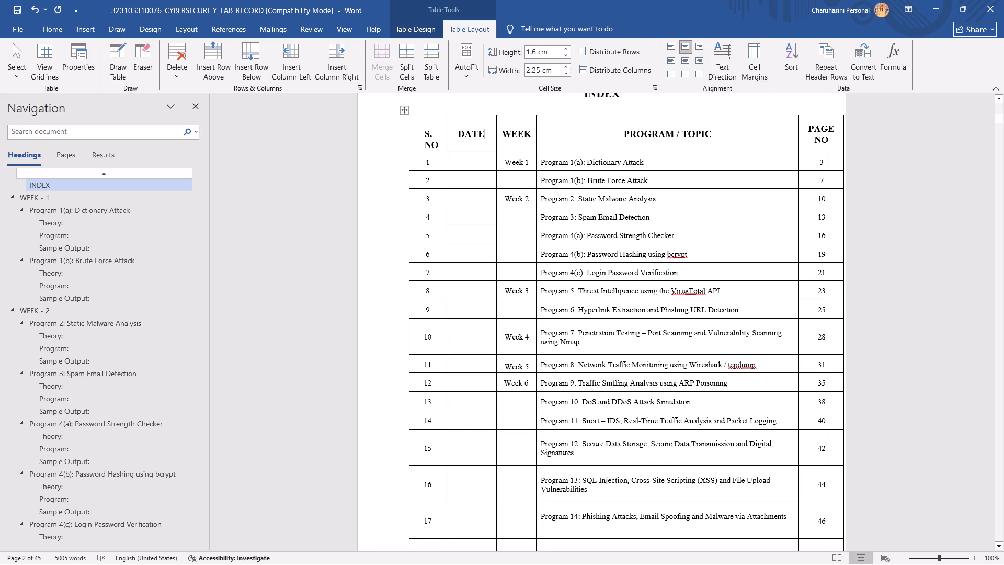
Bring the outer edge of the index table's PAGE NO column inside the page border.
drag(842, 356, 820, 359)
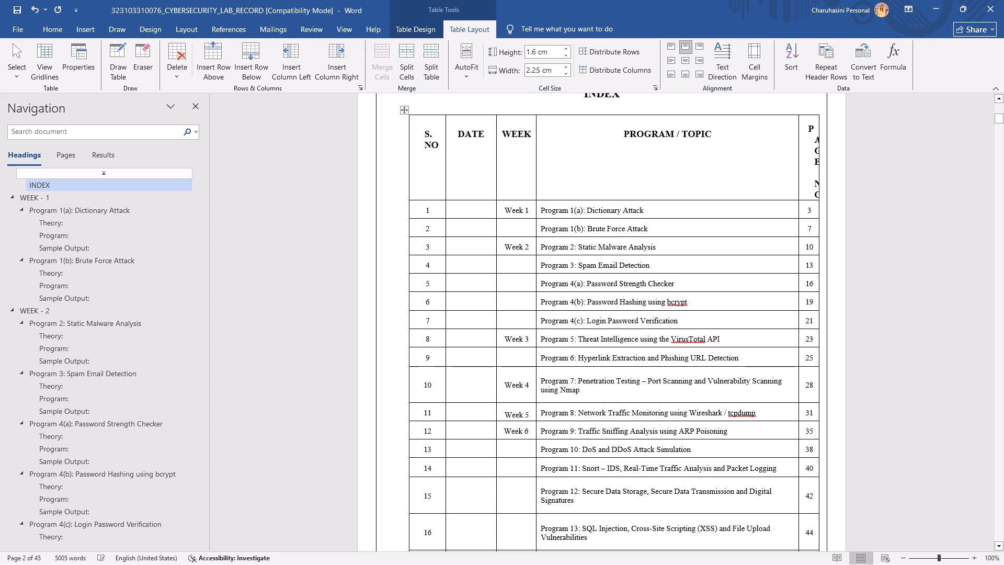
Widen the PAGE NO column by reducing the PROGRAM / TOPIC column to about 11.25 cm.
click(800, 196)
click(761, 185)
drag(798, 187, 793, 188)
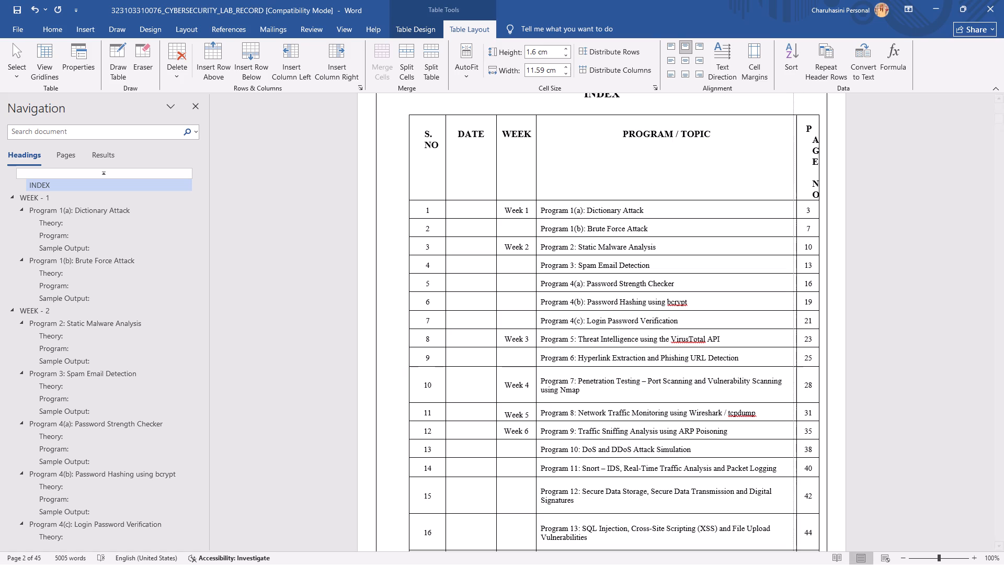
drag(793, 188, 791, 189)
Extend the outer edge of the index table's S. NO column outward, close to the page border.
scroll(644, 337, down, 1)
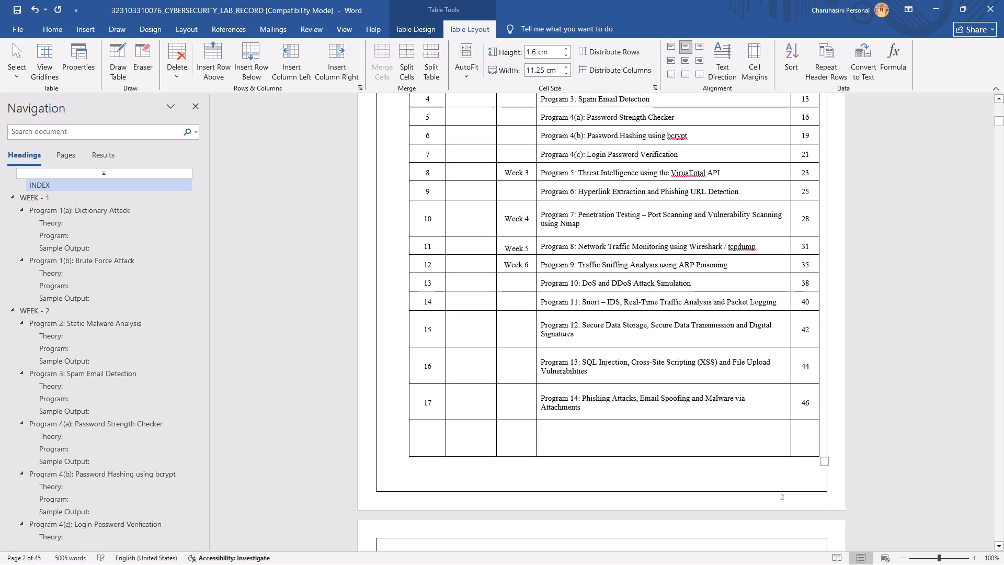
scroll(480, 389, up, 1)
scroll(395, 232, up, 1)
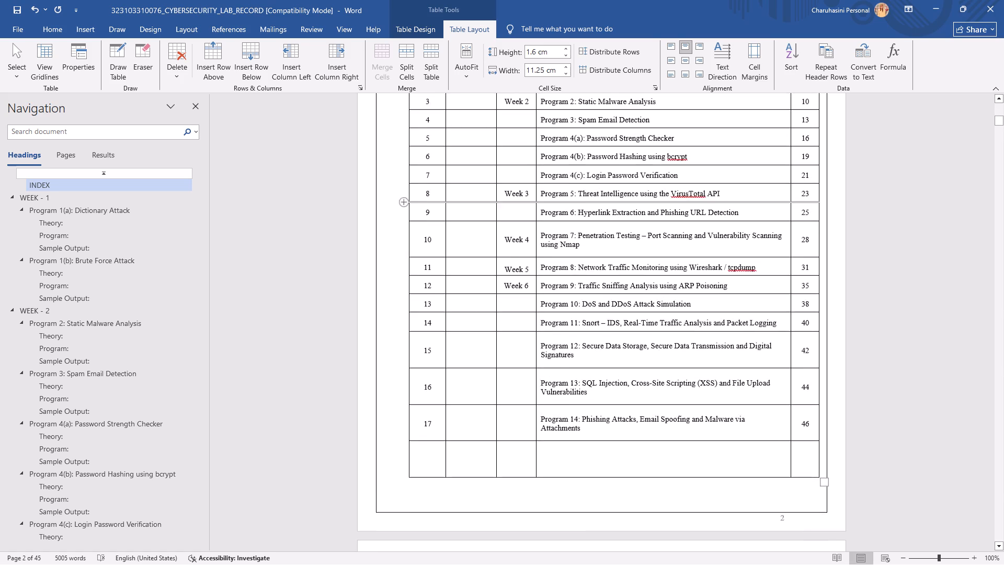
scroll(395, 232, up, 1)
scroll(427, 119, up, 1)
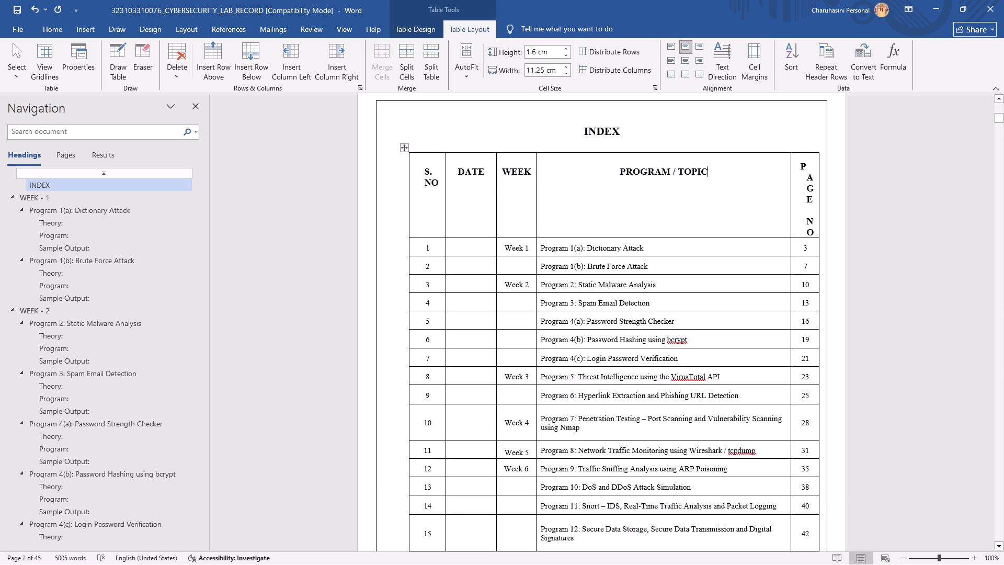
drag(404, 147, 397, 147)
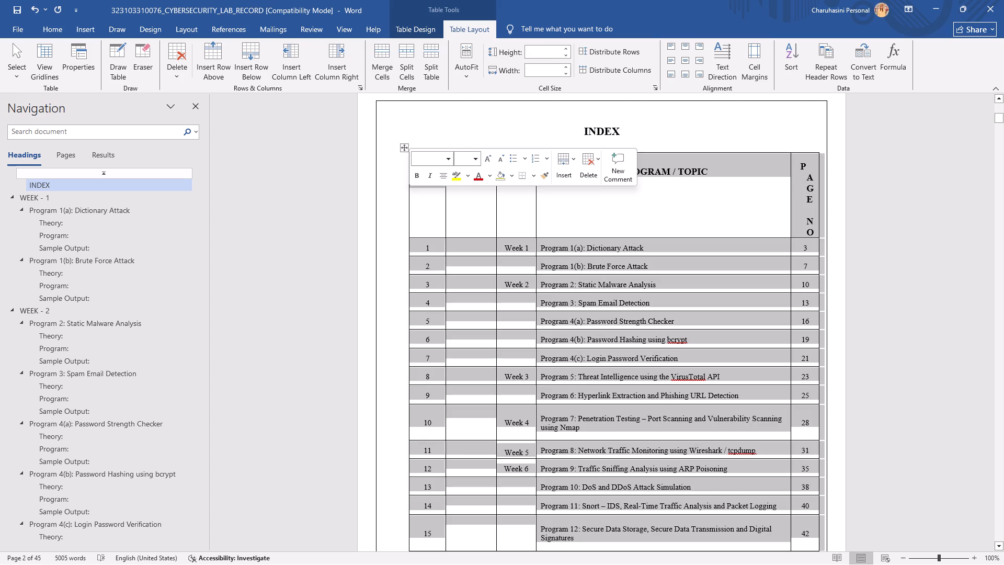
click(399, 147)
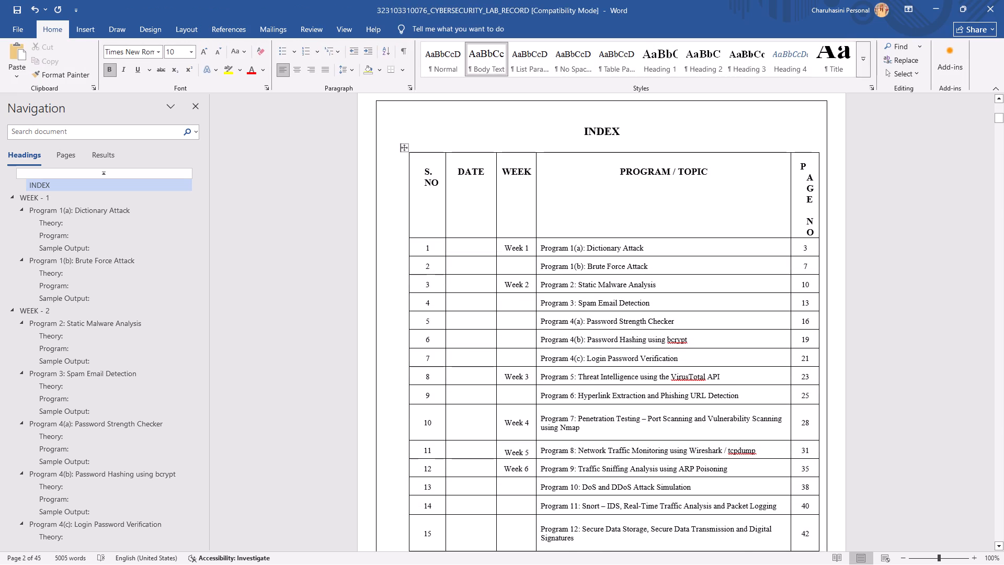
drag(408, 198, 393, 200)
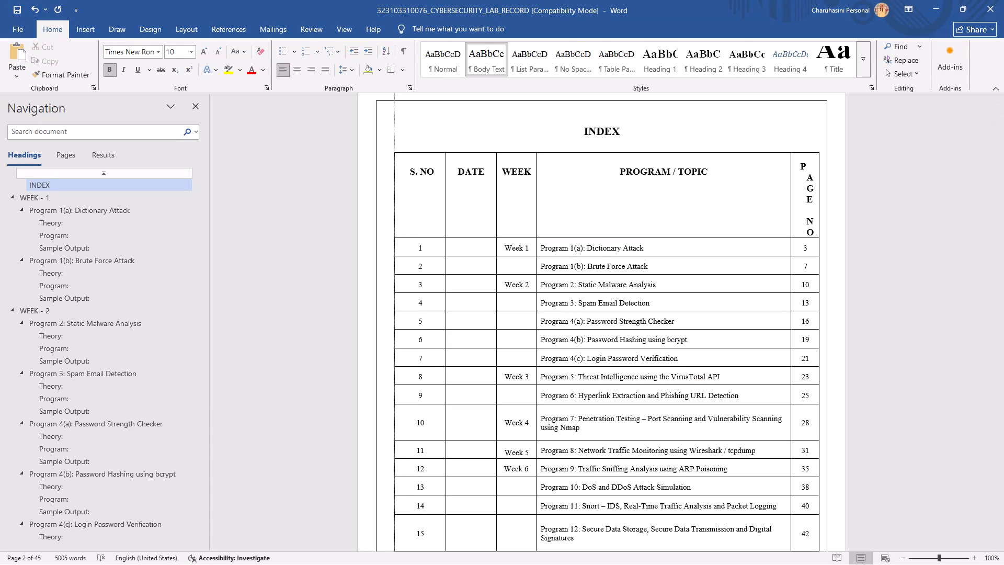
drag(393, 200, 387, 201)
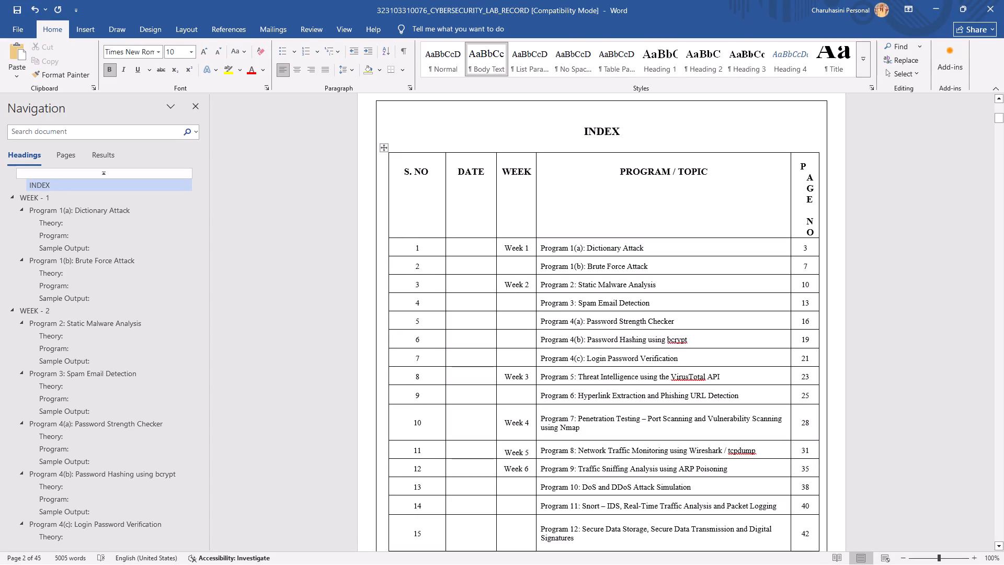
Narrow the index table's S. NO column and shift the DATE and WEEK columns toward it, giving the room to PROGRAM / TOPIC.
drag(445, 265, 432, 265)
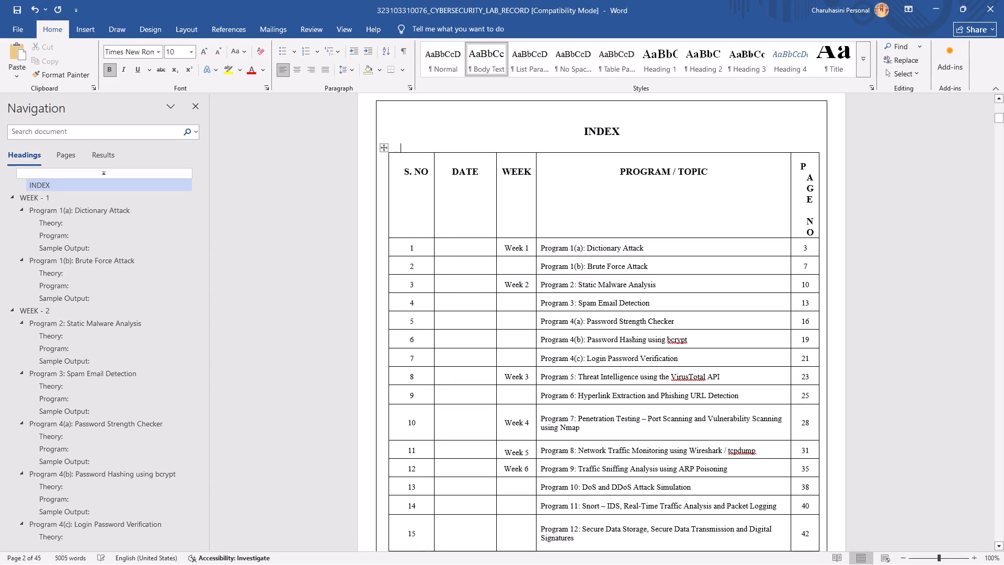
drag(495, 298, 492, 298)
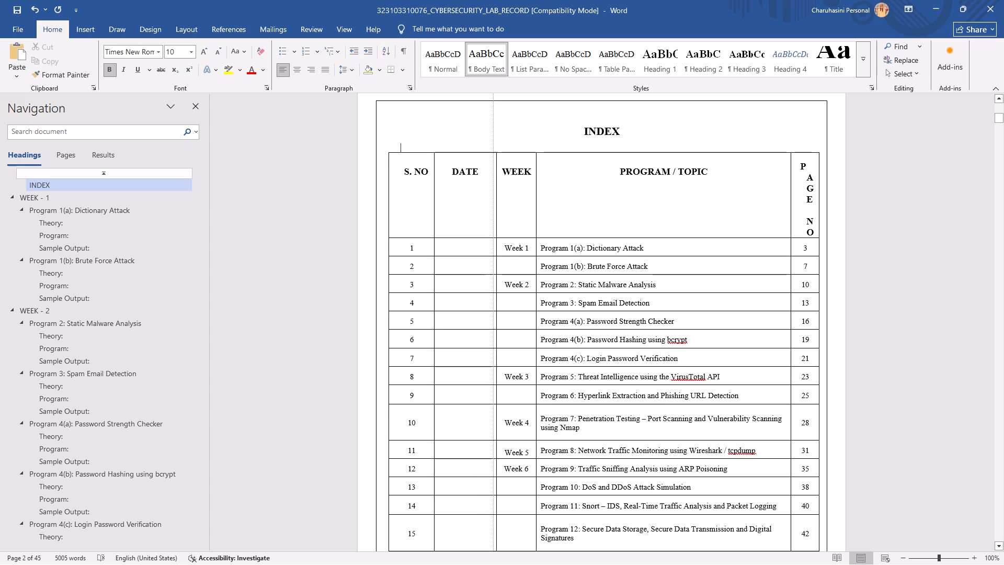
drag(492, 298, 484, 300)
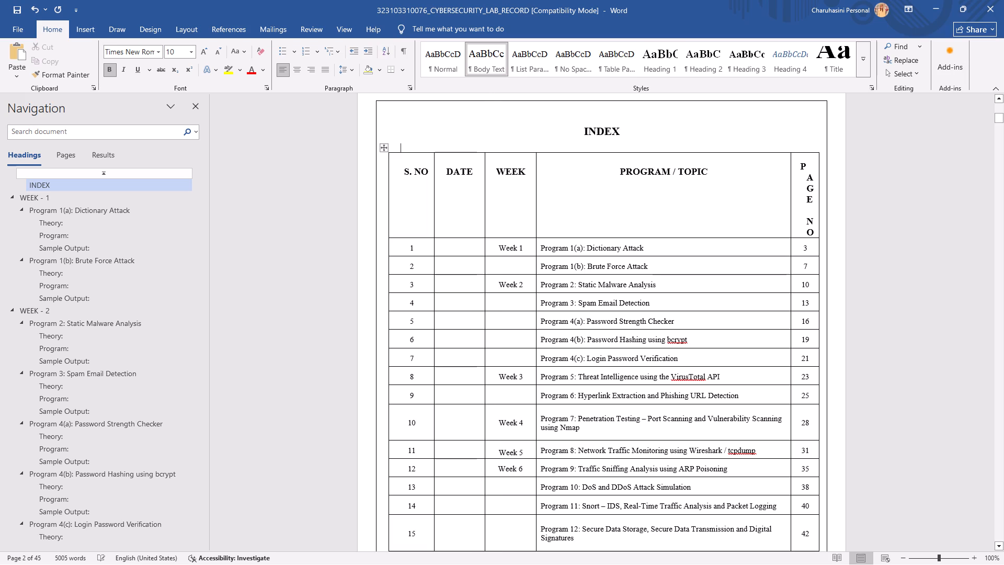
drag(536, 325, 529, 326)
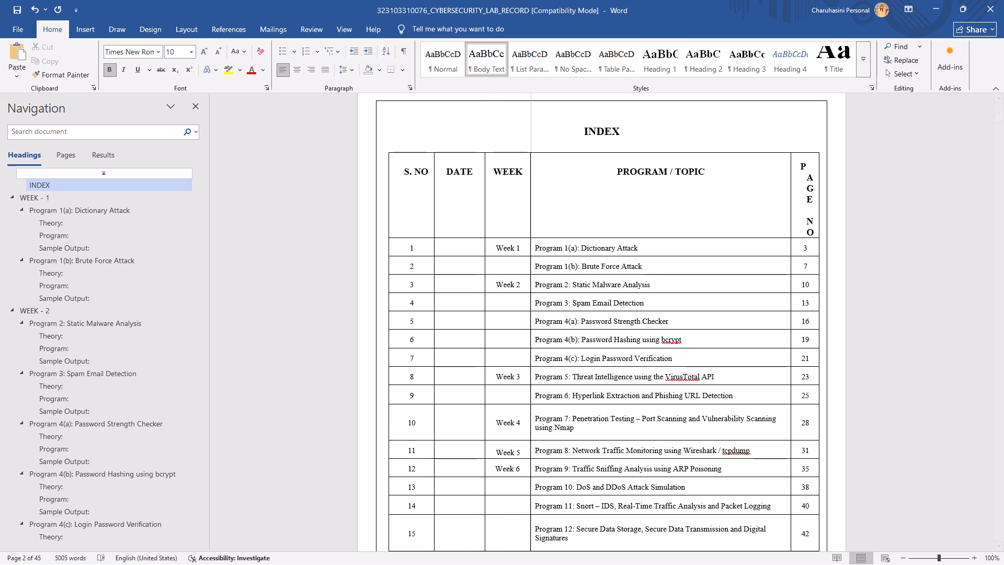
drag(529, 326, 527, 326)
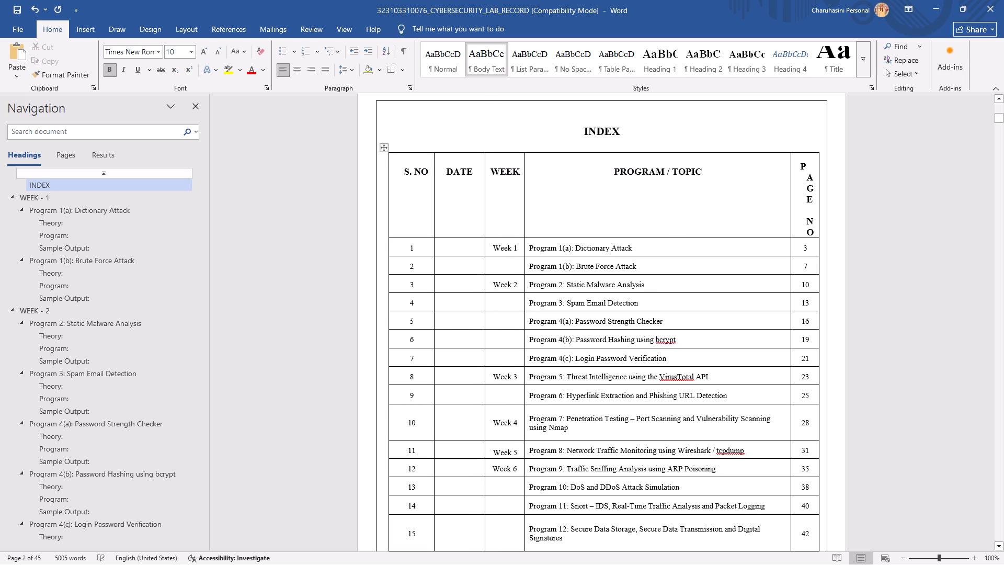
Widen the index table's PAGE NO column by narrowing PROGRAM / TOPIC, fitting the PAGE NO heading on two lines.
drag(789, 359, 772, 361)
scroll(695, 419, down, 1)
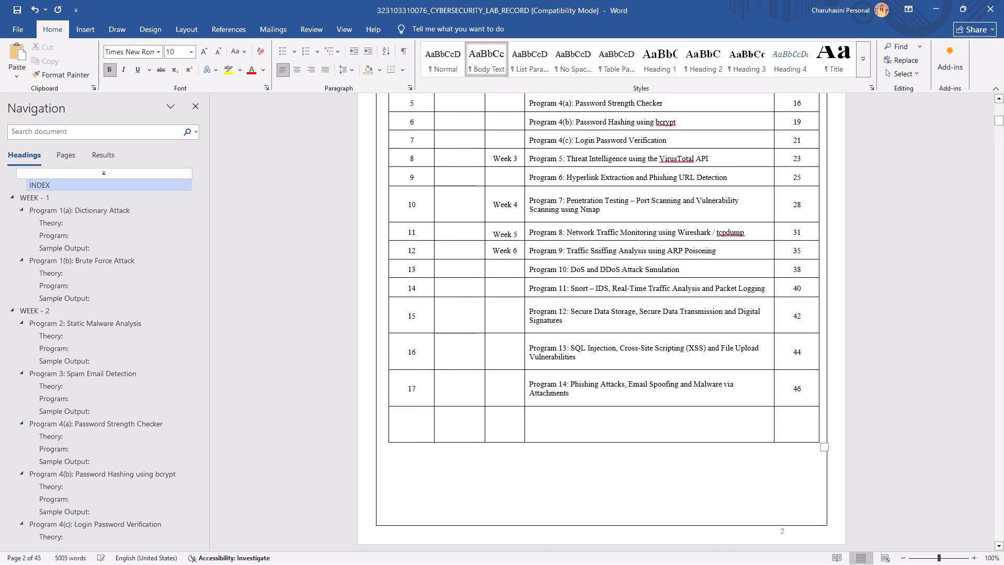
scroll(641, 387, up, 1)
scroll(634, 322, up, 1)
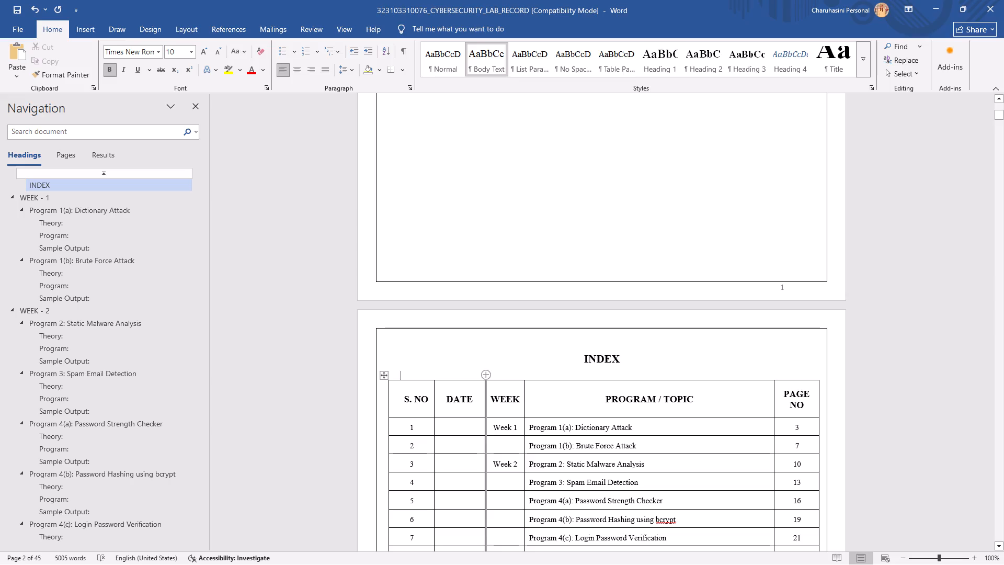
Review the pages from the index table through Program 2 for layout and page-border alignment.
scroll(500, 365, down, 3)
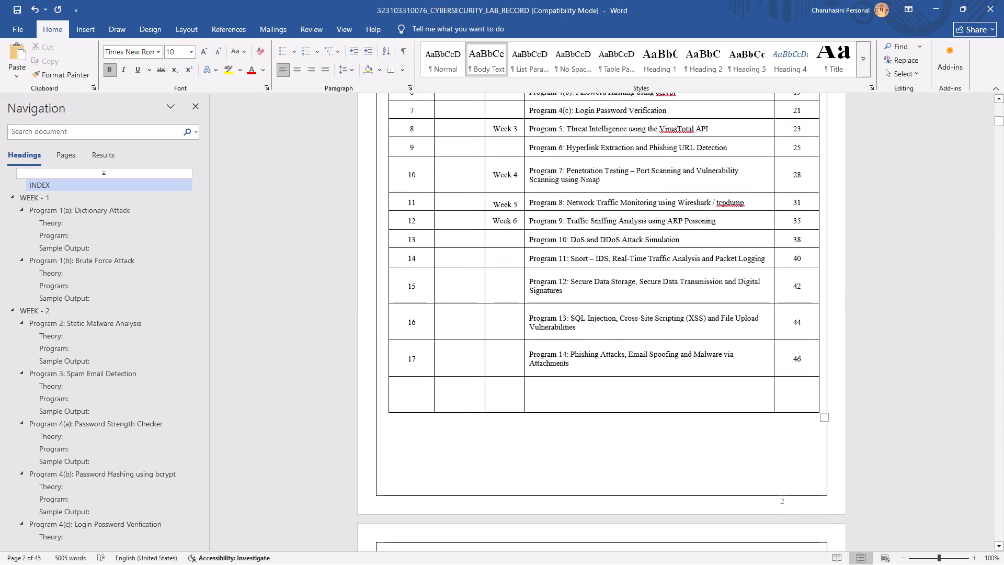
scroll(500, 365, down, 5)
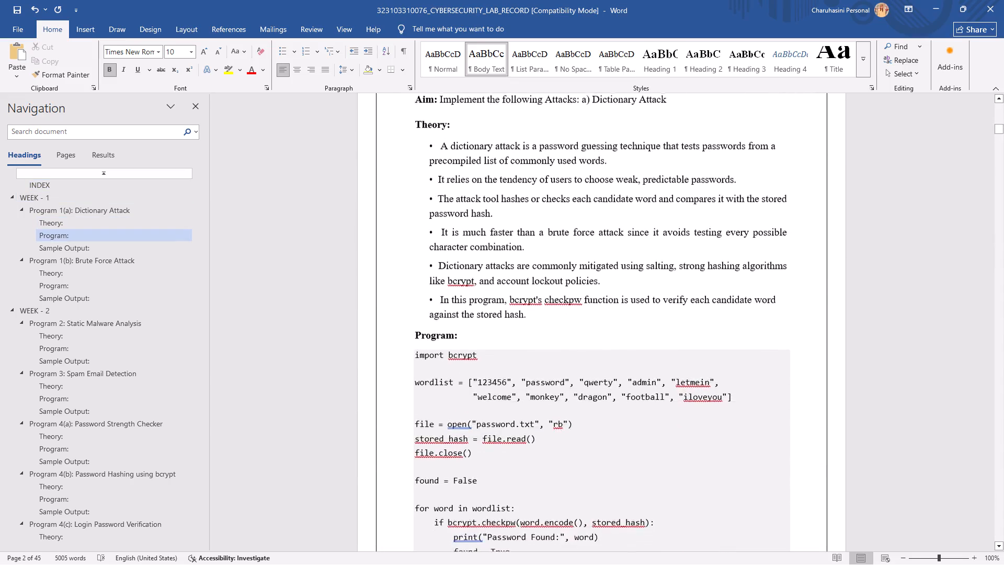
scroll(500, 365, down, 8)
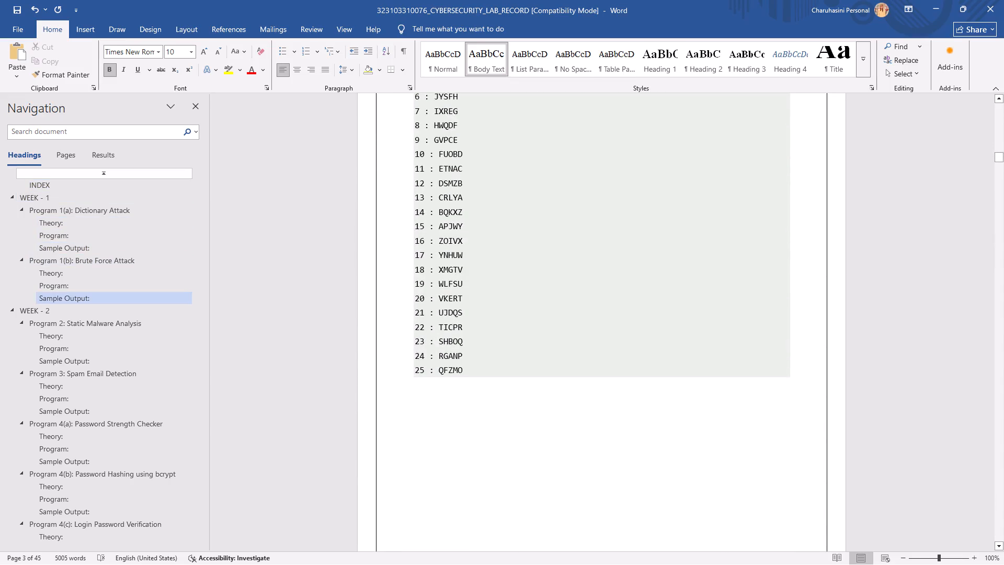
scroll(500, 365, down, 1)
scroll(540, 425, up, 4)
scroll(540, 425, down, 7)
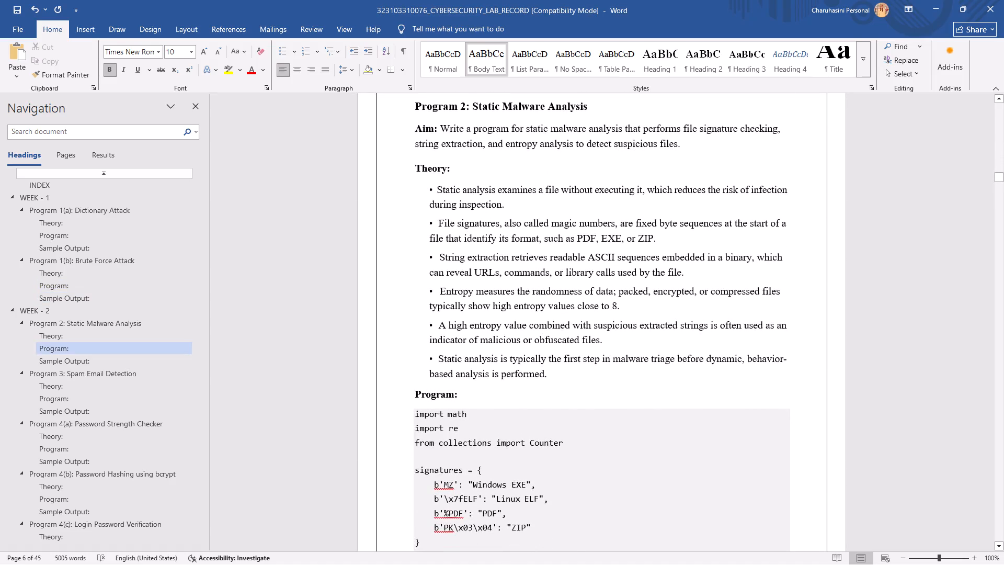
scroll(540, 425, up, 4)
scroll(615, 413, up, 4)
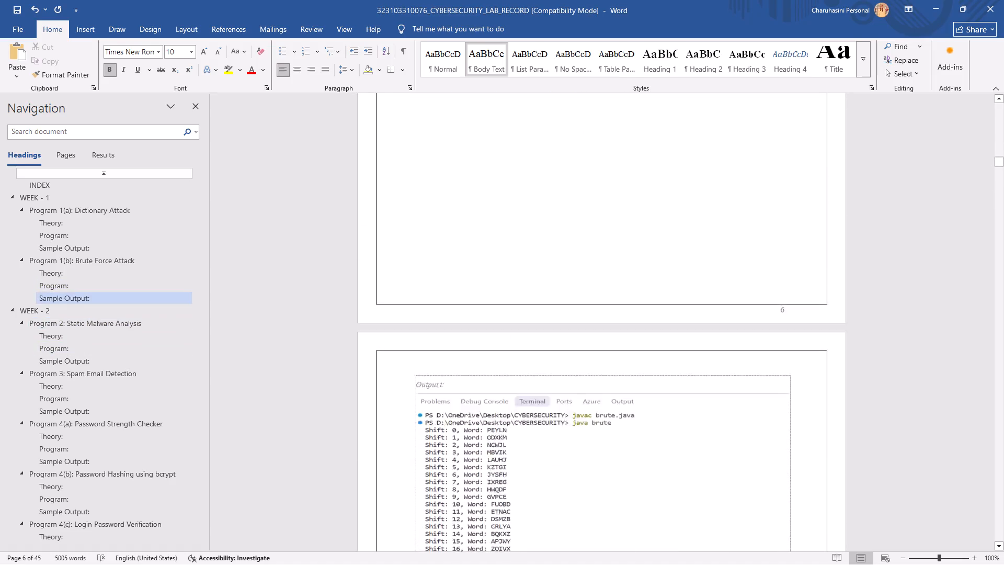
scroll(615, 413, up, 6)
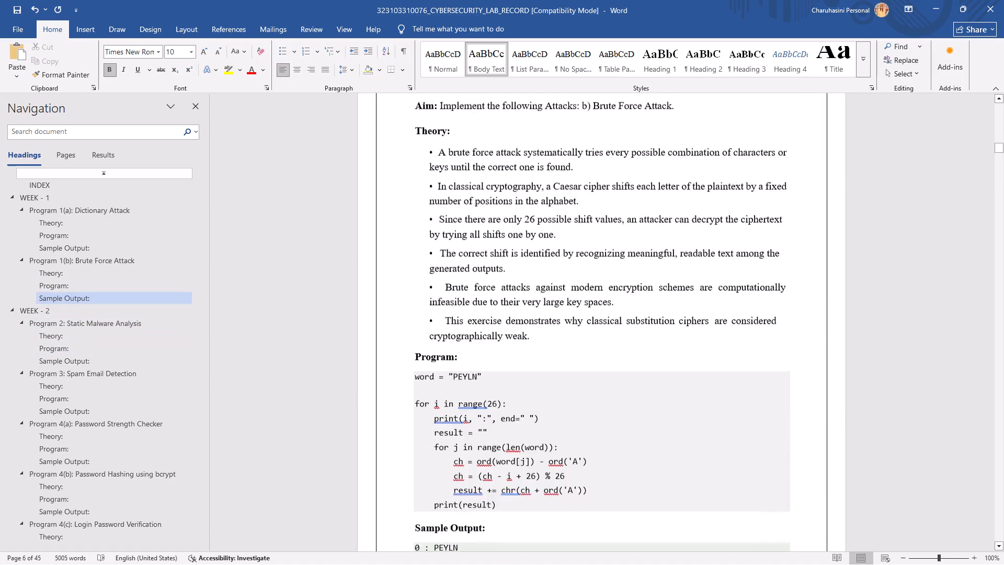
scroll(615, 413, up, 6)
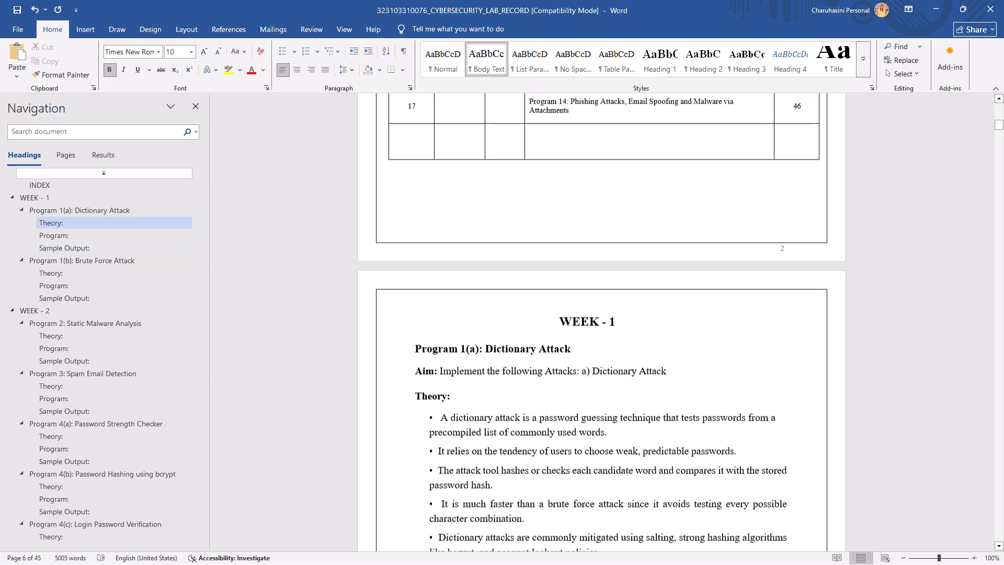
click(763, 319)
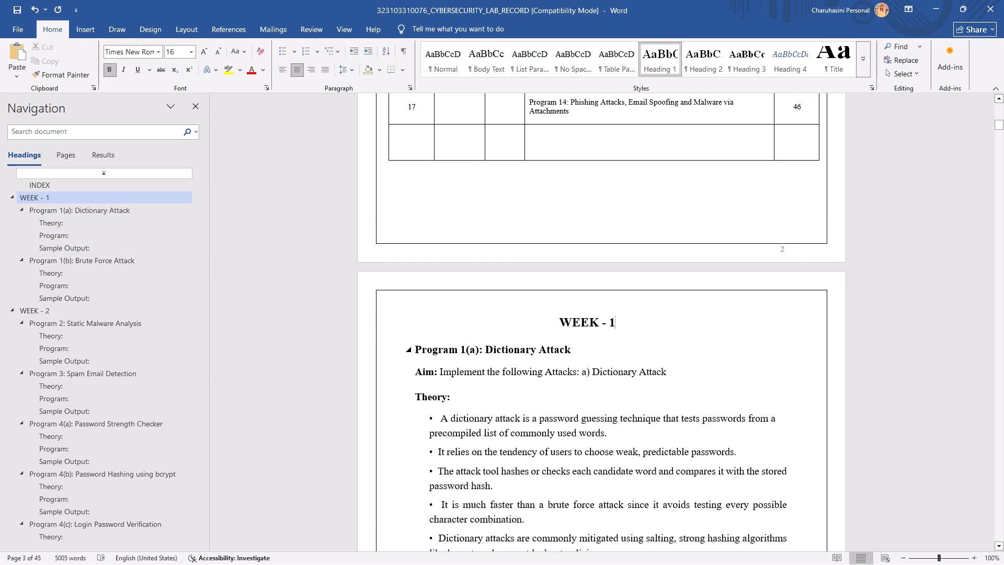
Review the lab record's pages from WEEK - 1 through Program 10, checking headings, code blocks and output screenshots.
scroll(681, 438, down, 7)
scroll(681, 438, down, 19)
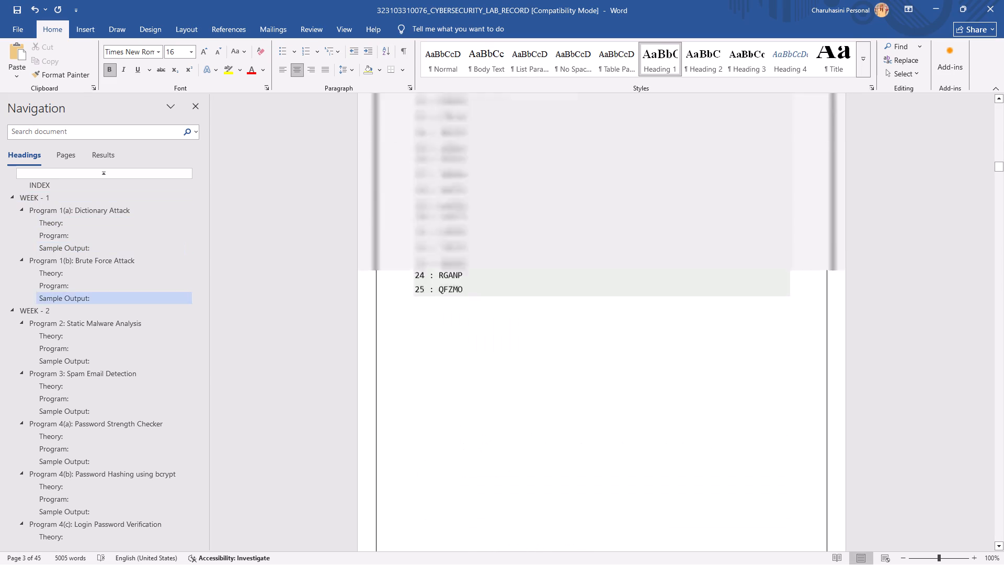
scroll(681, 438, down, 20)
scroll(681, 438, down, 20)
scroll(681, 438, down, 20)
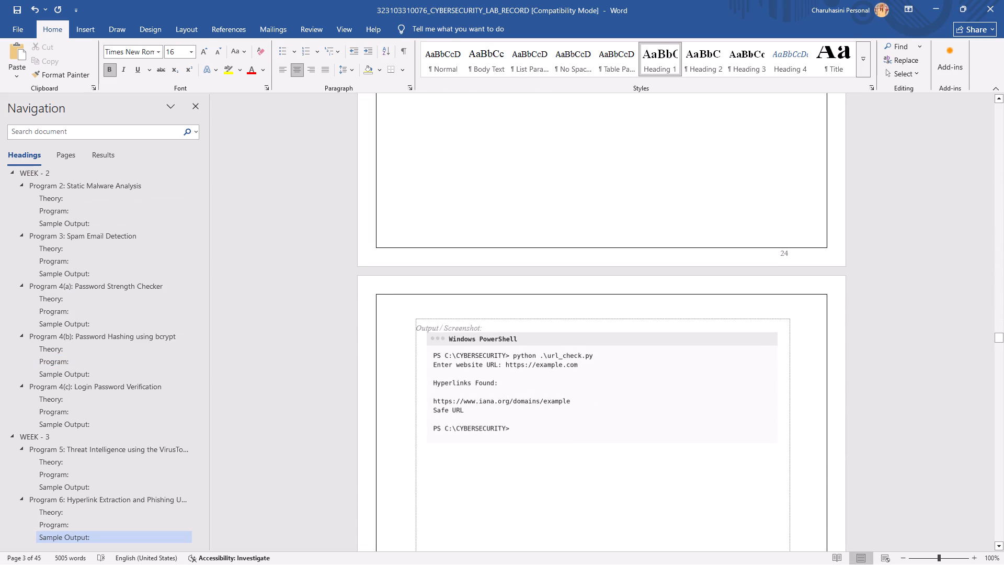
scroll(681, 438, up, 11)
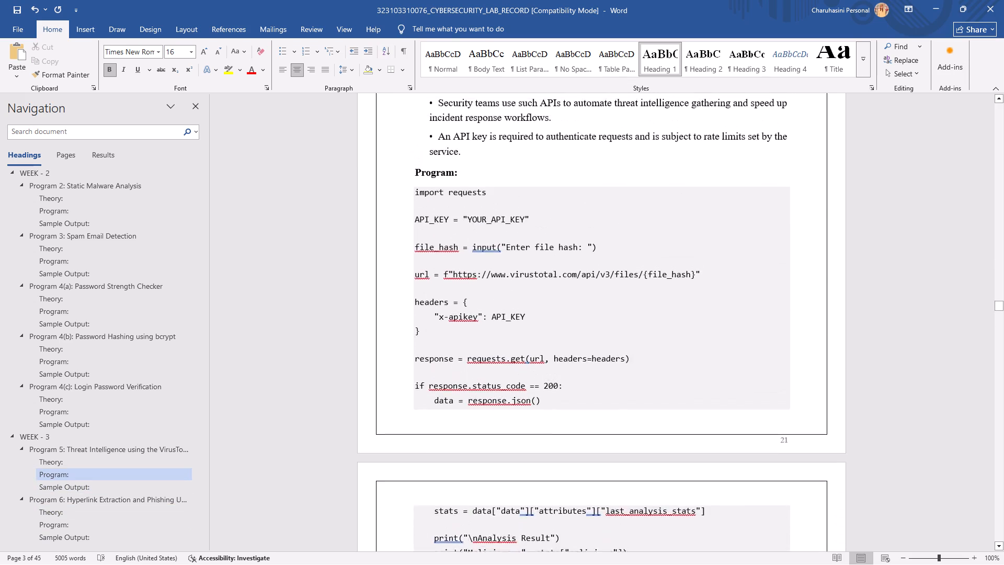
scroll(681, 438, up, 3)
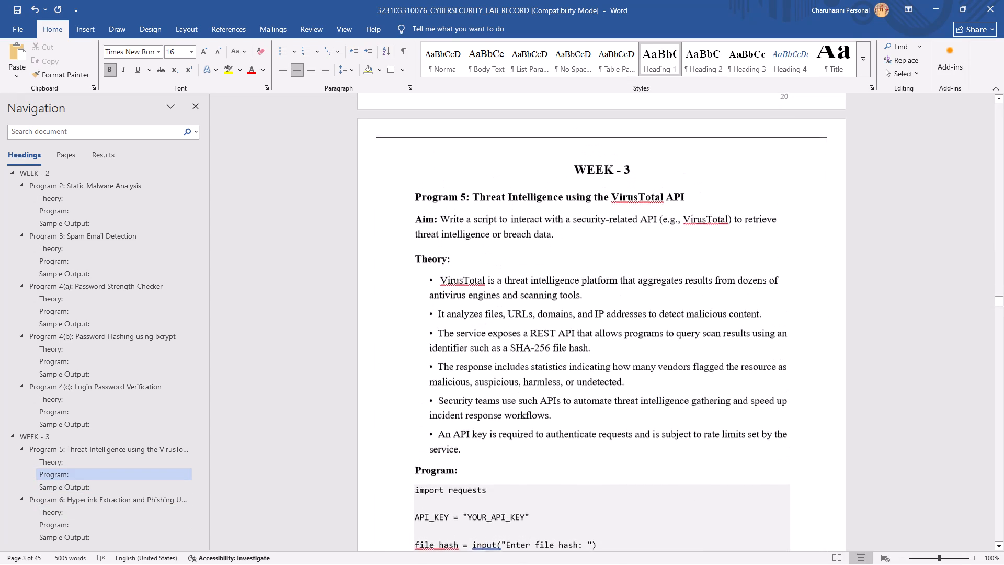
scroll(681, 438, down, 13)
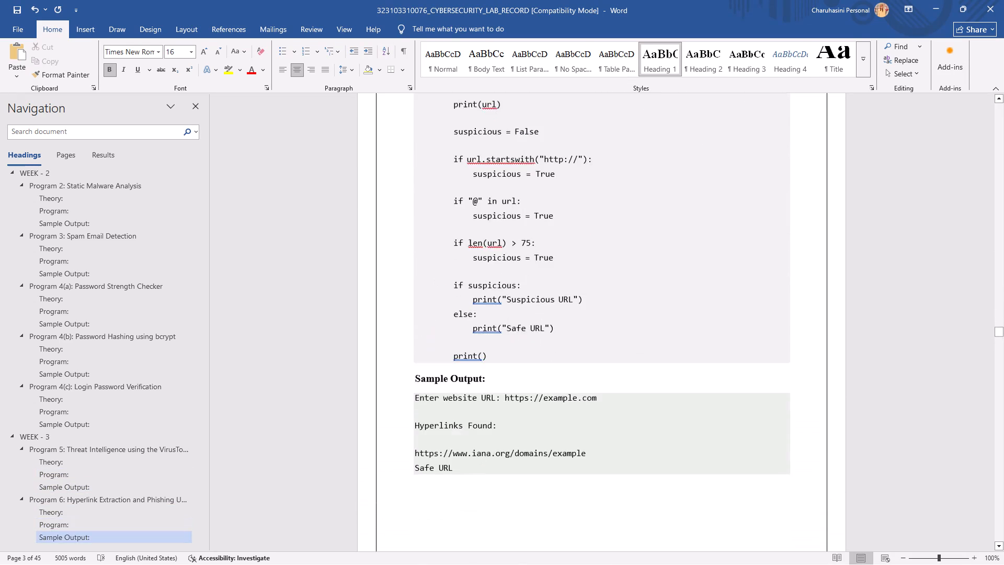
scroll(681, 438, down, 5)
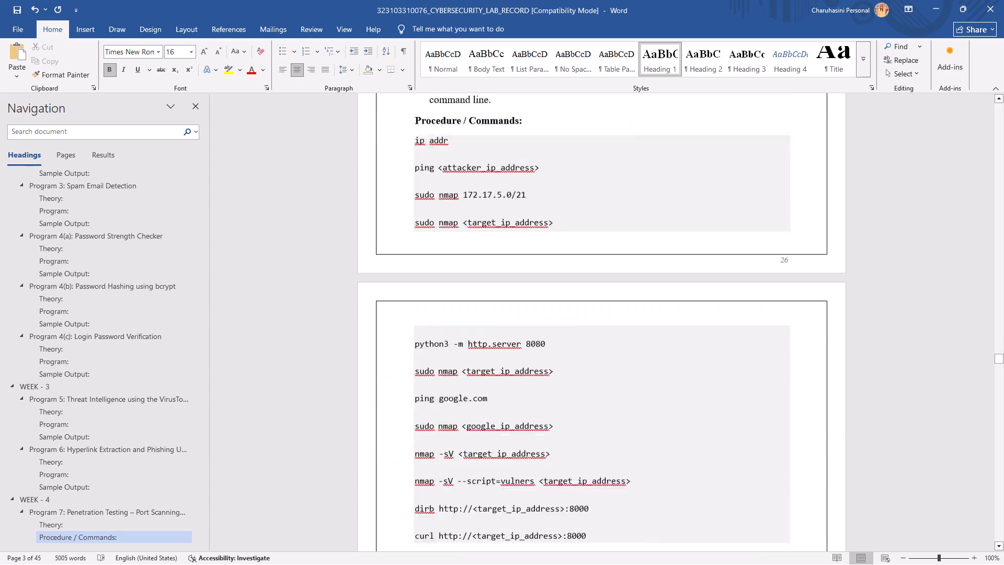
scroll(681, 438, down, 5)
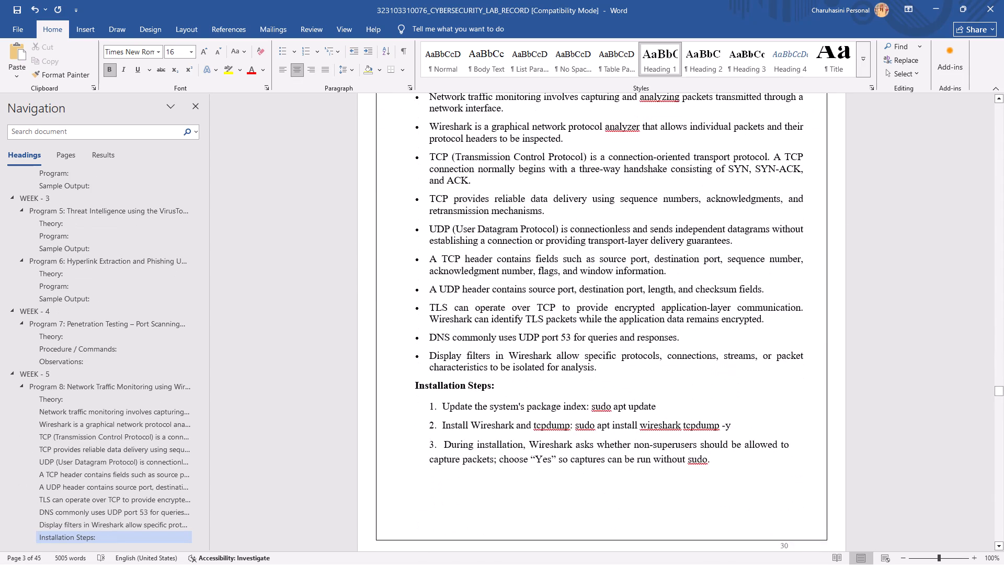
scroll(681, 438, up, 2)
scroll(681, 438, down, 4)
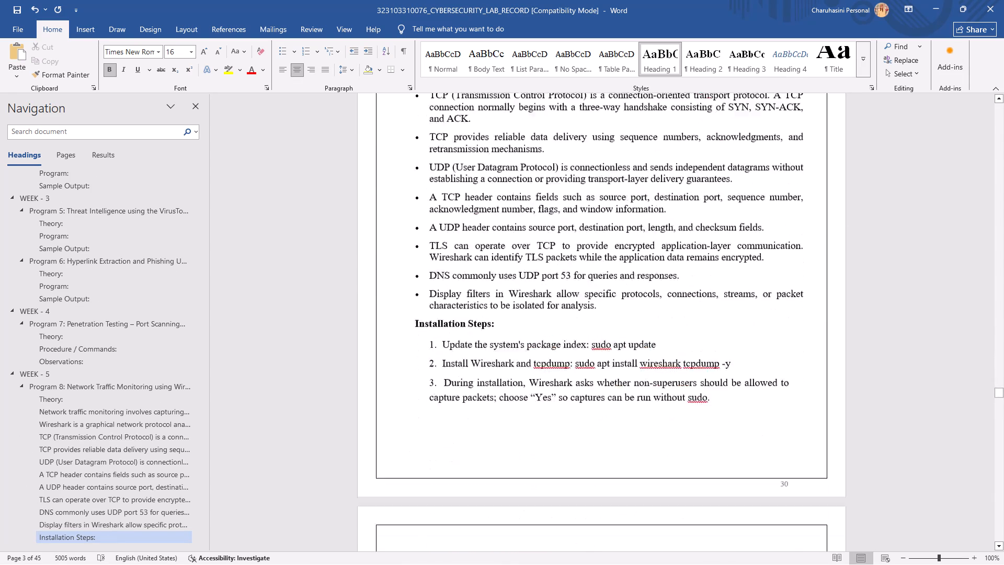
scroll(681, 438, down, 5)
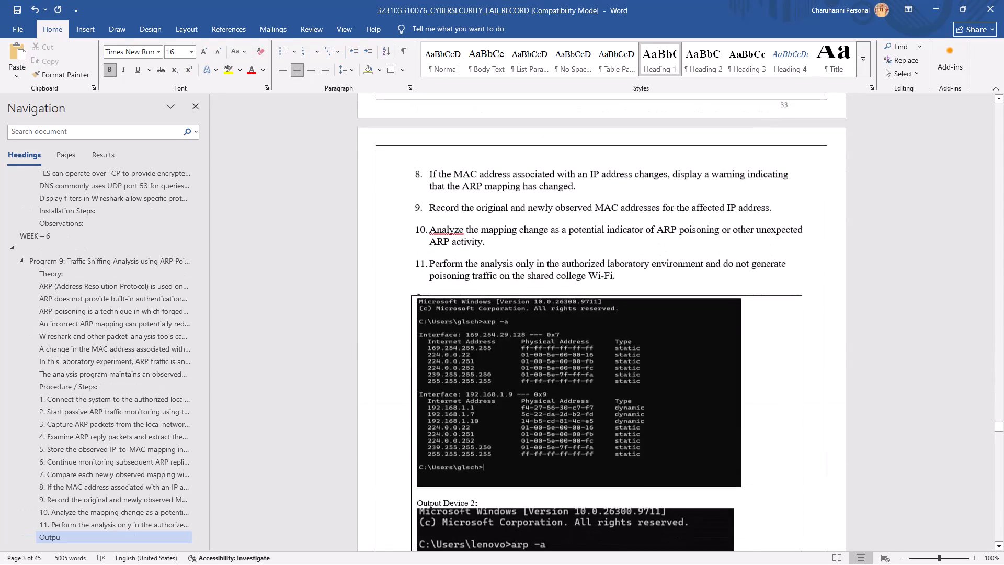
scroll(681, 438, down, 3)
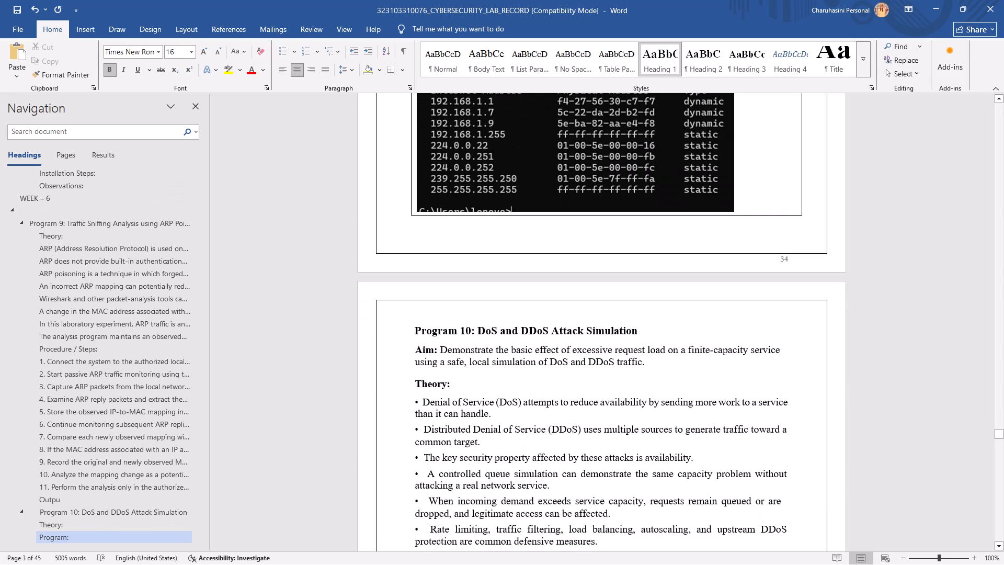
click(569, 316)
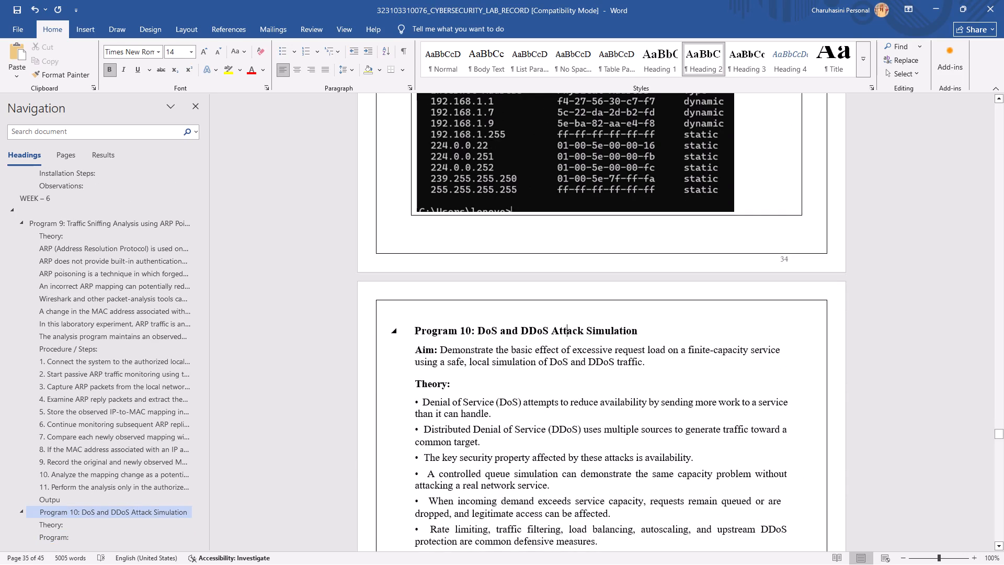
Save the lab record, including as a Word Document in the Downloads folder on C: under its existing file name.
key(ctrl+s)
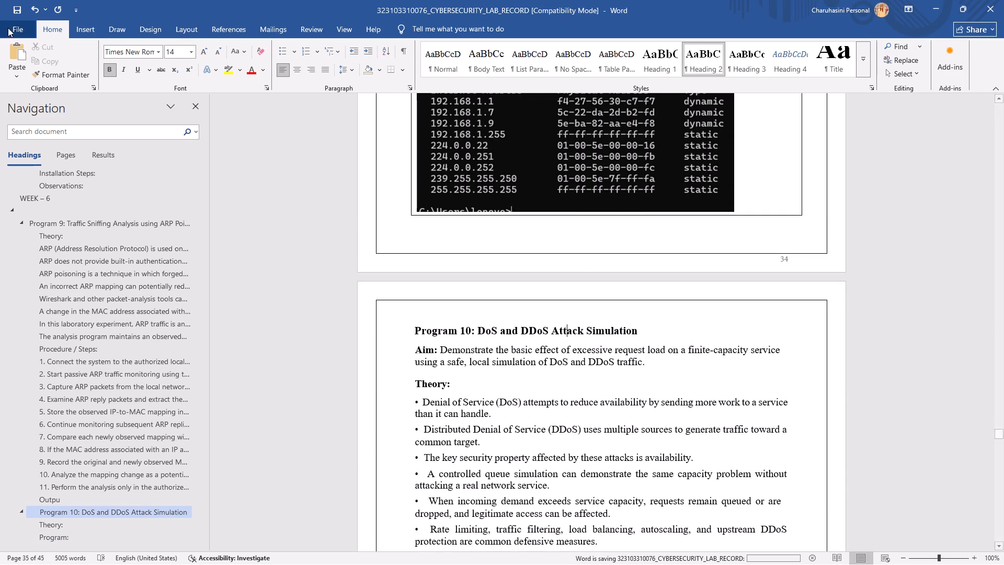
click(8, 28)
click(26, 195)
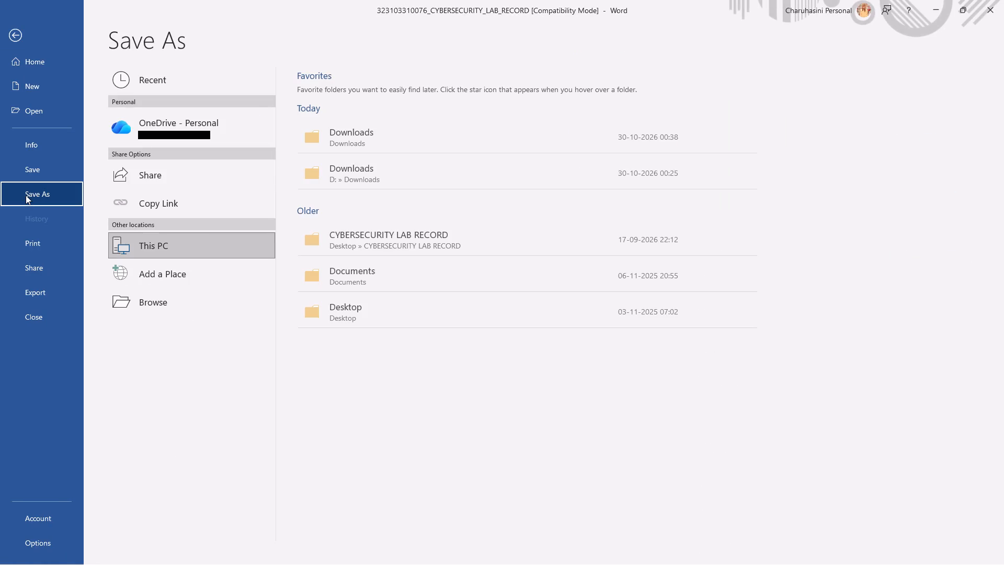
click(364, 151)
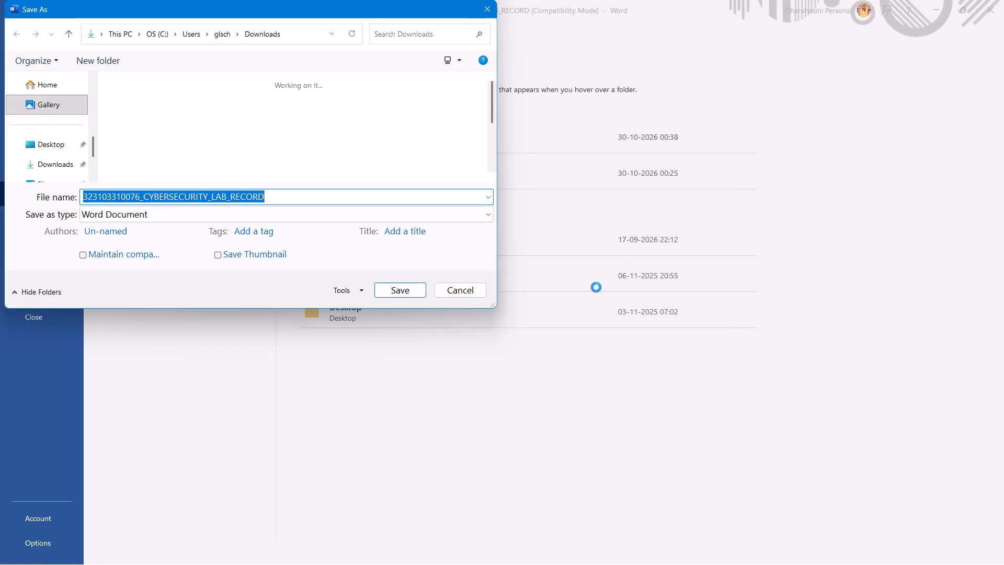
click(400, 289)
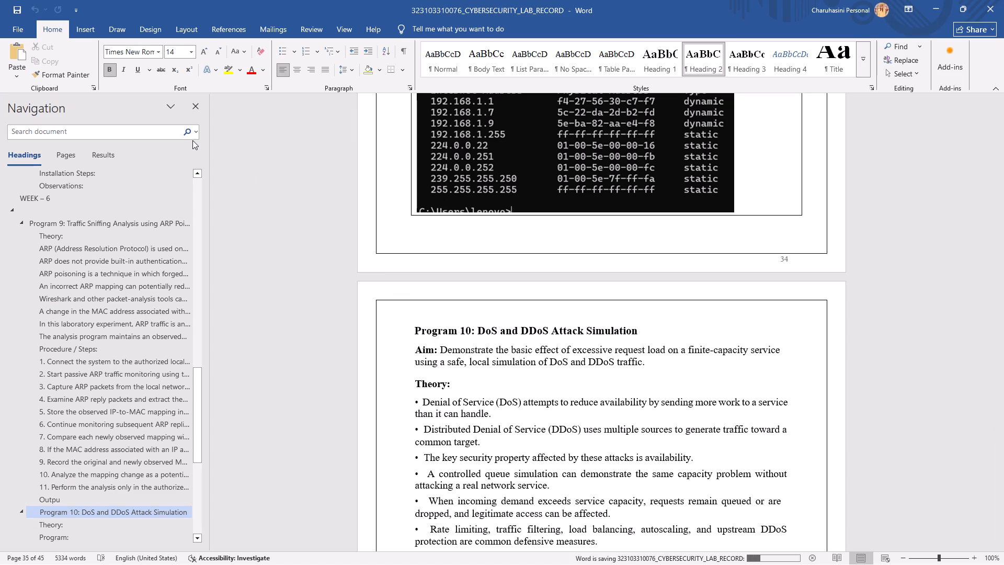
Save the lab record as a PDF in the Downloads folder on C: under its existing file name.
click(26, 32)
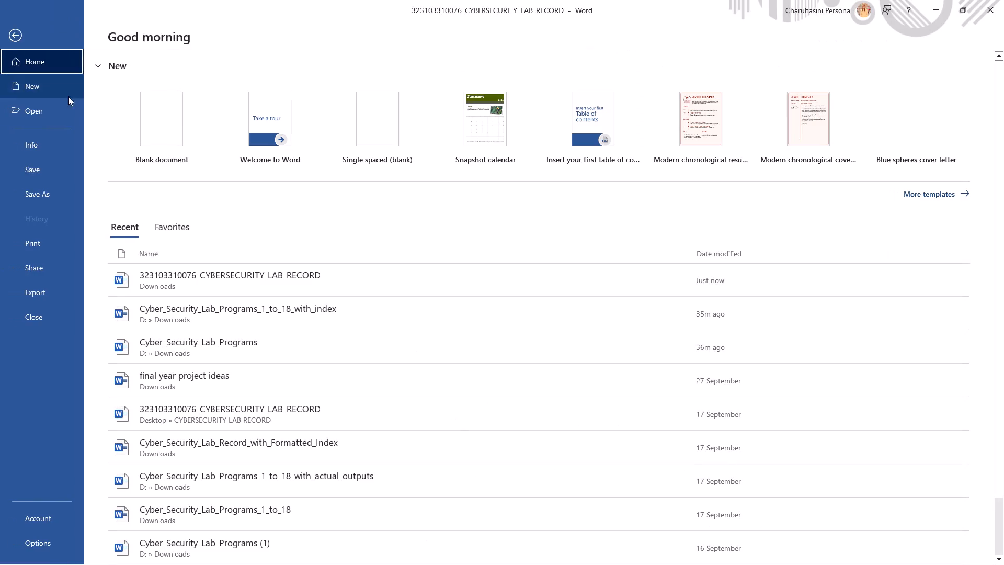
click(47, 200)
double_click(390, 135)
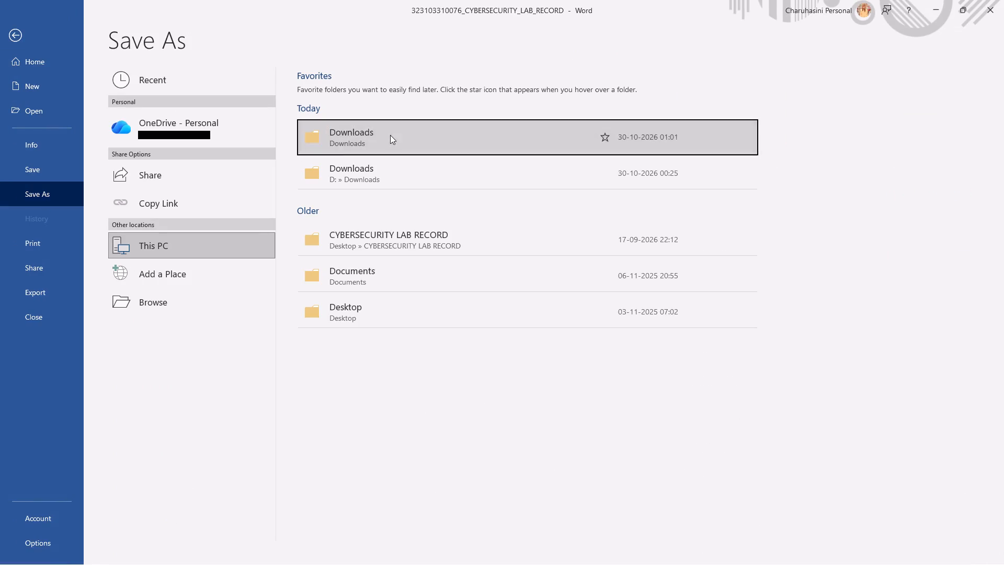
click(185, 211)
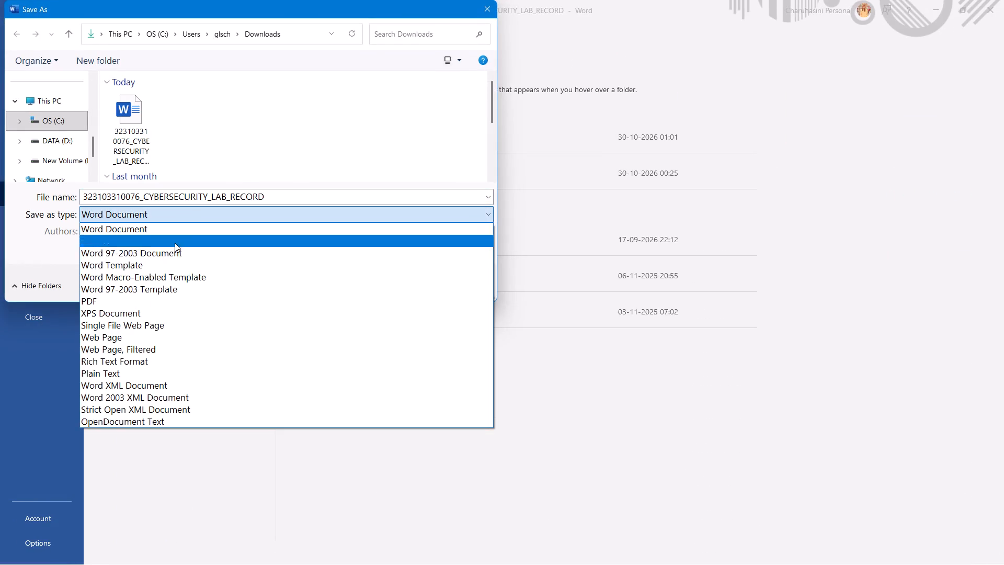
click(168, 303)
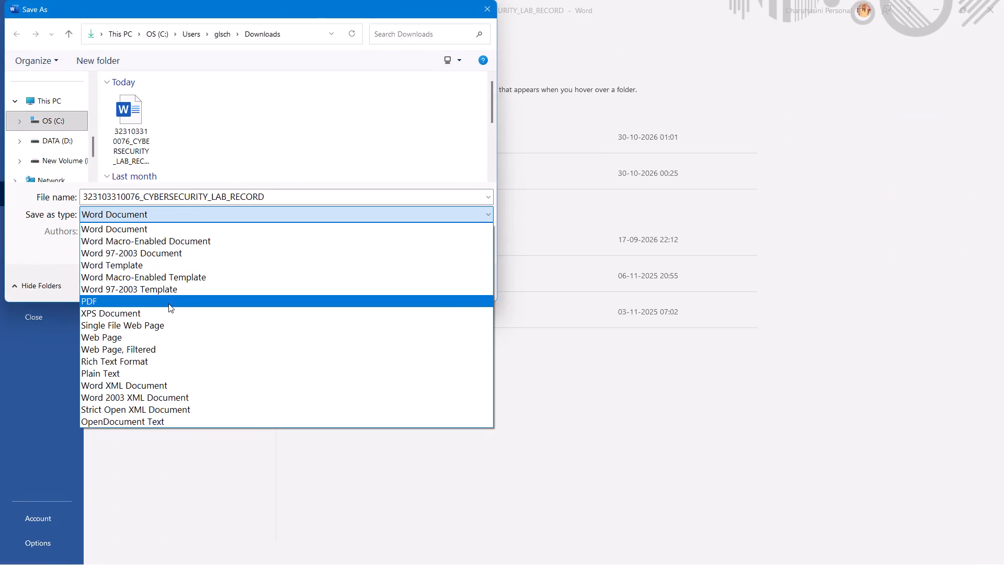
click(416, 317)
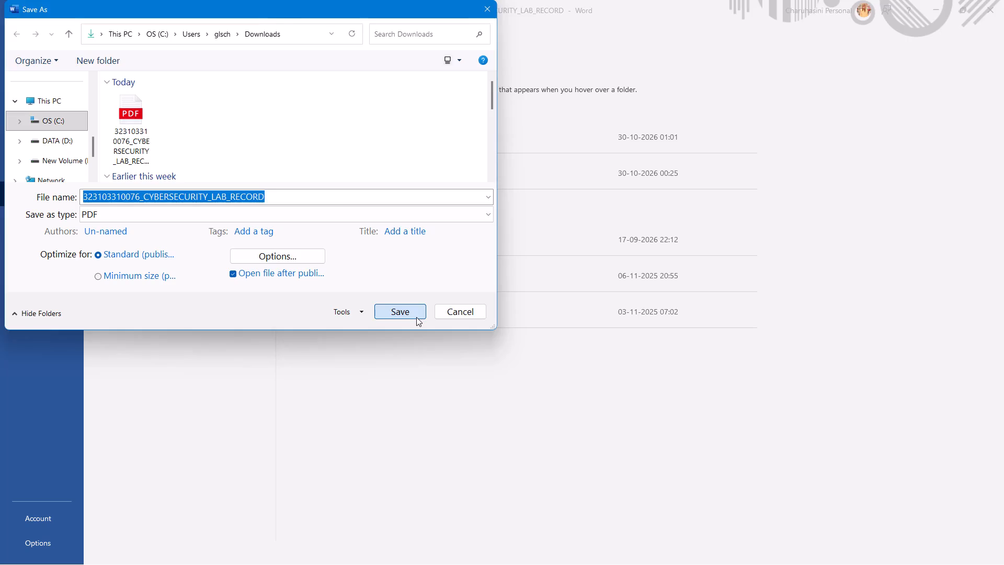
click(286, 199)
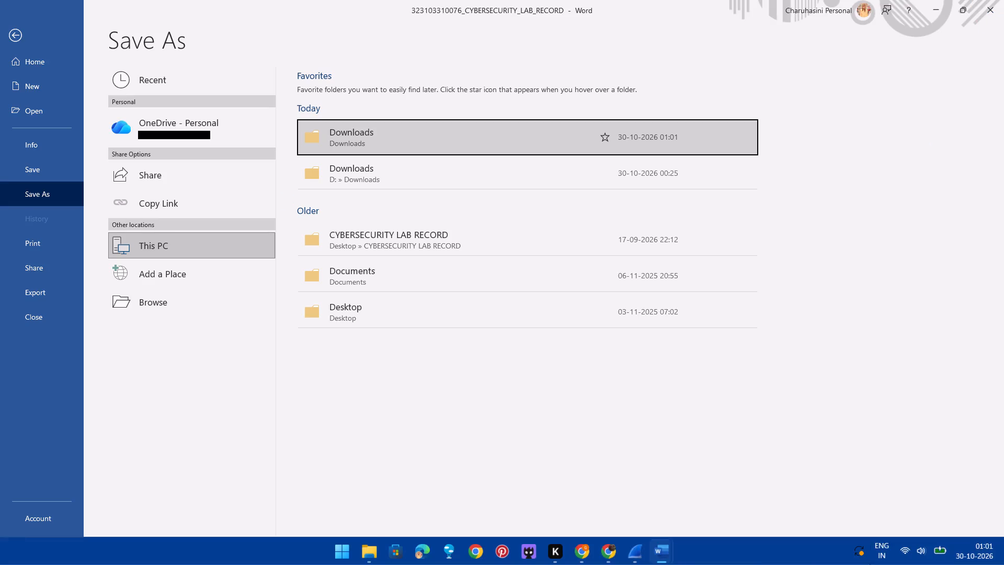
In Chrome, open the CYBERSECURITY LAB RECORD Drive folder linked in the sent leave email and delete its PDF and Word record files.
click(592, 552)
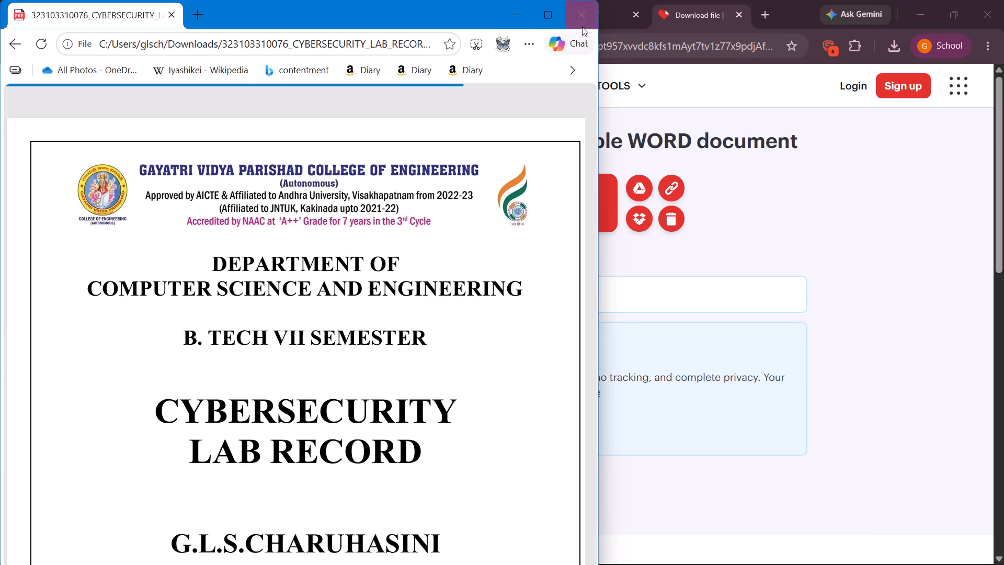
click(582, 27)
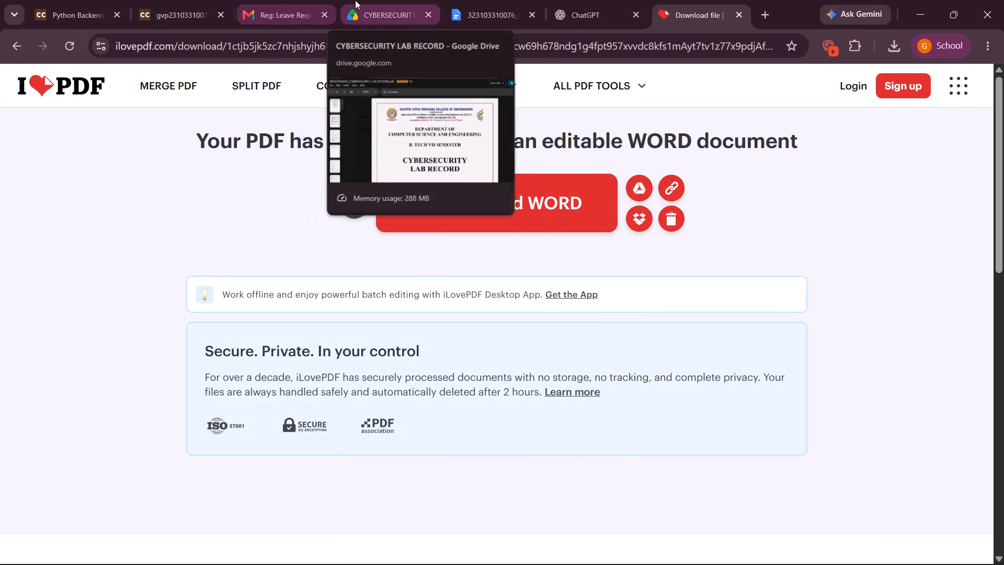
click(355, 0)
click(292, 3)
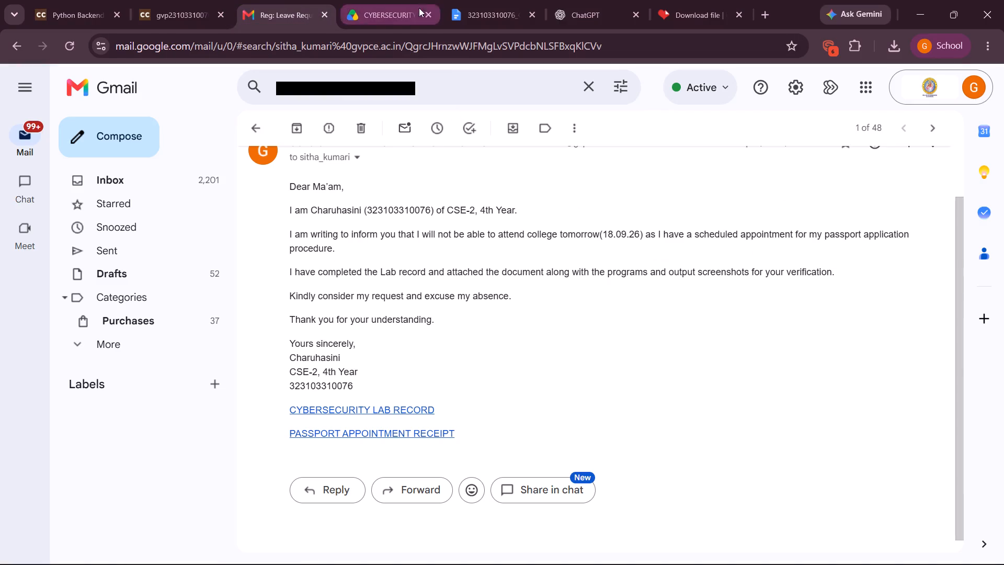
click(395, 408)
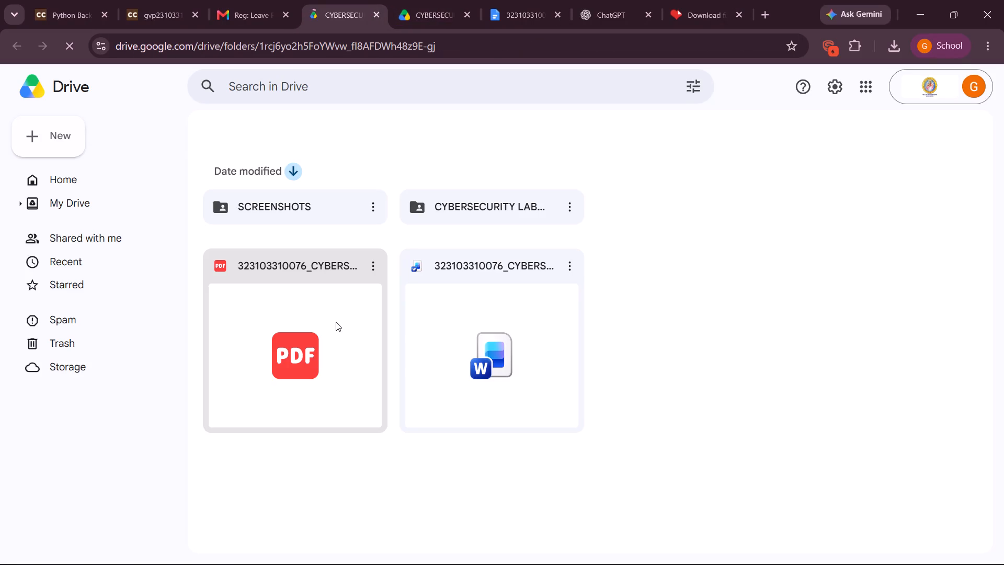
click(336, 322)
ctrl+click(469, 334)
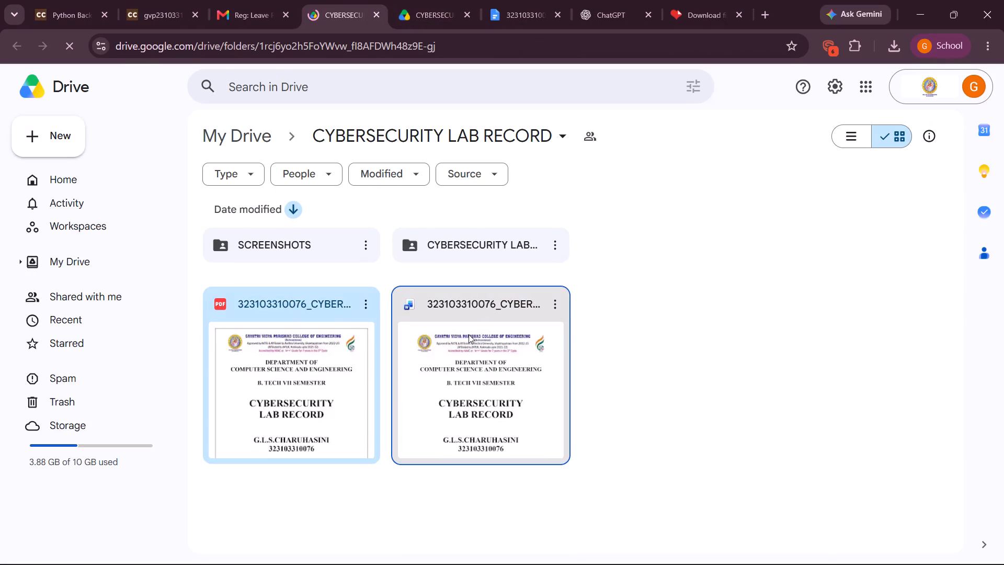
key(Delete)
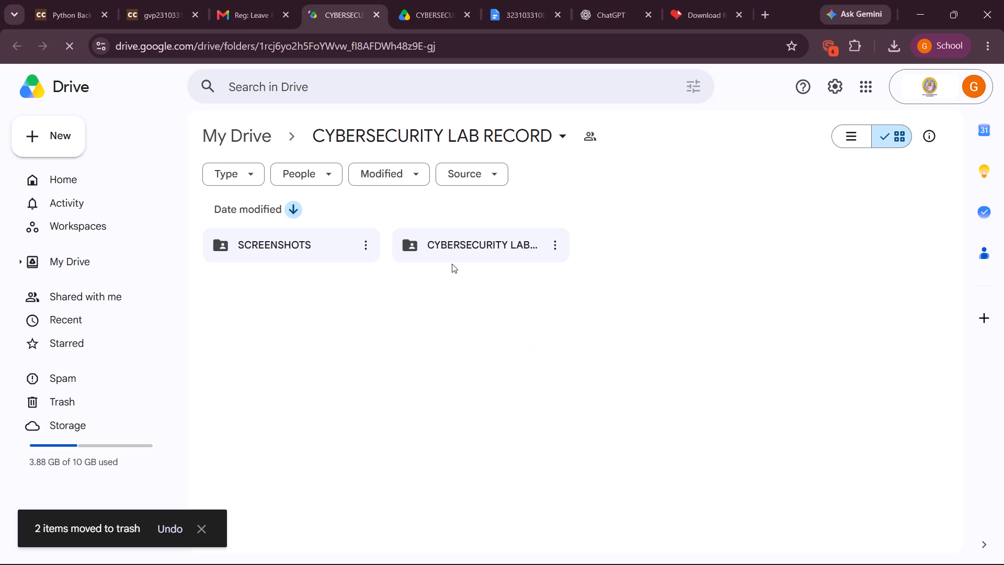
Check the program files in the CYBERSECURITY LAB PART-A subfolder and return to the CYBERSECURITY LAB RECORD folder.
double_click(466, 249)
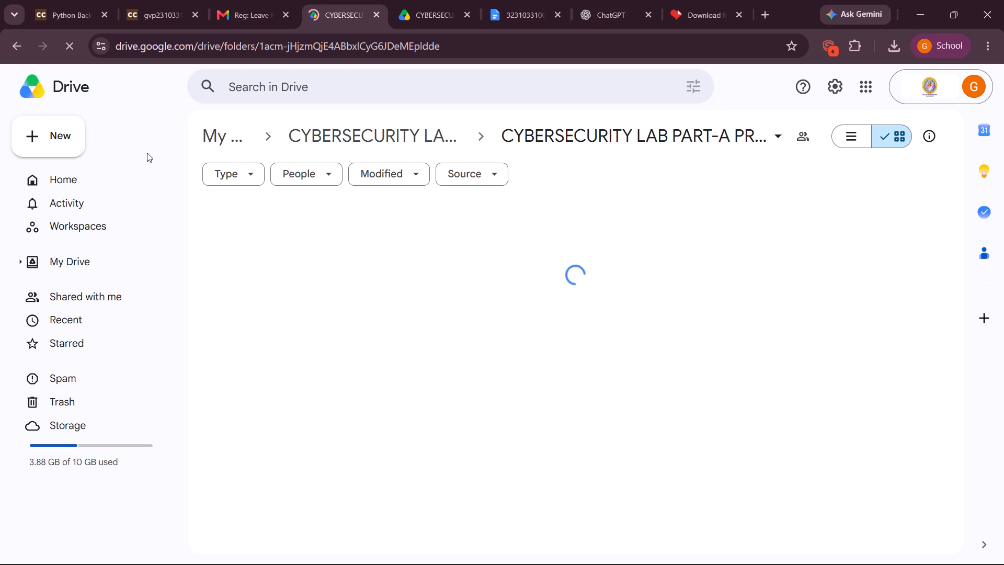
scroll(270, 366, down, 1)
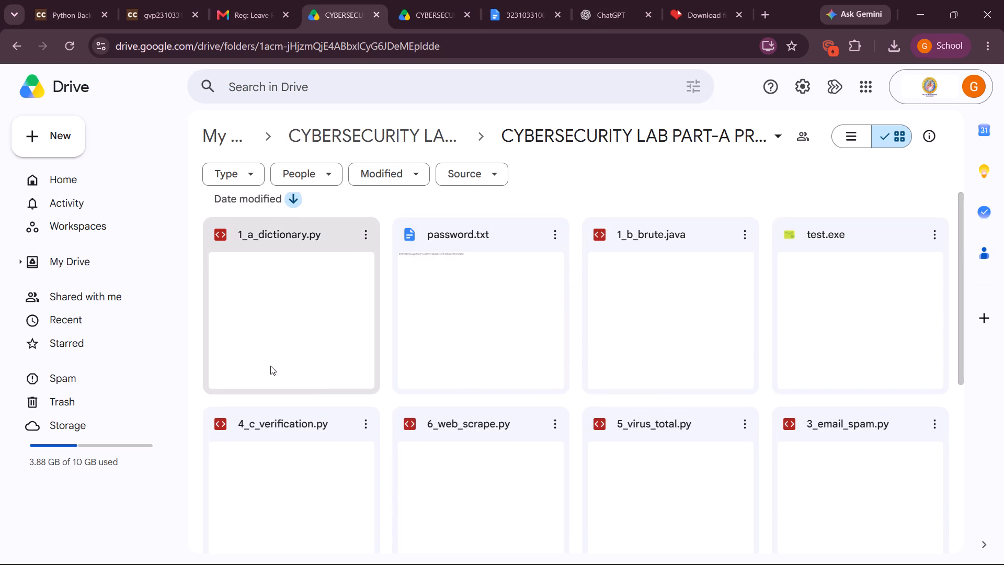
scroll(270, 366, down, 1)
click(18, 44)
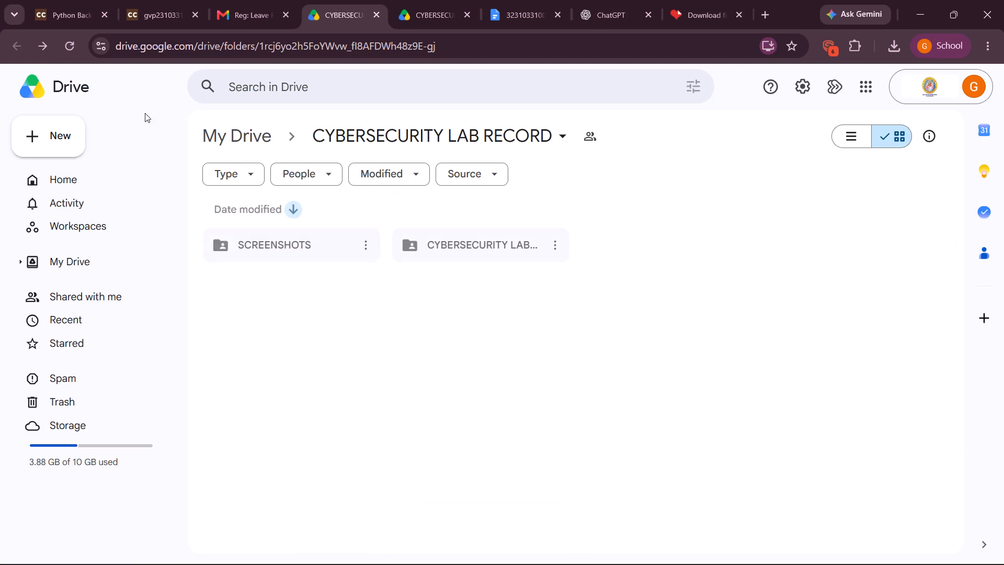
Start a file upload into the SCREENSHOTS subfolder of the CYBERSECURITY LAB RECORD Drive folder.
double_click(256, 246)
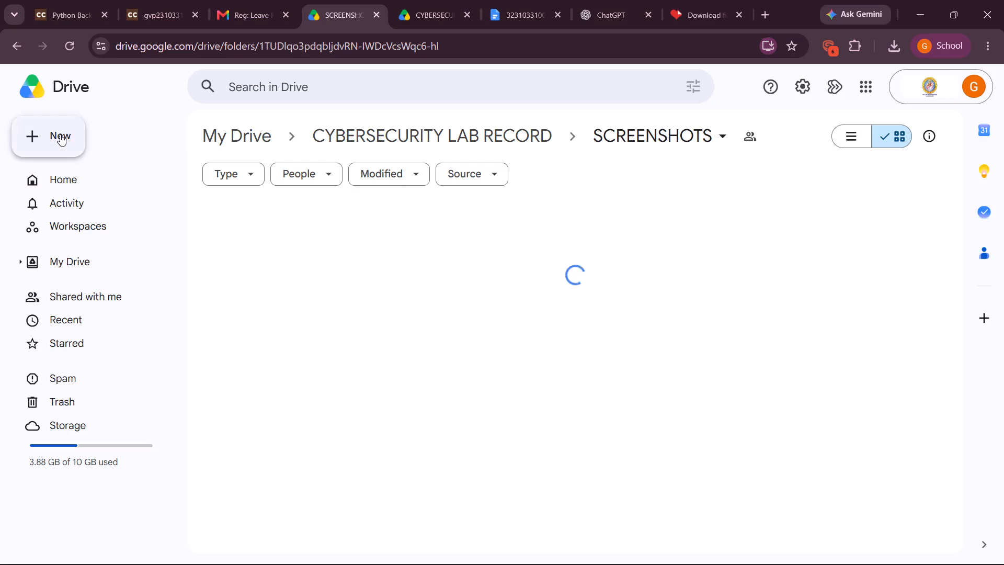
click(60, 134)
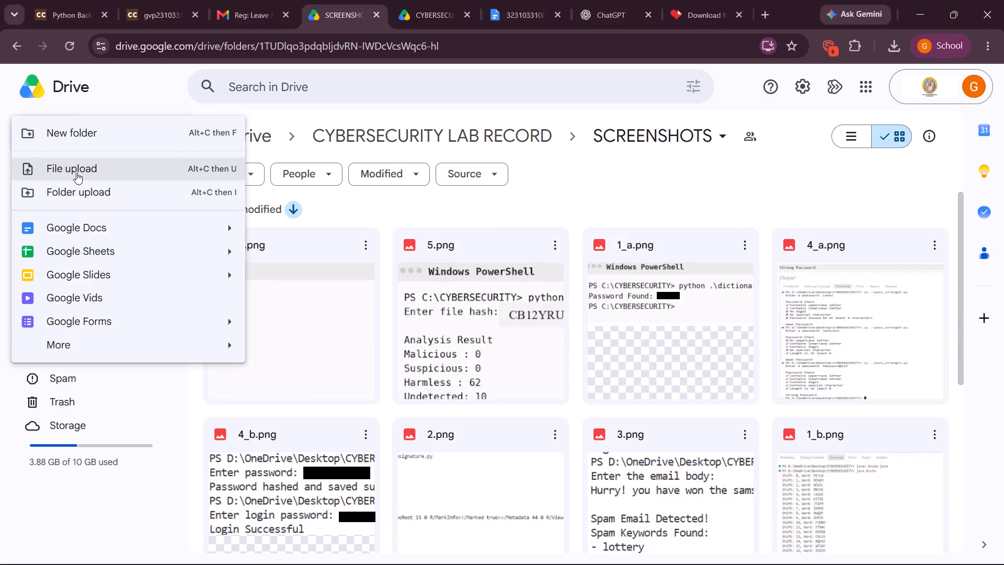
click(76, 173)
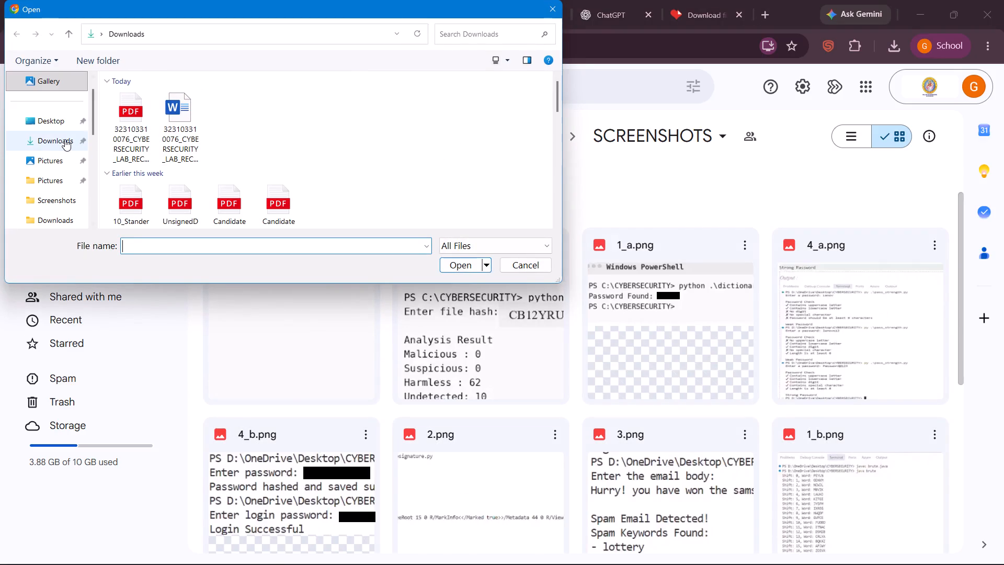
click(65, 139)
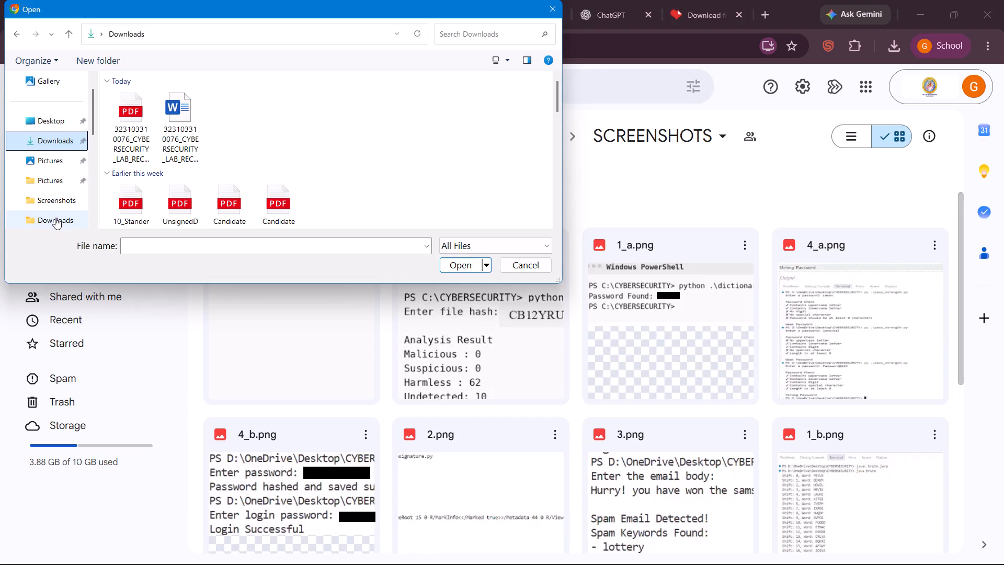
click(55, 218)
scroll(309, 156, down, 2)
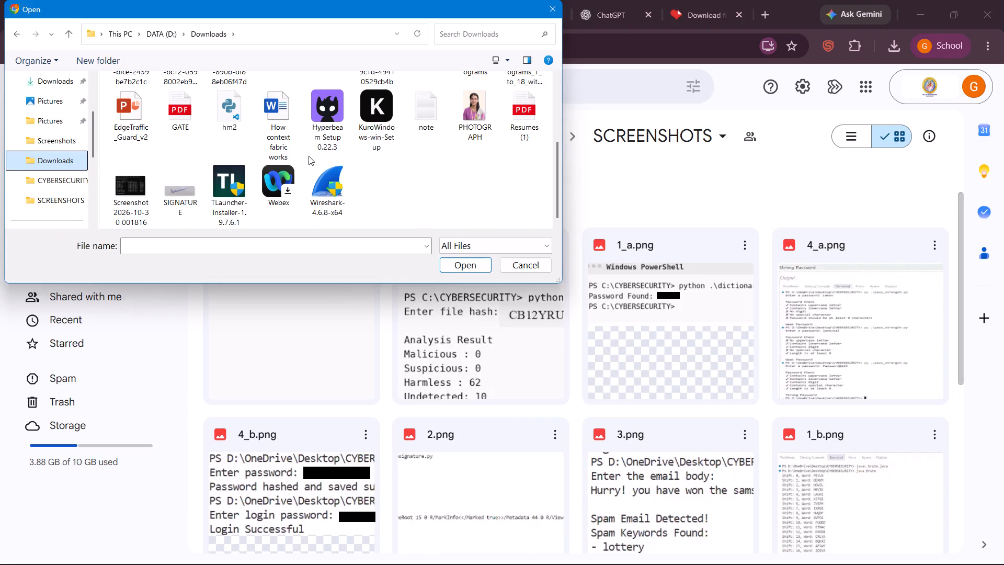
click(145, 188)
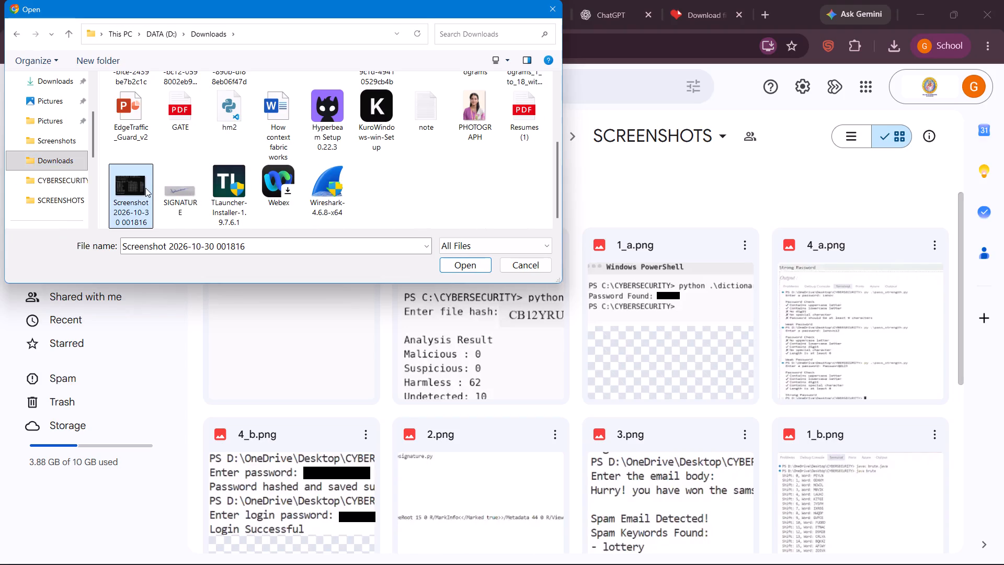
right_click(145, 188)
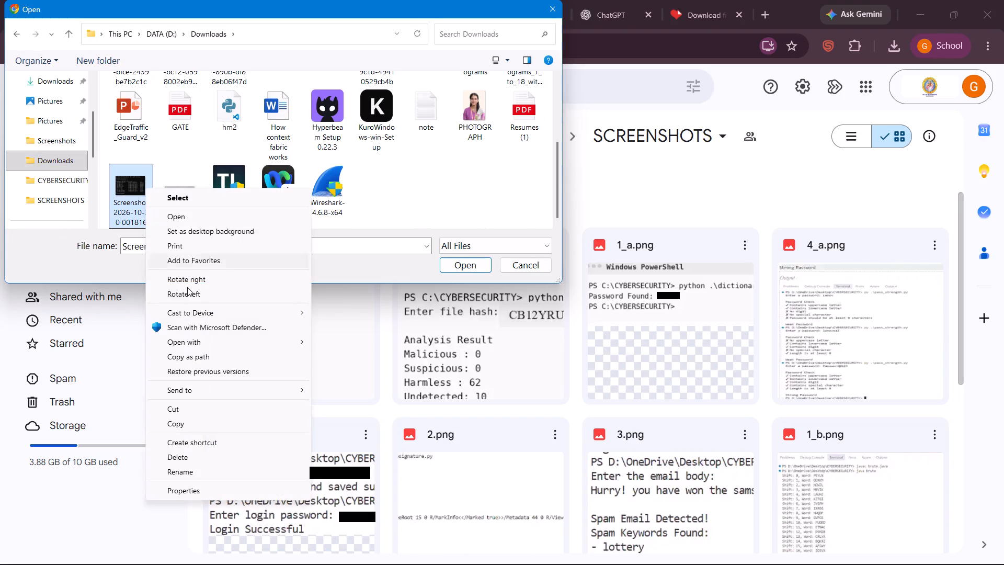
click(188, 471)
key(BackSpace)
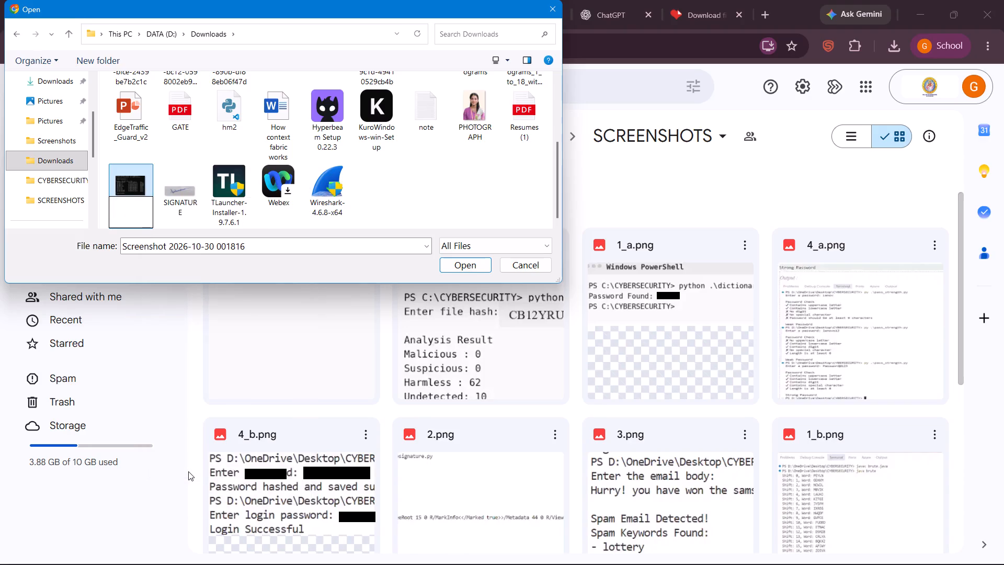
text(WEEK-)
key(6)
key(Return)
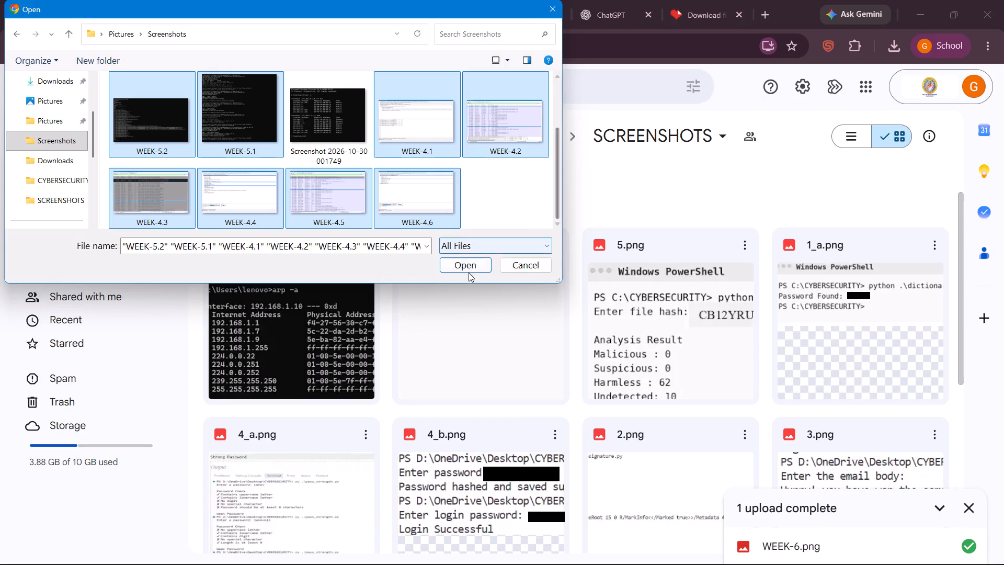
click(483, 261)
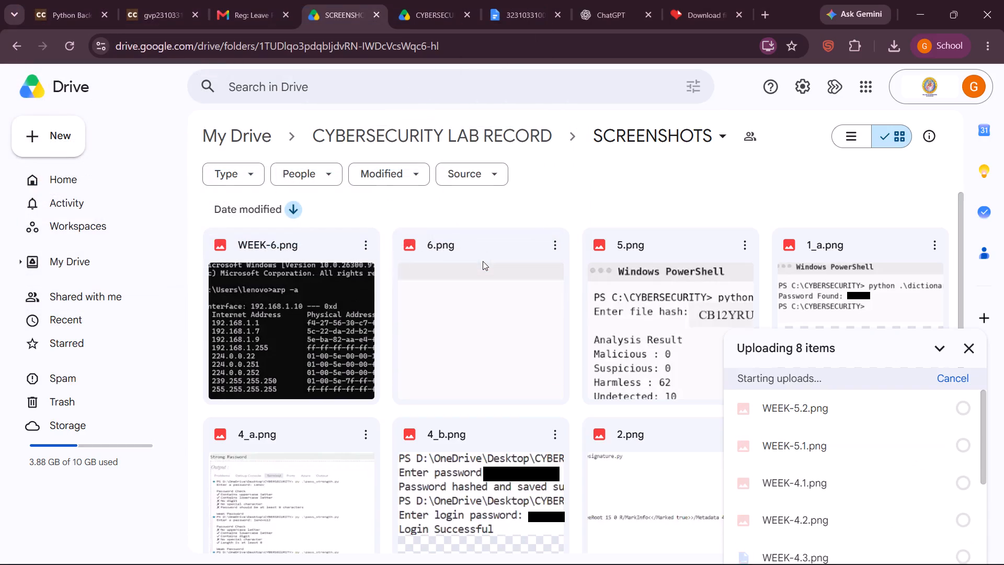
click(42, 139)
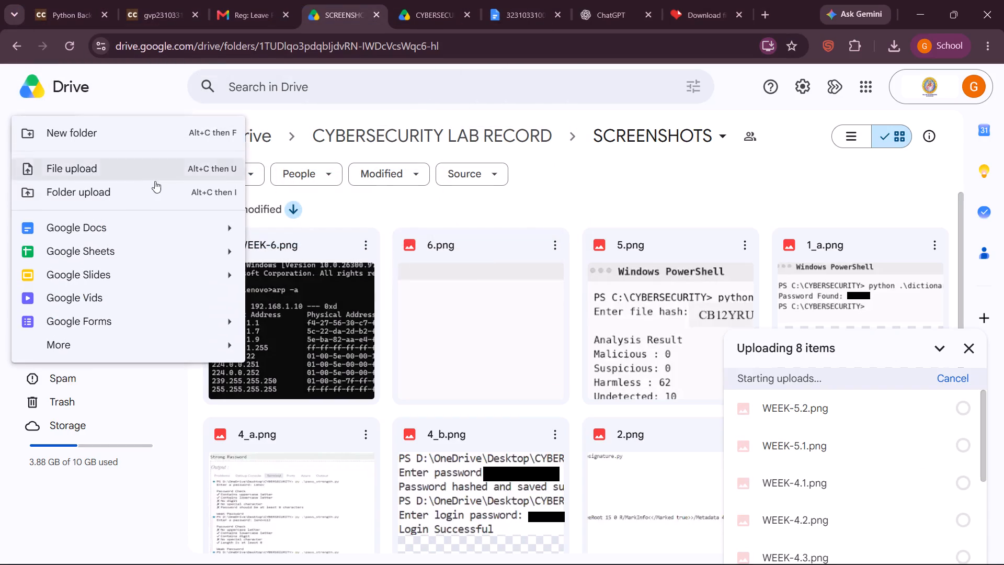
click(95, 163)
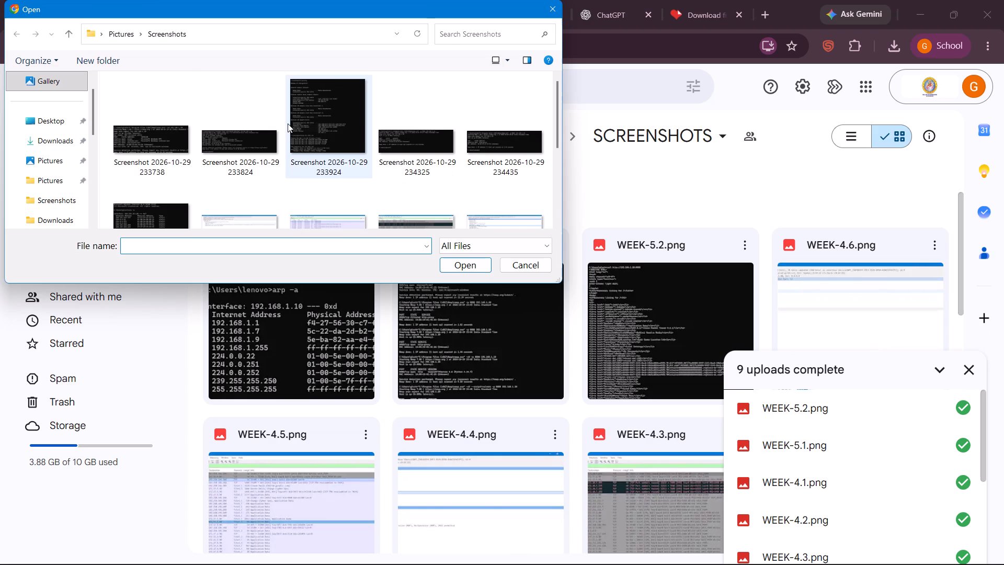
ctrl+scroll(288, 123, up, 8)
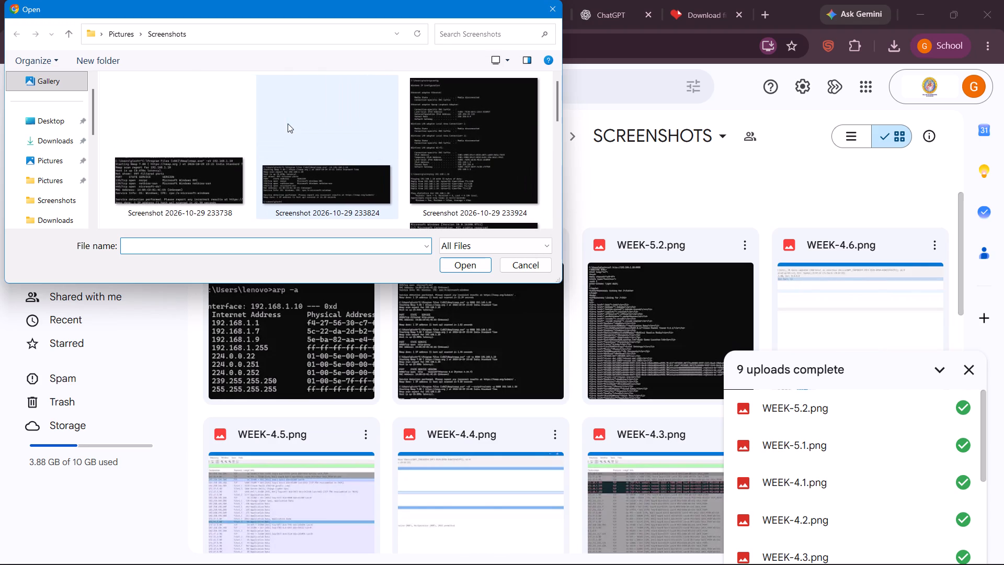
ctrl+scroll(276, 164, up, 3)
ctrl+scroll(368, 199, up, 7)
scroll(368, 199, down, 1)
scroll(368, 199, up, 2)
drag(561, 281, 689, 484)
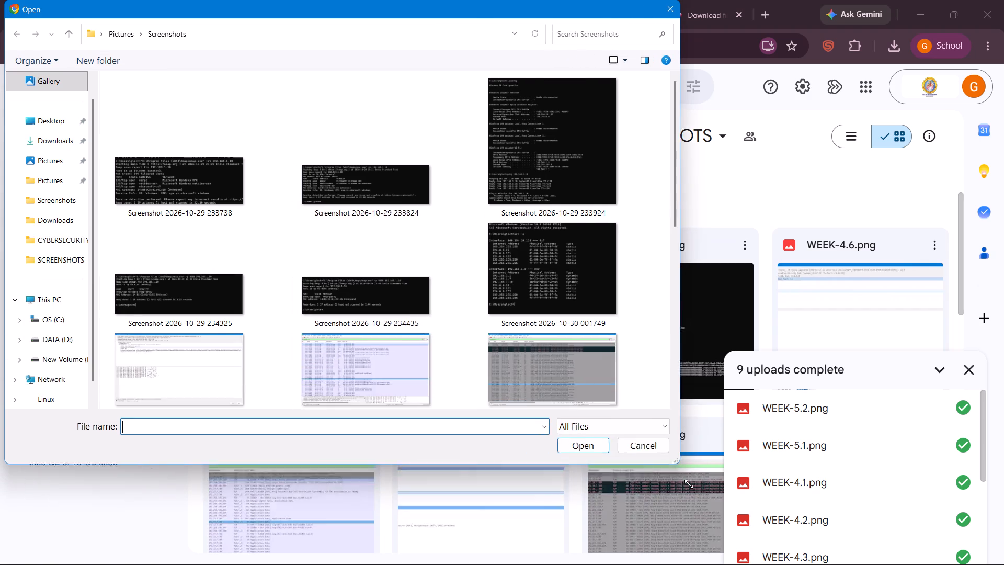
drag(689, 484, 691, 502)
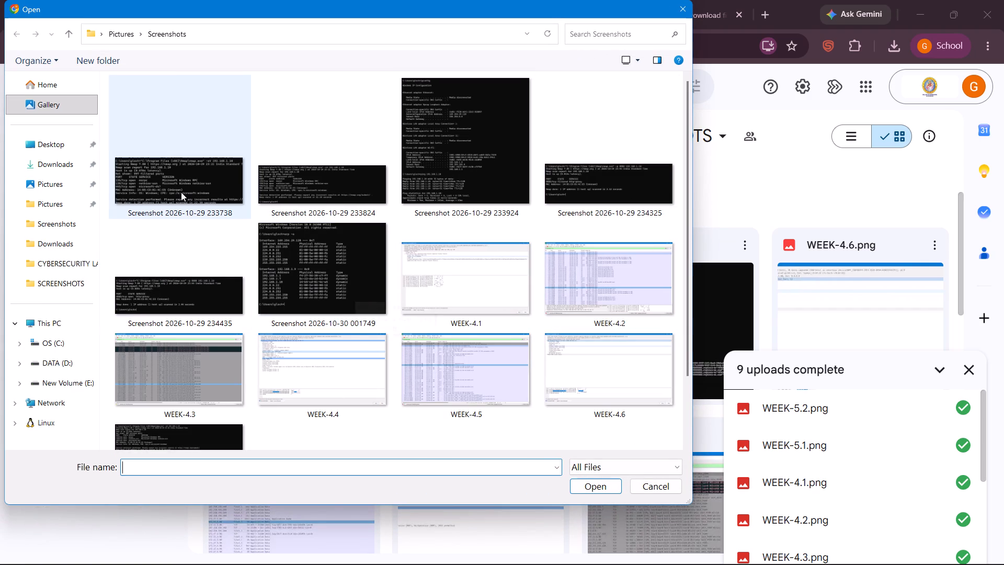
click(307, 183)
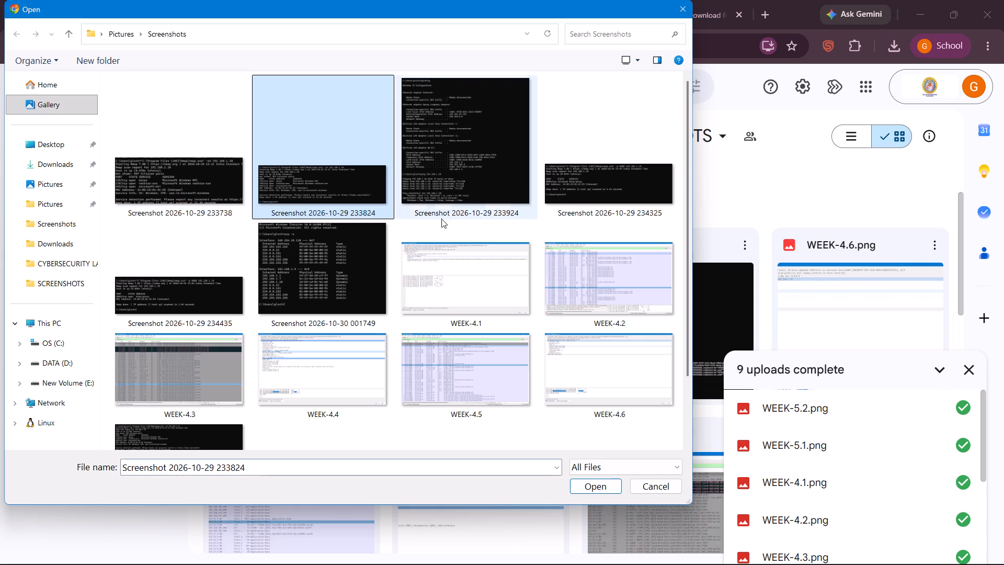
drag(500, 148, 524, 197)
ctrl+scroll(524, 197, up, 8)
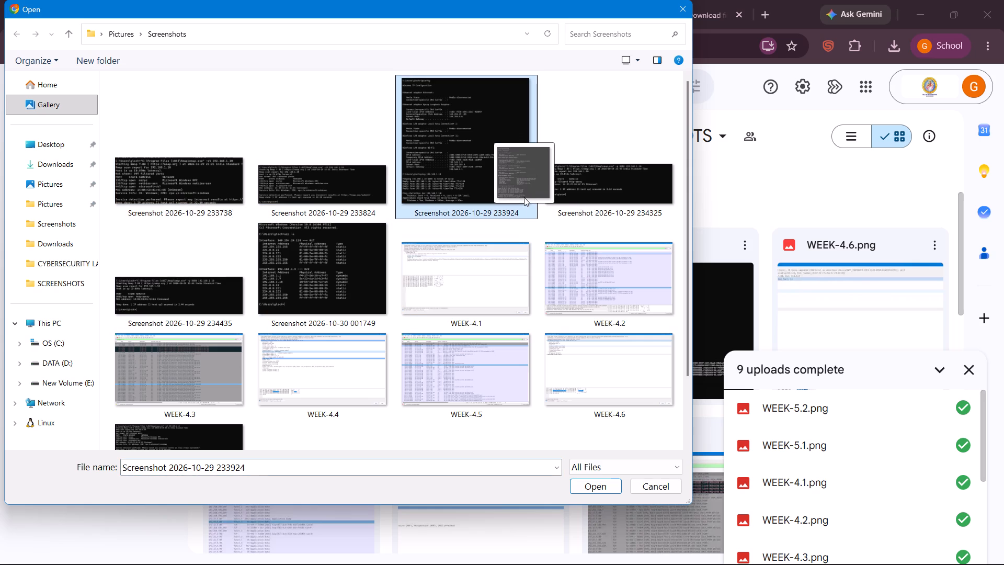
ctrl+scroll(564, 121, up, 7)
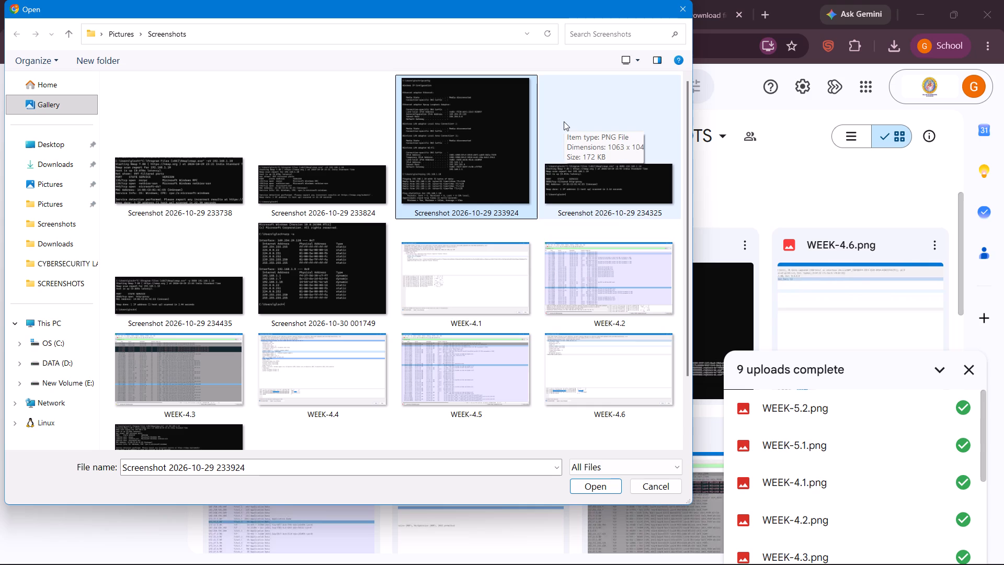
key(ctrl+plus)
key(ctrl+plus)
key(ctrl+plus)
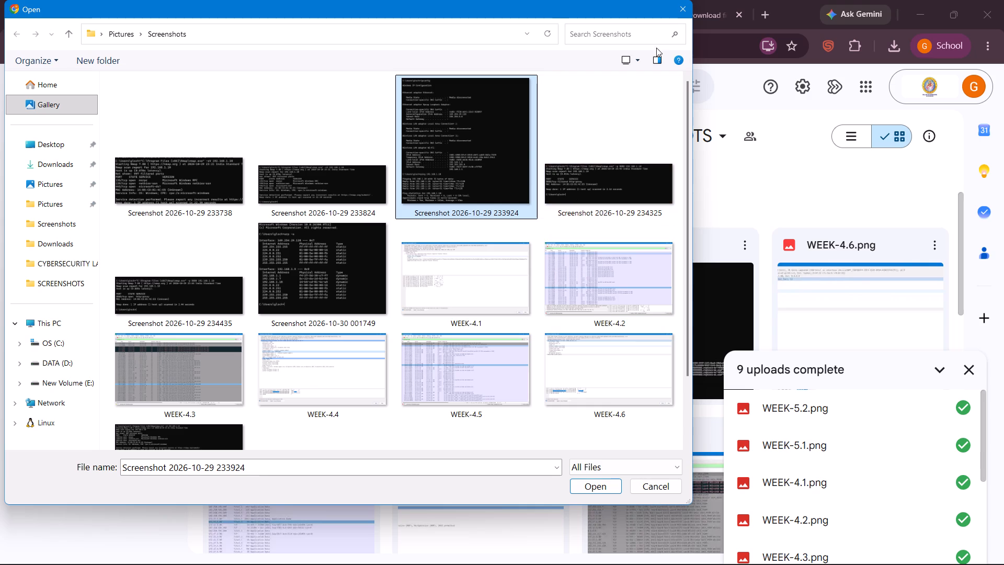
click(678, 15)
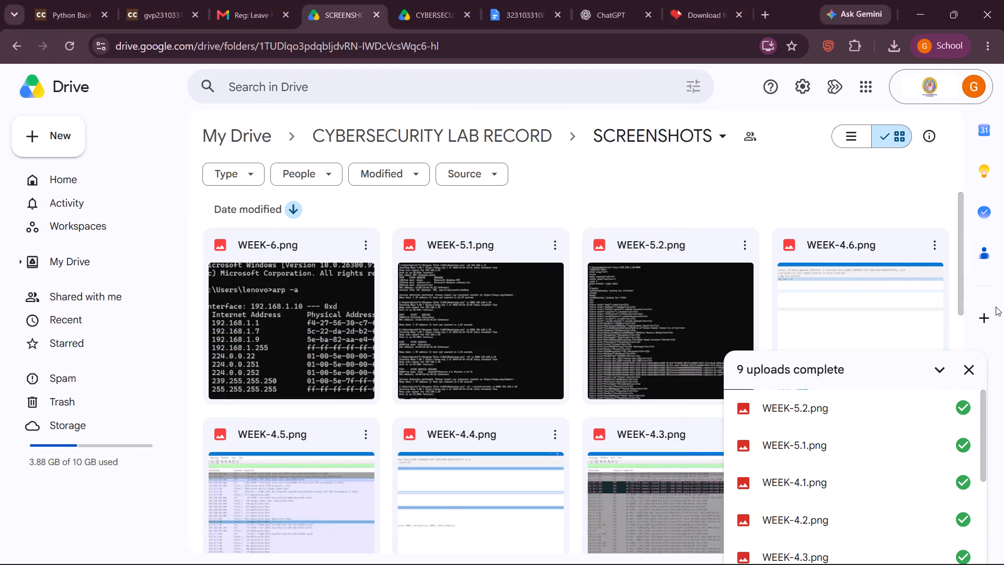
Look through all the files in Drive's SCREENSHOTS folder to check the uploaded week screenshots.
click(971, 367)
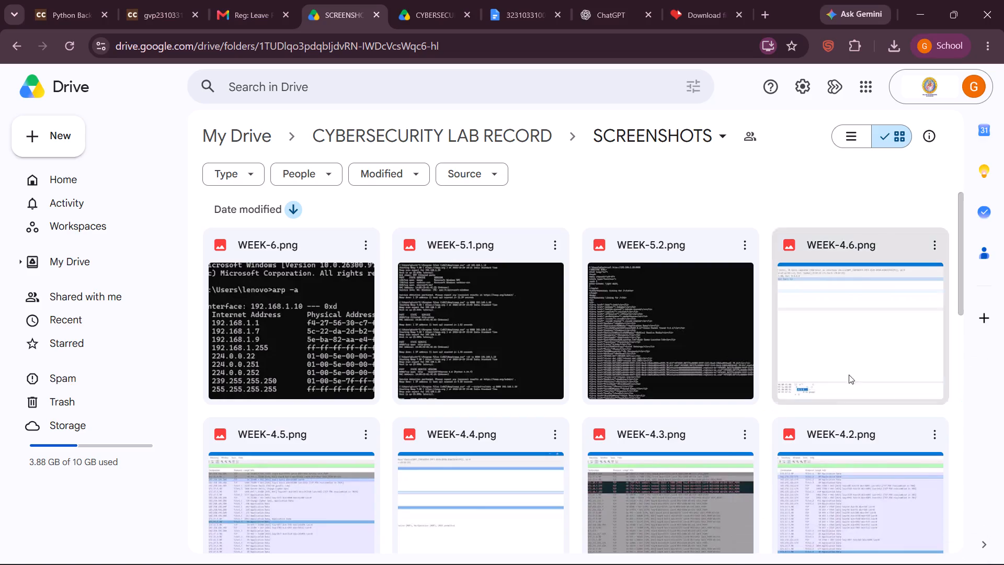
scroll(768, 353, down, 2)
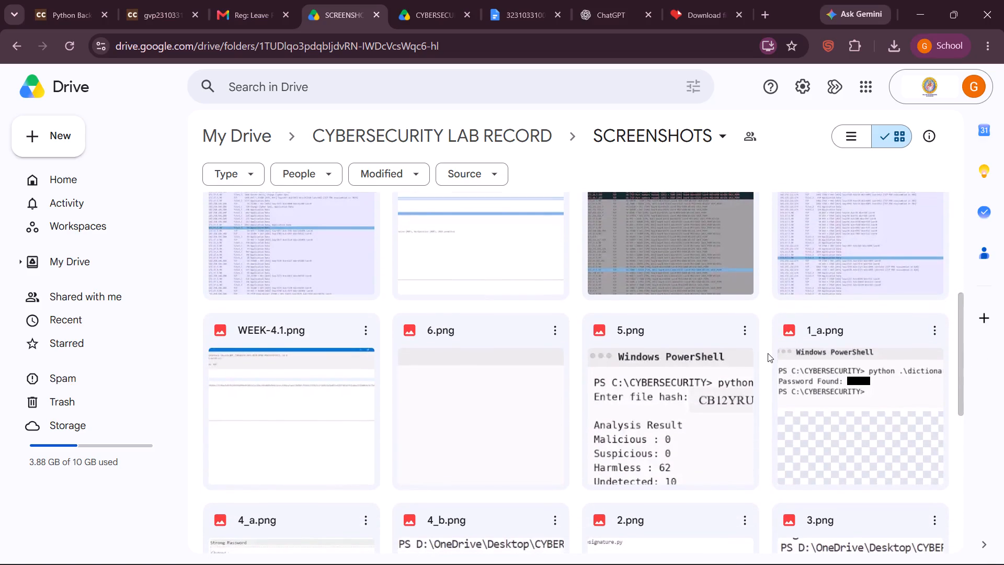
scroll(768, 353, down, 1)
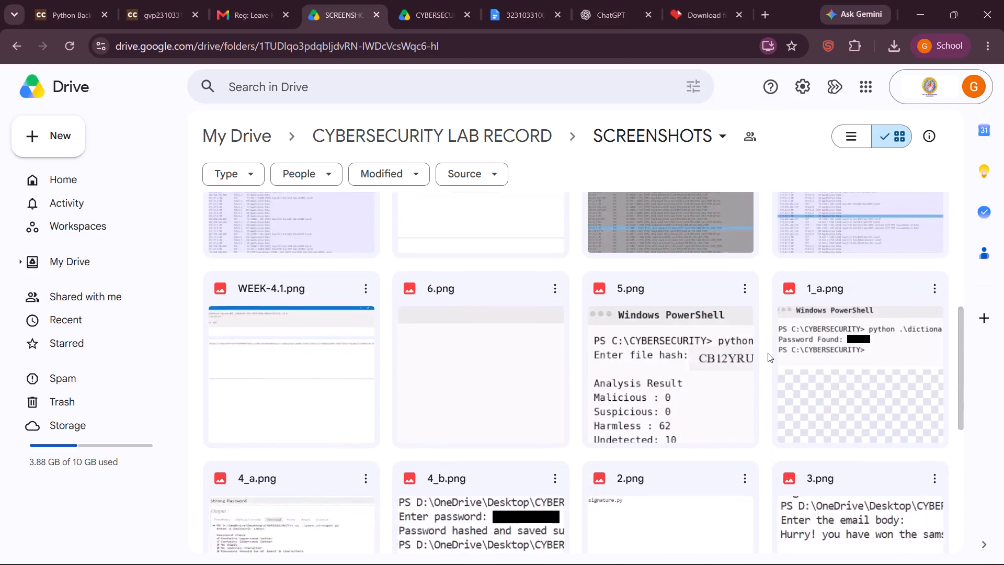
scroll(768, 353, down, 5)
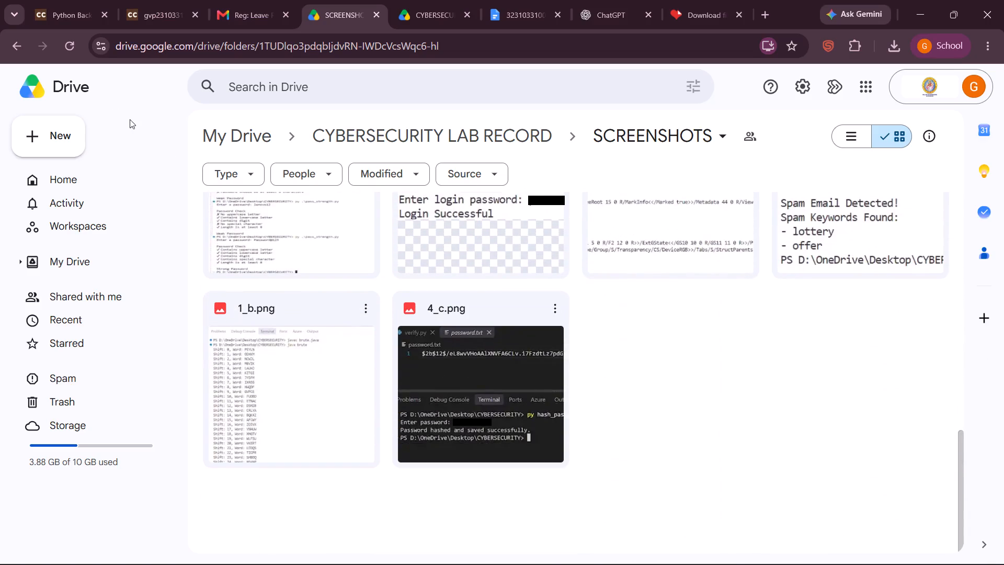
Upload the PDF and Word versions of the cybersecurity lab record from Downloads to Drive's CYBERSECURITY LAB RECORD folder.
click(22, 50)
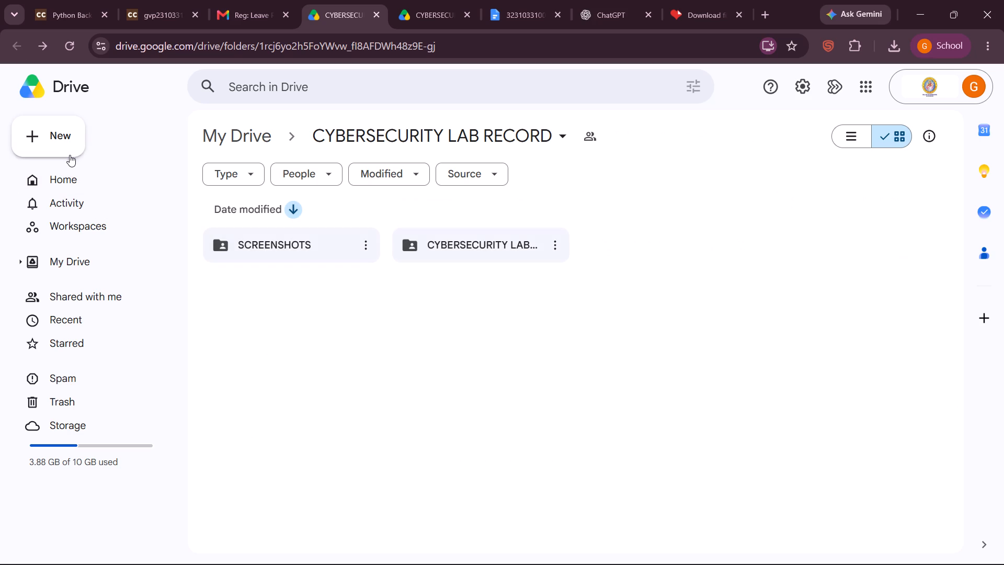
click(70, 155)
click(75, 179)
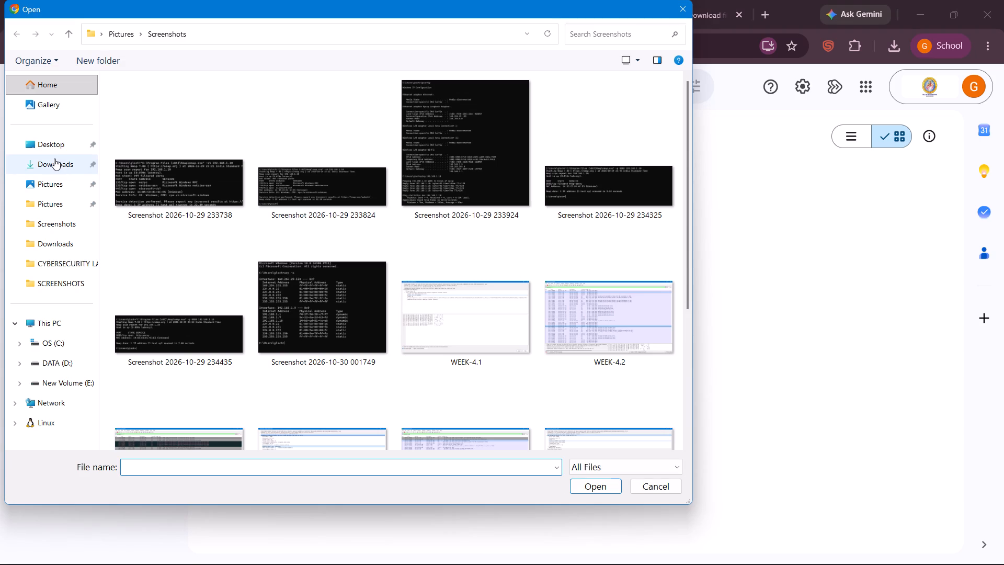
click(54, 159)
ctrl+click(152, 158)
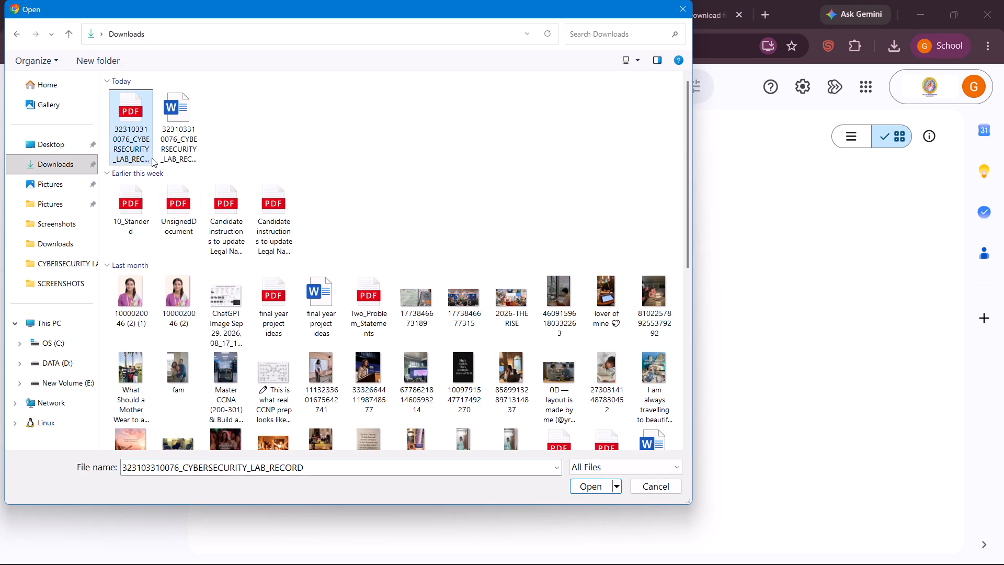
ctrl+click(185, 162)
key(Return)
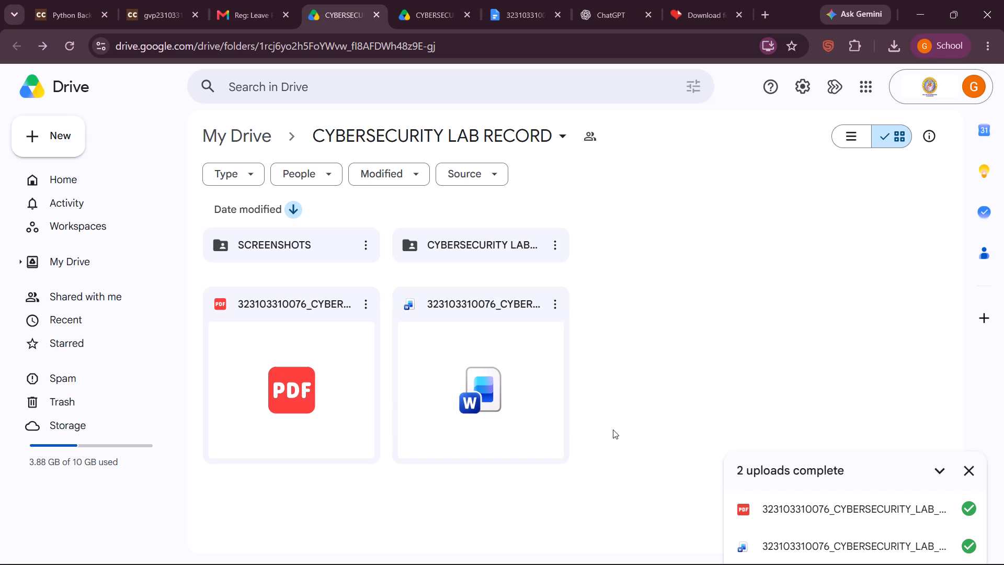
Close the browser window.
click(1003, 0)
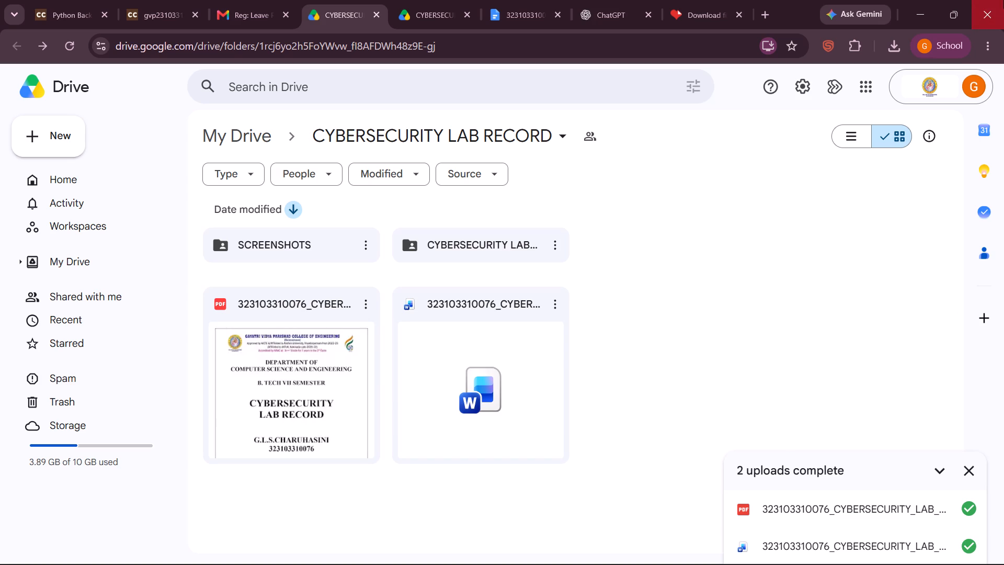
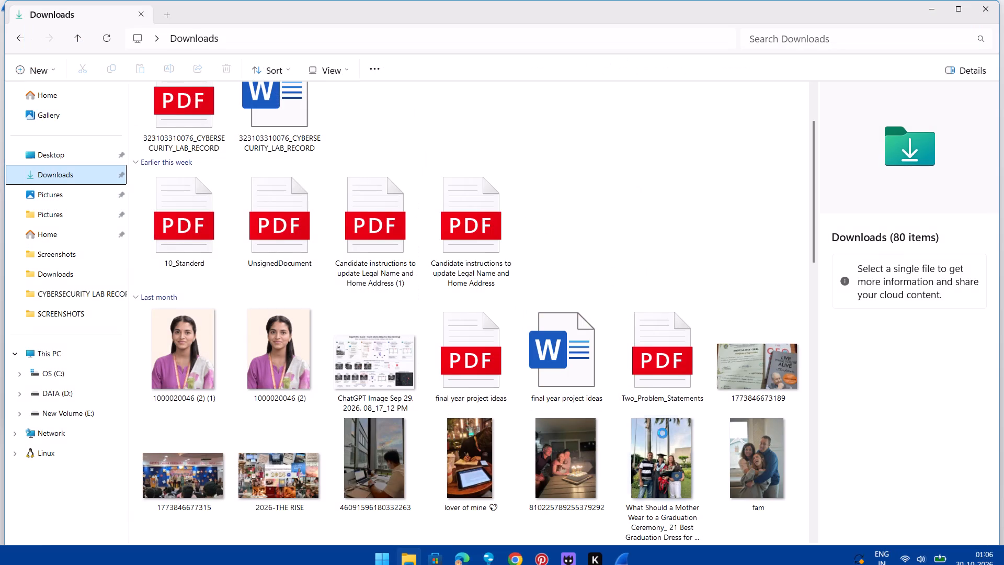
Close the File Explorer window showing the Downloads folder.
drag(1003, 0, 990, 10)
click(990, 10)
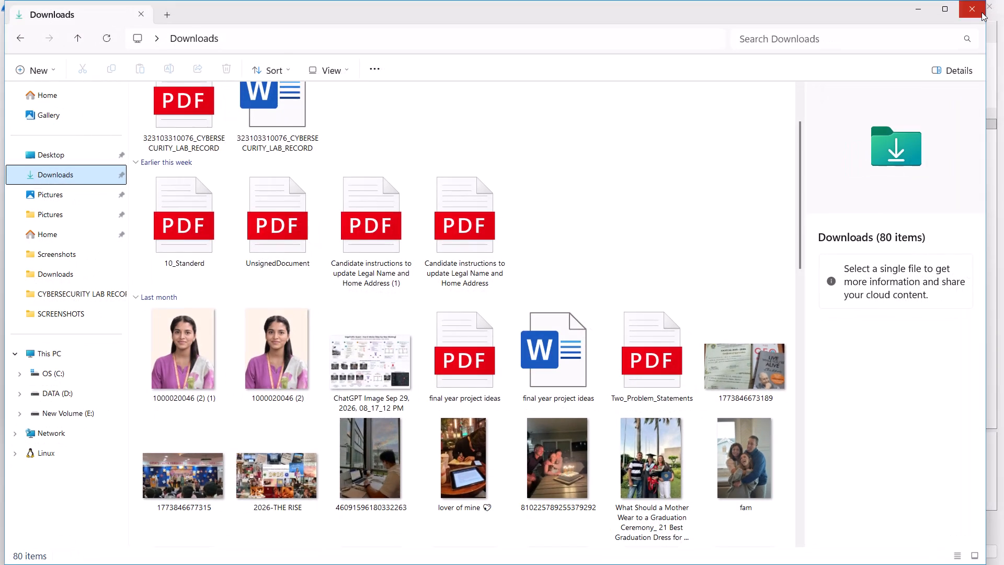
click(982, 12)
Close the secondary Wireshark windows that are open alongside the main Wi-Fi capture window.
click(1003, 12)
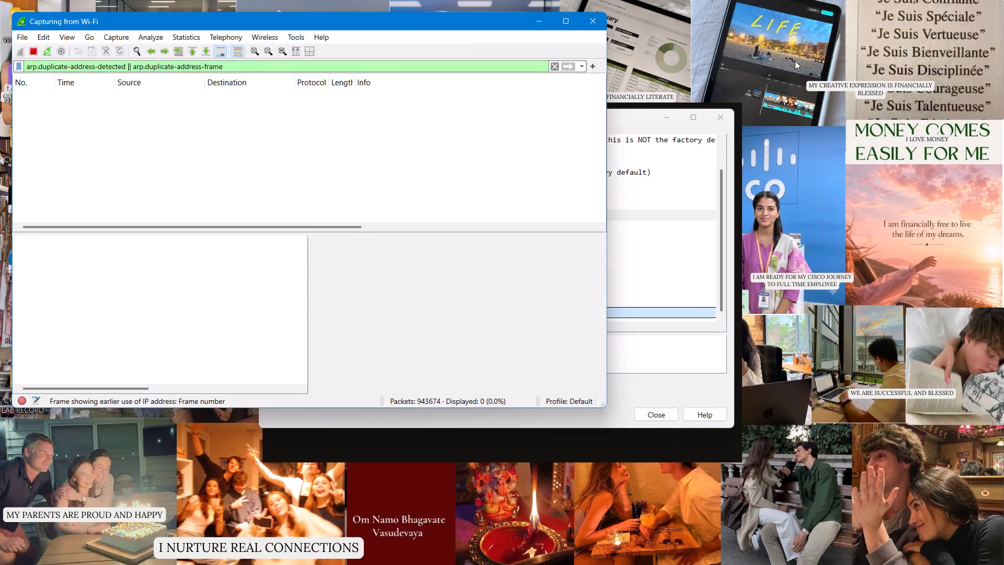
click(713, 109)
Quit Wireshark, stopping the Wi-Fi capture without saving the captured packets.
click(592, 20)
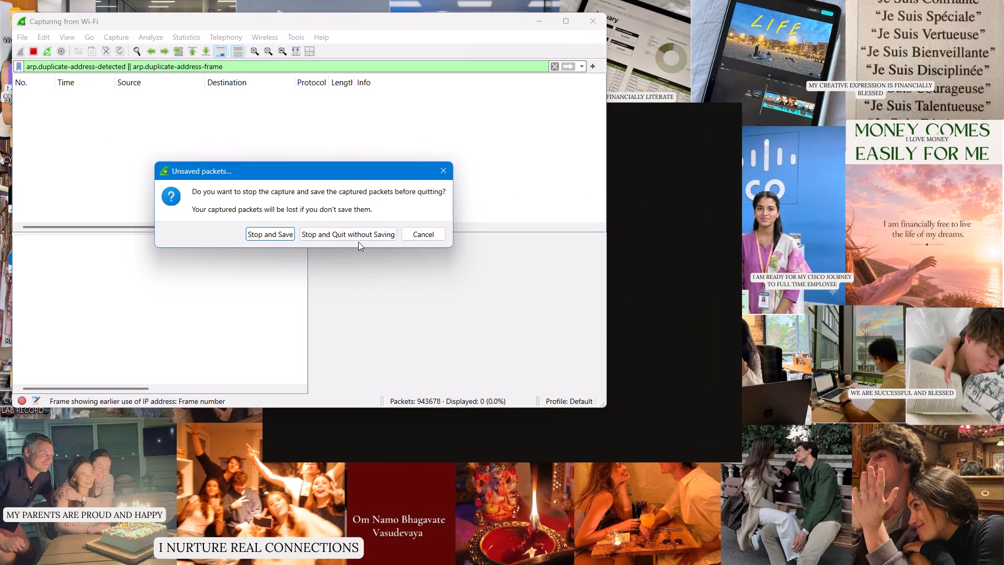
click(371, 230)
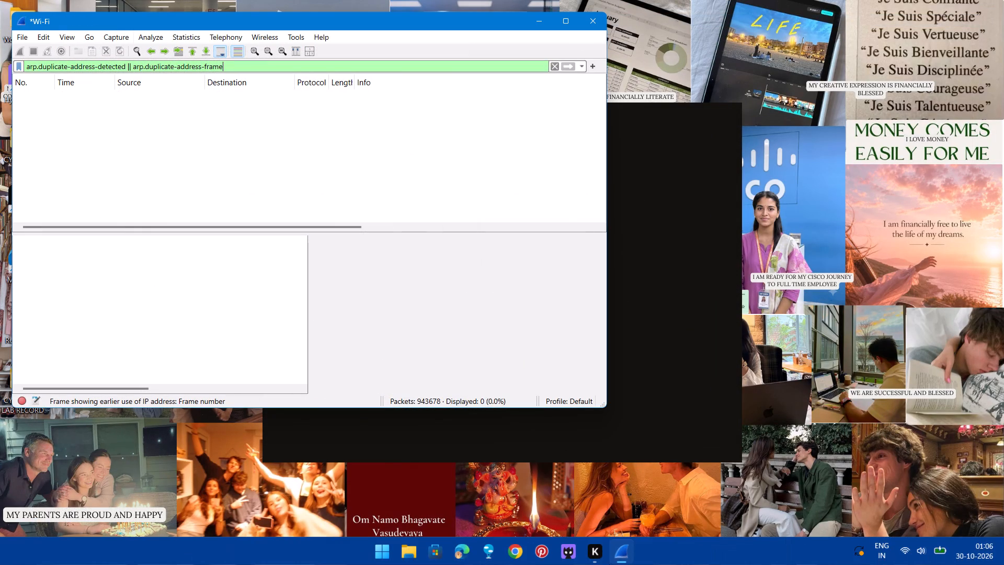